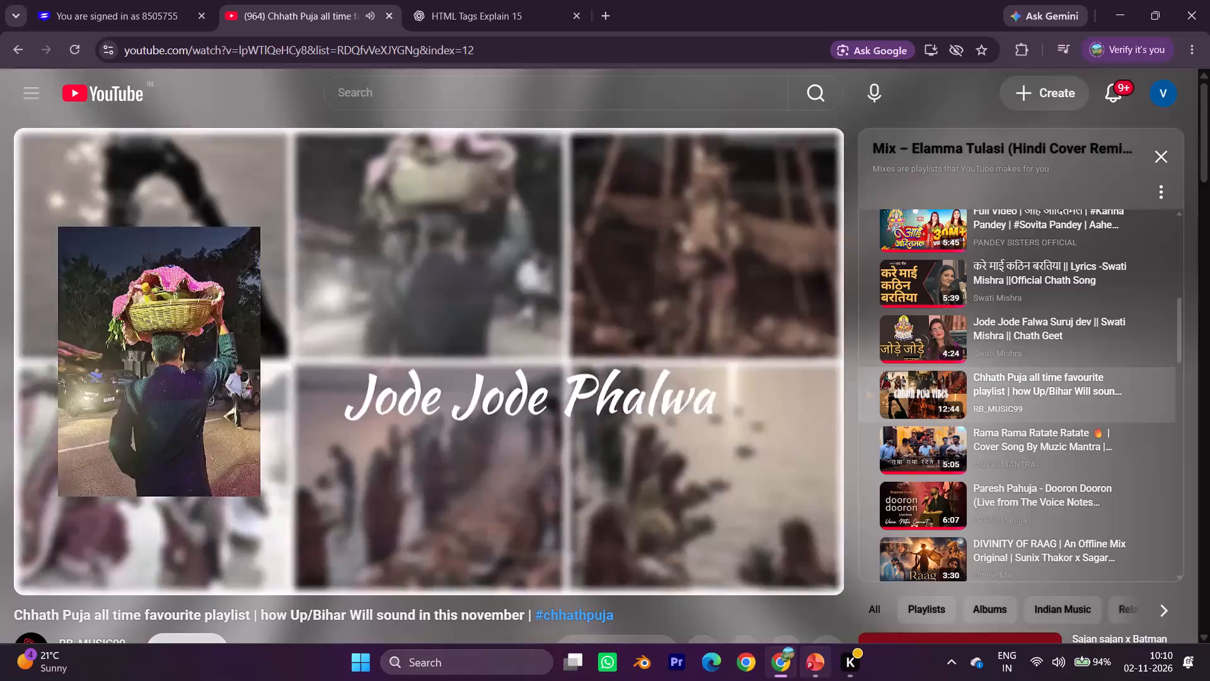
Switch to the PowerPoint presentation and cut the dark opening slide containing the student and course details.
left_click(810, 656)
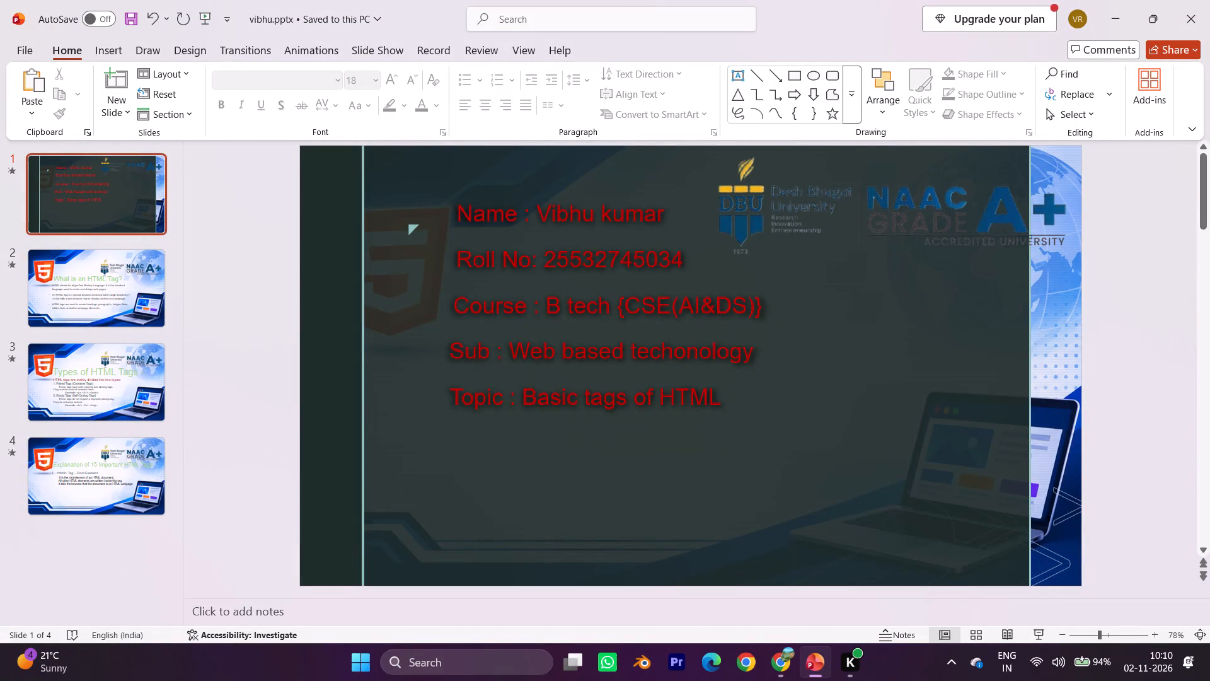
left_click(824, 464)
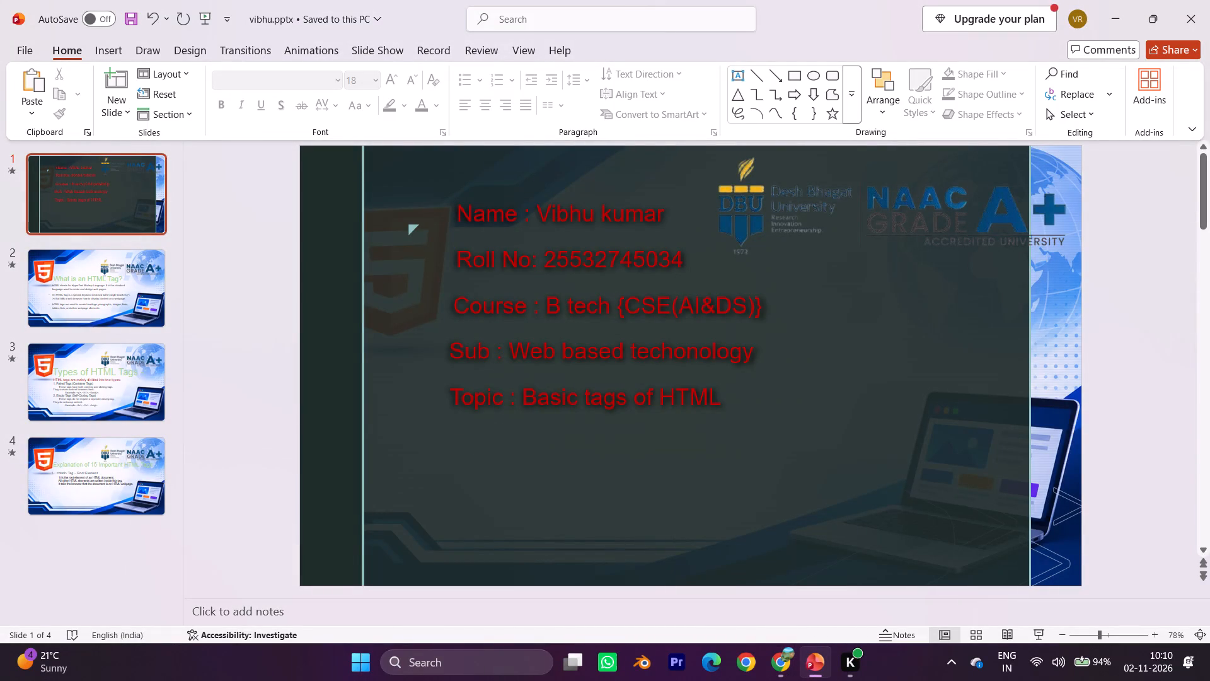
left_click(824, 464)
left_click(1018, 386)
triple_click(1018, 386)
left_click_drag(1018, 386, 931, 422)
left_click(931, 422)
key("Delete")
key("Delete")
key("Delete")
key("Delete")
key("Delete")
key("Delete")
key("Delete")
right_click(98, 197)
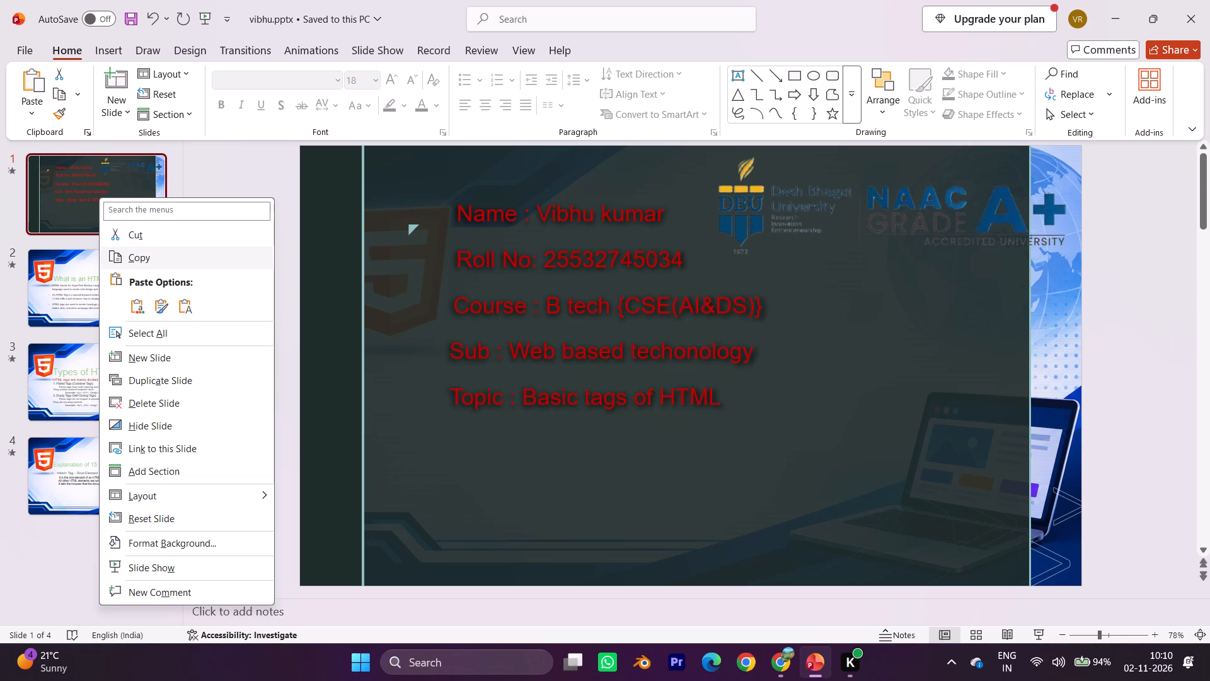
left_click(173, 240)
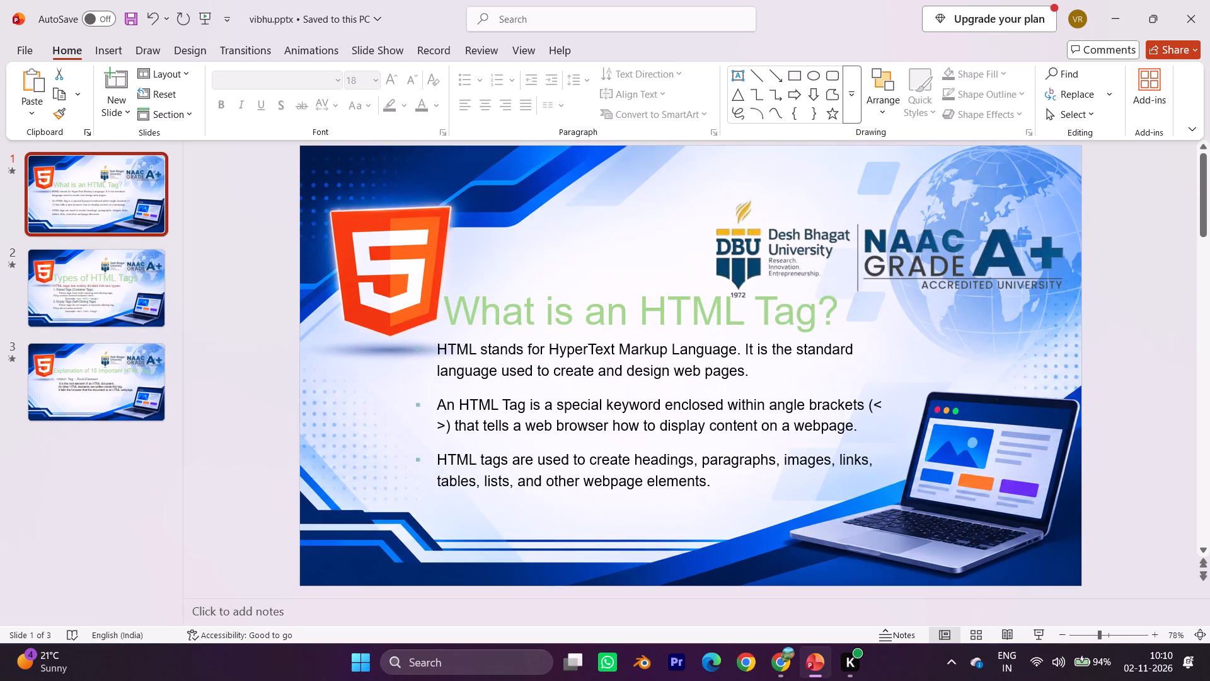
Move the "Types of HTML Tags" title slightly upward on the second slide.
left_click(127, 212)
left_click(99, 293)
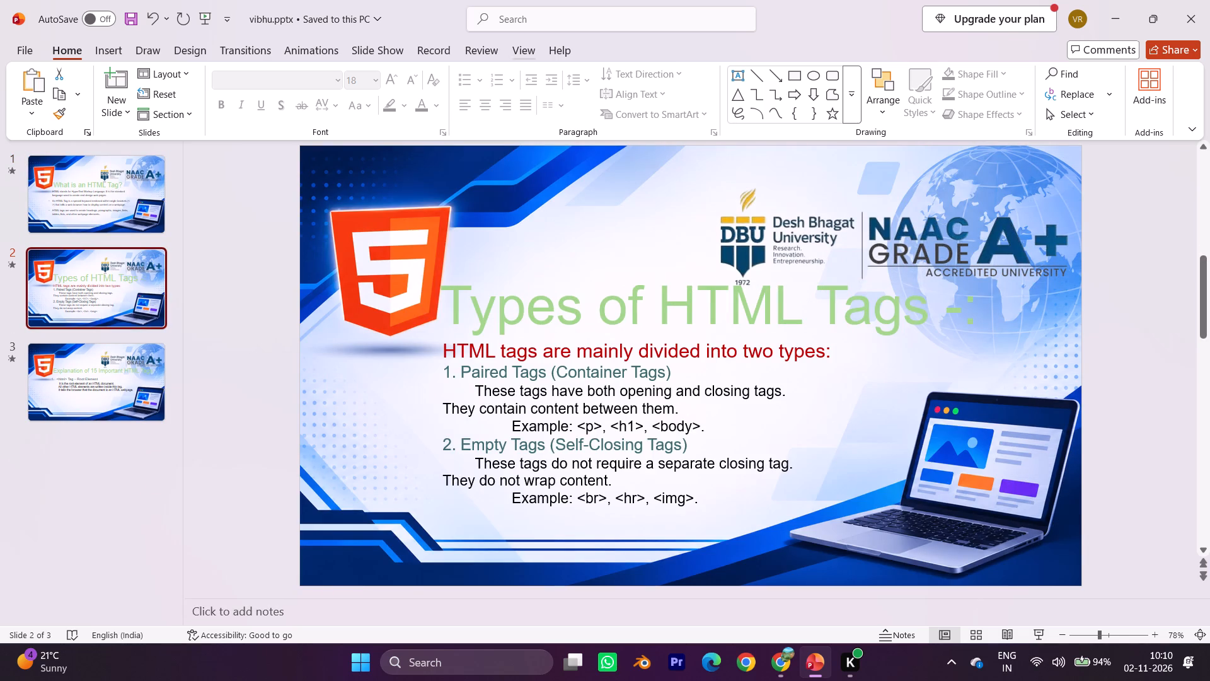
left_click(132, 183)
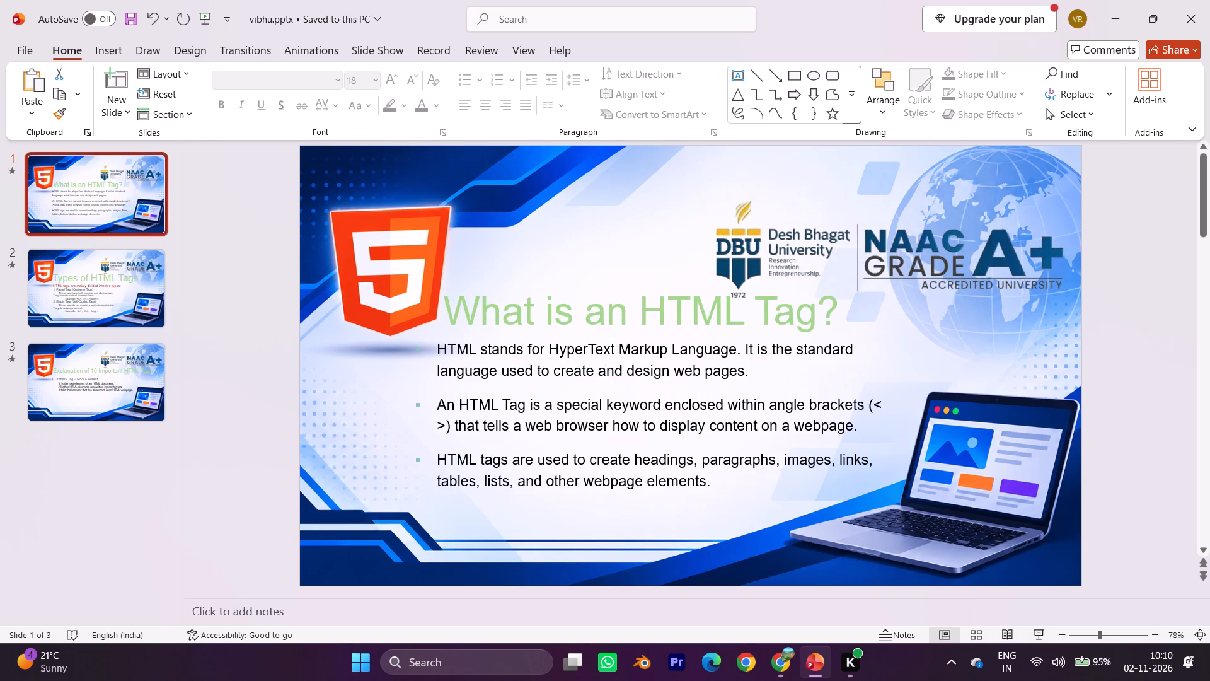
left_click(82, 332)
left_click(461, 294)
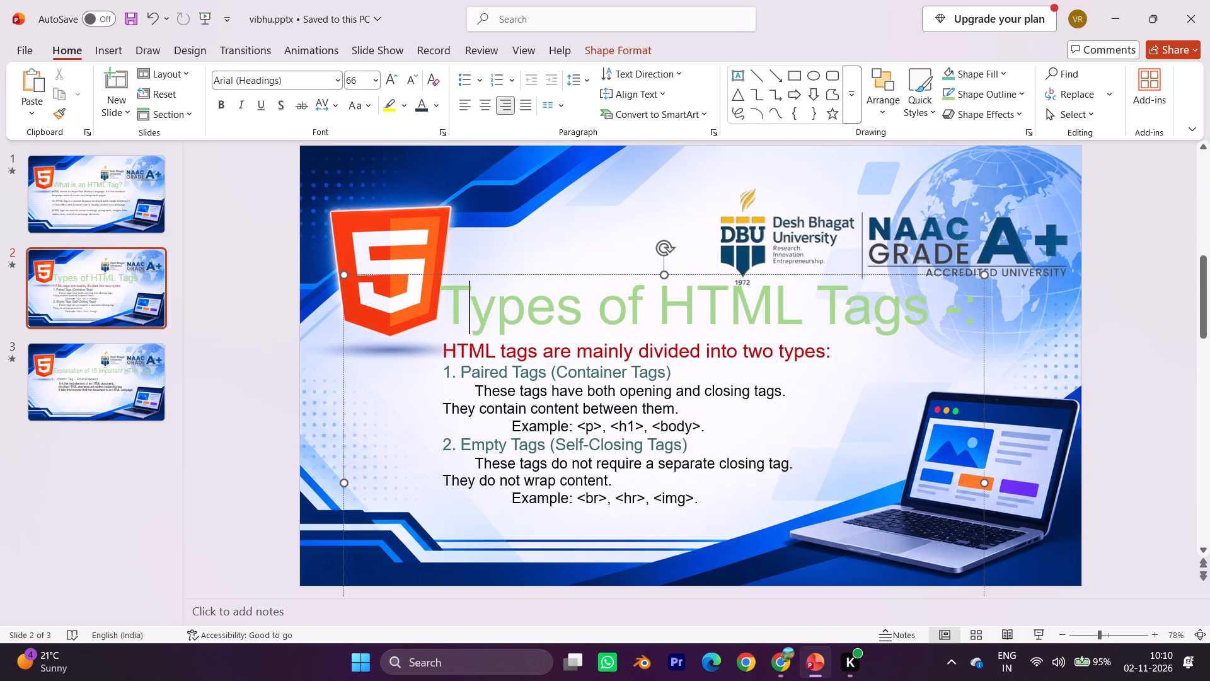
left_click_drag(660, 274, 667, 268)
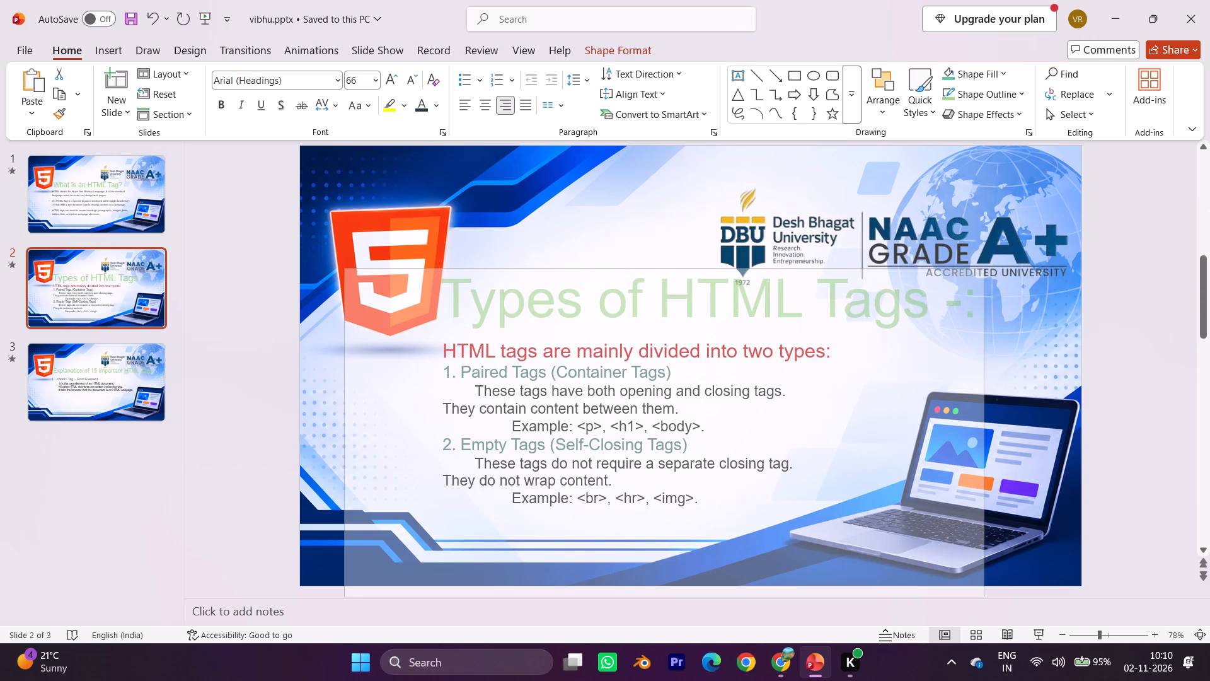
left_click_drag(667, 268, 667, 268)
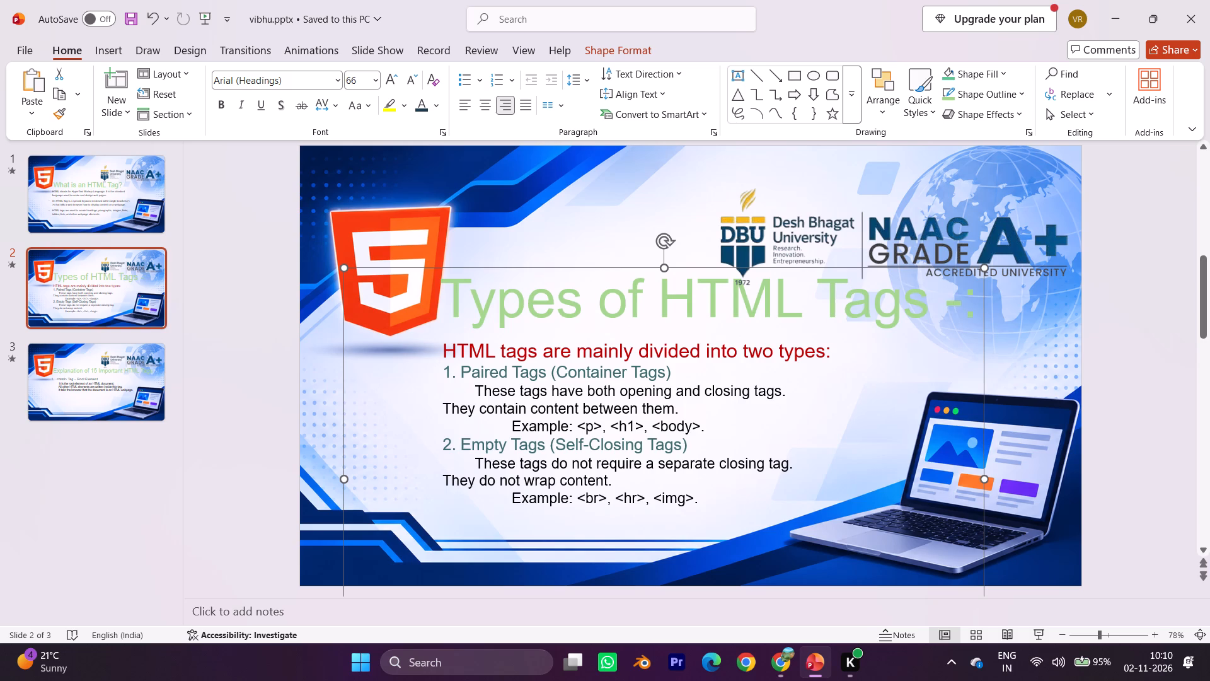
Reduce the font size of the "Types of HTML Tags" title text on the second slide to 60.
left_click_drag(447, 311, 1034, 321)
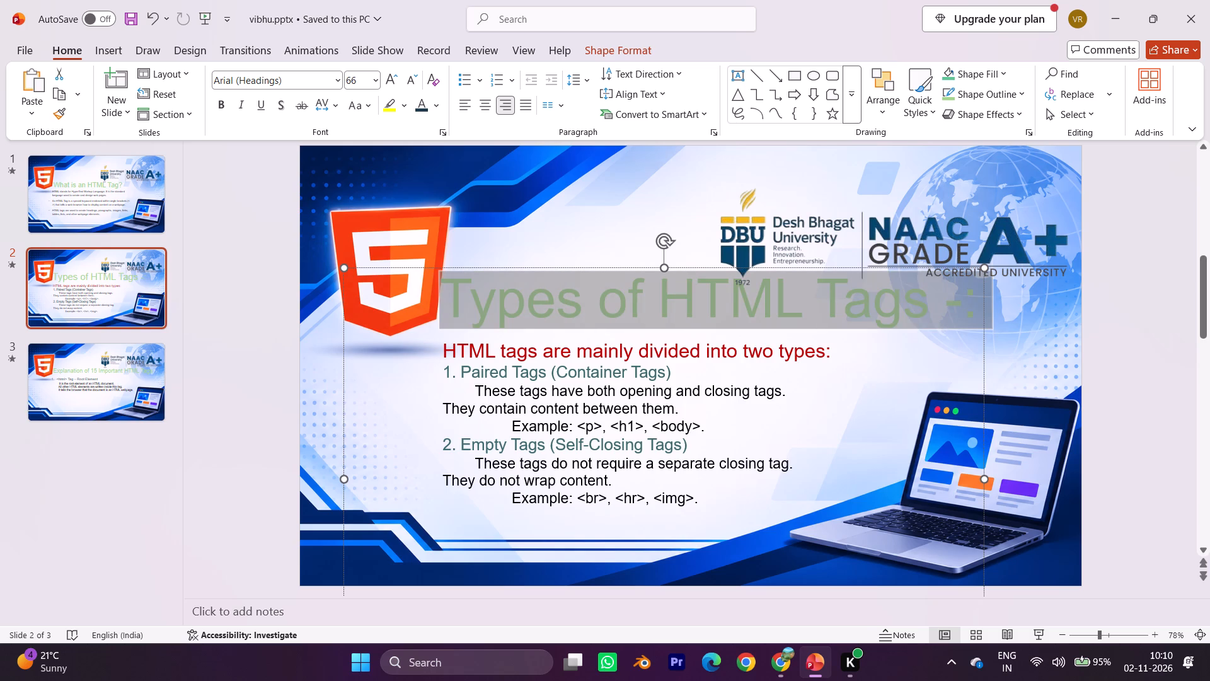
left_click_drag(1034, 321, 944, 327)
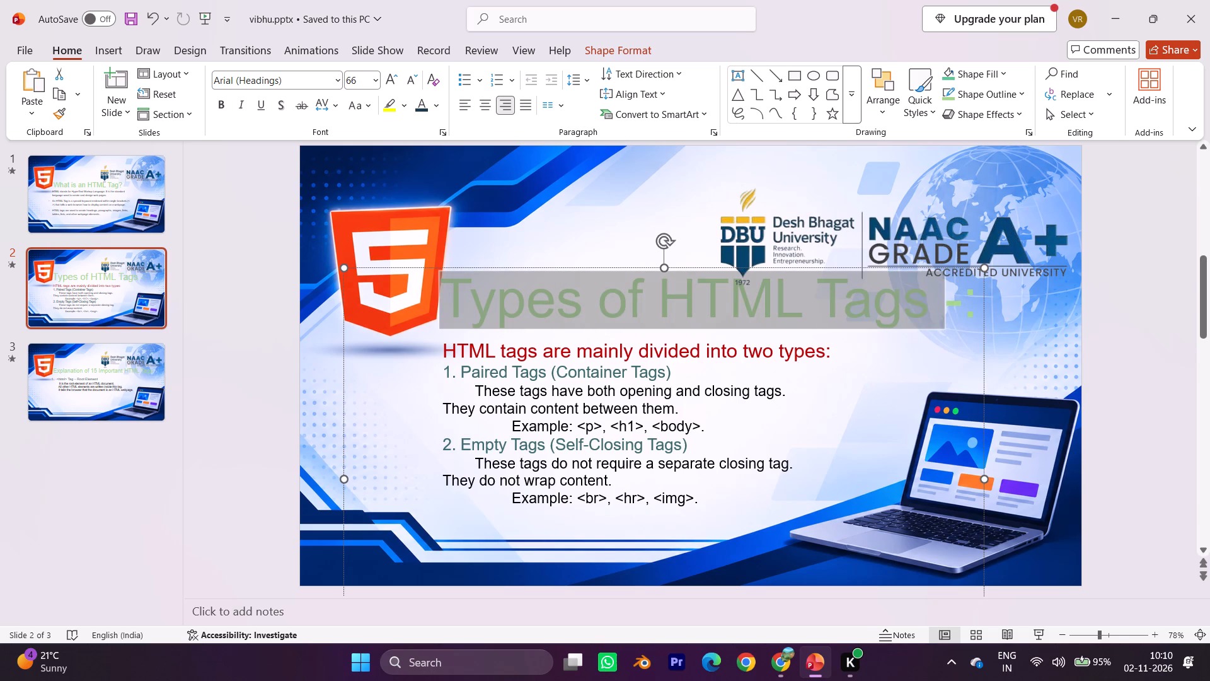
right_click(944, 327)
left_click_drag(944, 327, 1056, 186)
left_click(1056, 186)
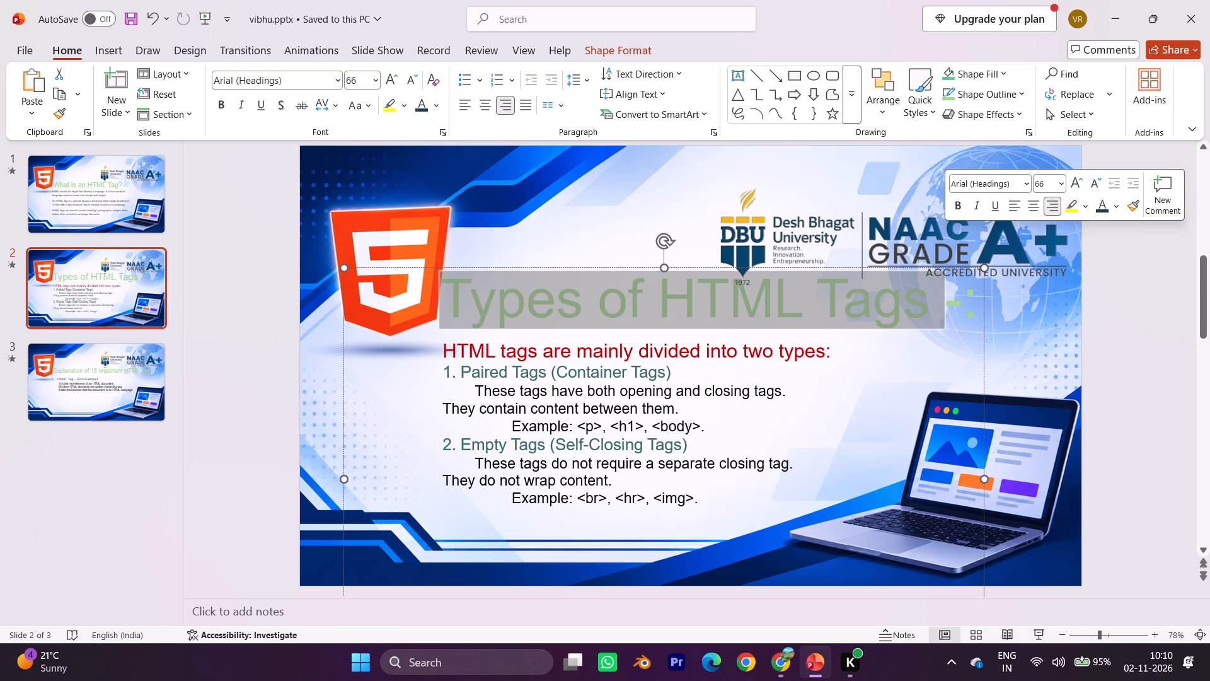
left_click(1093, 185)
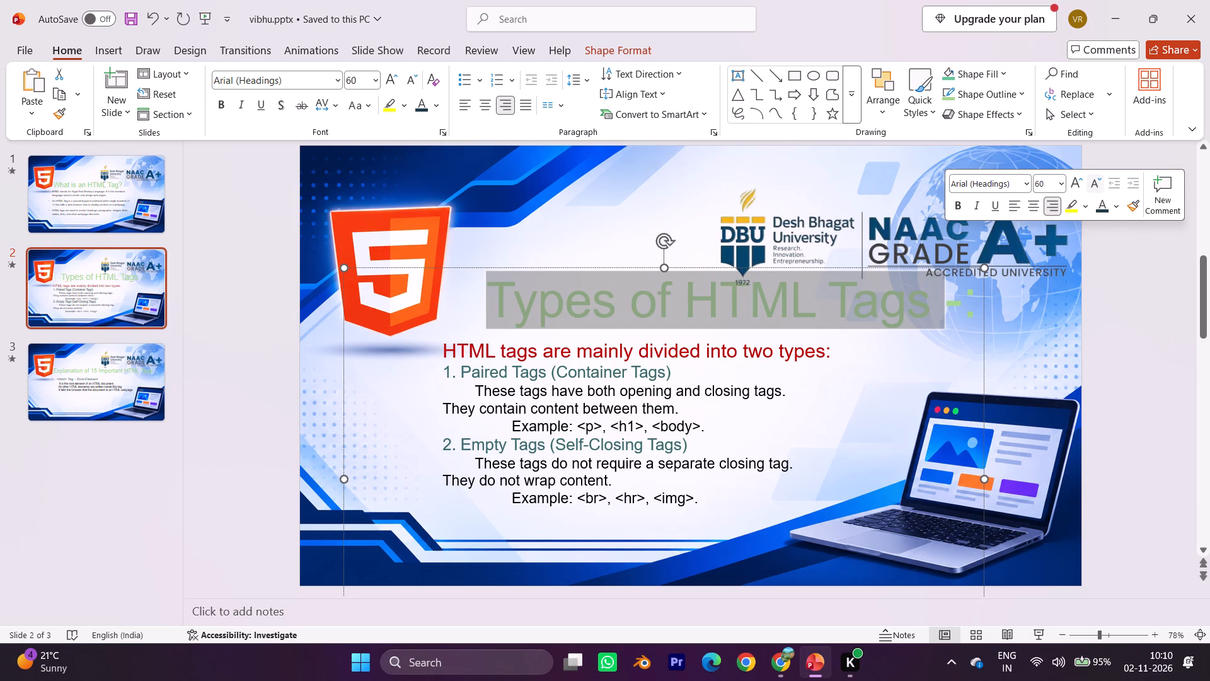
left_click(740, 173)
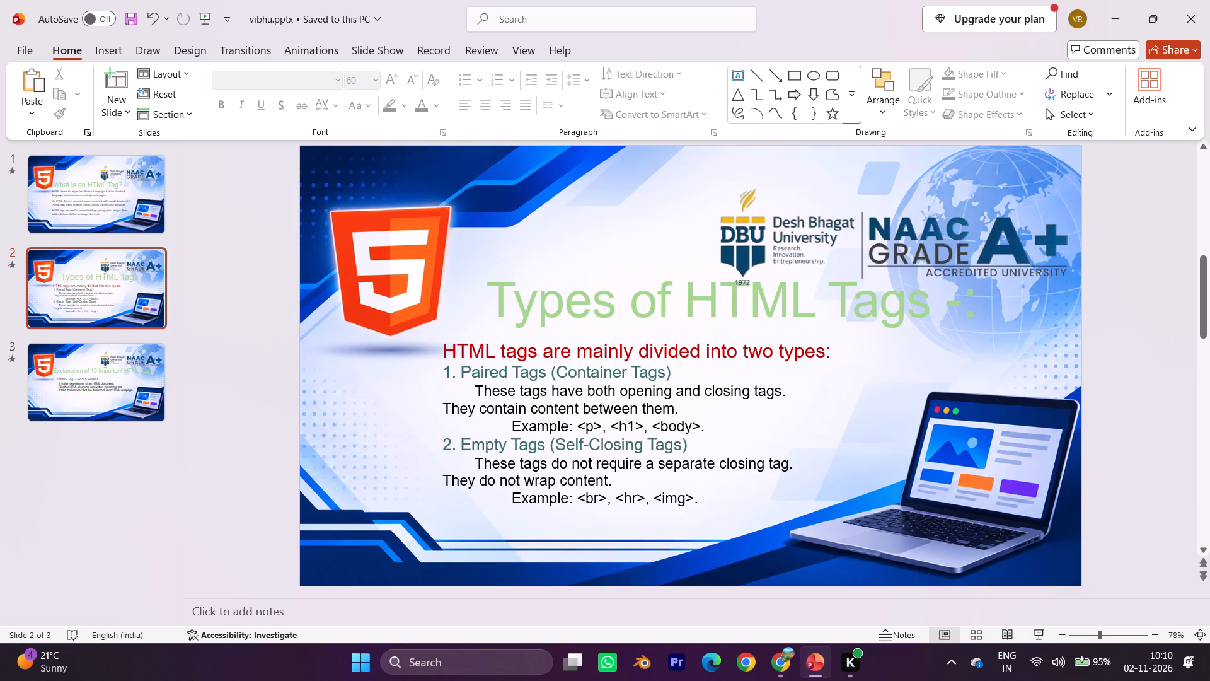
Move the "Types of HTML Tags" title left and slightly down so it starts beside the HTML5 logo, clear of the university logo.
left_click(572, 322)
left_click_drag(610, 266, 567, 265)
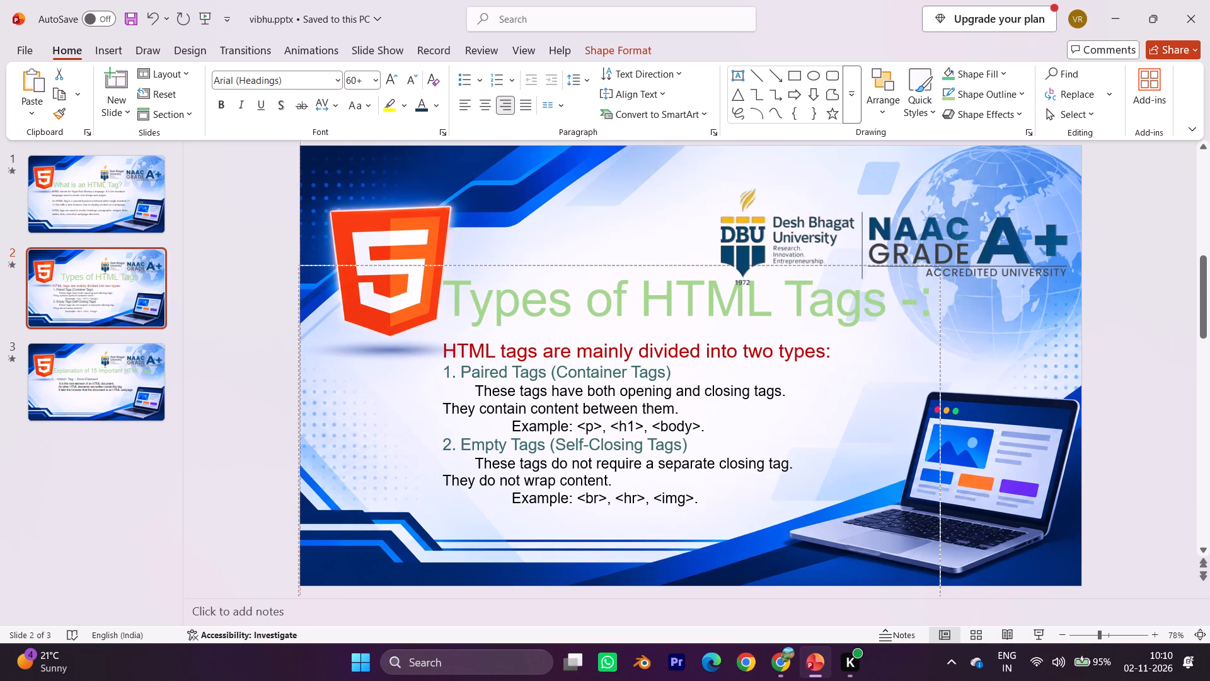
left_click_drag(567, 265, 558, 277)
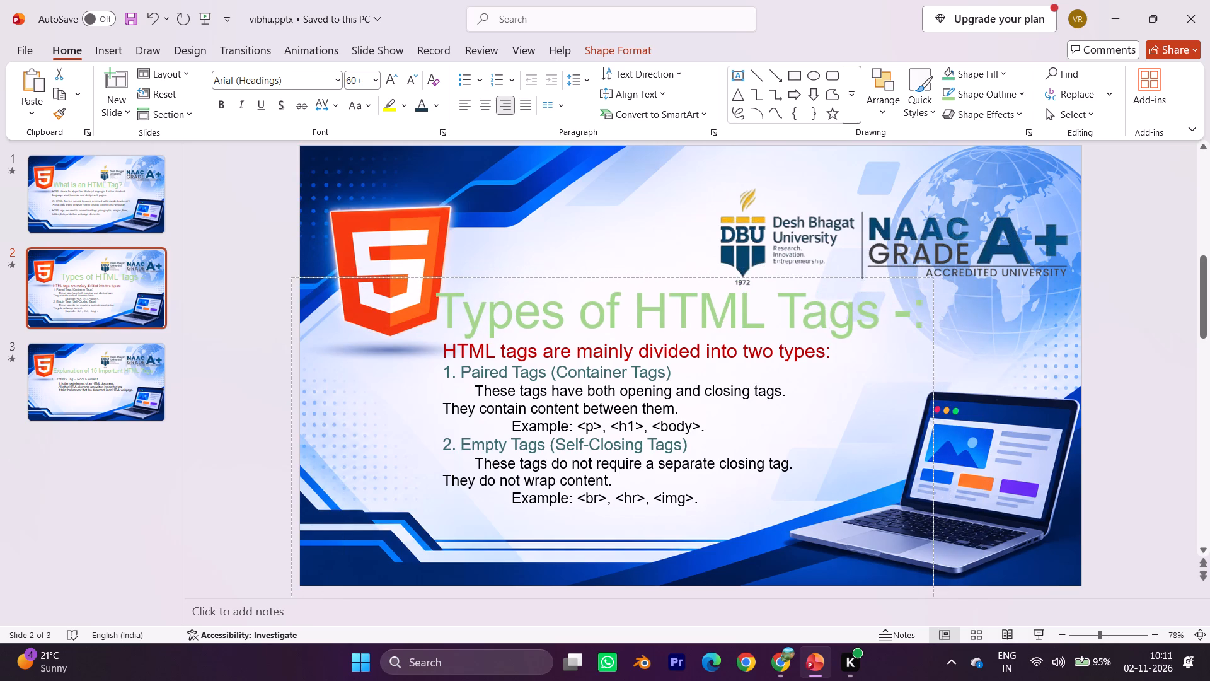
left_click_drag(558, 277, 553, 272)
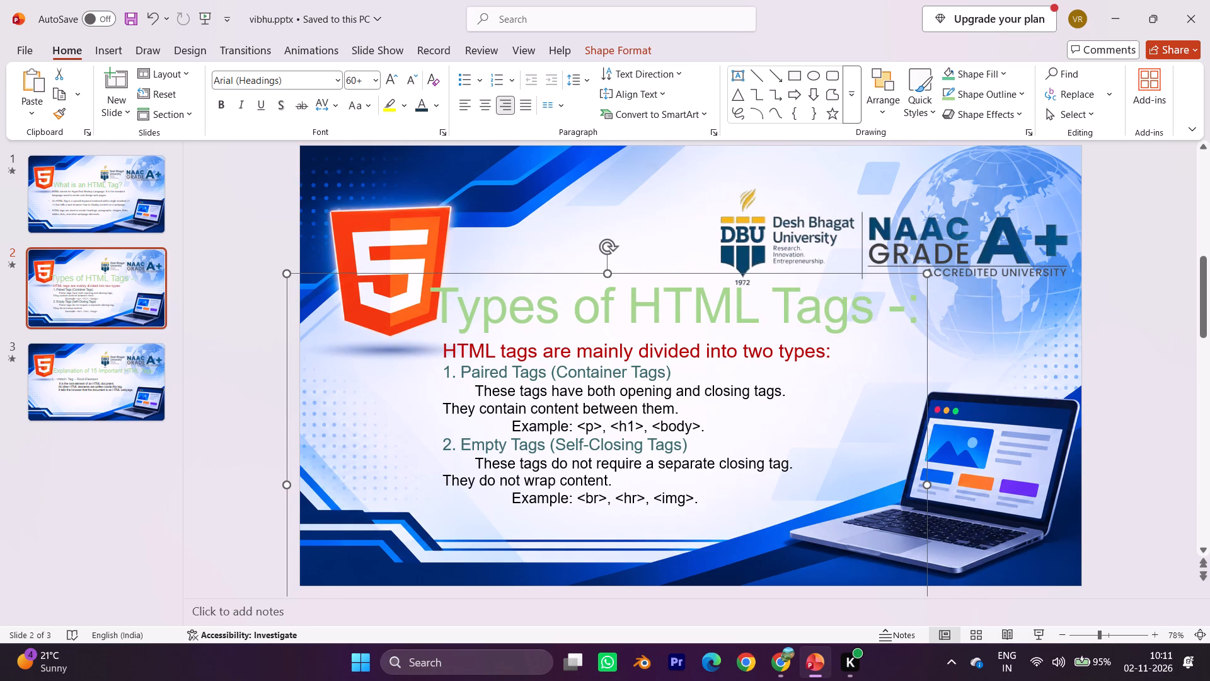
left_click_drag(553, 272, 563, 272)
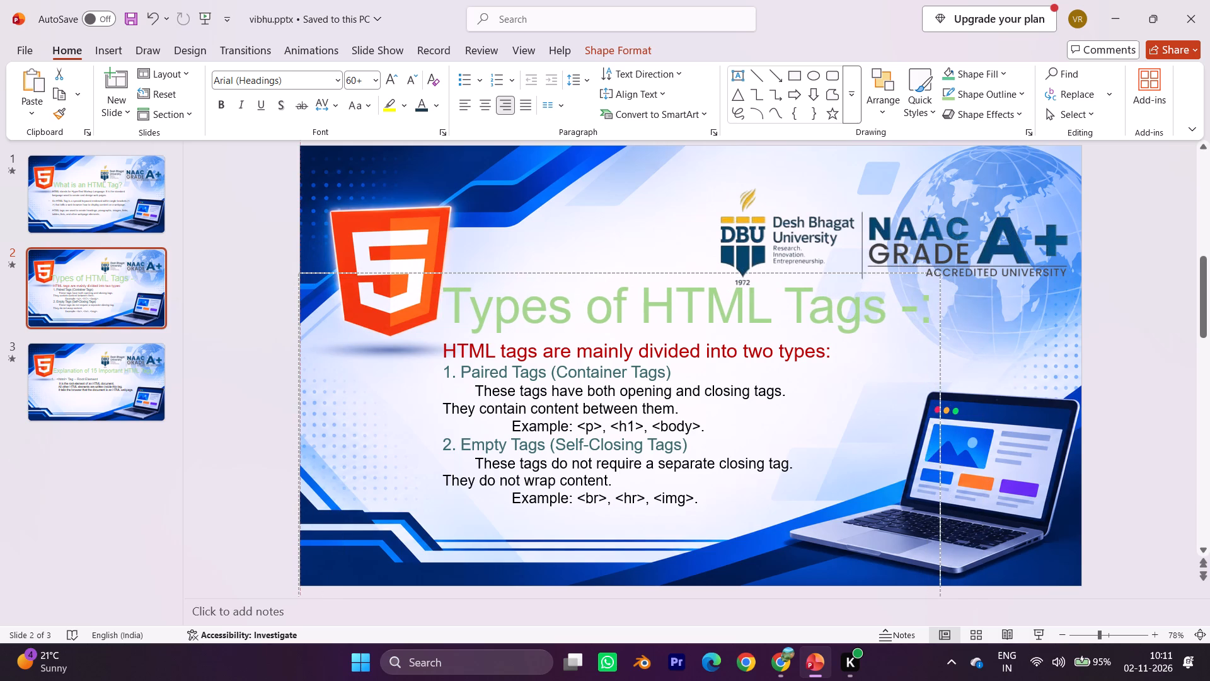
left_click_drag(563, 272, 561, 272)
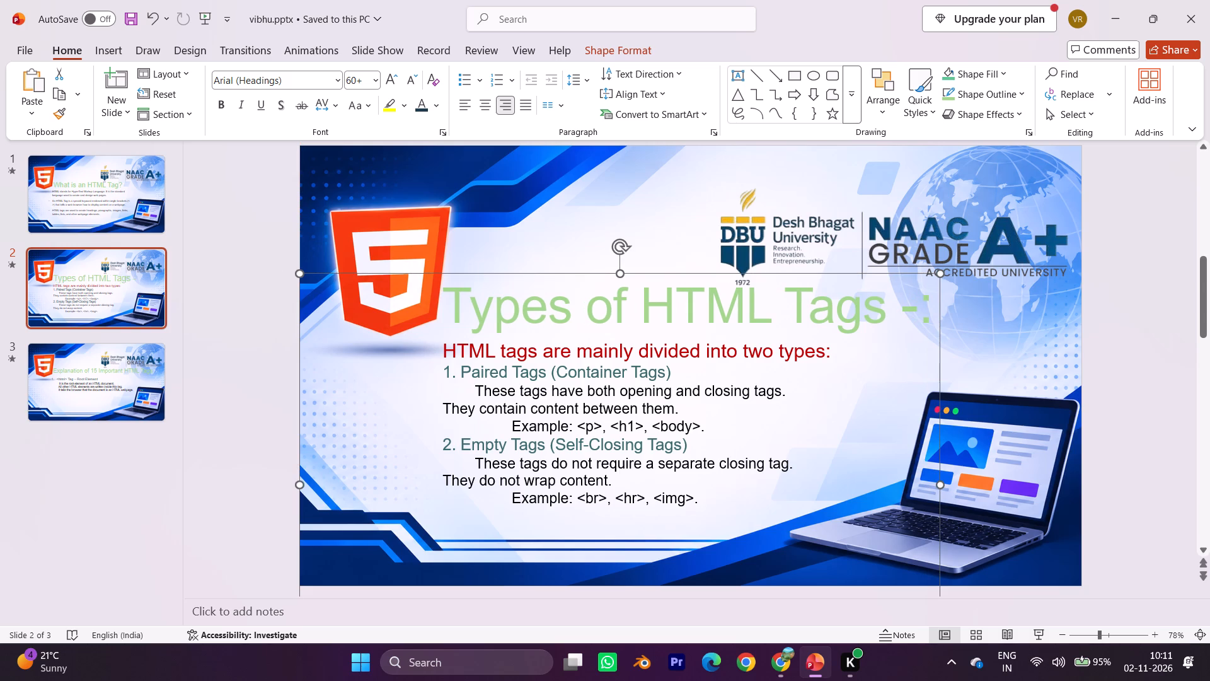
left_click(551, 210)
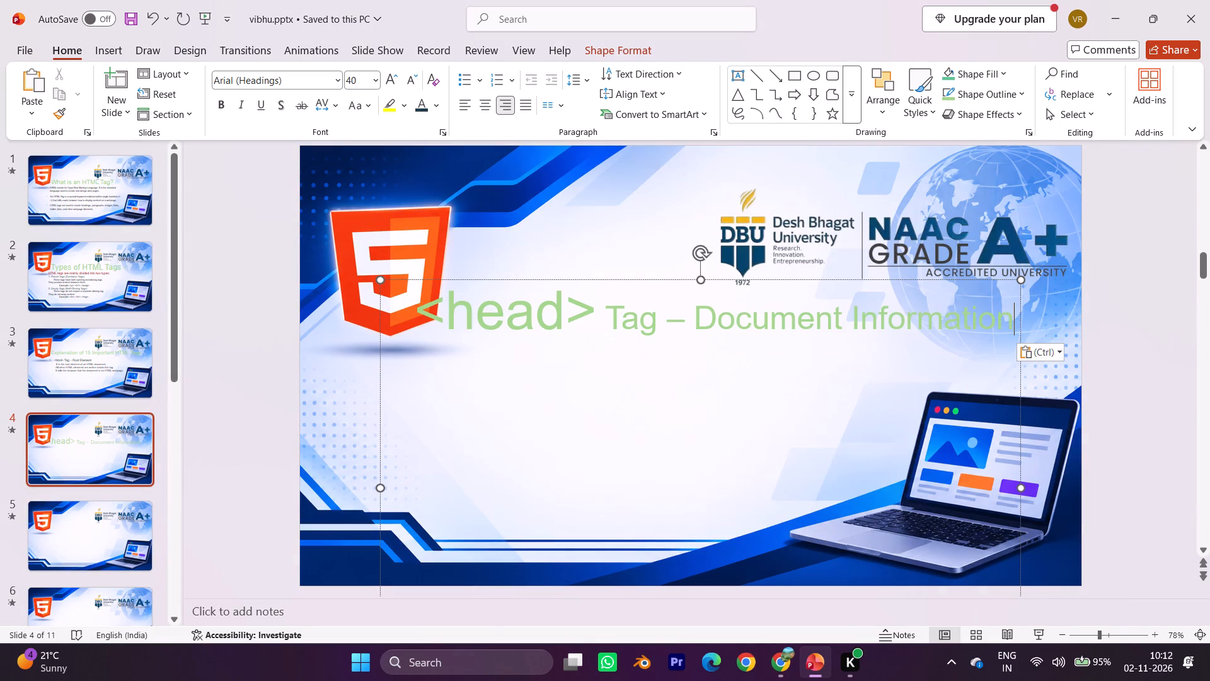
Reduce the font size of the whole "<head> Tag – Document Information" title one step, to 36+.
left_click(411, 308)
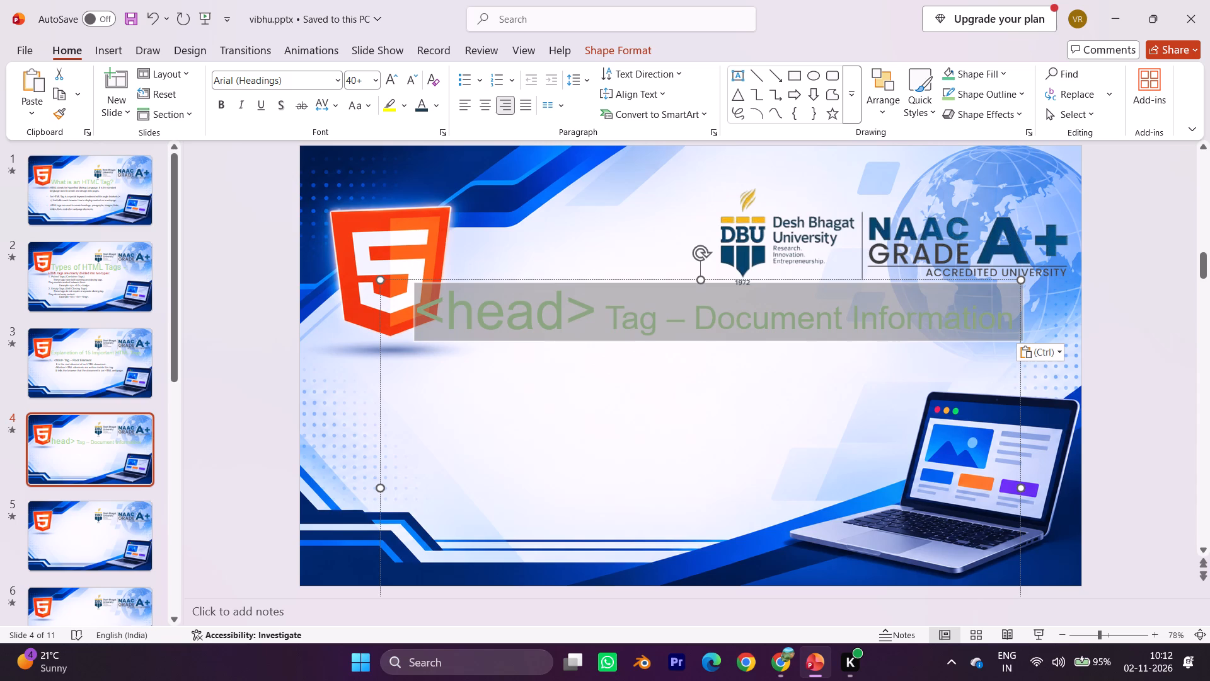
right_click(1002, 333)
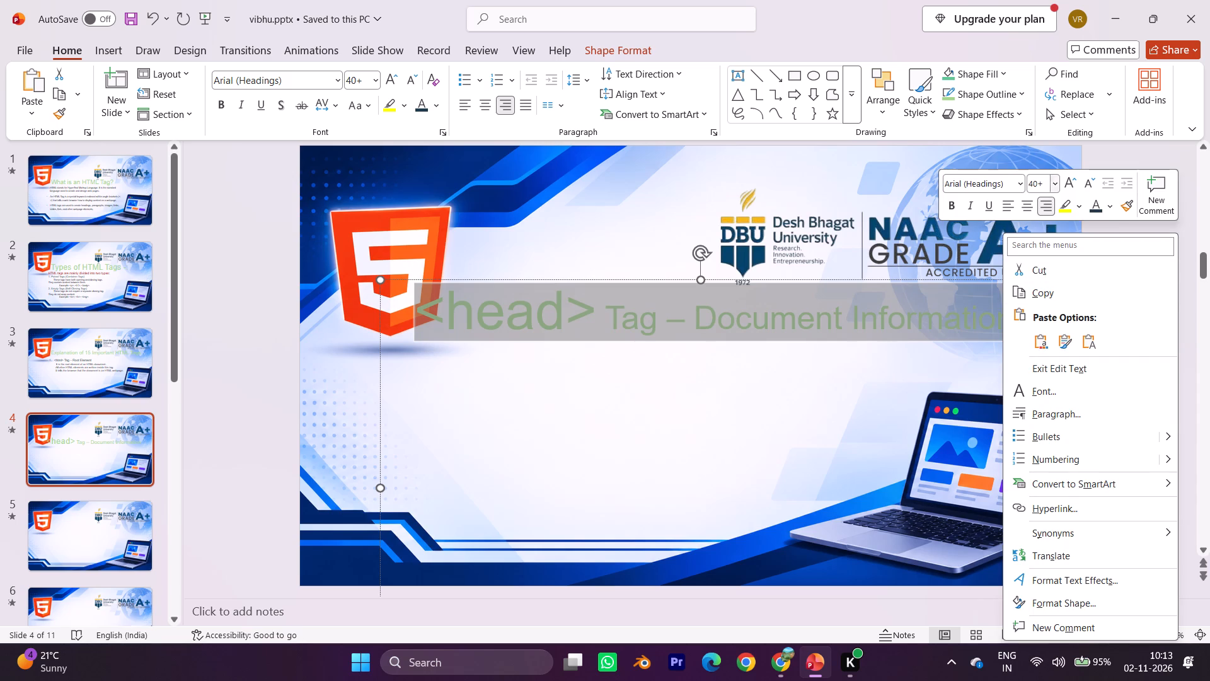
left_click(1091, 181)
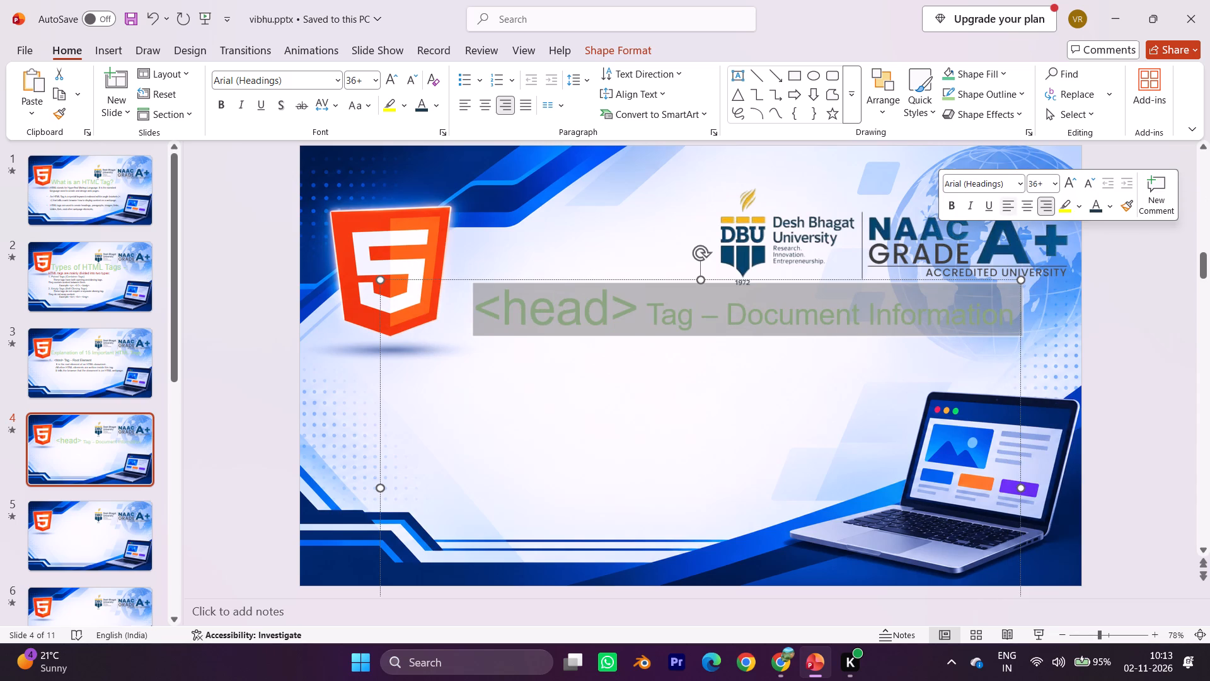
left_click(796, 367)
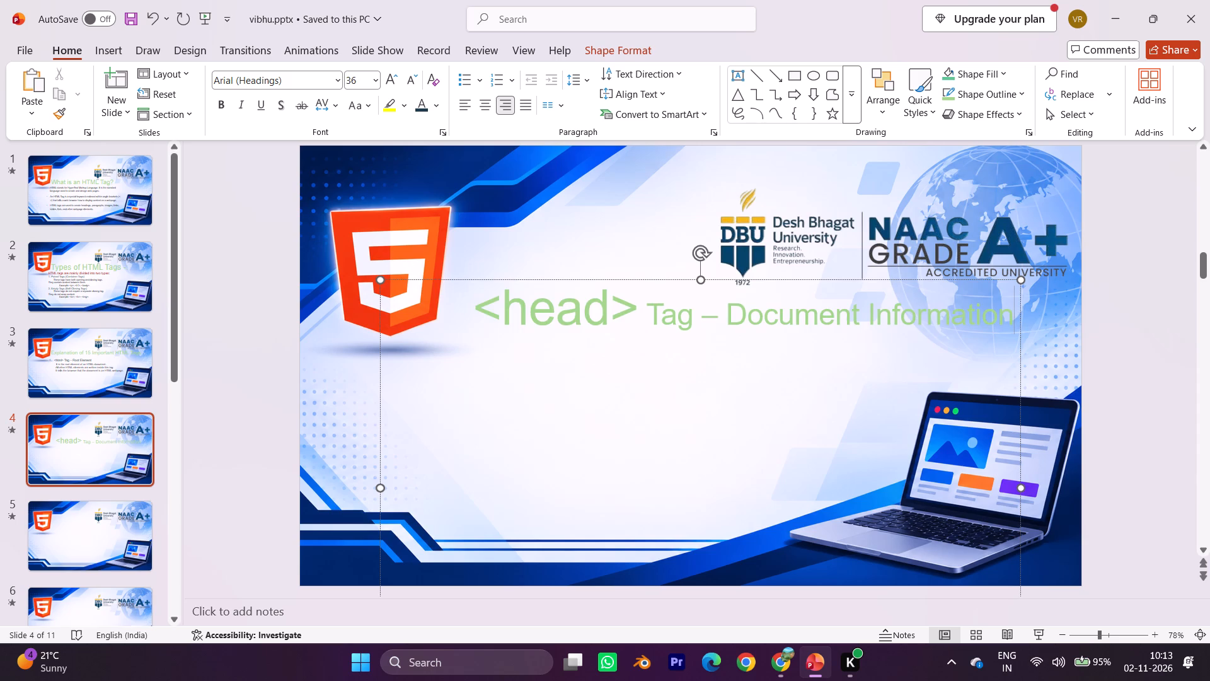
Move the "<head> Tag – Document Information" title left and slightly up so it starts beside the HTML5 logo.
left_click_drag(648, 280, 608, 267)
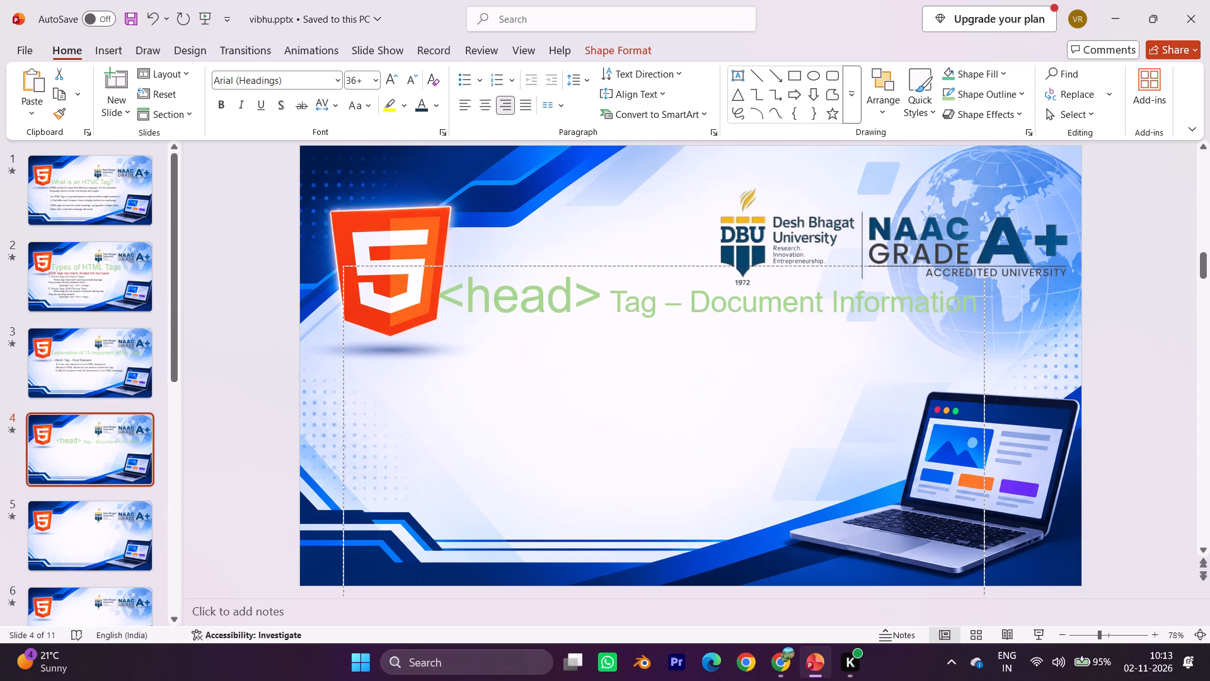
left_click_drag(608, 267, 609, 259)
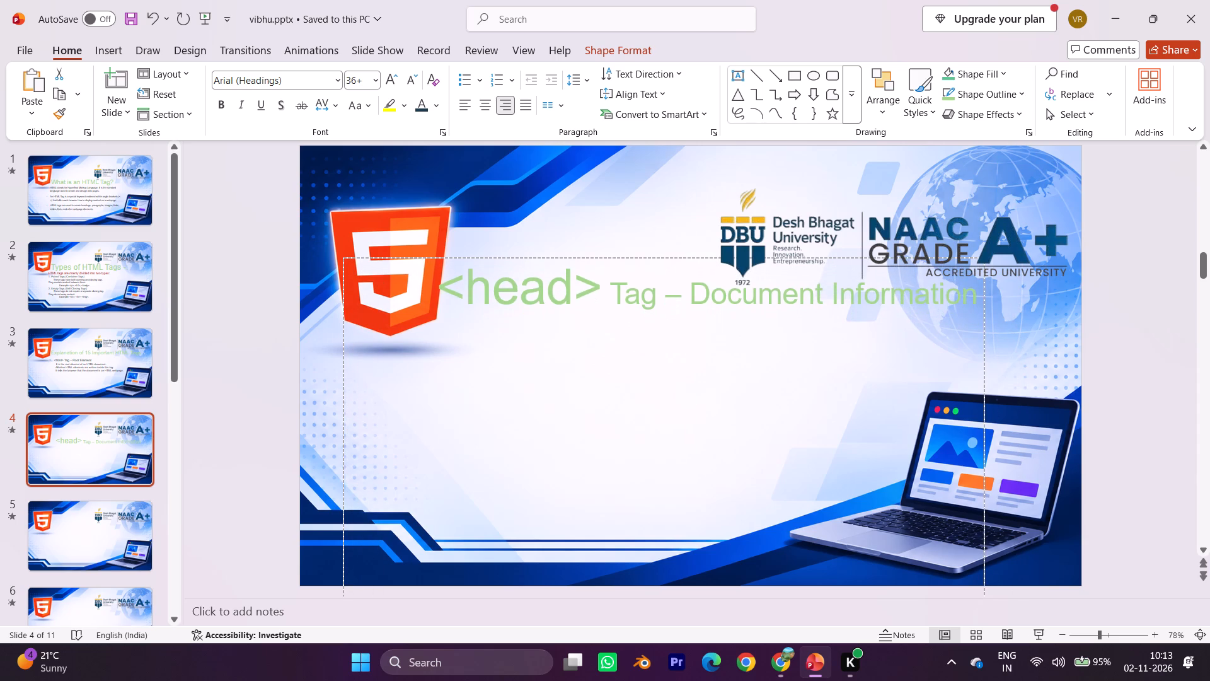
left_click_drag(609, 259, 609, 264)
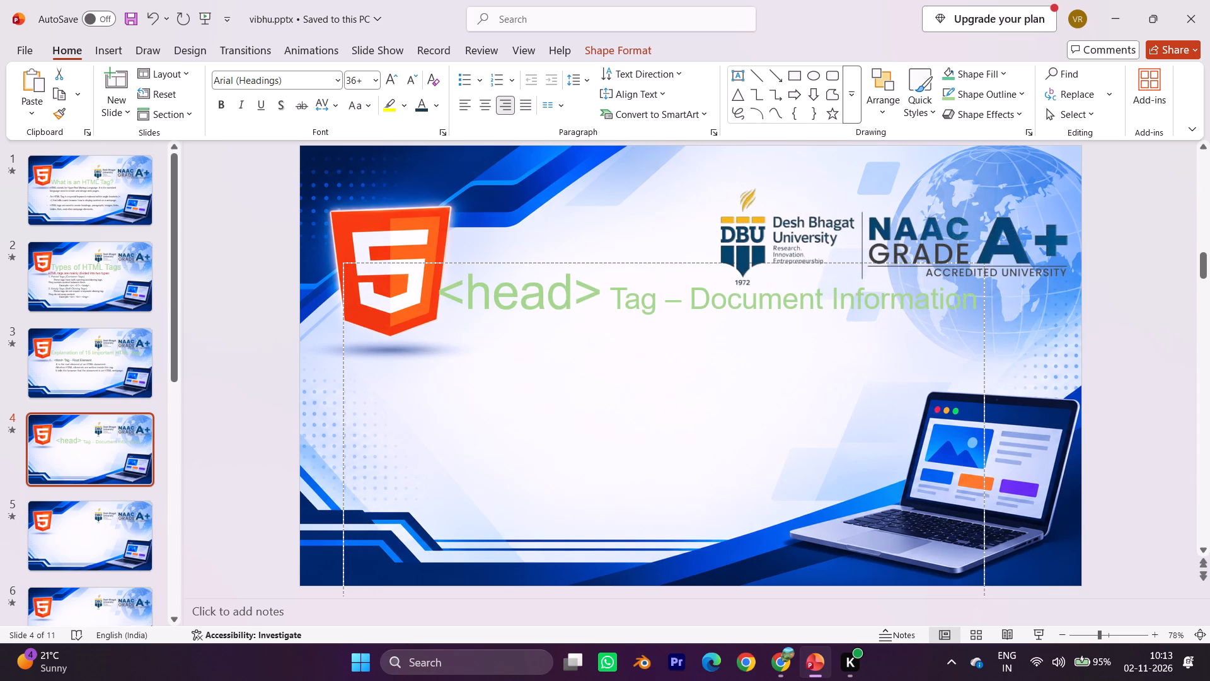
left_click_drag(609, 264, 609, 263)
left_click(297, 352)
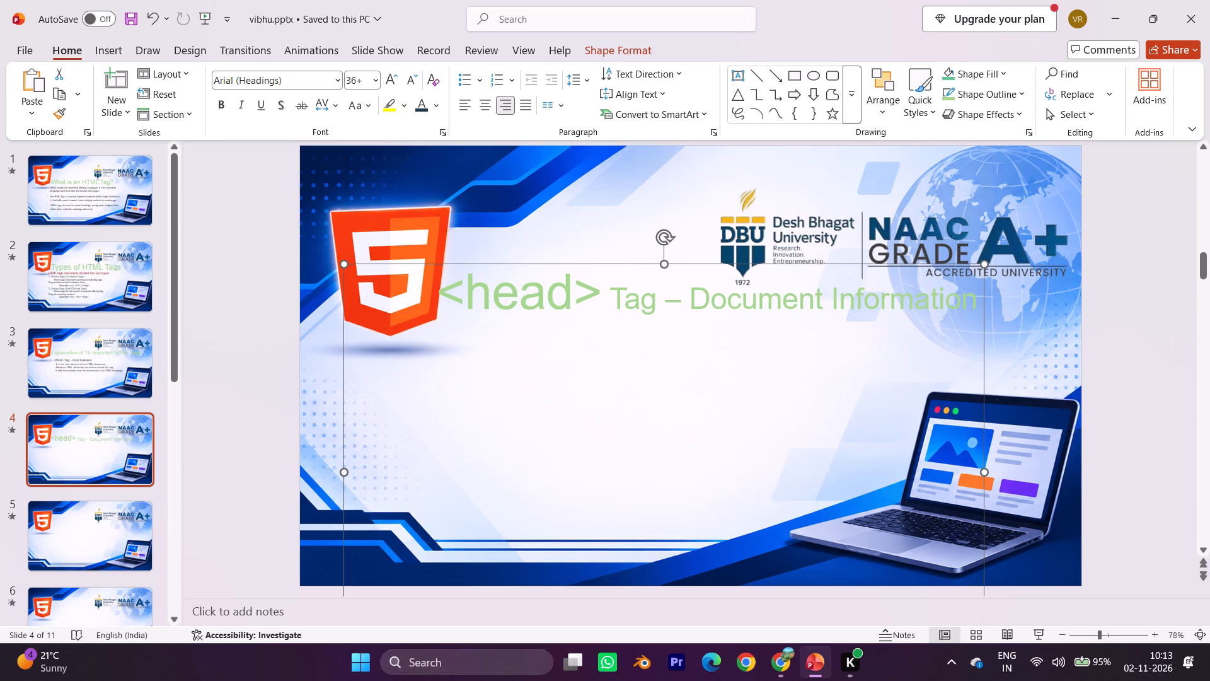
left_click(977, 299)
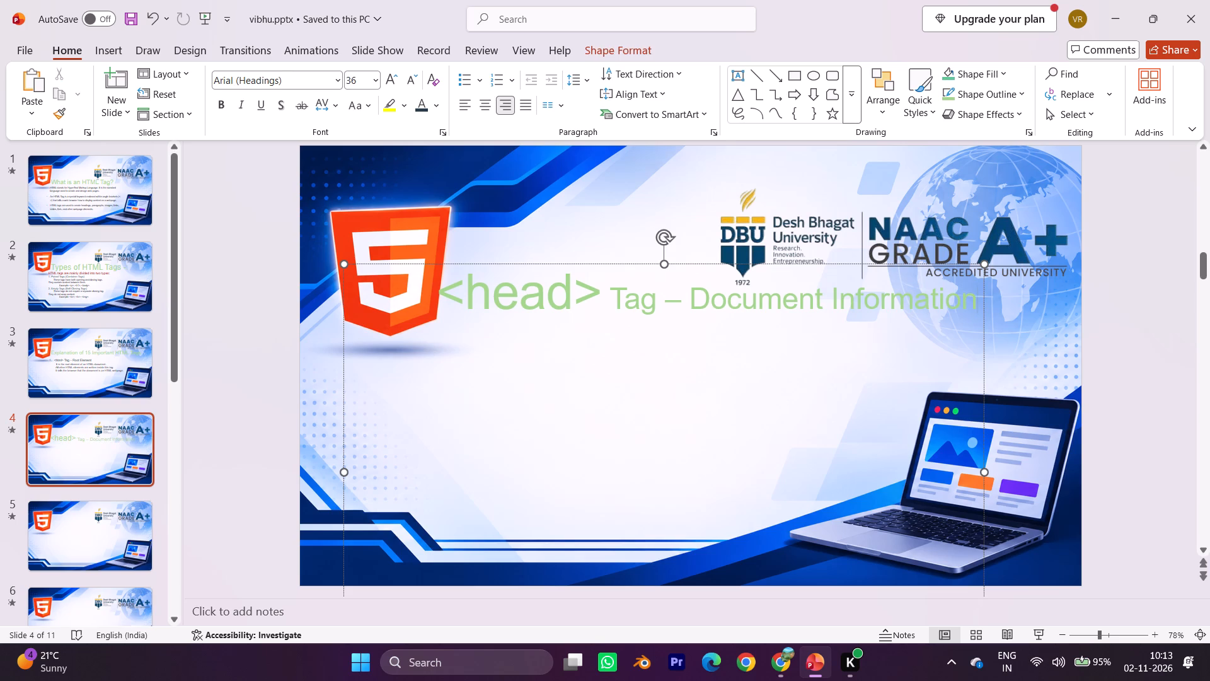
left_click(432, 399)
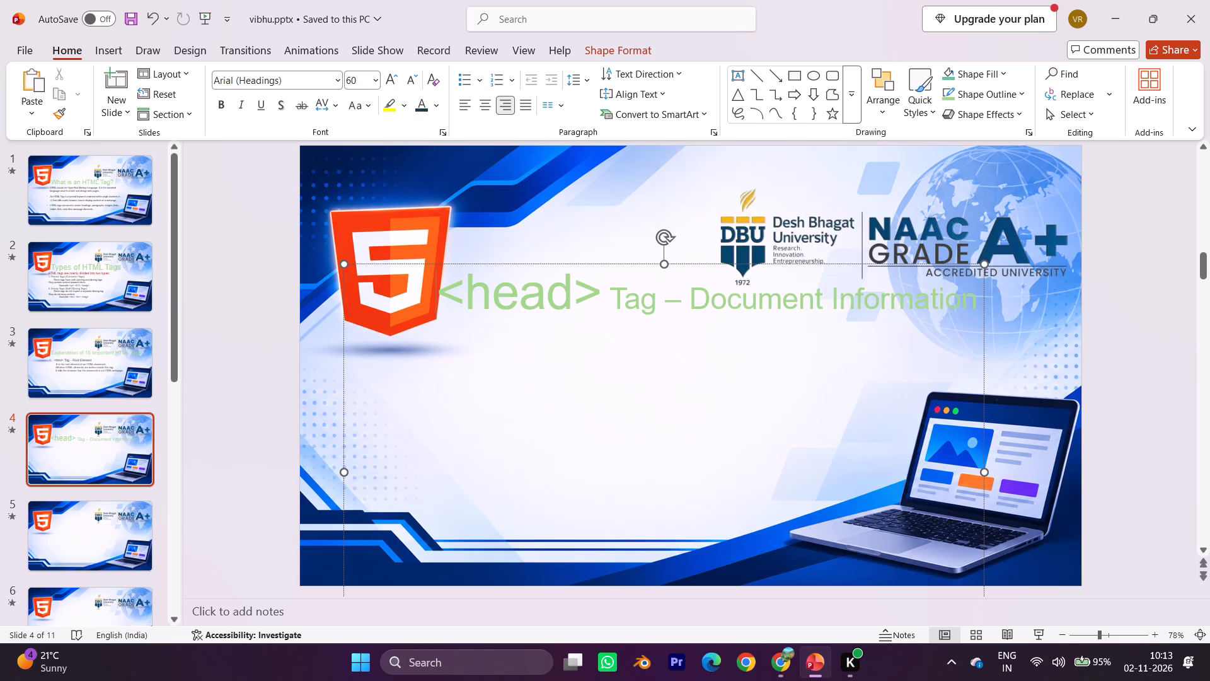
Enlarge the collapsed empty text box on the fourth slide into a large box reaching toward the slide's lower middle.
left_click(239, 388)
left_click(363, 369)
left_click_drag(363, 369, 425, 397)
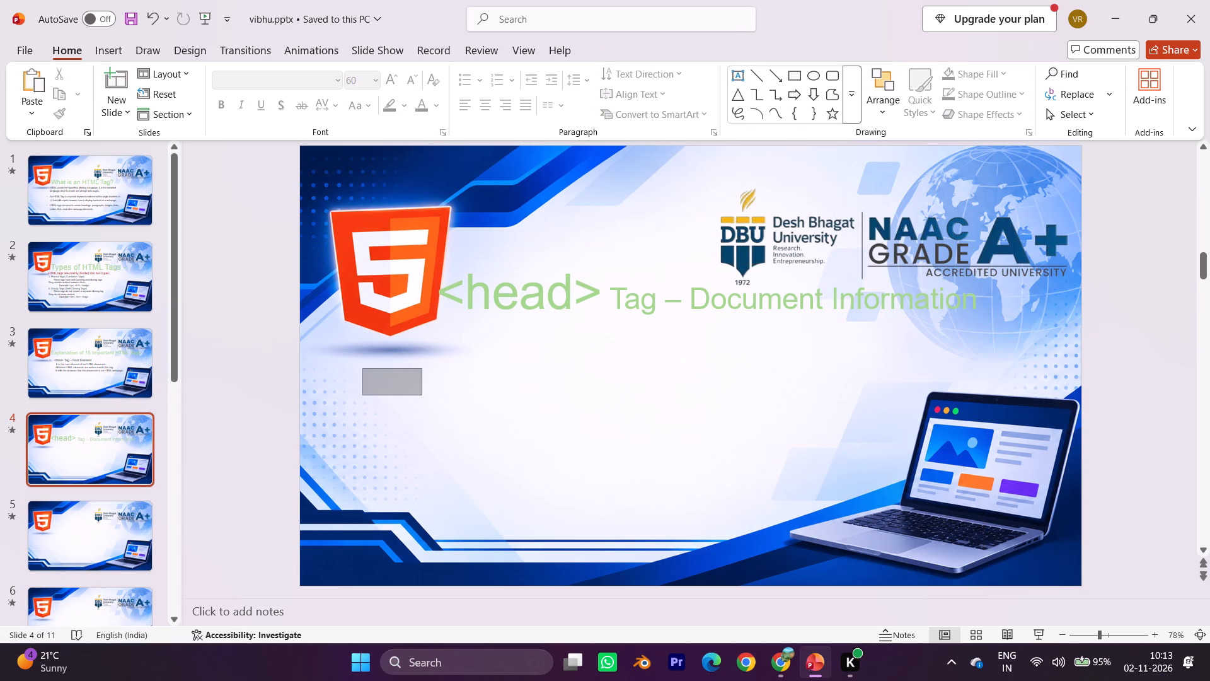
left_click_drag(425, 397, 379, 399)
triple_click(379, 399)
left_click(379, 399)
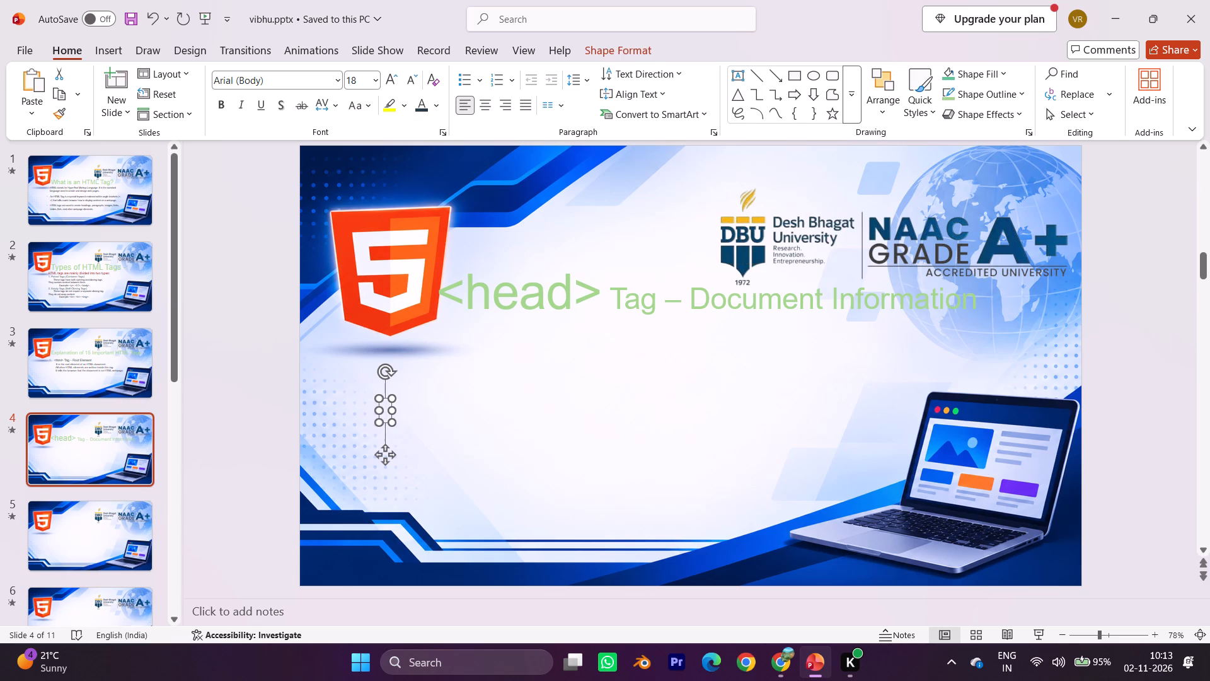
left_click_drag(378, 398, 258, 177)
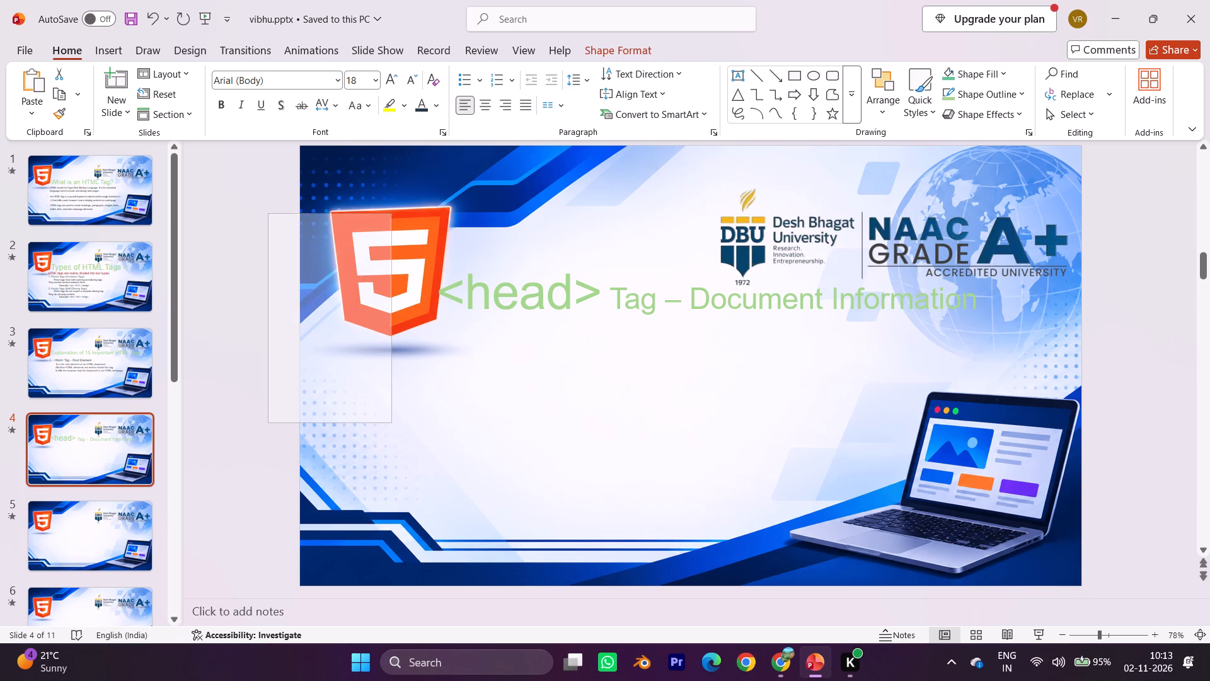
left_click_drag(258, 177, 177, 177)
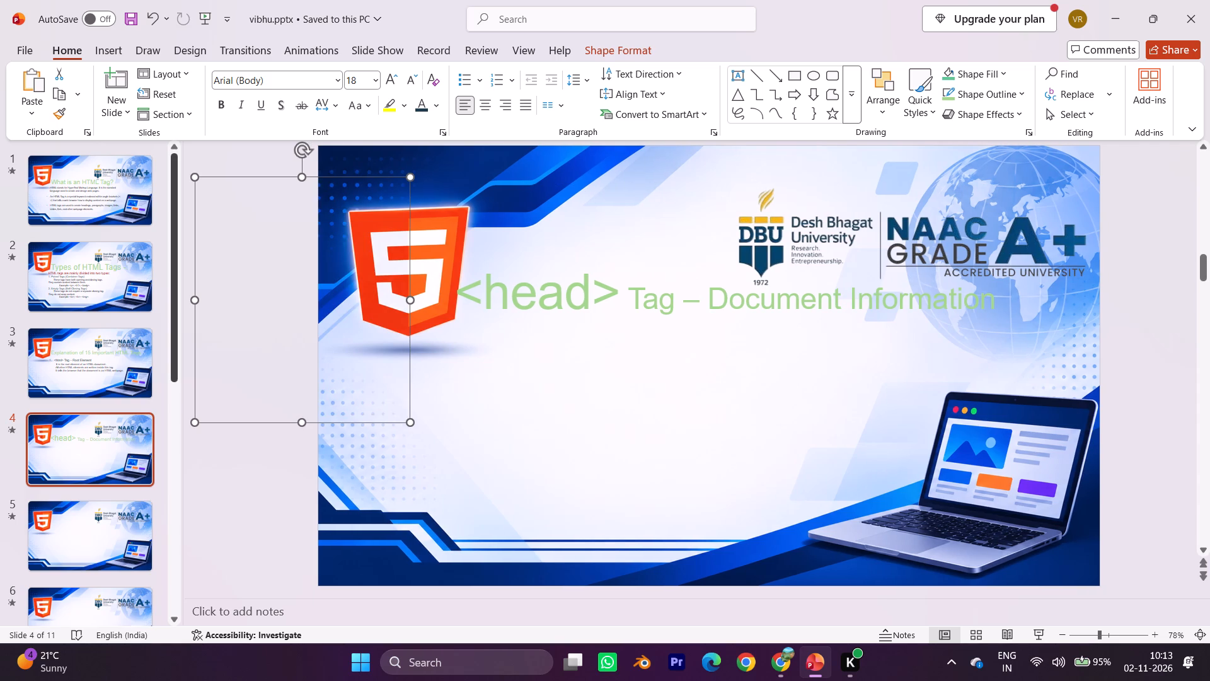
left_click_drag(408, 421, 550, 466)
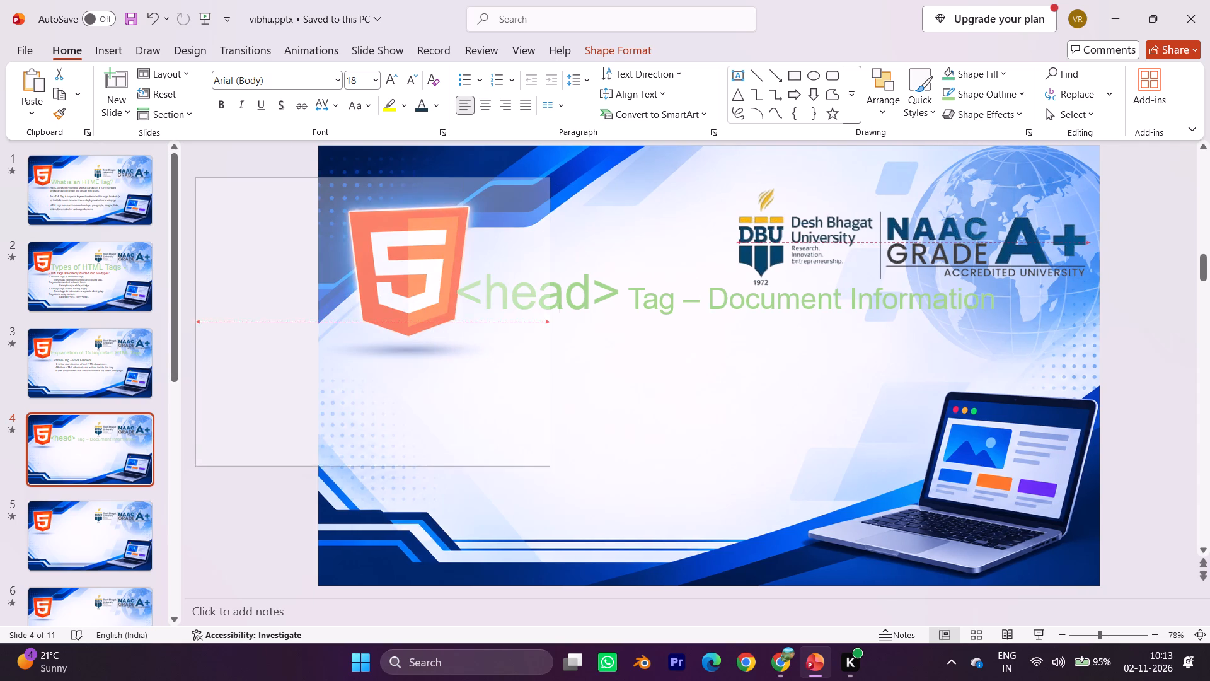
left_click_drag(550, 466, 753, 560)
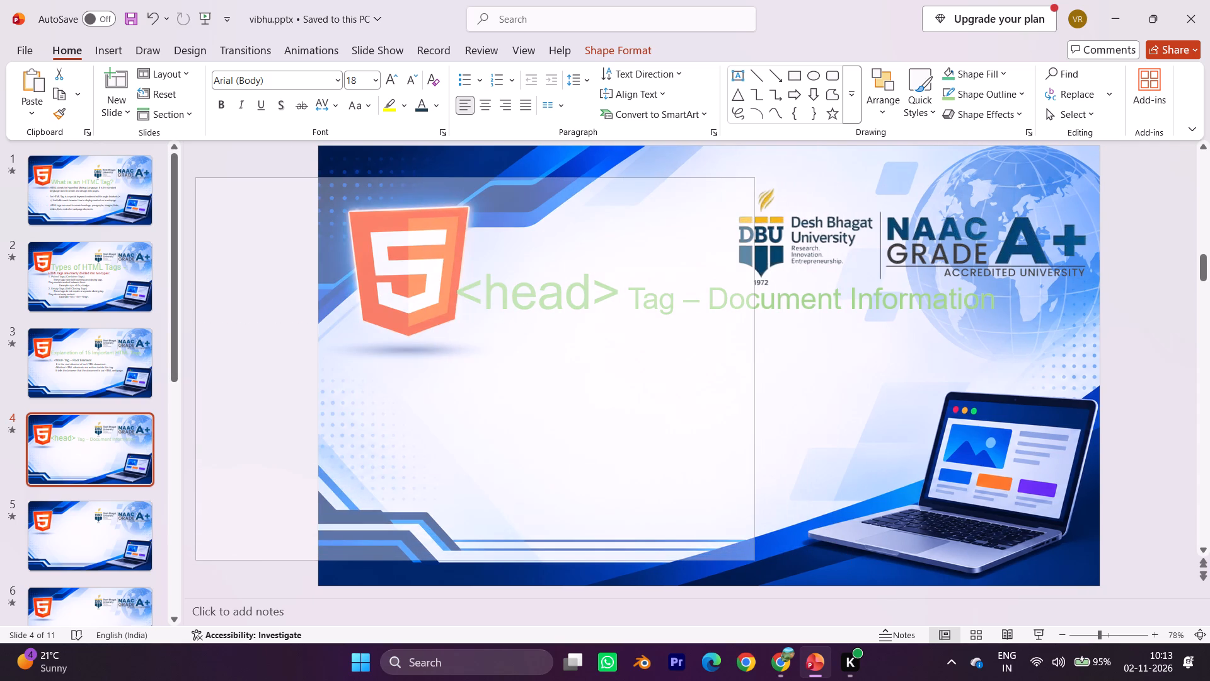
left_click_drag(753, 560, 752, 560)
Move the enlarged empty text box so it sits directly beneath the "<head> Tag – Document Information" title, aligned with its start.
left_click_drag(634, 565, 745, 615)
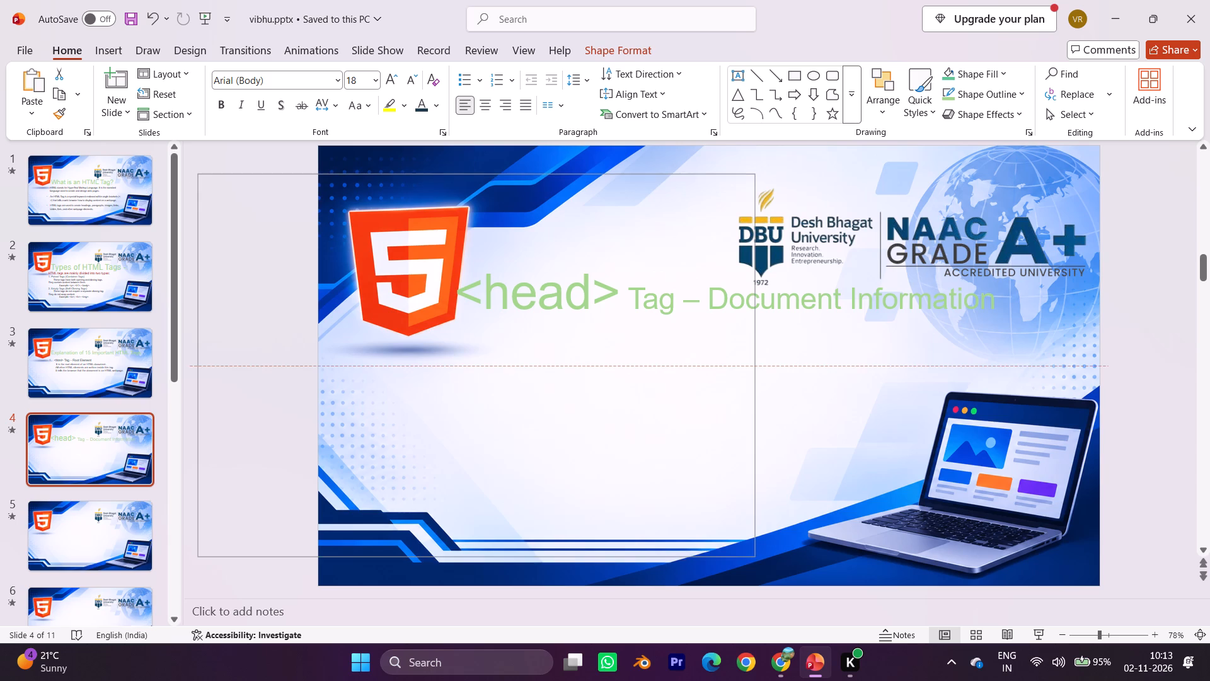
left_click_drag(745, 615, 790, 573)
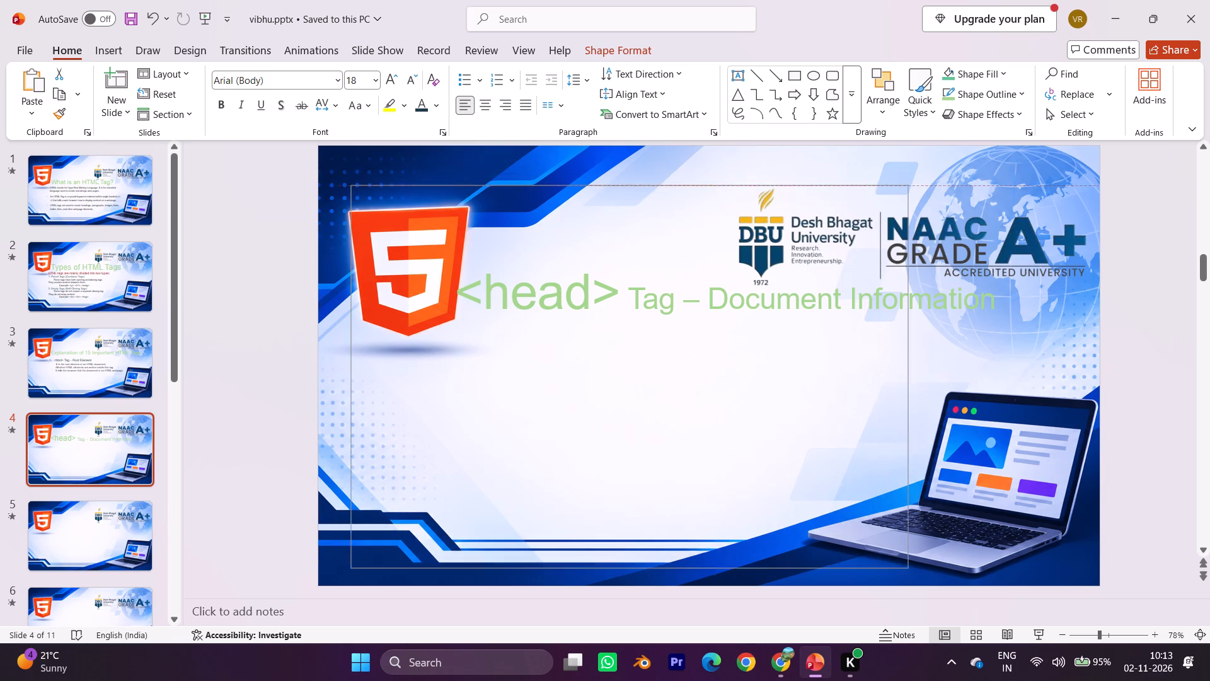
left_click_drag(790, 573, 824, 620)
left_click(824, 620)
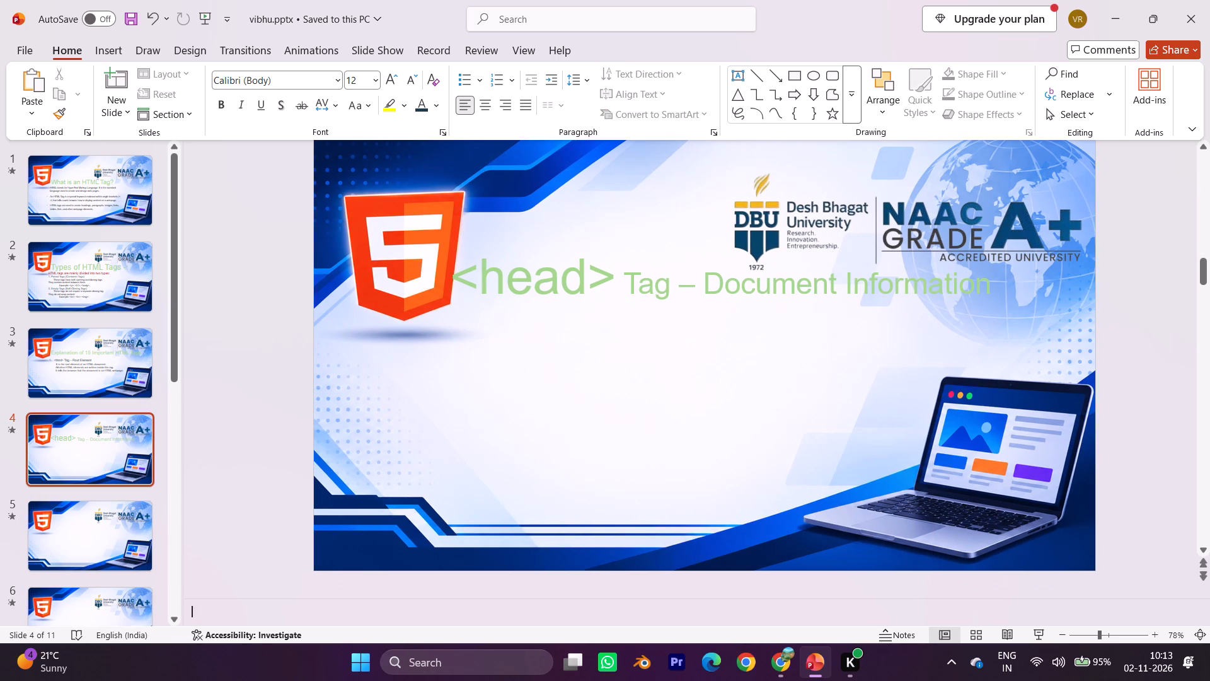
triple_click(616, 432)
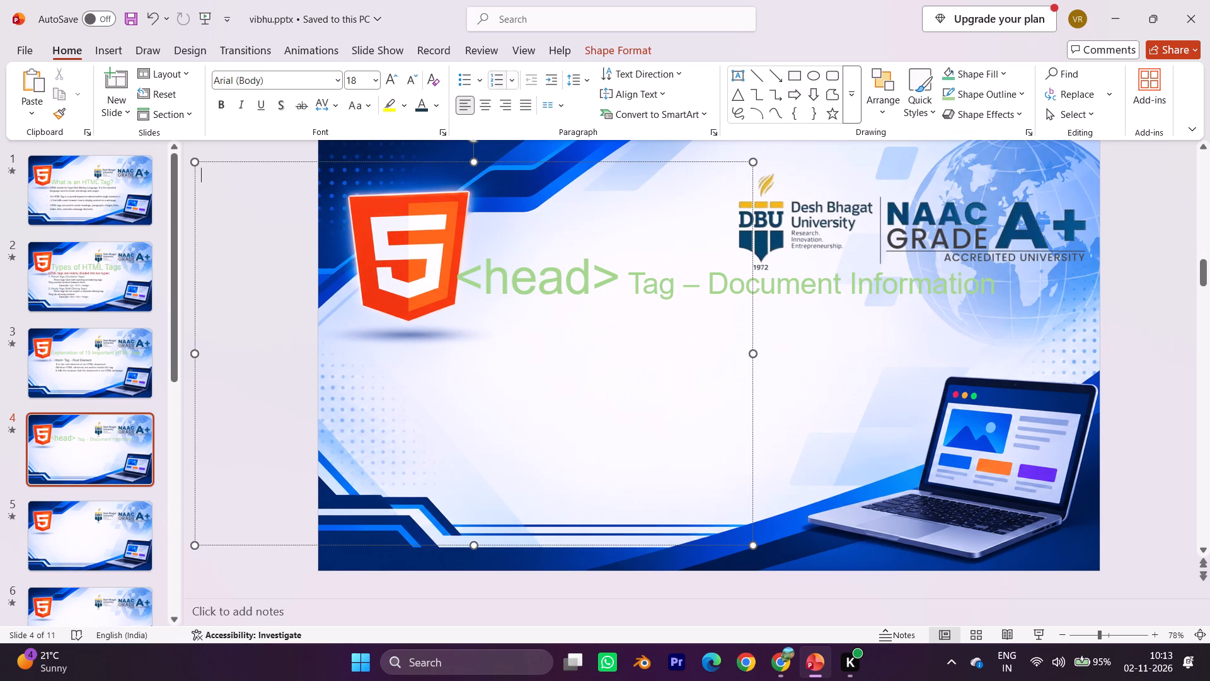
left_click_drag(518, 163, 681, 285)
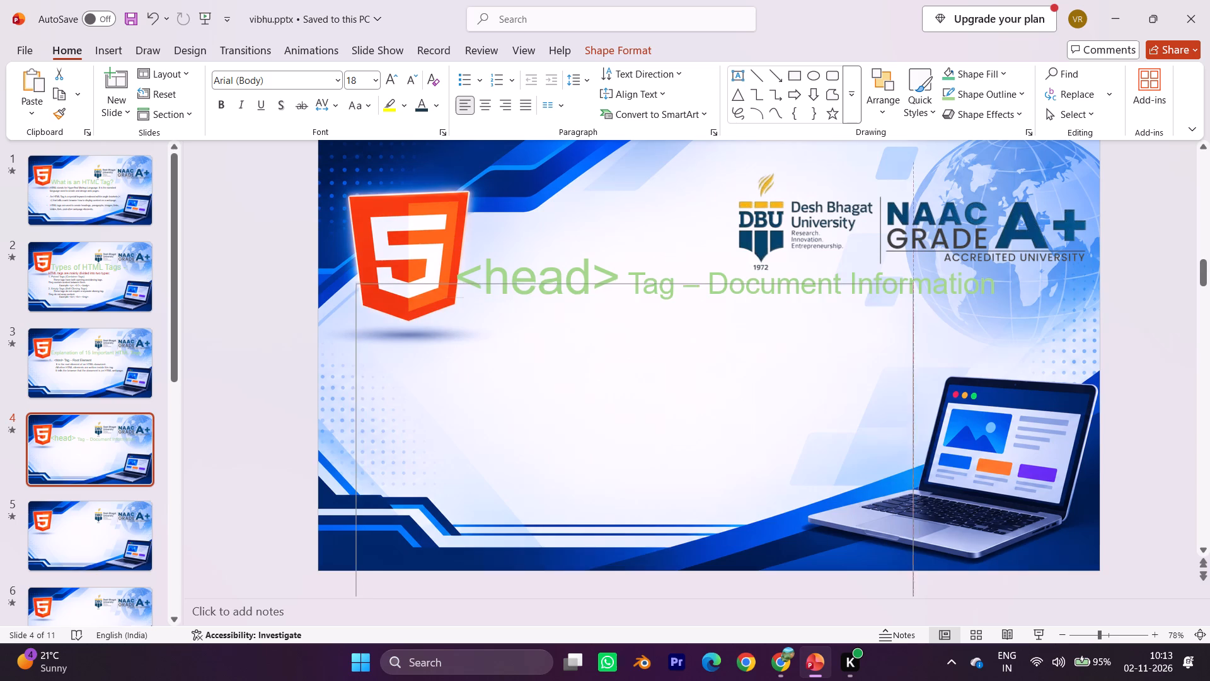
left_click_drag(681, 285, 698, 315)
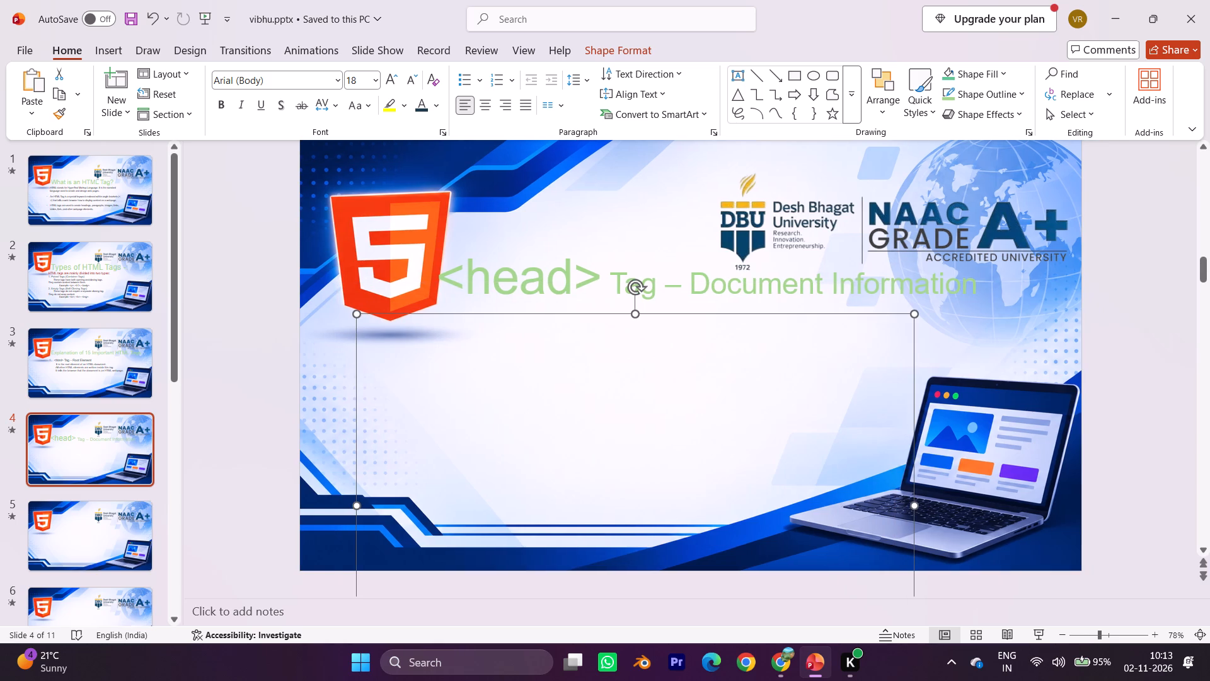
left_click_drag(729, 311, 895, 306)
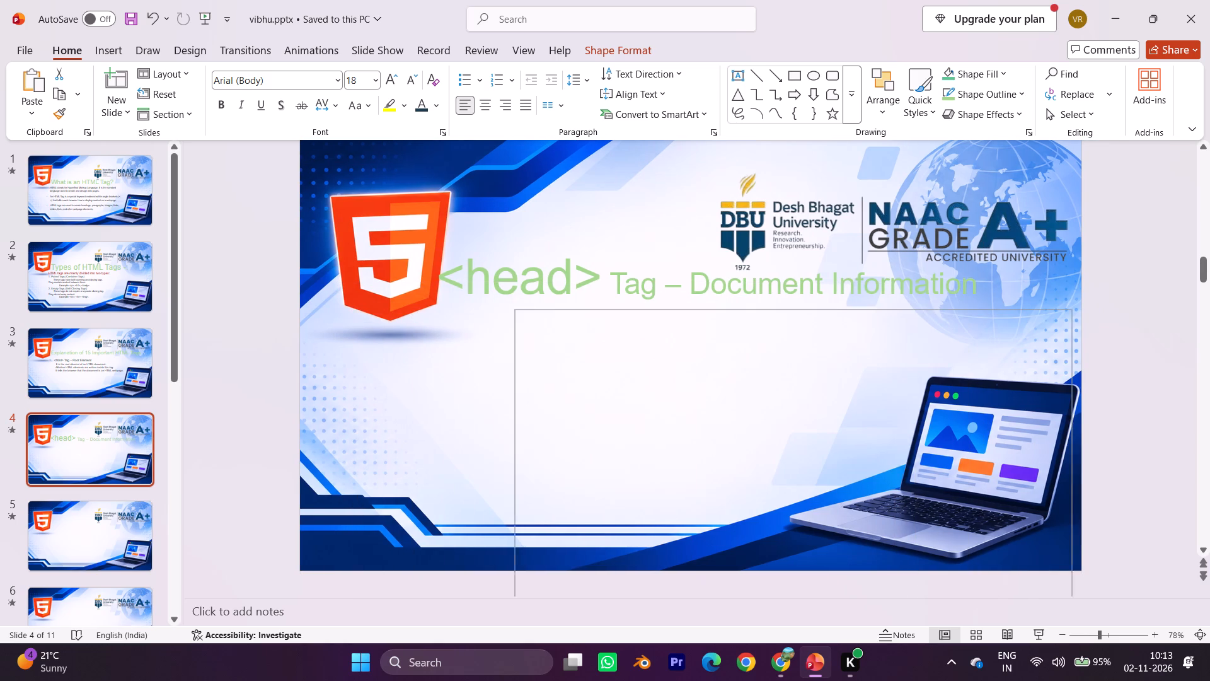
left_click_drag(895, 306, 774, 302)
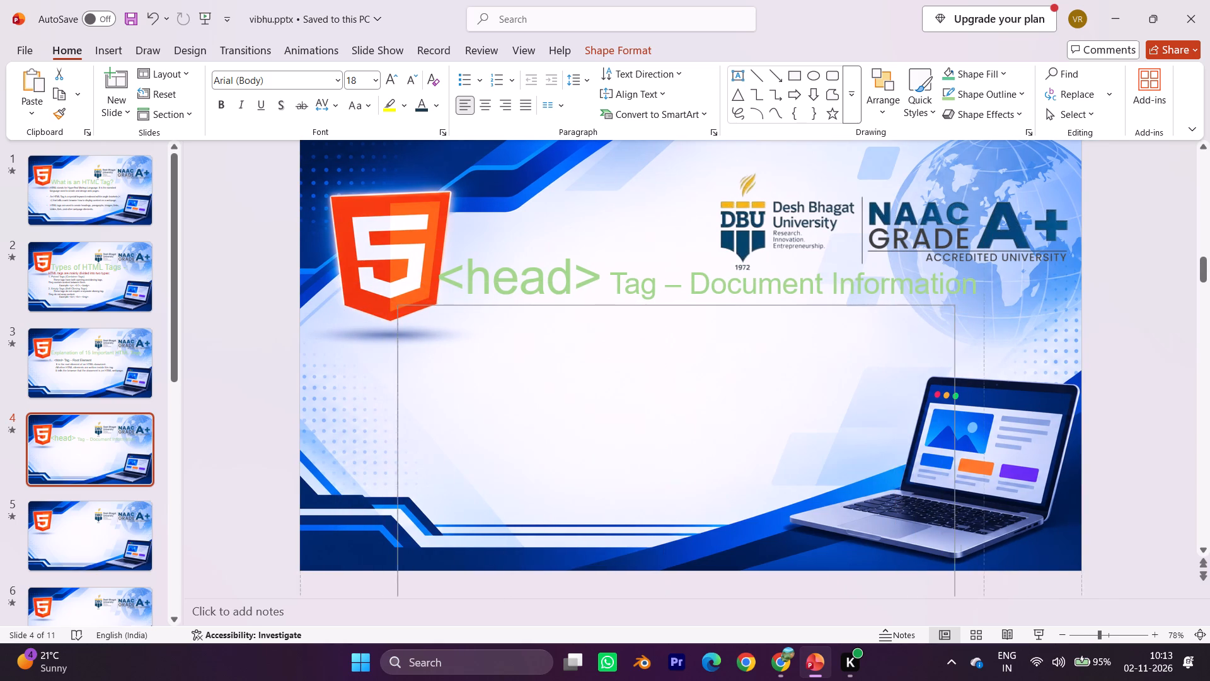
left_click_drag(774, 302, 804, 301)
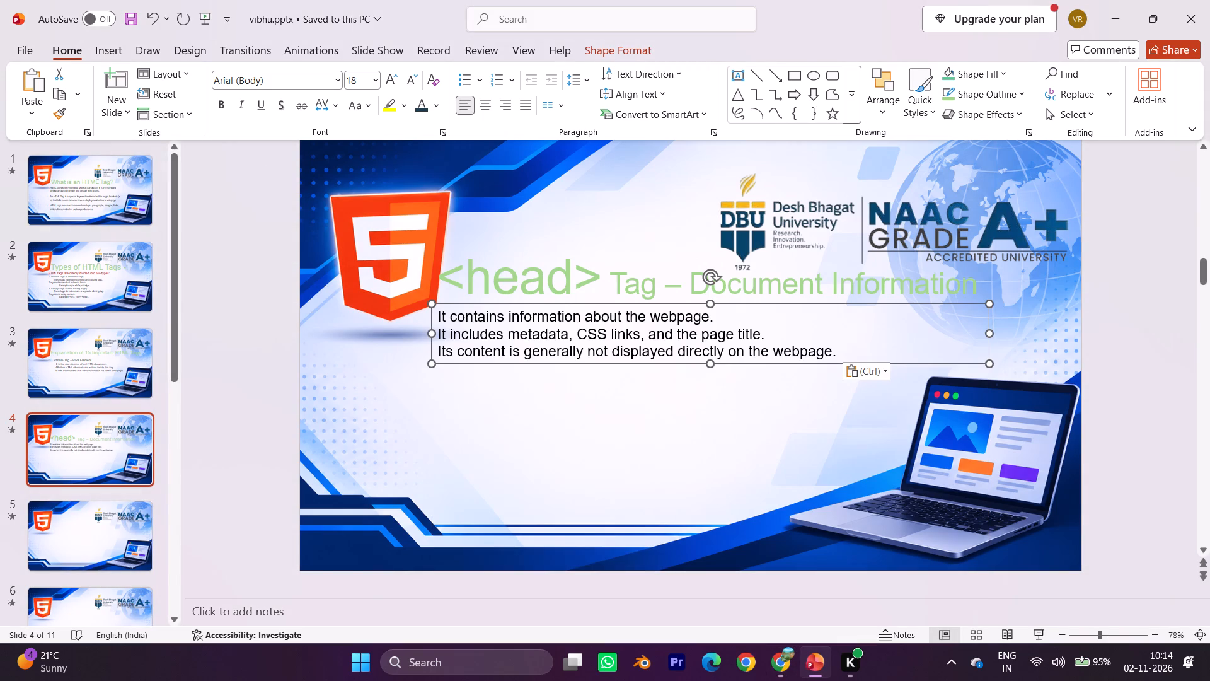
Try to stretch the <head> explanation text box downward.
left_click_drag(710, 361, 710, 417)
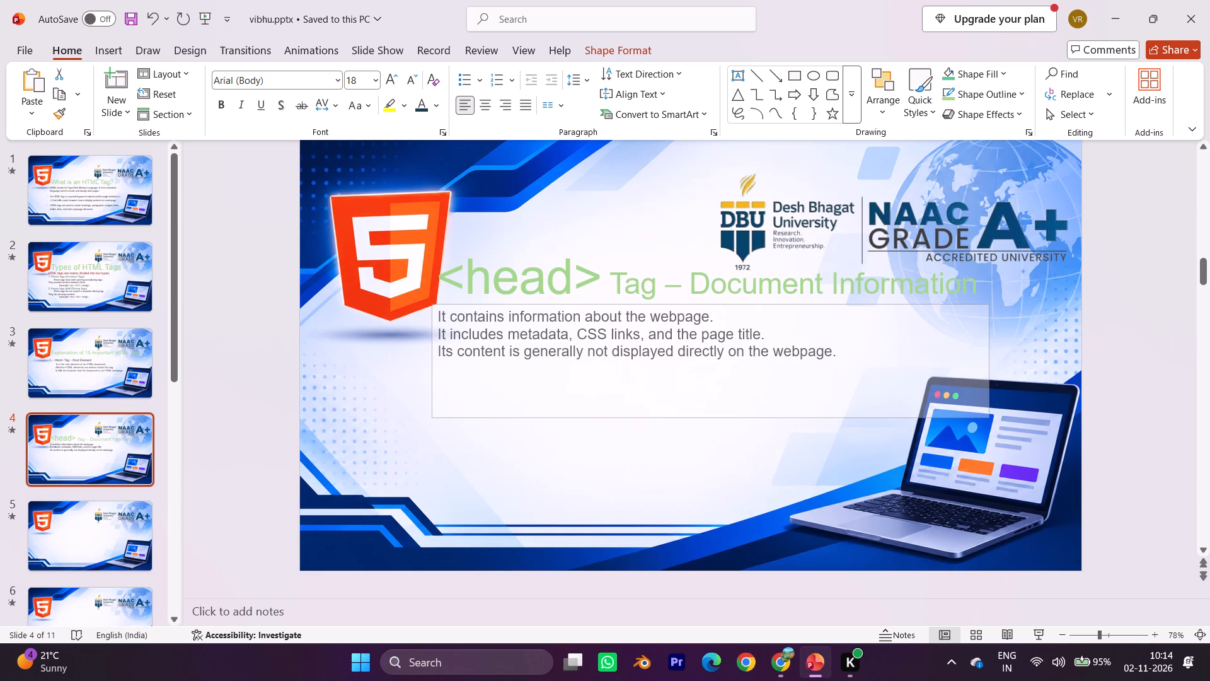
Set the font size of all three <head> explanation lines to 20.
left_click_drag(439, 318, 892, 375)
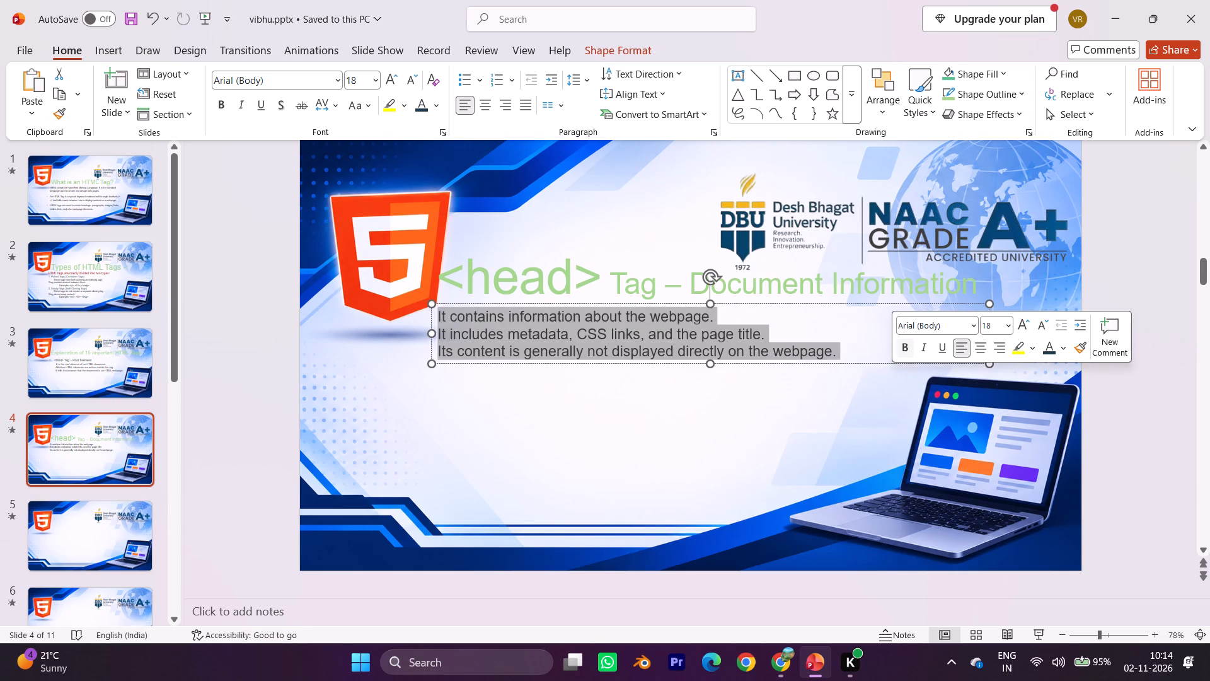
left_click(1018, 329)
left_click(1018, 329)
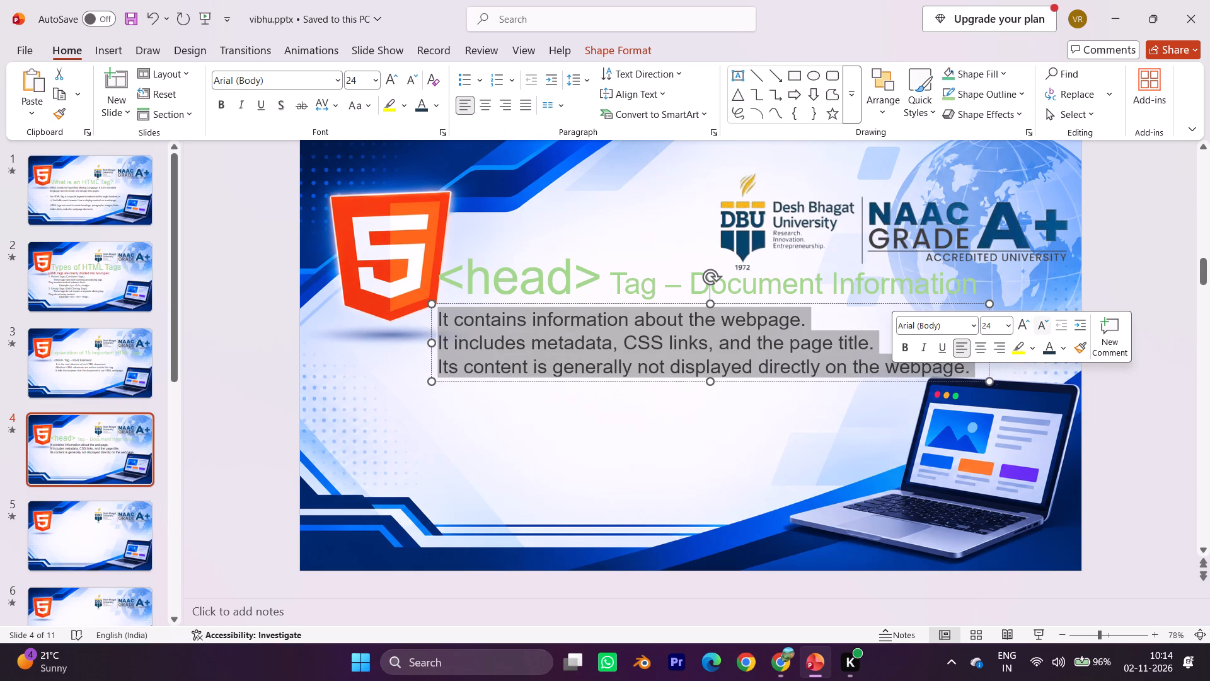
left_click(1044, 329)
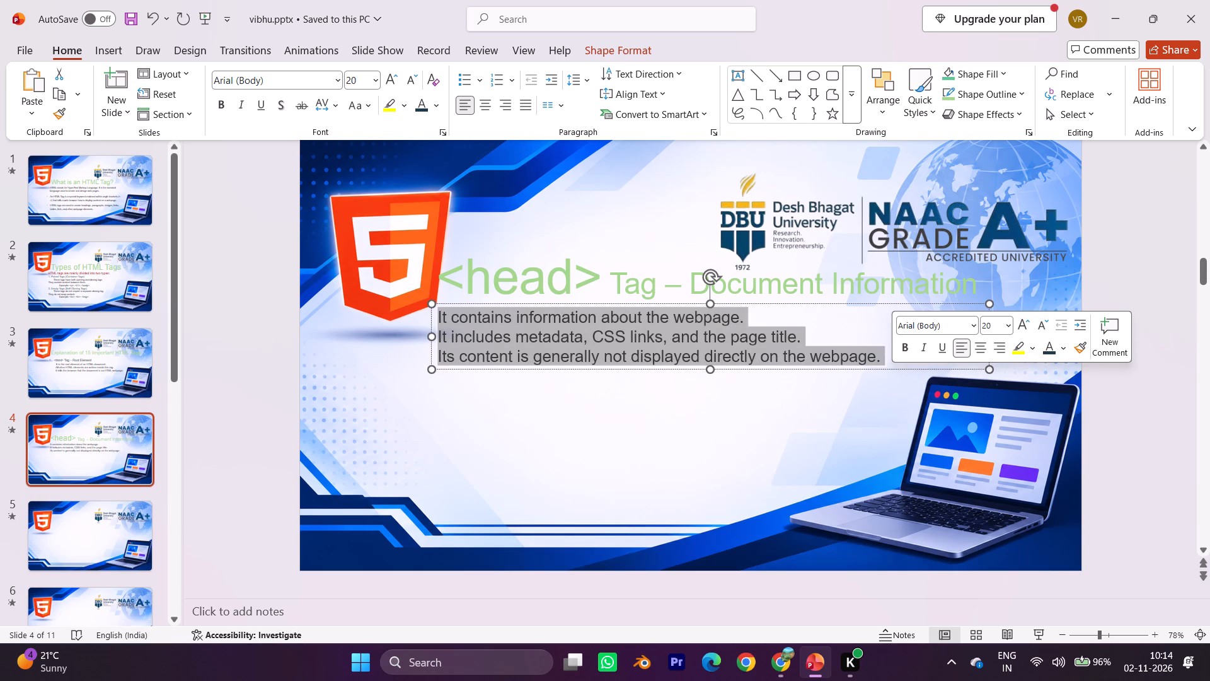
Remove the full stop at the end of the line "It contains information about the webpage", keeping the lines without a blank gap.
left_click(686, 419)
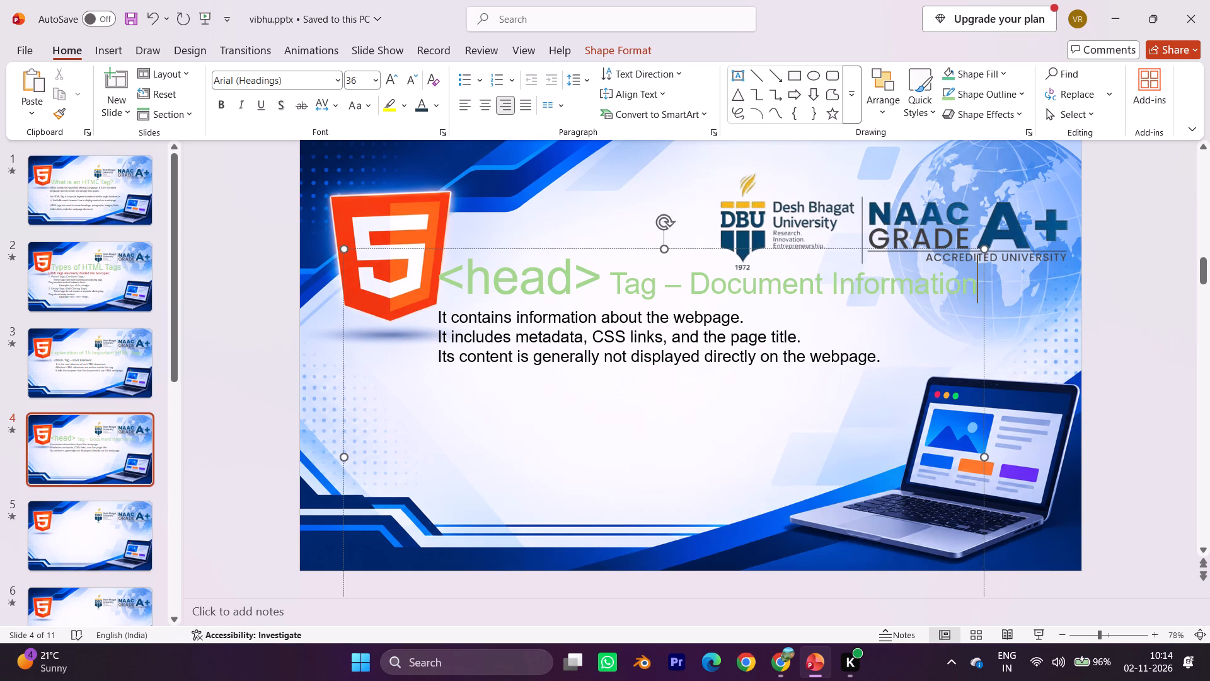
left_click(800, 336)
left_click(761, 318)
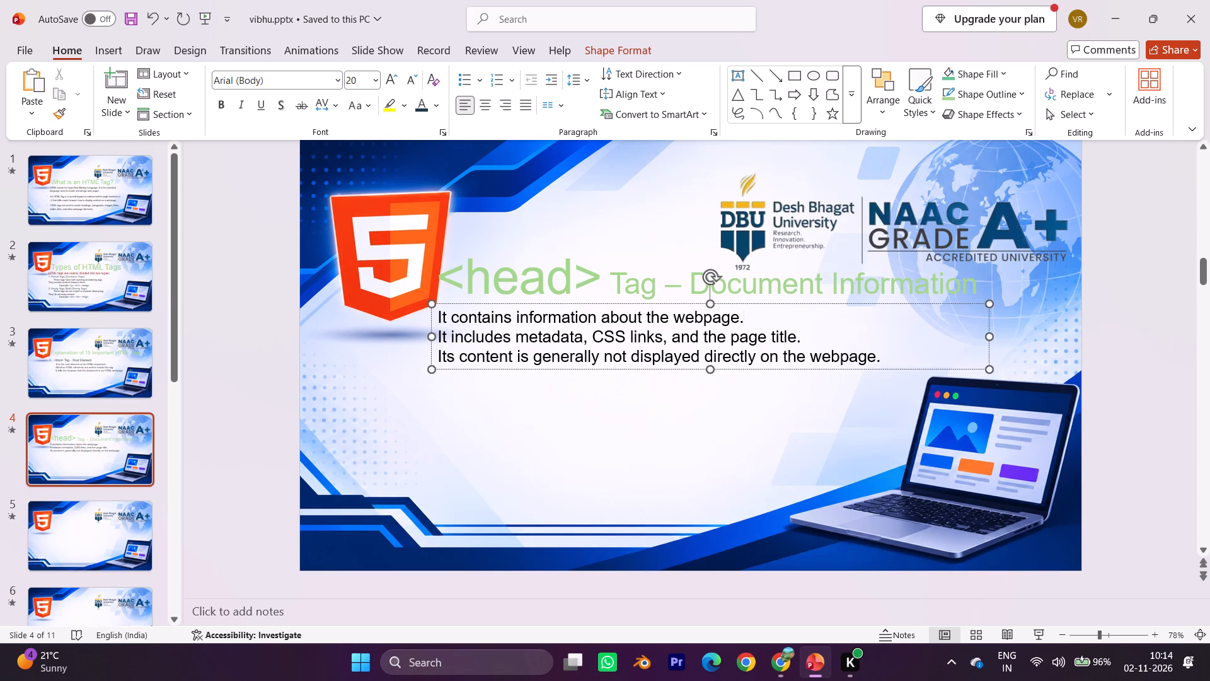
key("BackSpace")
key("Return")
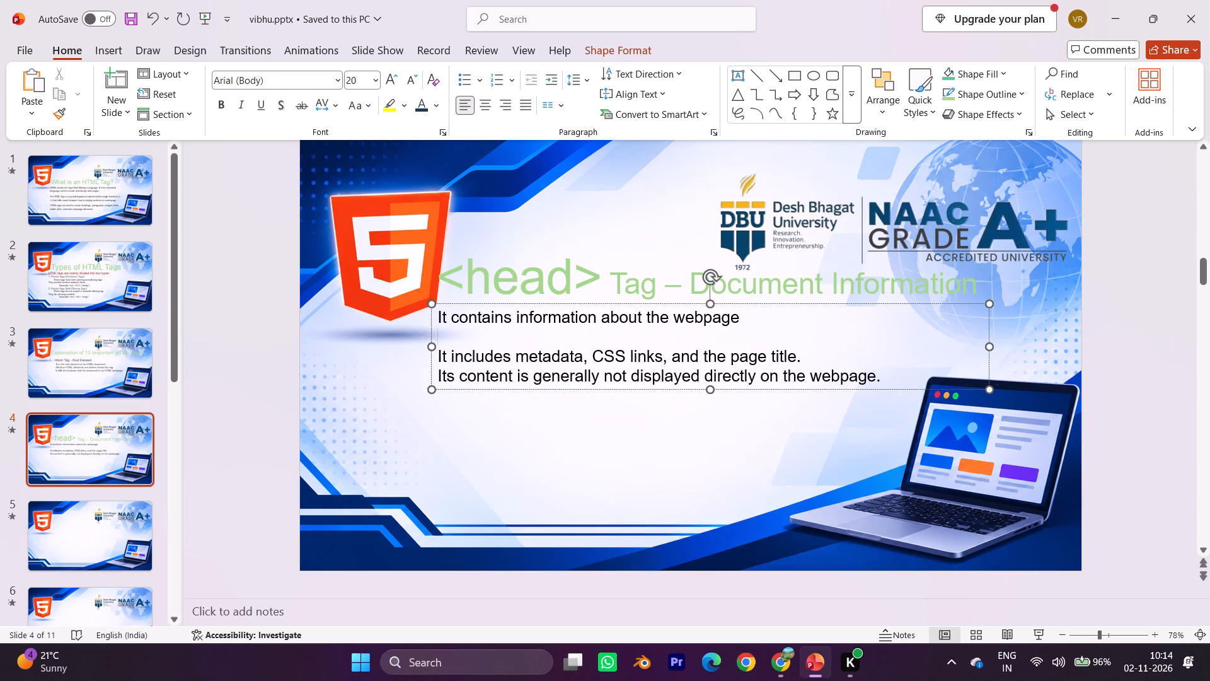
key("BackSpace")
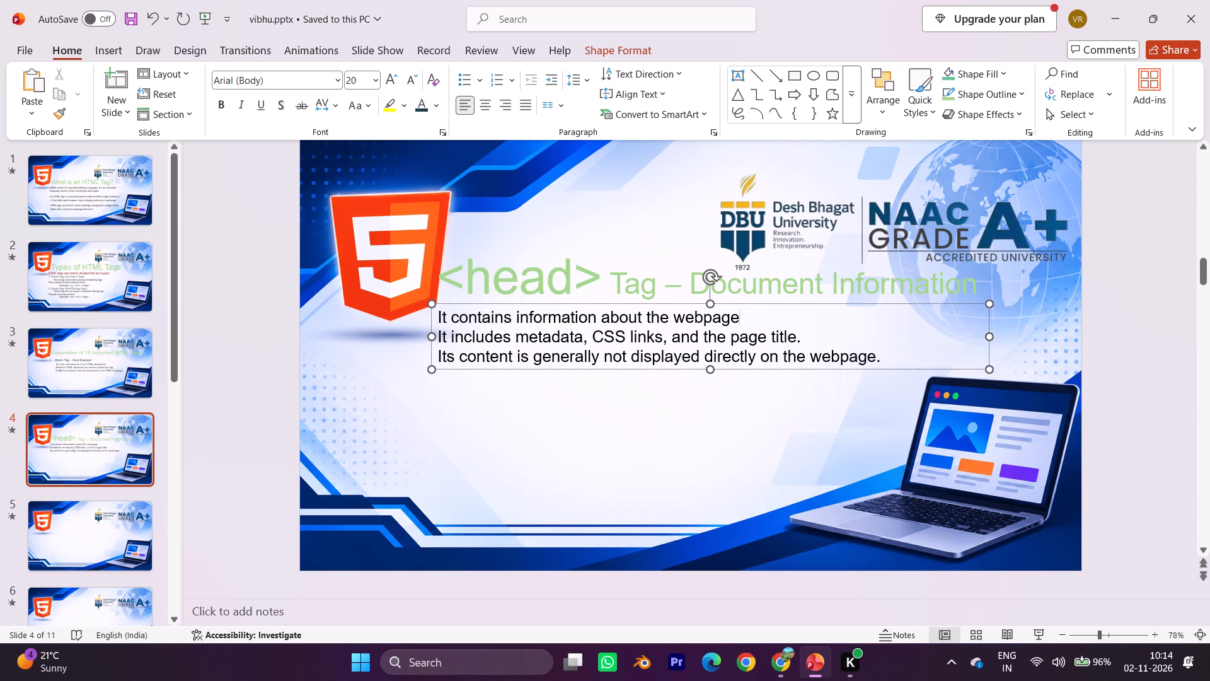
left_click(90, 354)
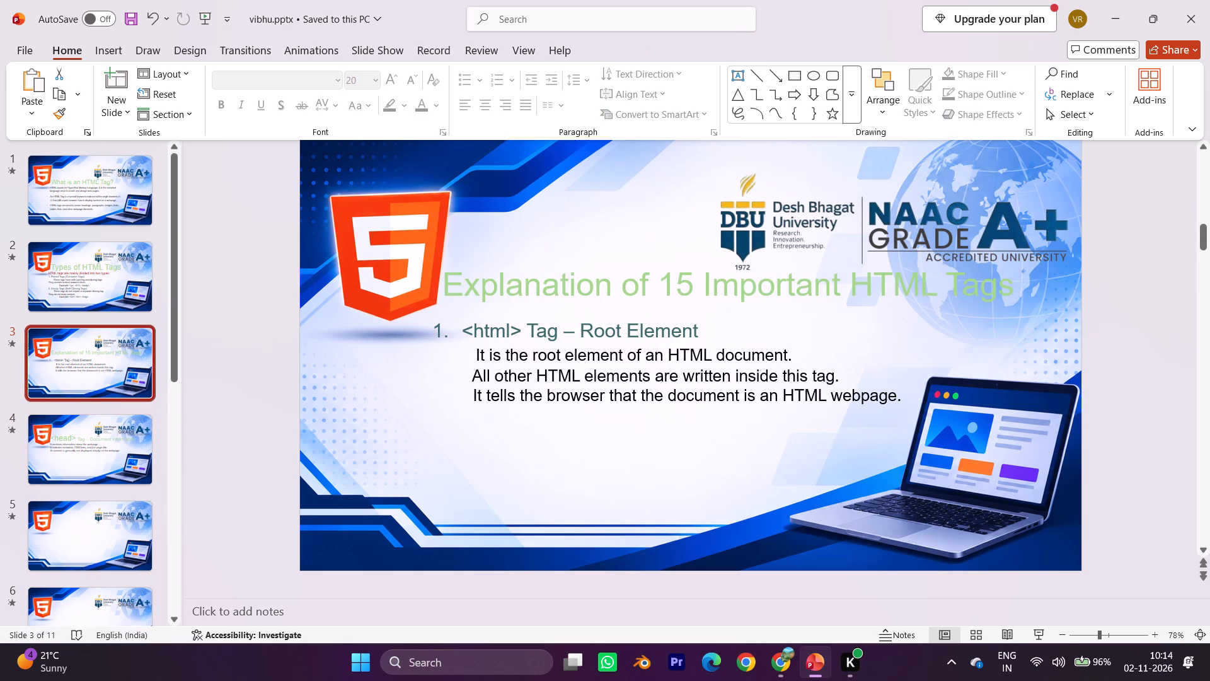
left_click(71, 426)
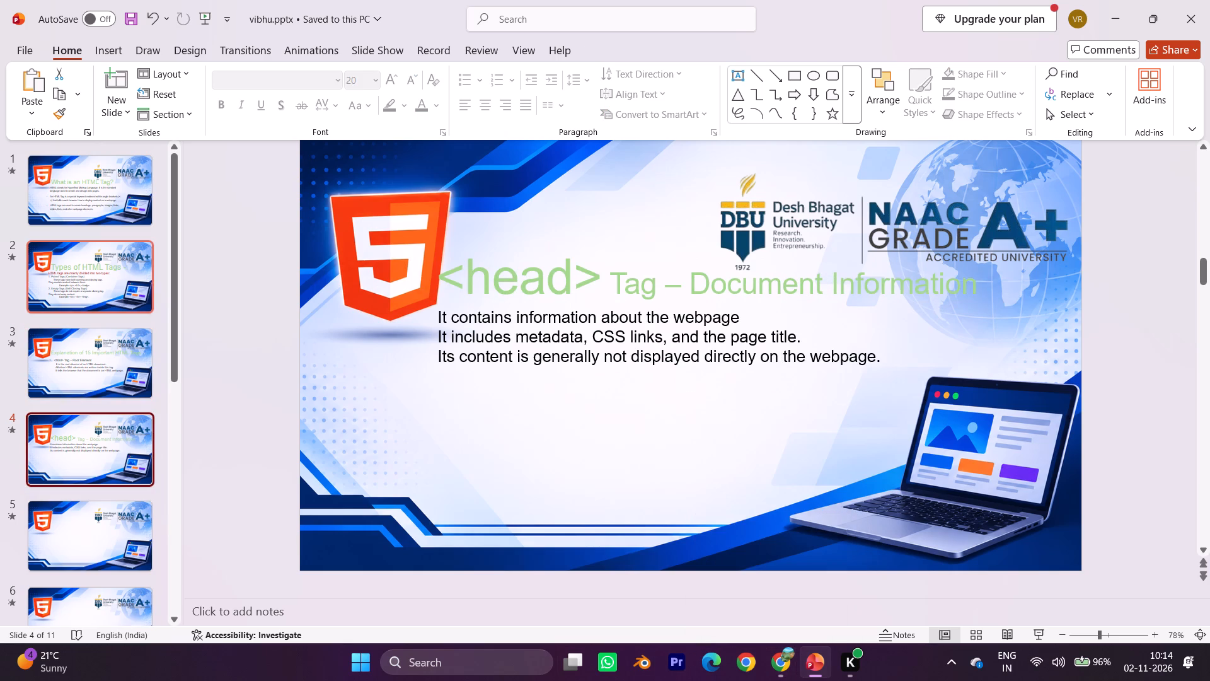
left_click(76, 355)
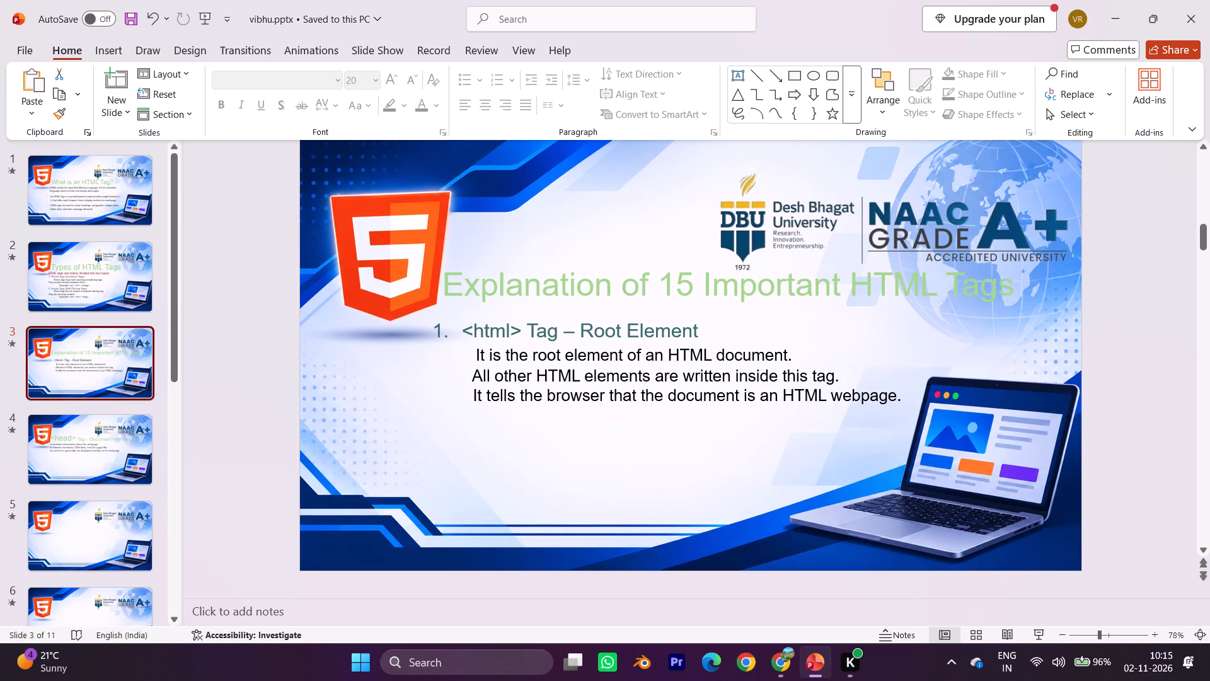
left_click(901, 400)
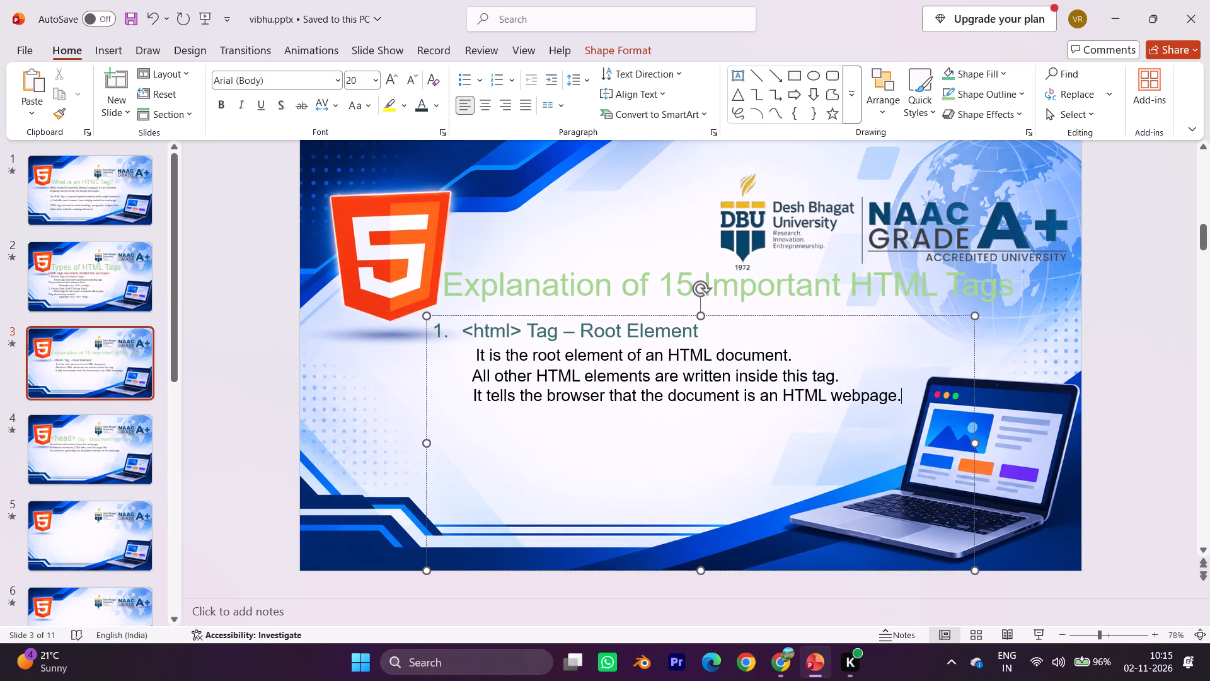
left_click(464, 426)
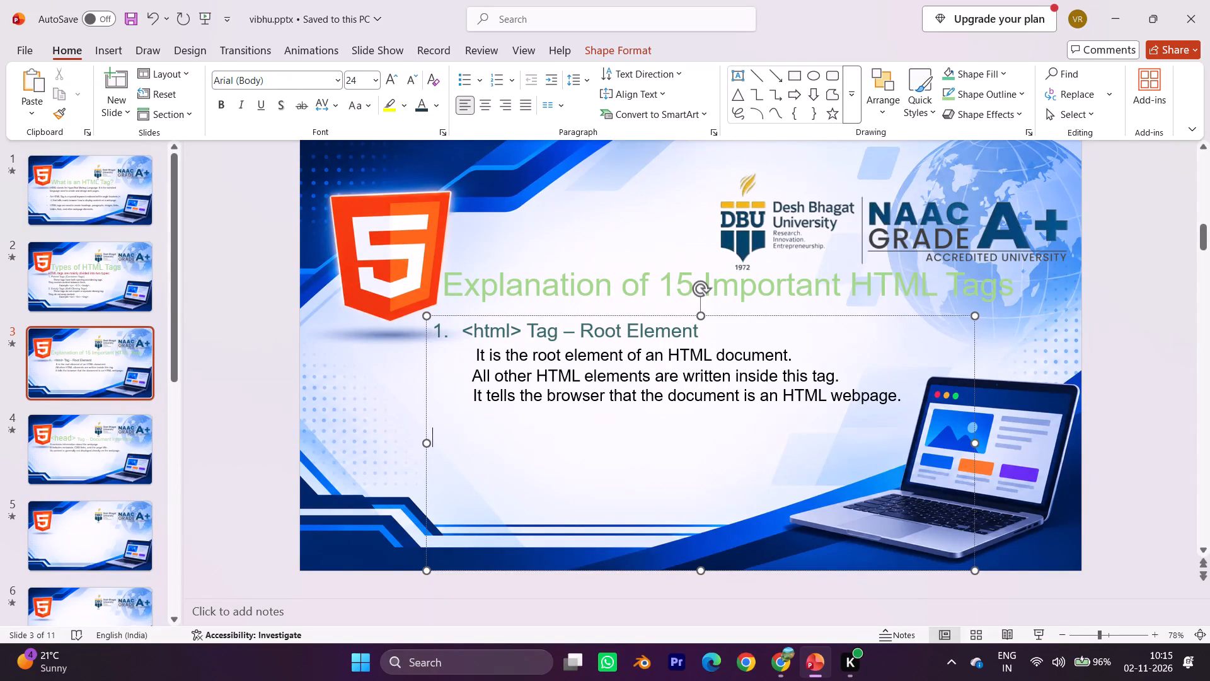
Set the font size of the whole "<head> Tag – Document Information" title on the fourth slide to 24.
left_click(95, 441)
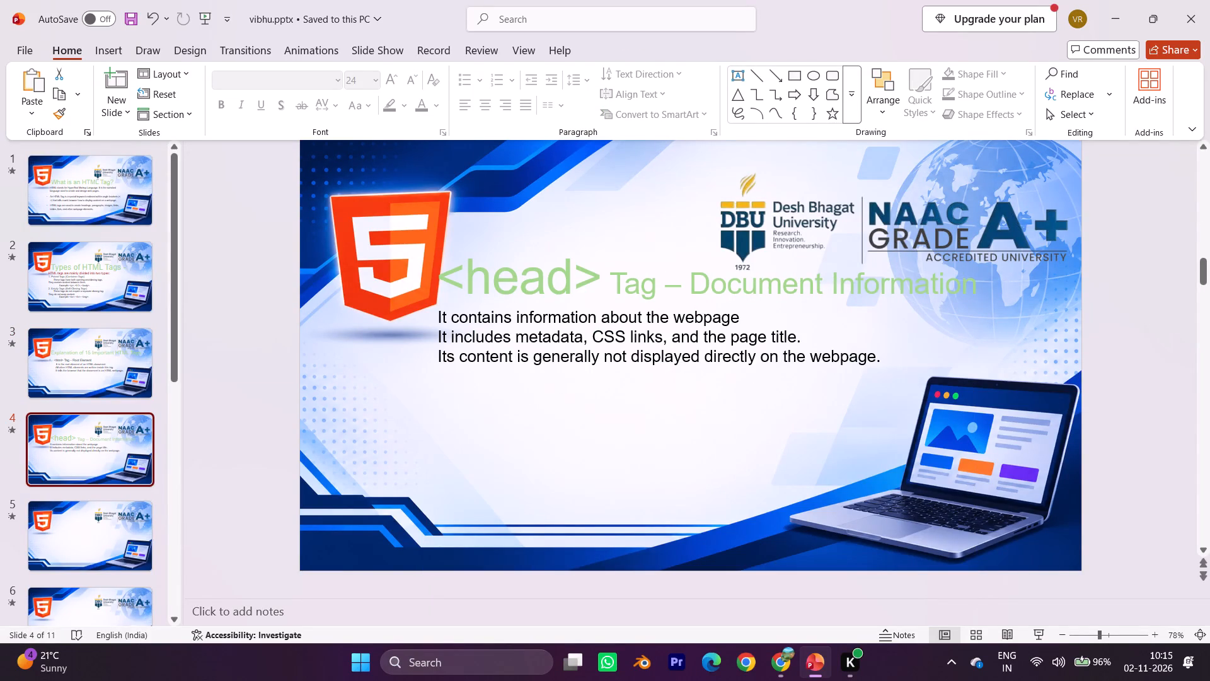
left_click_drag(440, 278, 673, 268)
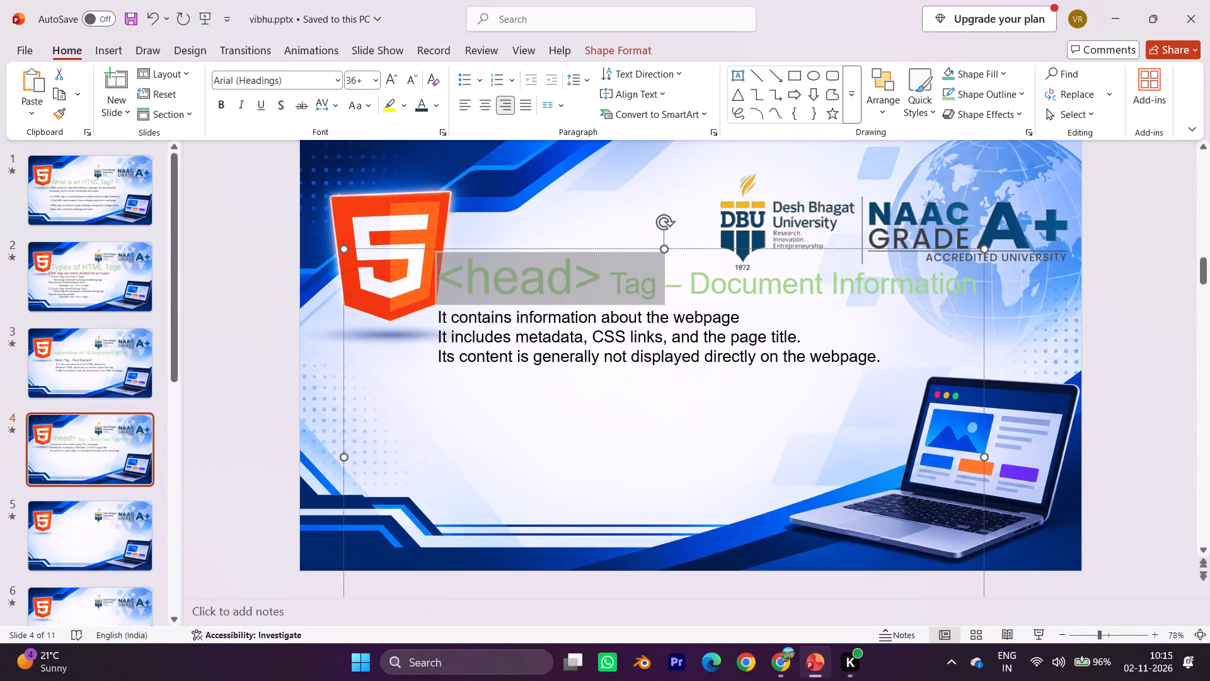
left_click_drag(673, 268, 993, 288)
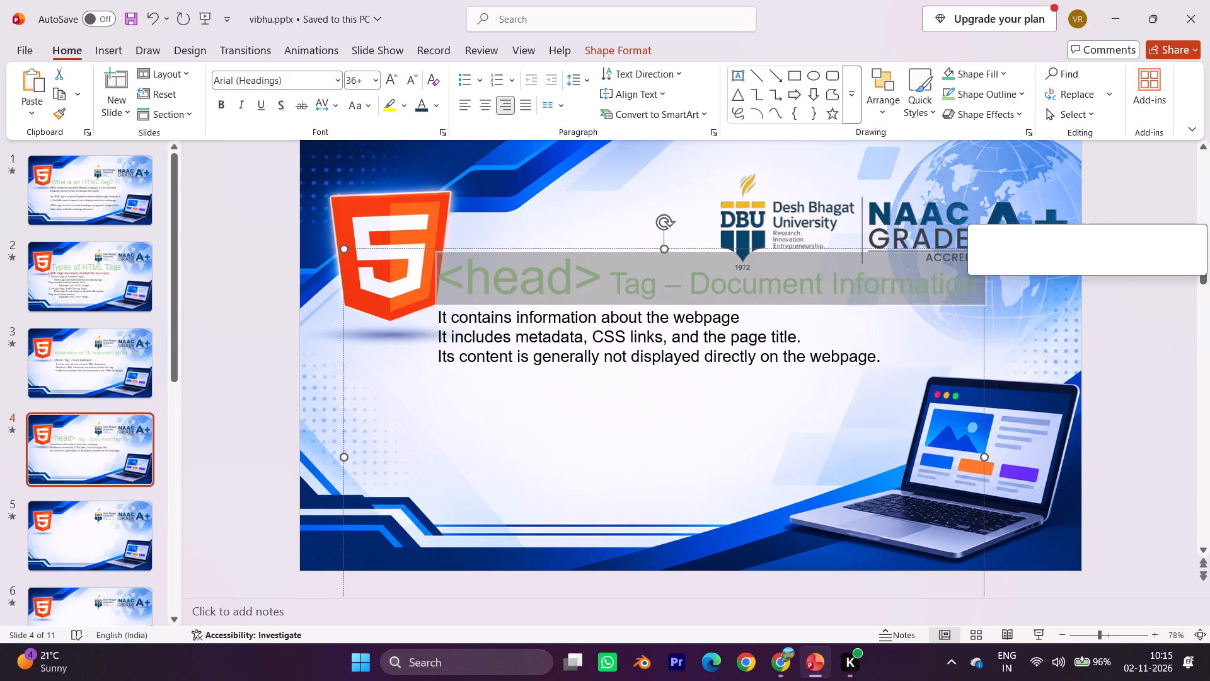
right_click(993, 288)
left_click(648, 264)
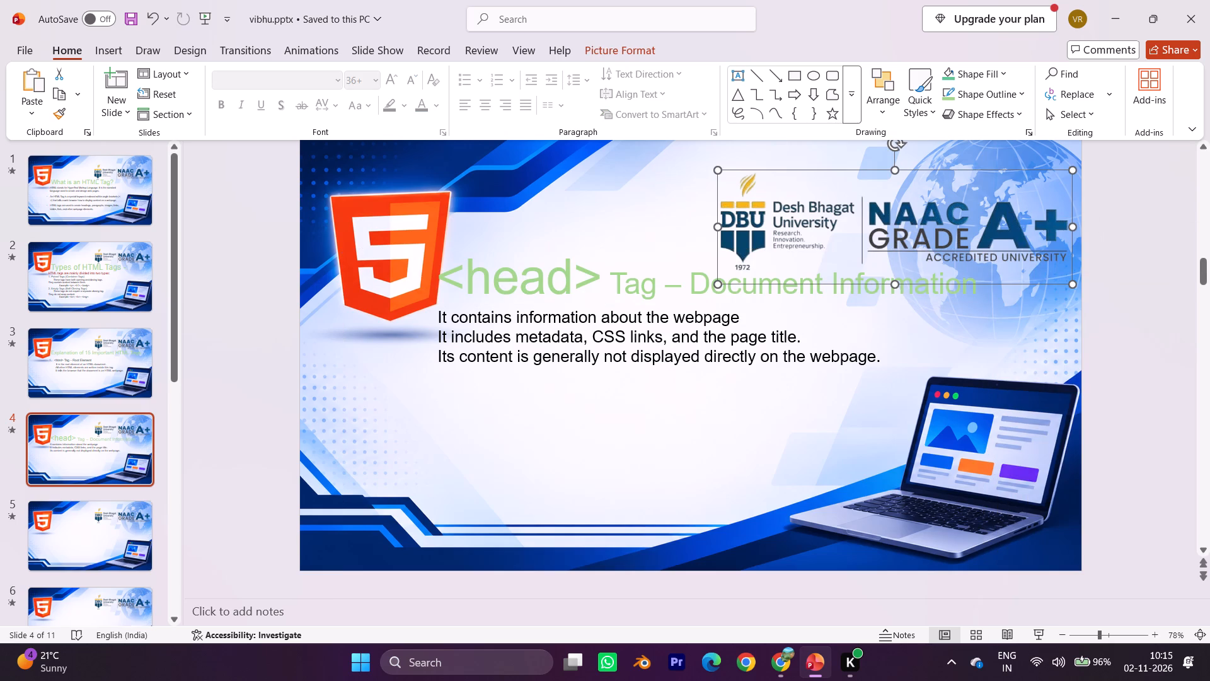
left_click_drag(551, 316, 561, 281)
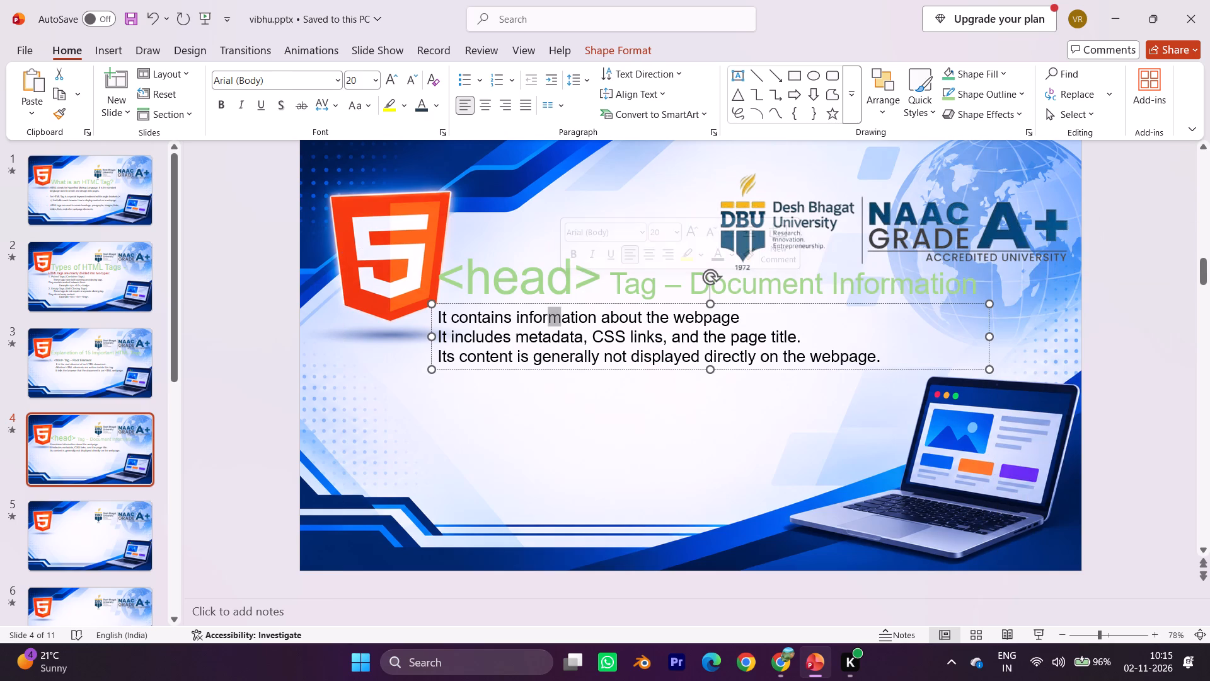
left_click(470, 289)
right_click(470, 289)
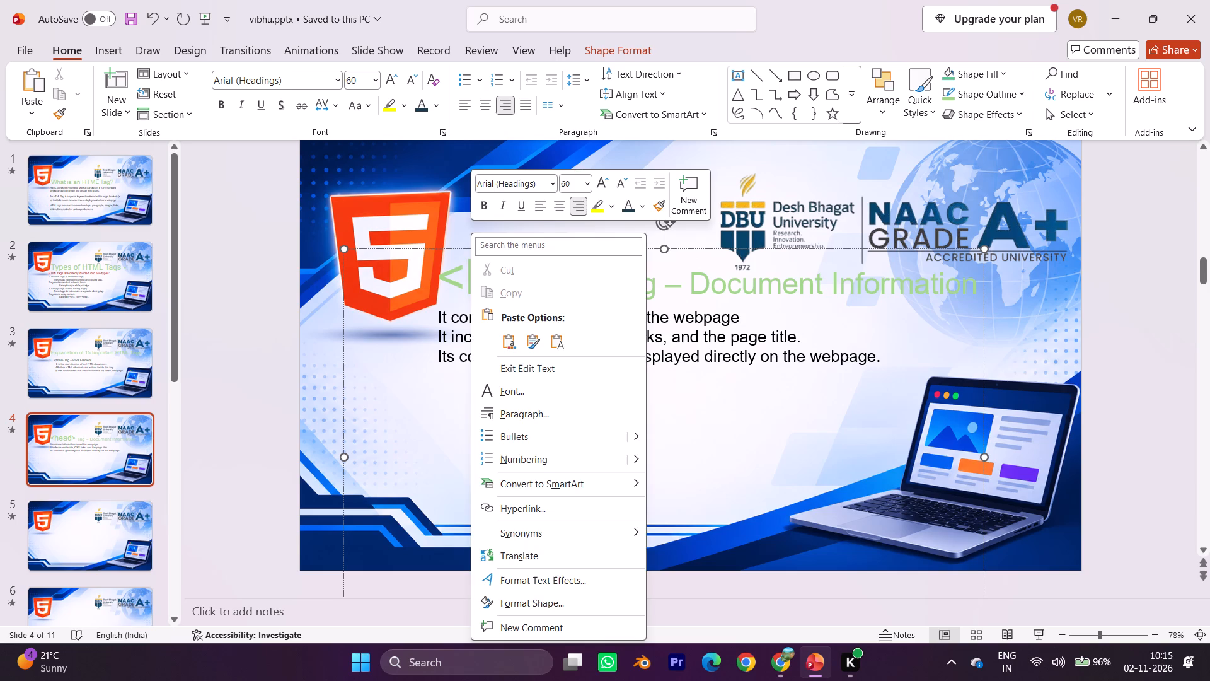
left_click(470, 289)
key("ctrl+a")
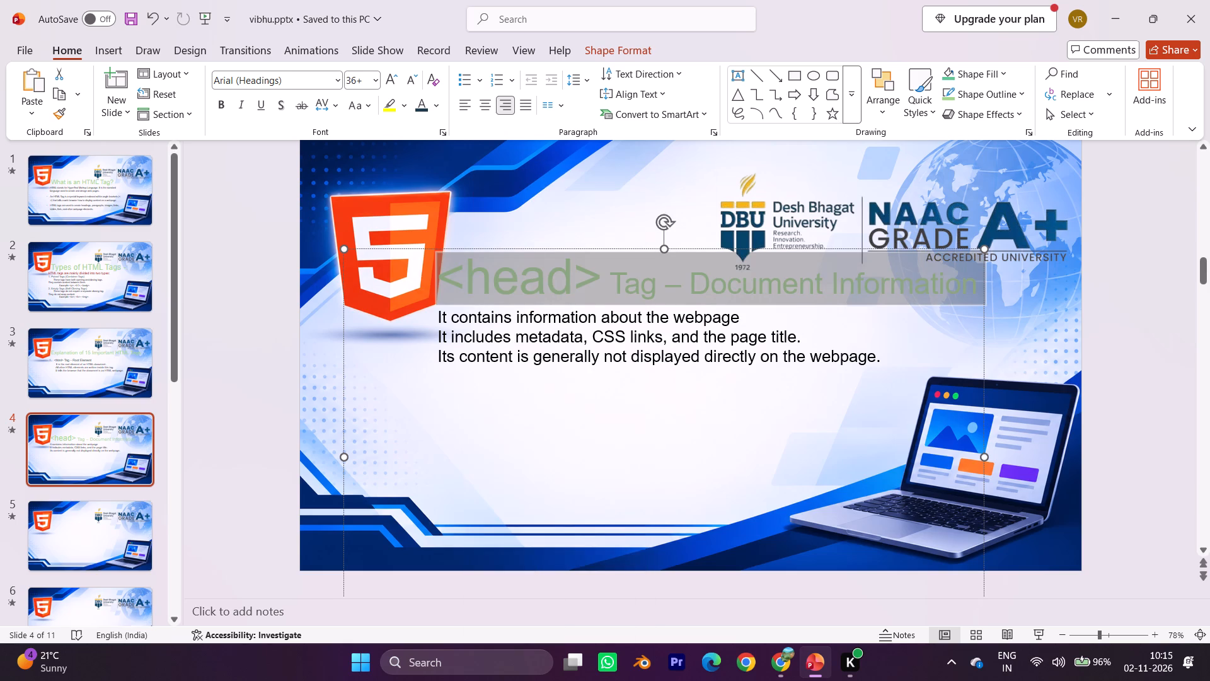
key("ctrl+c")
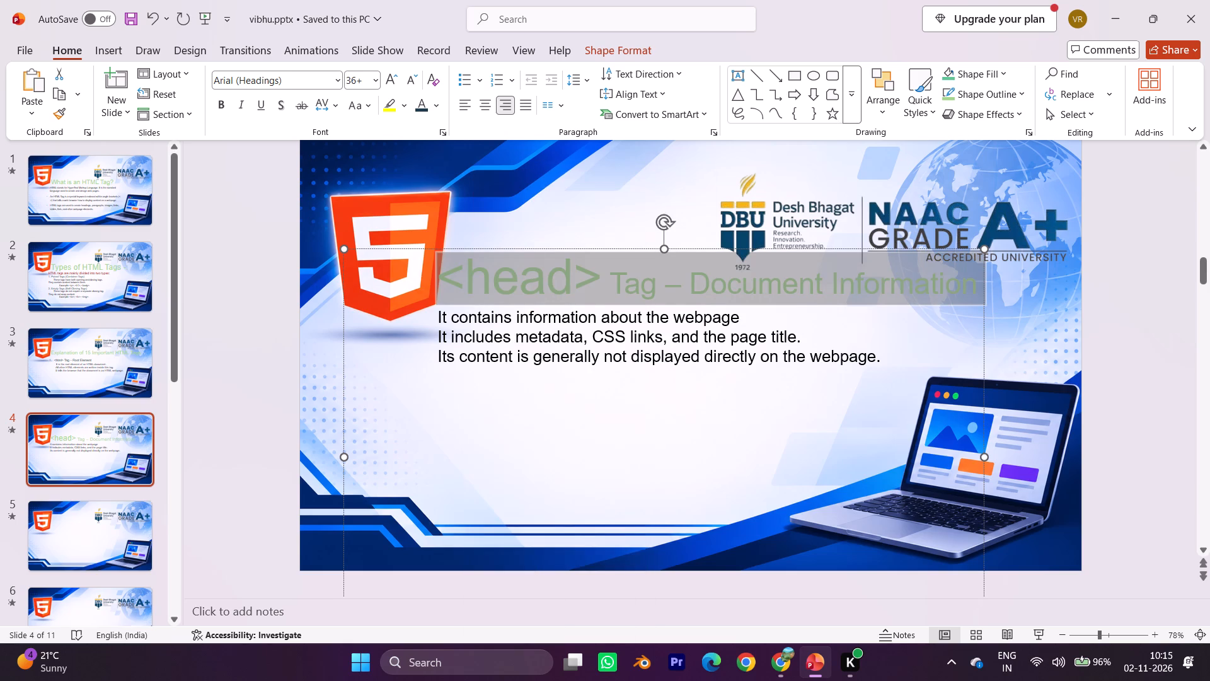
right_click(443, 287)
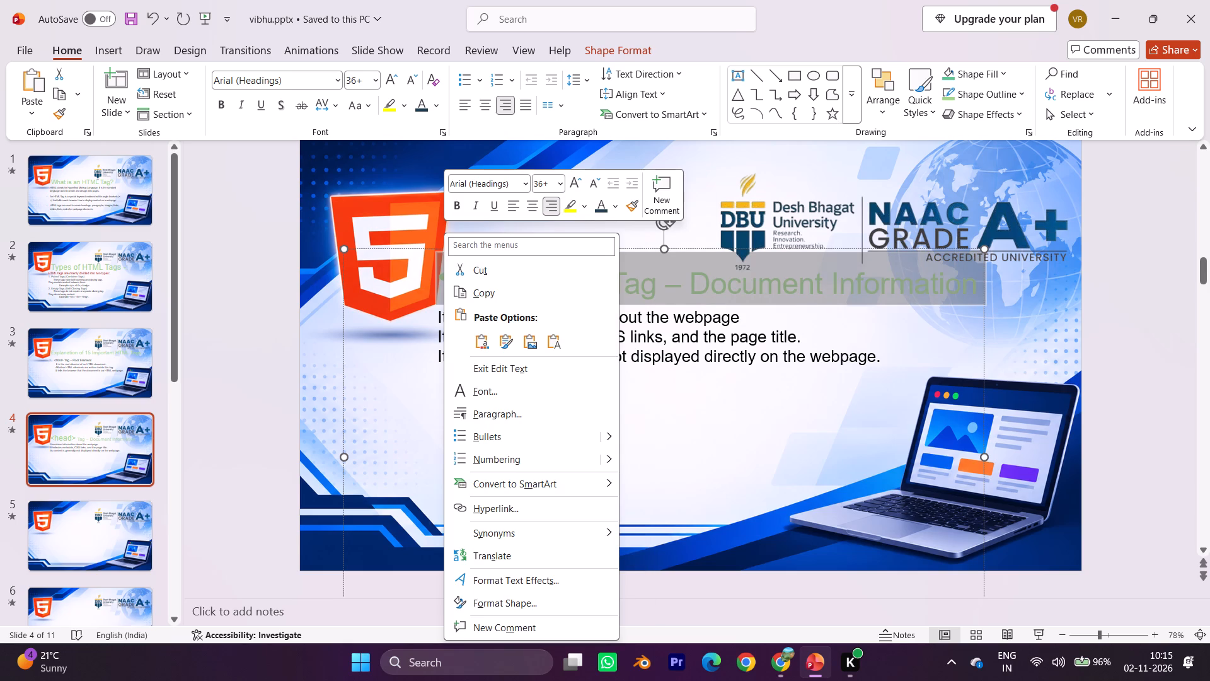
left_click(556, 175)
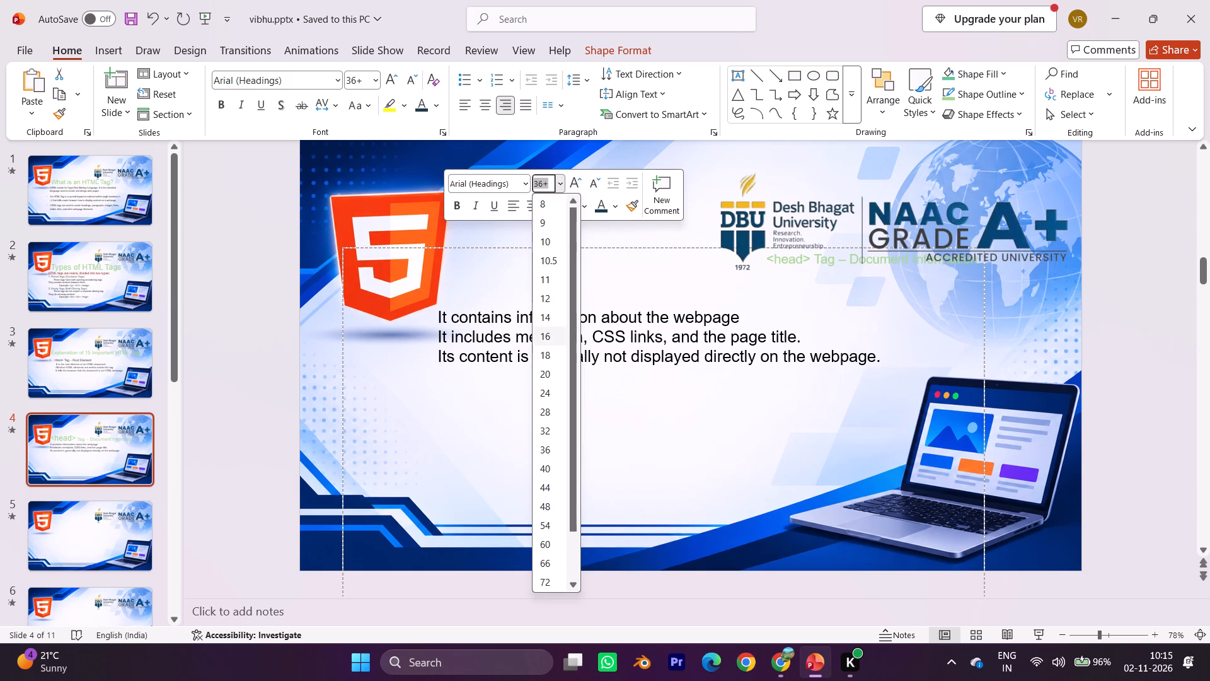
left_click(545, 390)
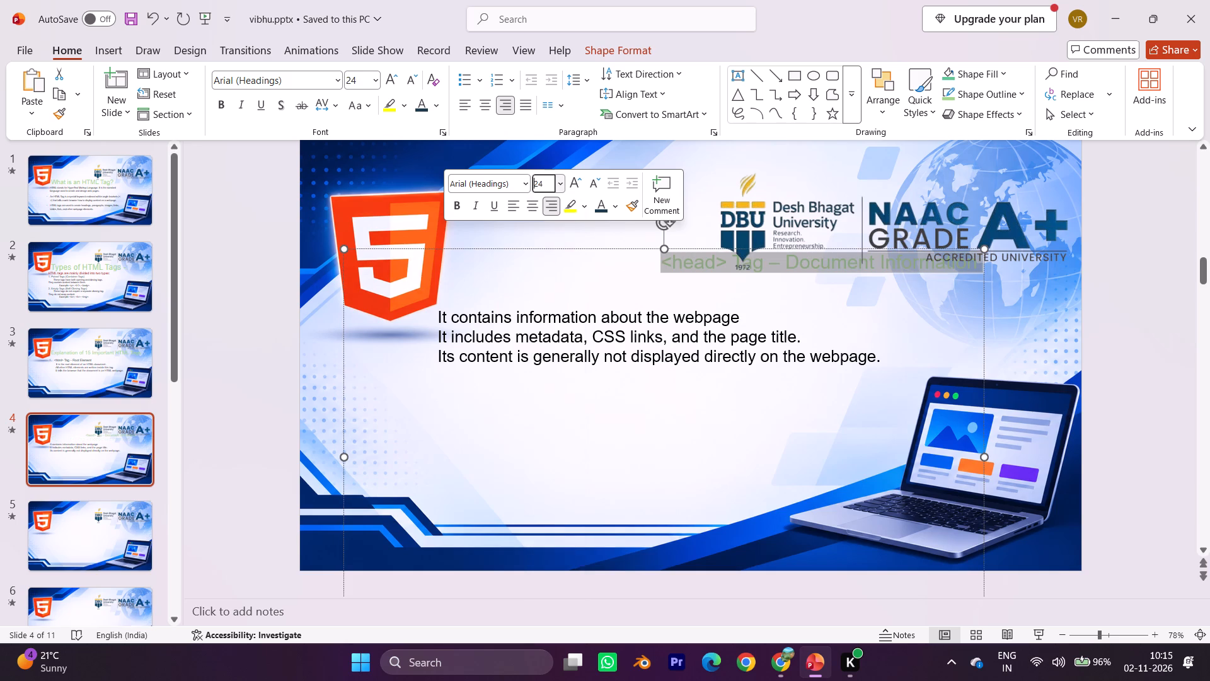
Copy the <head> title onto a new line below the <html> explanation on the third slide, without a full stop at its end.
key("ctrl+c")
left_click(89, 381)
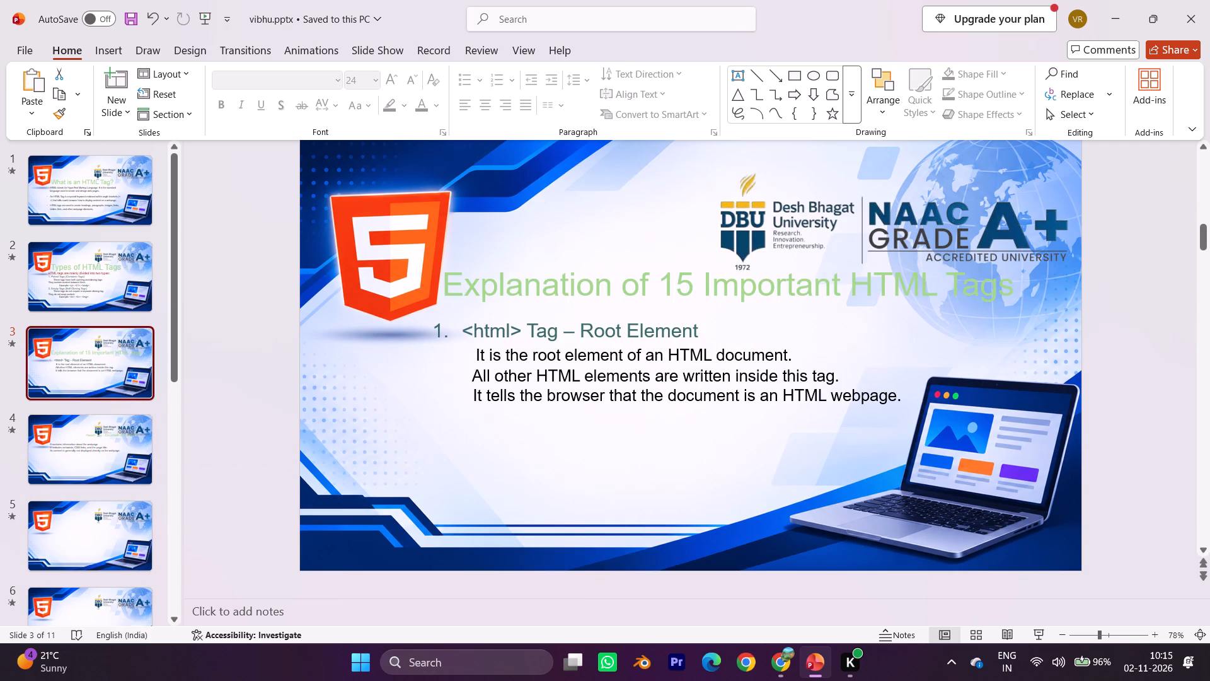
left_click(897, 395)
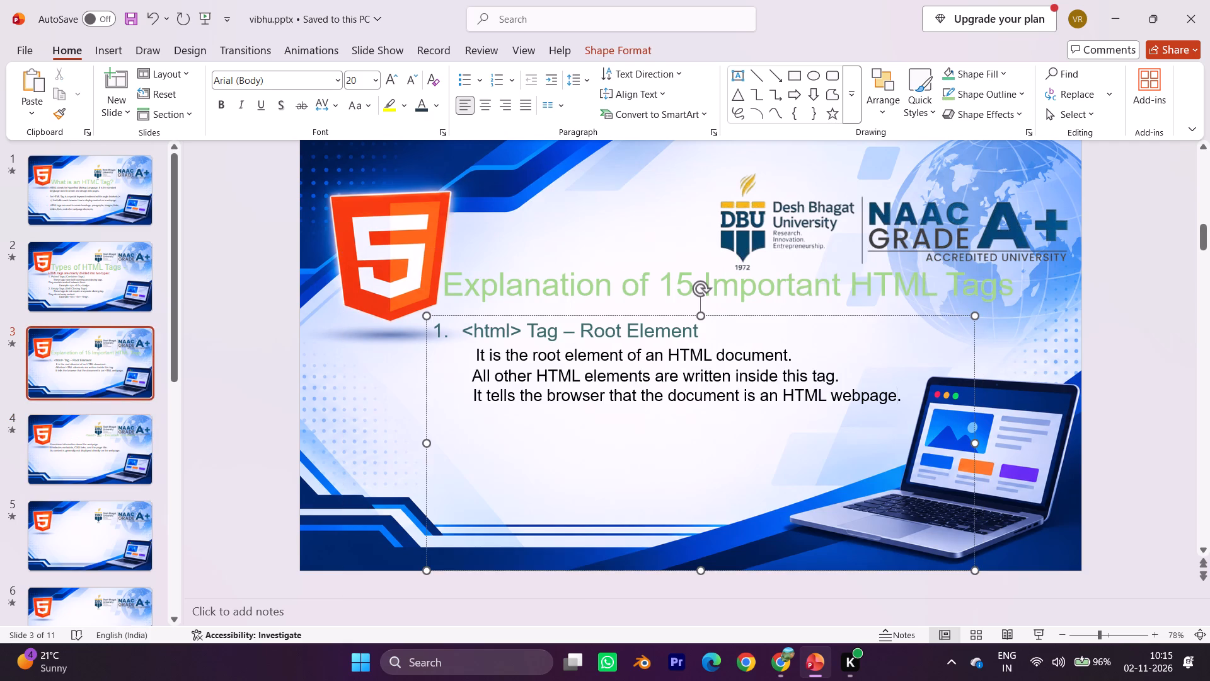
key("Return")
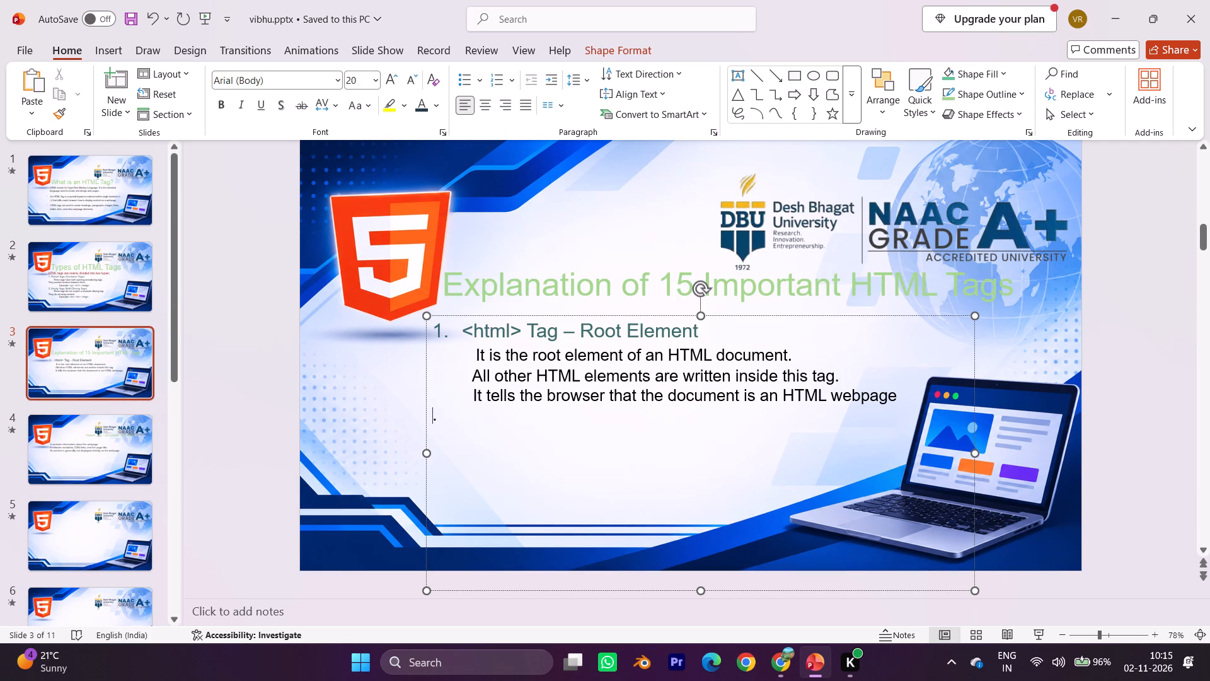
key("ctrl+v")
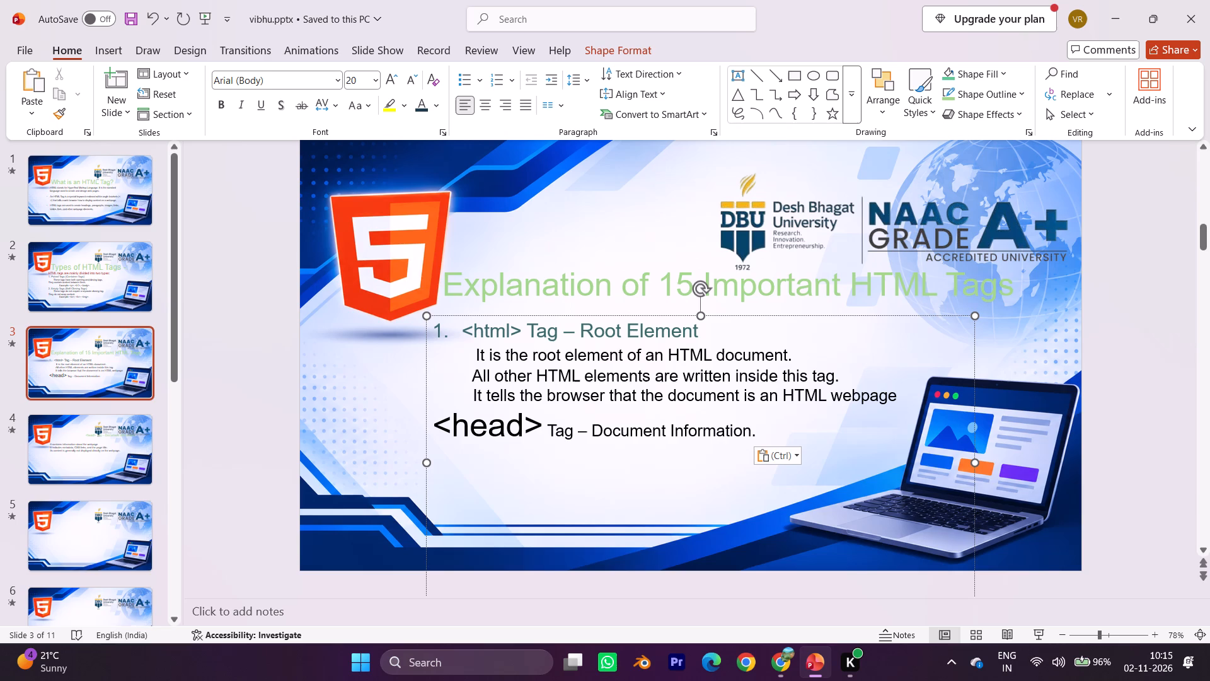
key("Right")
key("BackSpace")
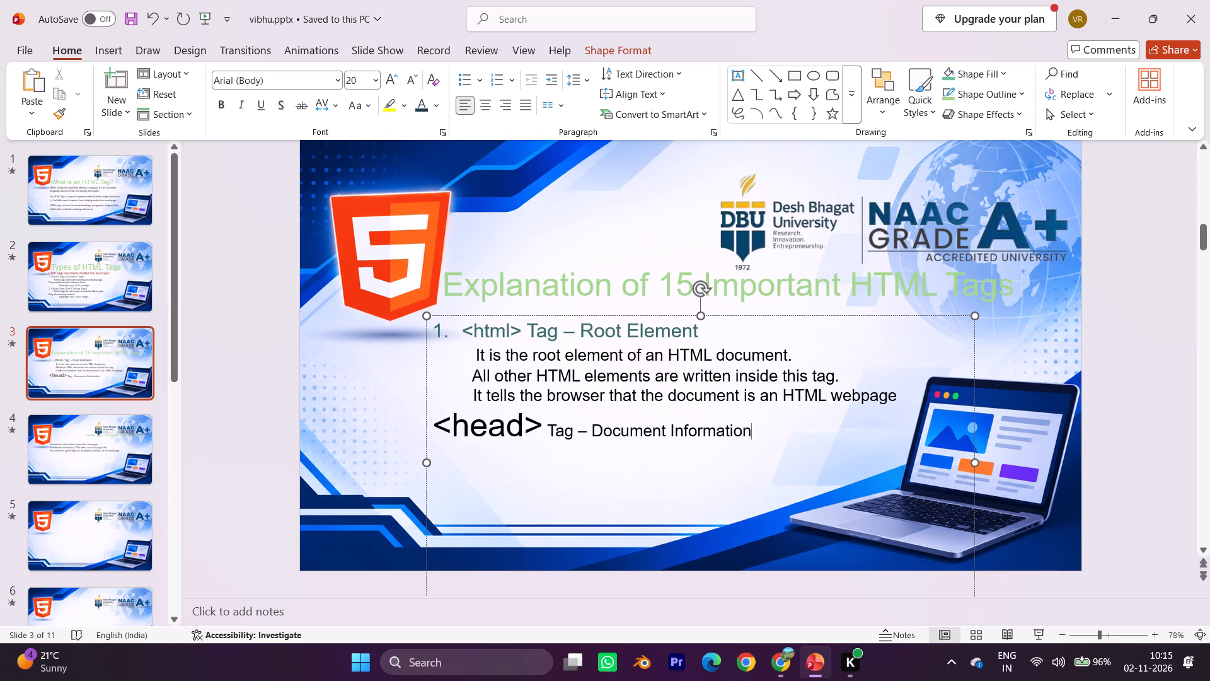
Reduce the font size of "<head>" in the line pasted on the third slide to 24.
left_click(429, 425)
left_click_drag(434, 426, 660, 428)
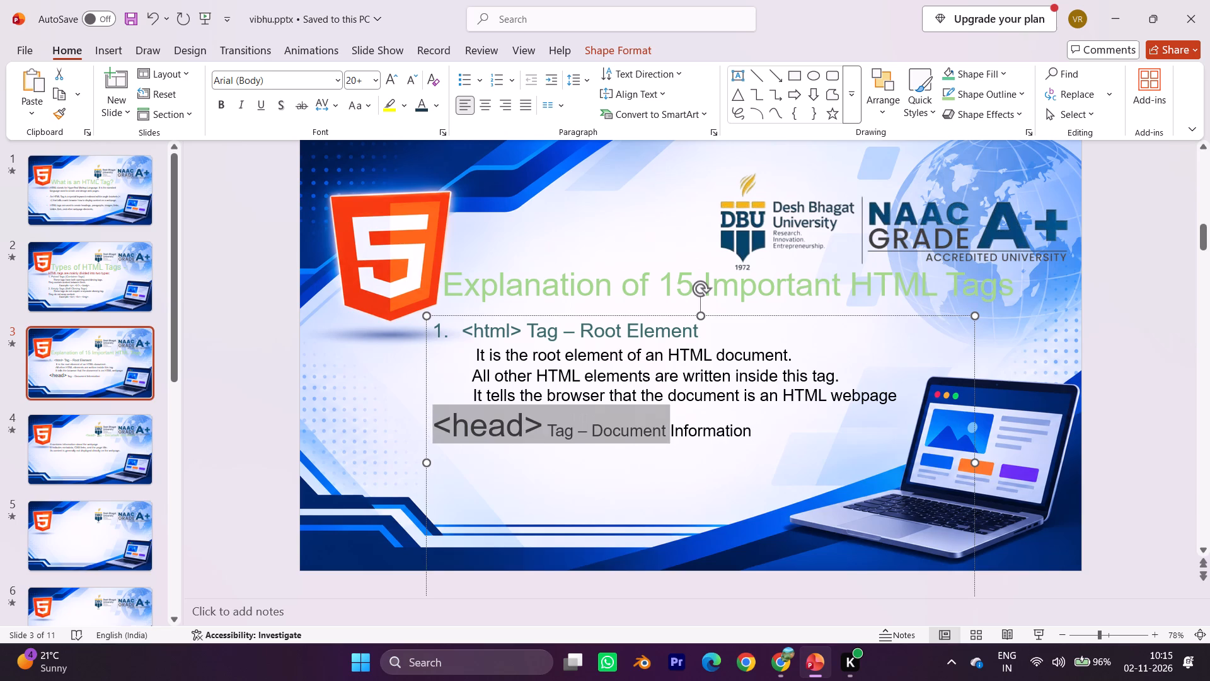
left_click_drag(660, 428, 681, 428)
left_click(681, 428)
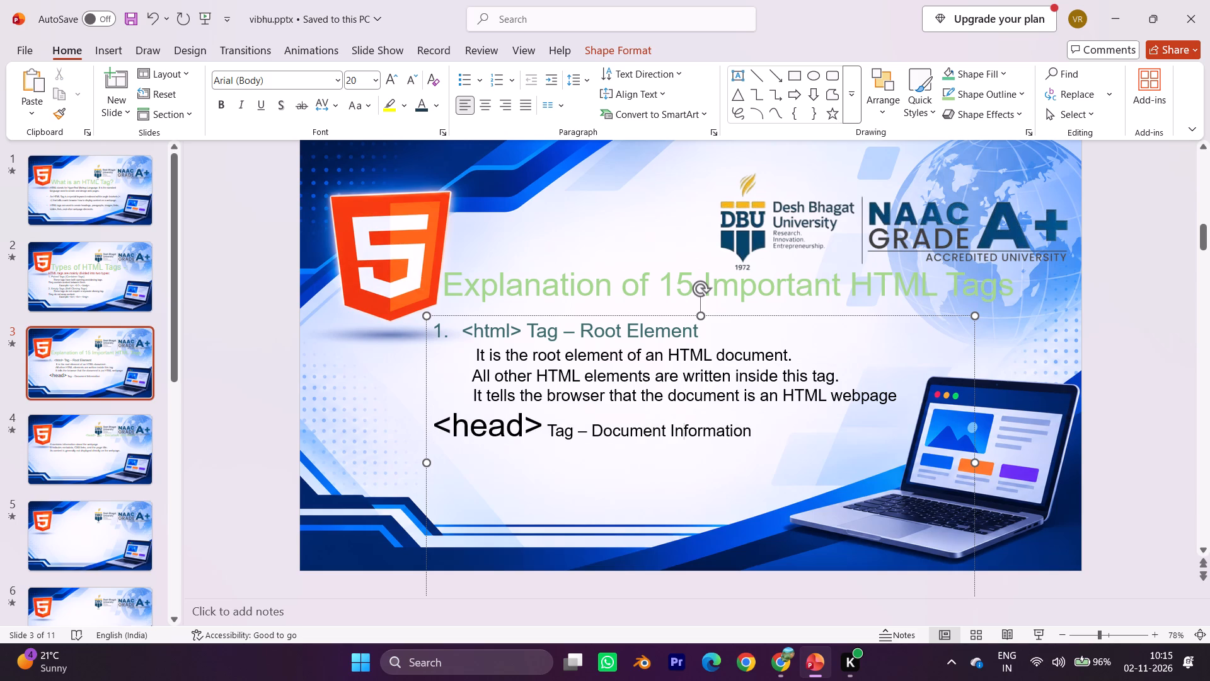
left_click_drag(543, 421, 474, 429)
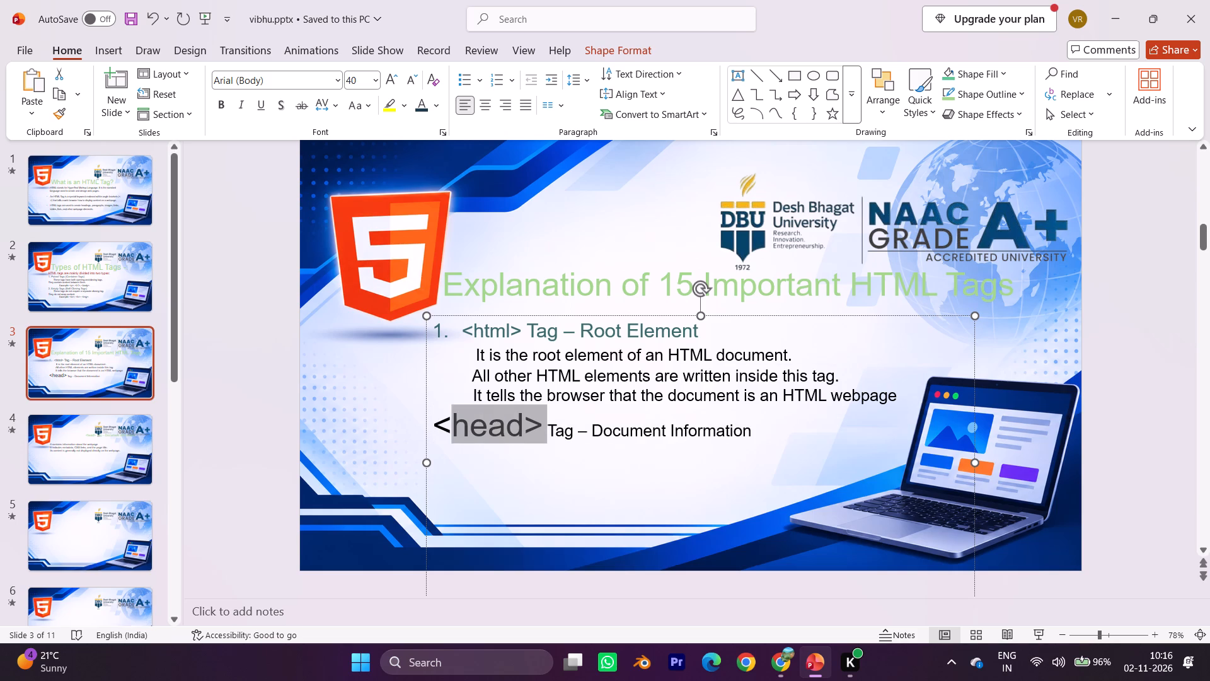
left_click_drag(474, 429, 451, 428)
double_click(441, 431)
left_click_drag(441, 431, 534, 429)
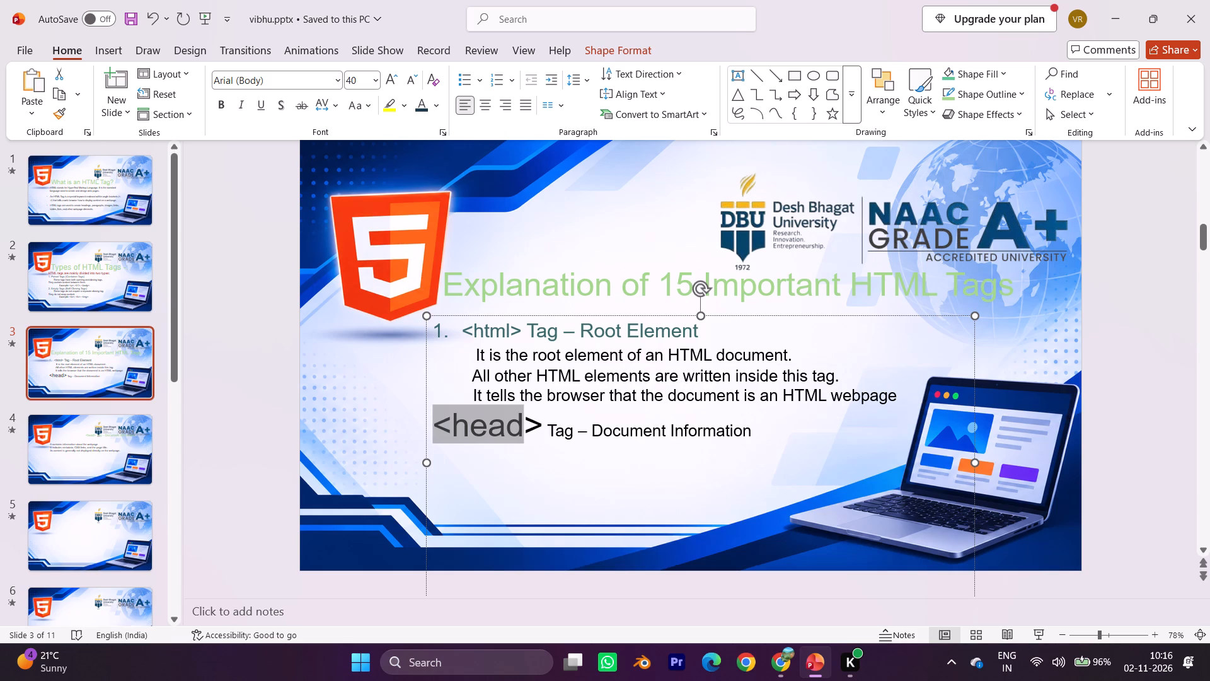
left_click_drag(534, 429, 647, 446)
right_click(542, 422)
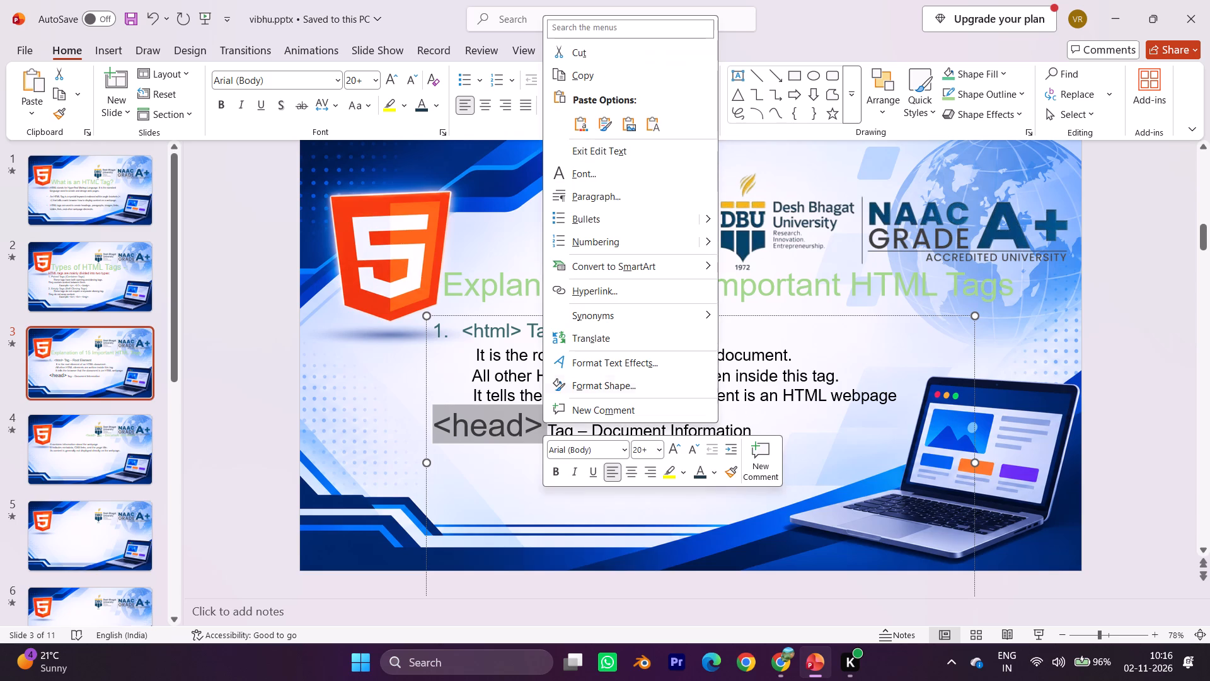
left_click_drag(647, 446, 691, 451)
left_click(691, 451)
left_click(691, 451)
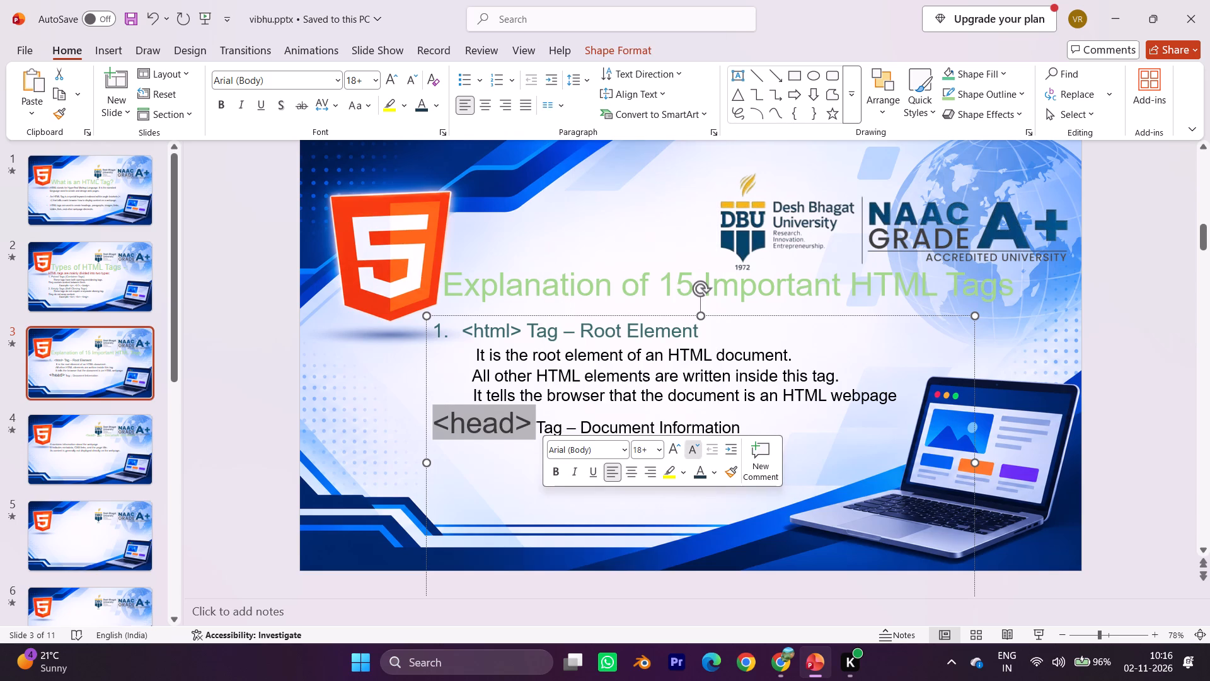
left_click(691, 451)
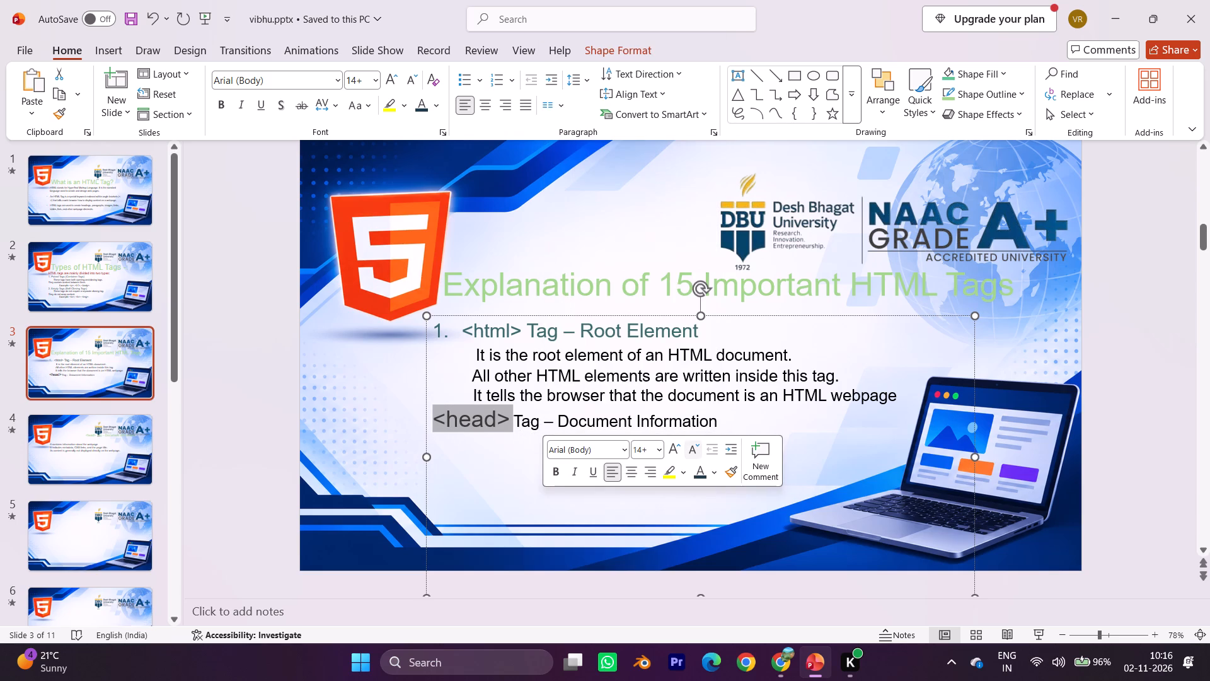
left_click(691, 451)
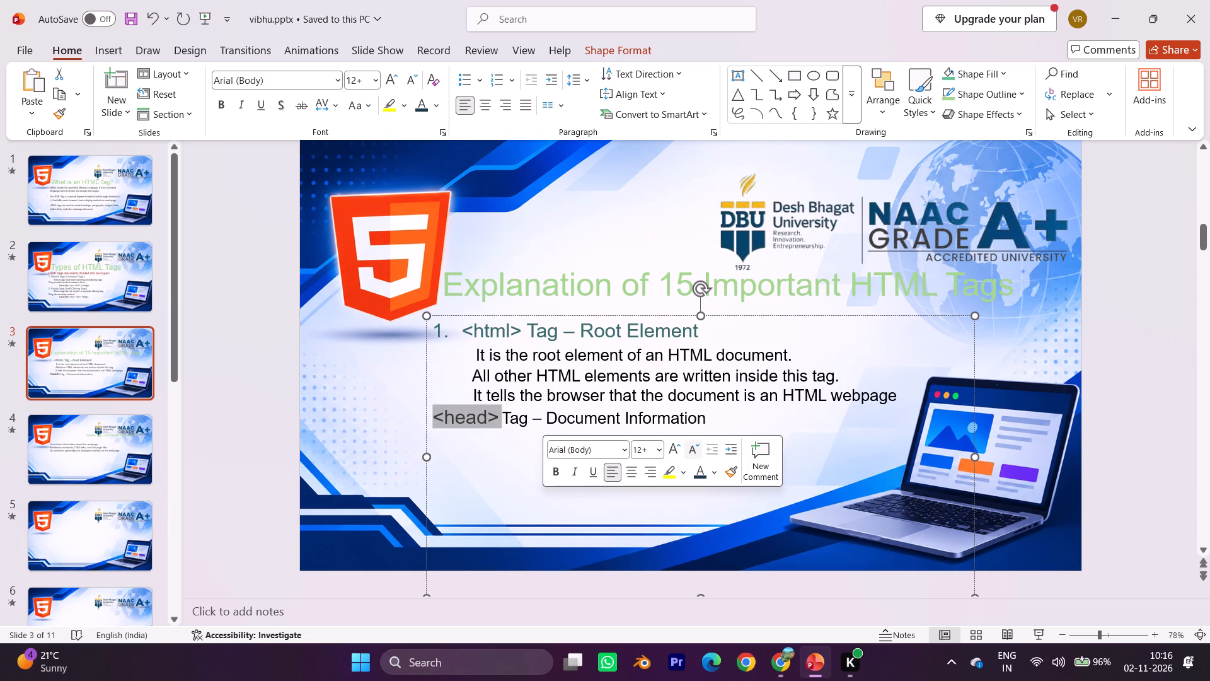
left_click(691, 451)
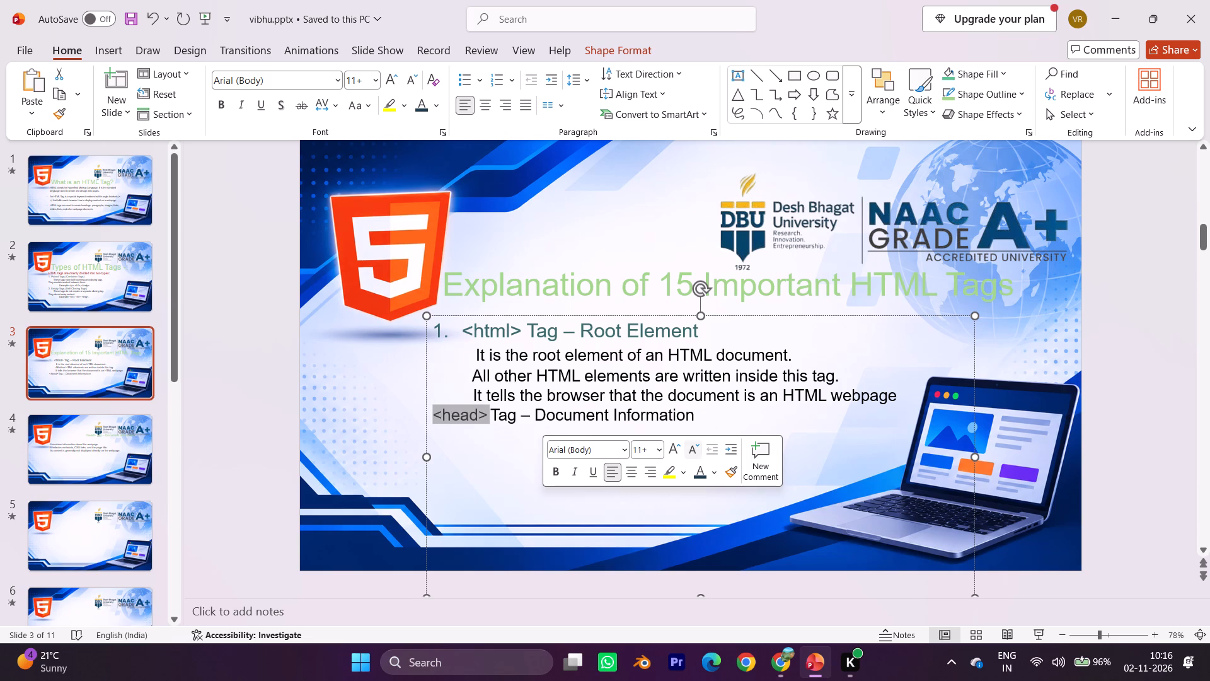
left_click(673, 448)
left_click(446, 498)
Indent the <head> line on the third slide slightly and number it "2." in front of the tag.
left_click(473, 414)
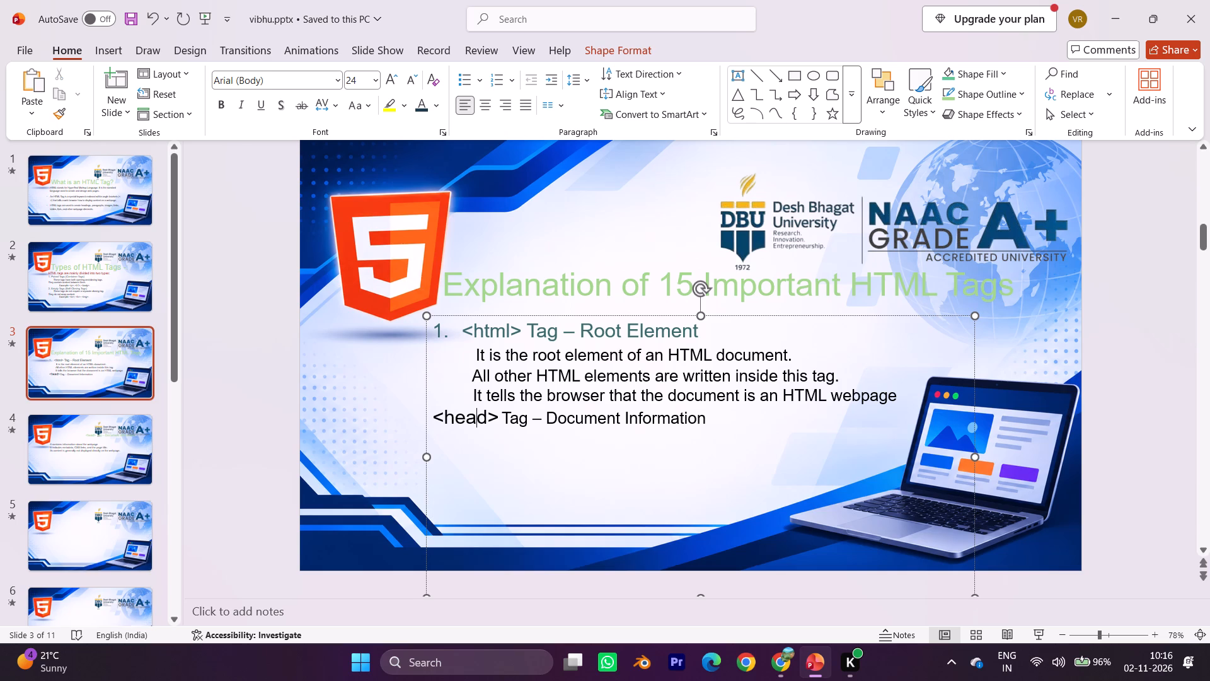
double_click(435, 421)
key("space")
key("space")
key("Left")
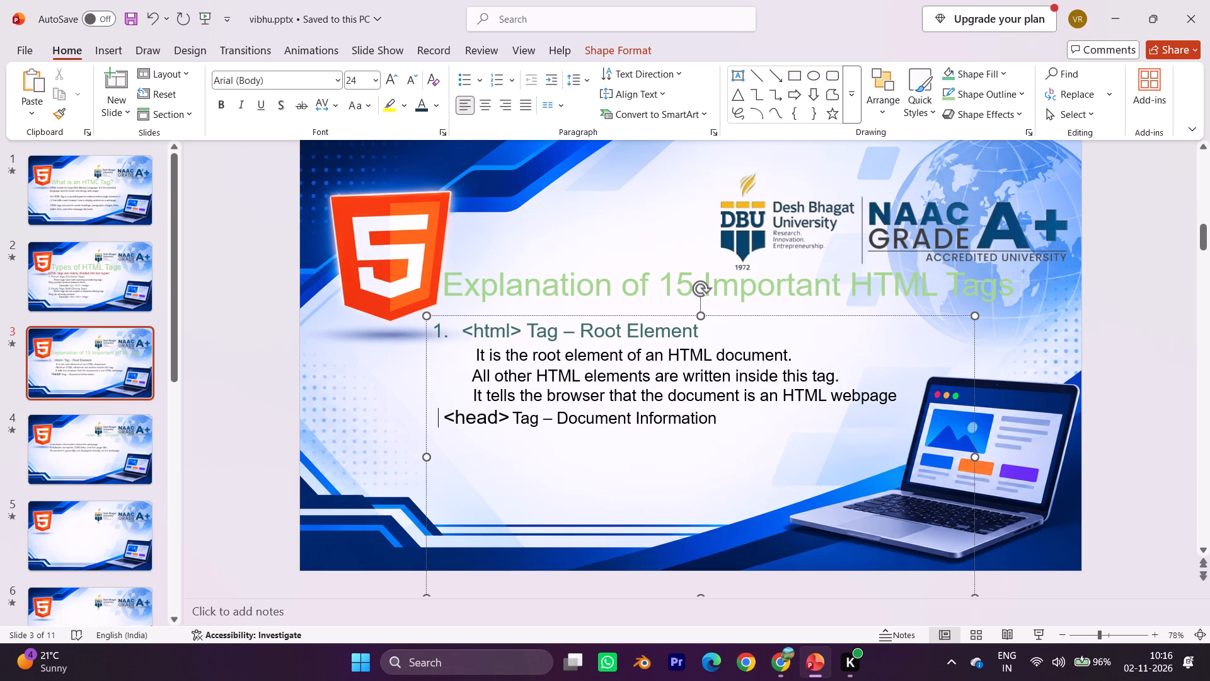
key("2")
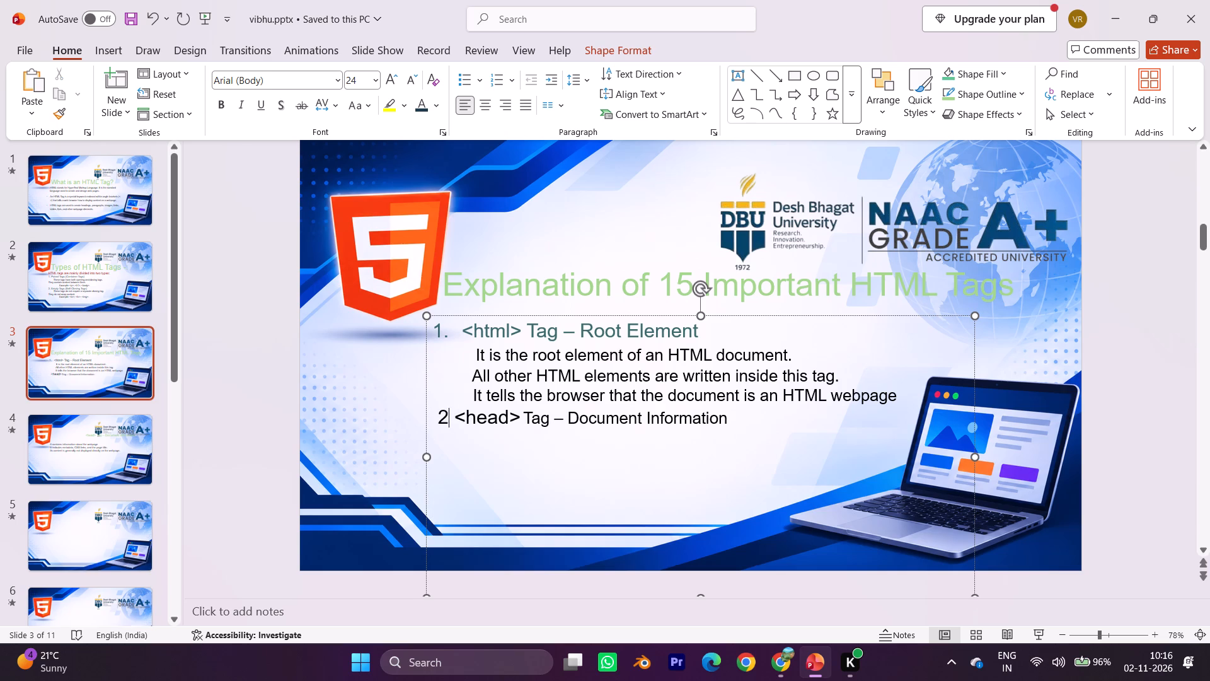
key("period")
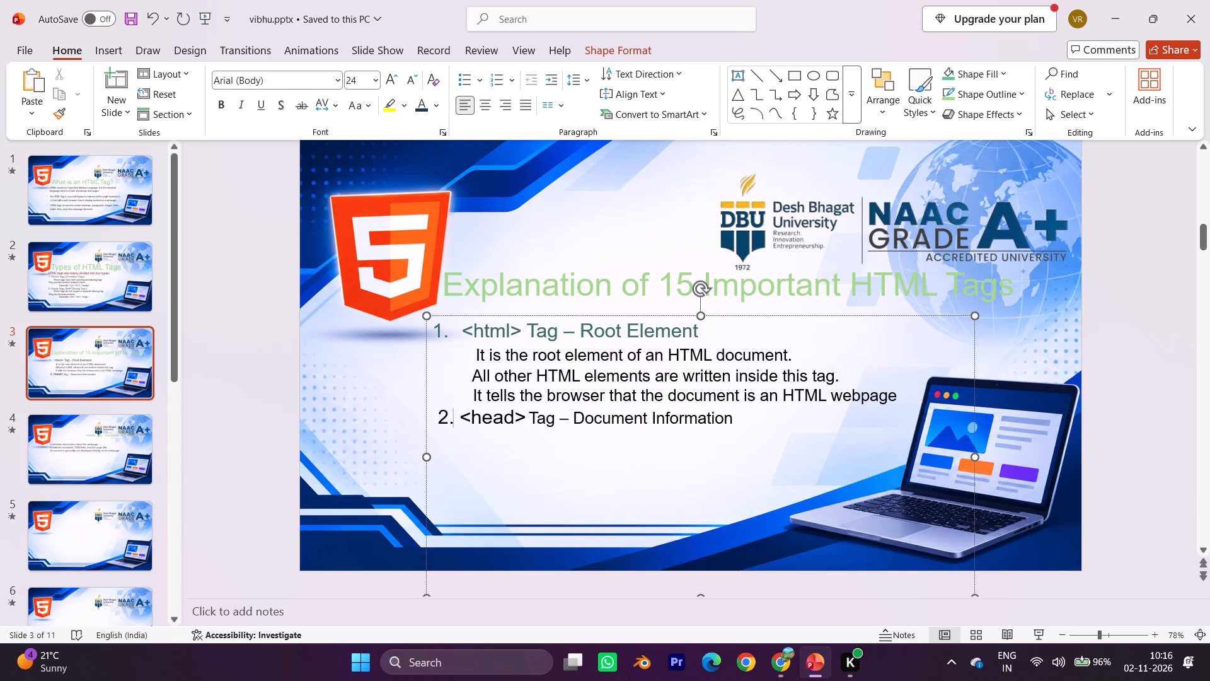
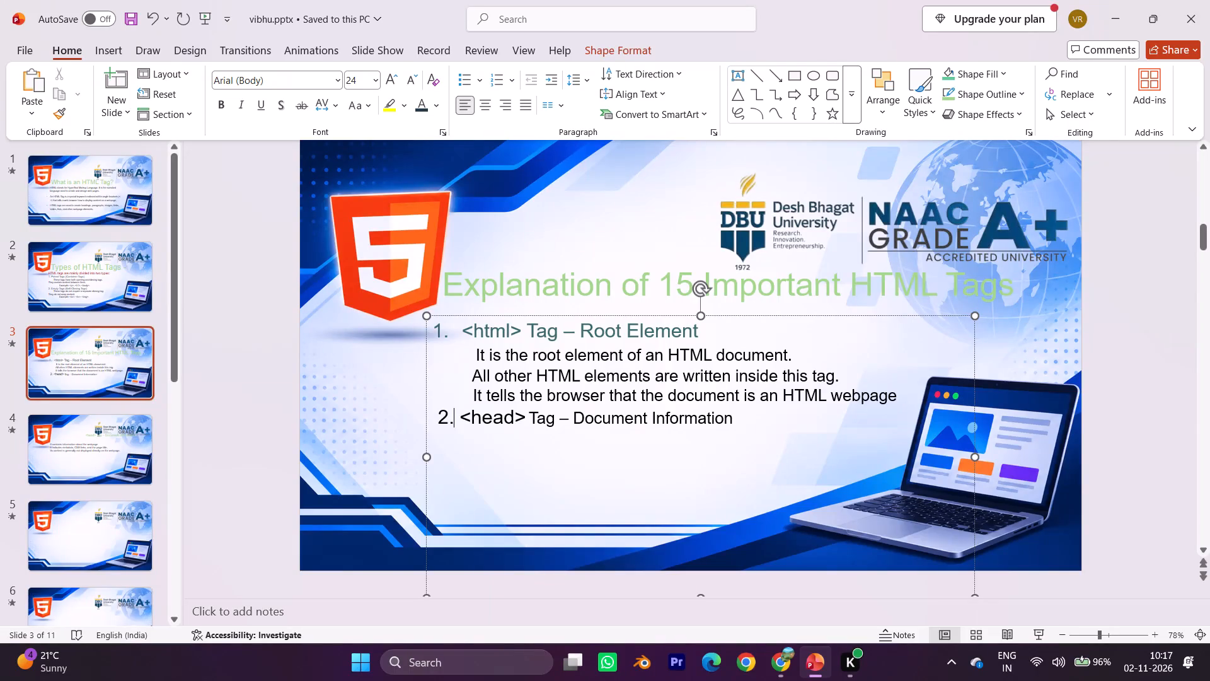
Colour the whole "2. <head> Tag – Document Information" line on the third slide dark teal, matching the <html> heading.
left_click_drag(735, 420, 542, 428)
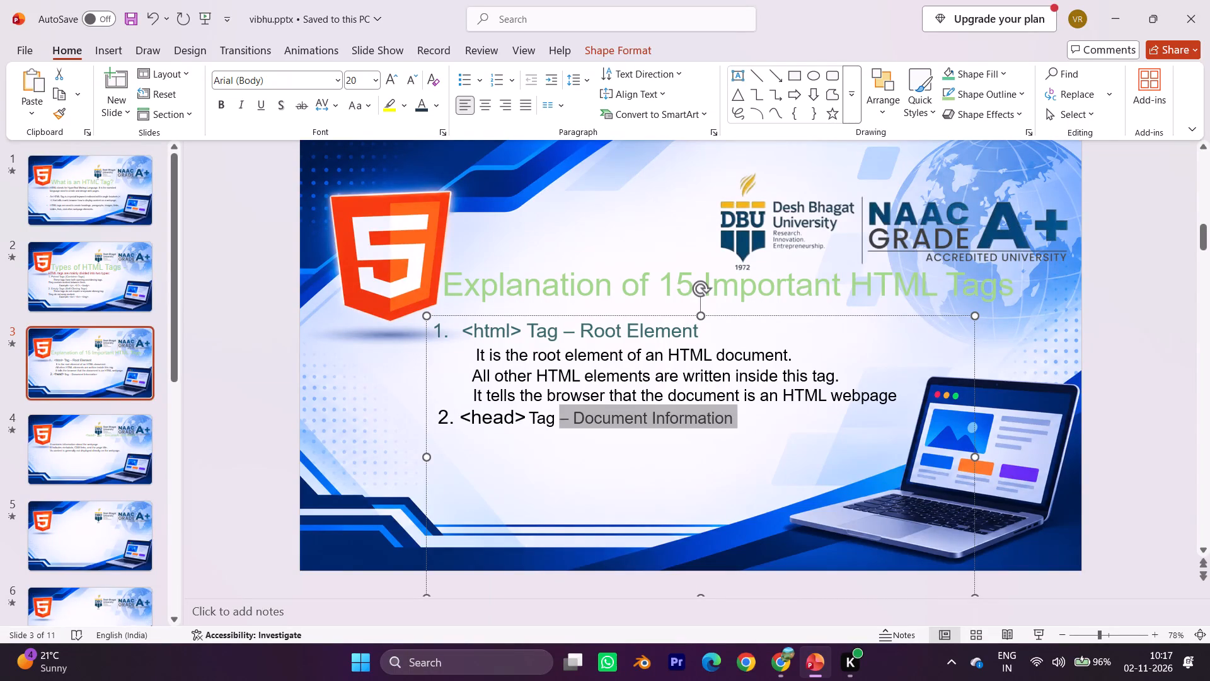
left_click_drag(542, 428, 431, 417)
right_click(431, 417)
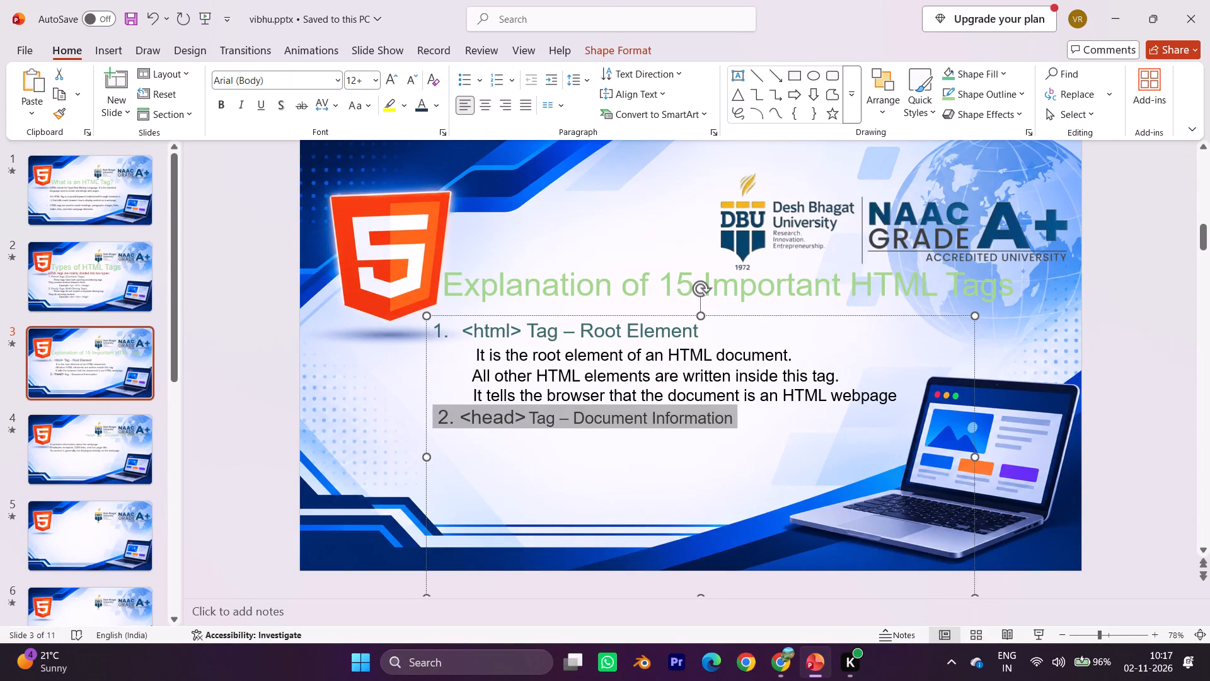
left_click_drag(431, 417, 601, 470)
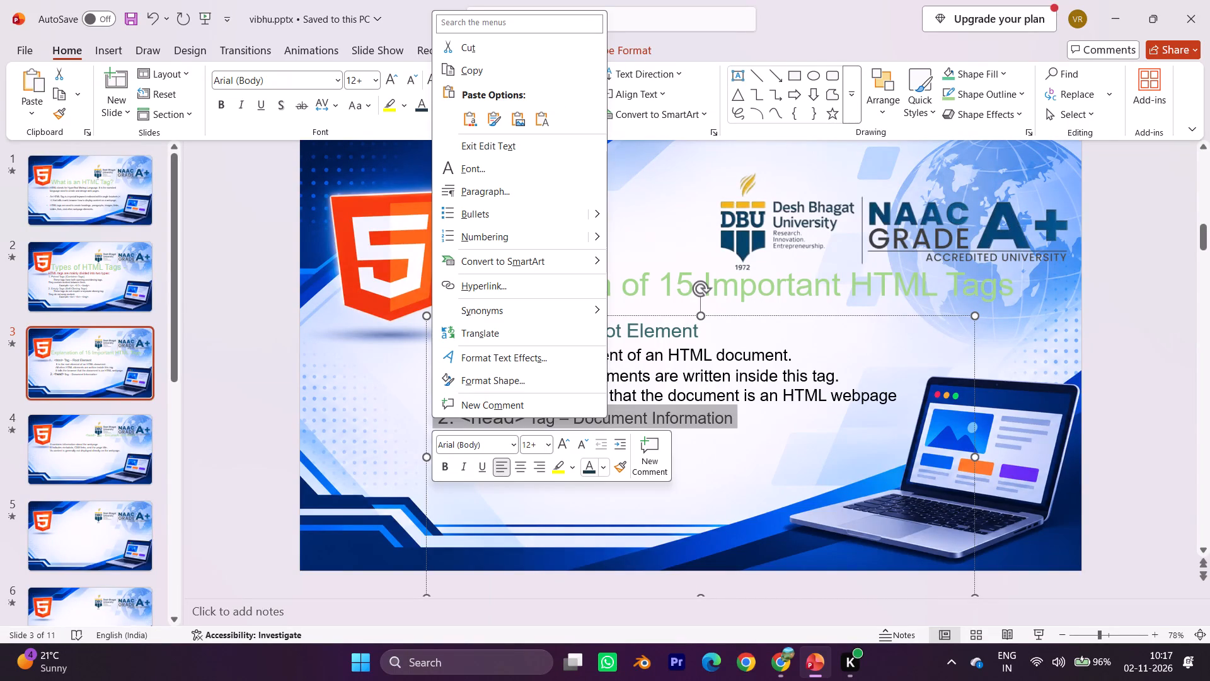
left_click_drag(601, 470, 600, 468)
left_click(608, 468)
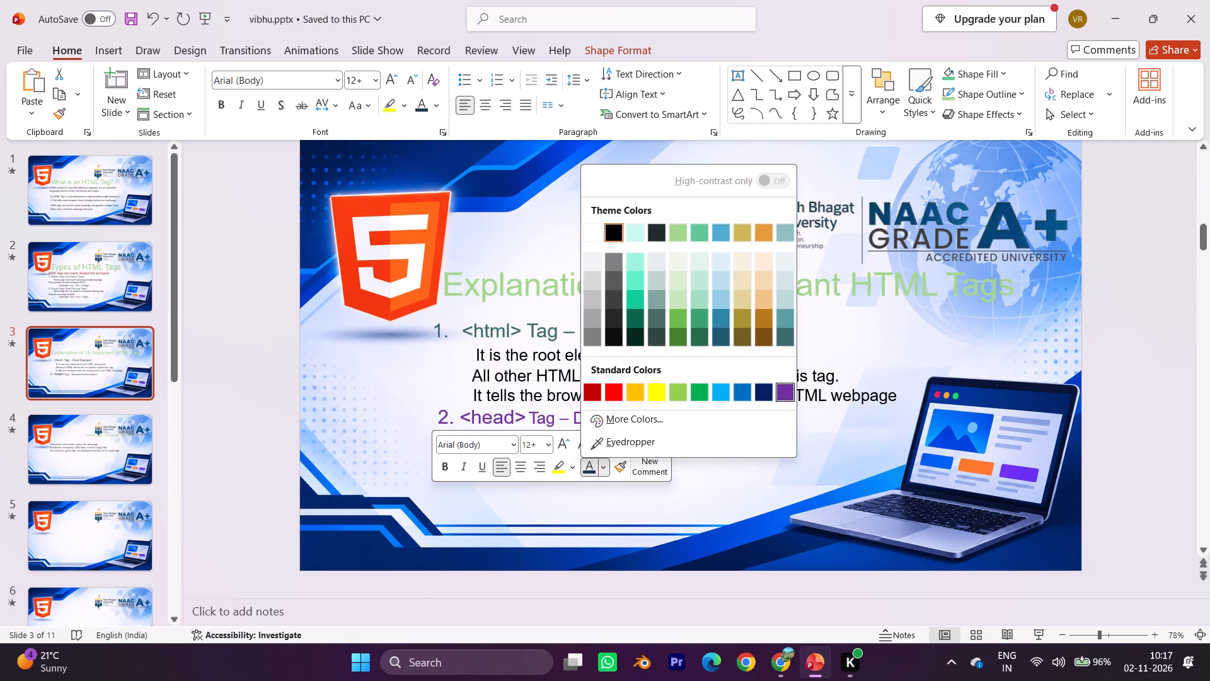
left_click(780, 332)
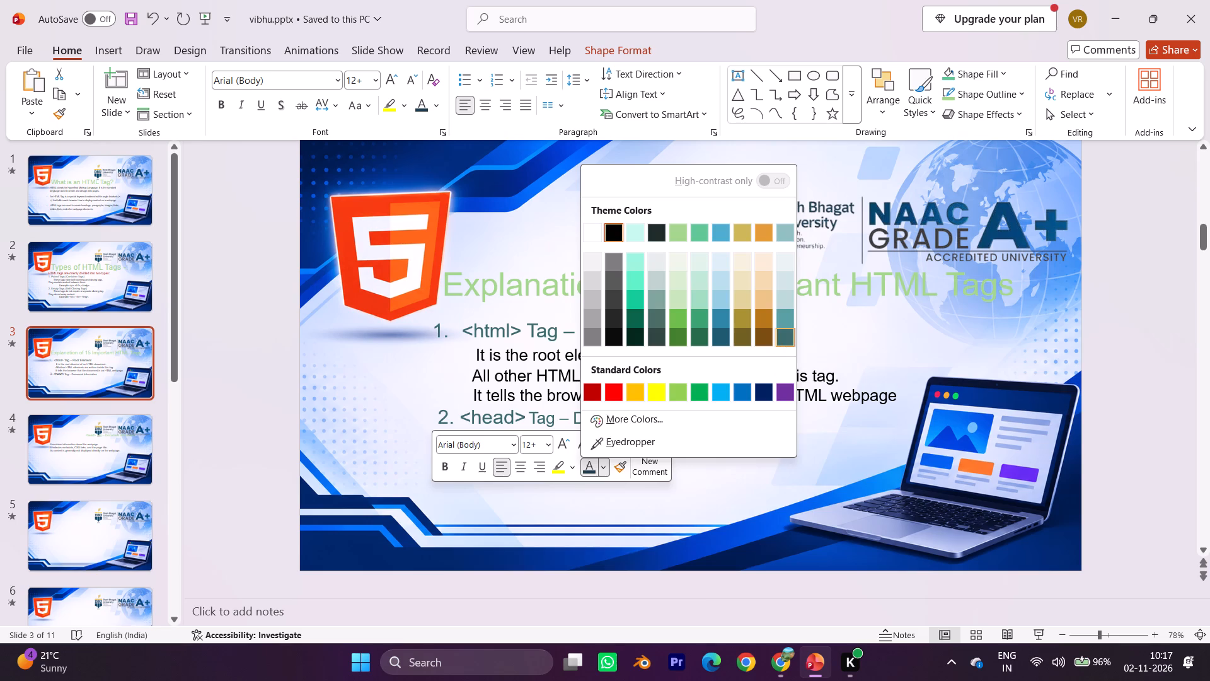
left_click(792, 439)
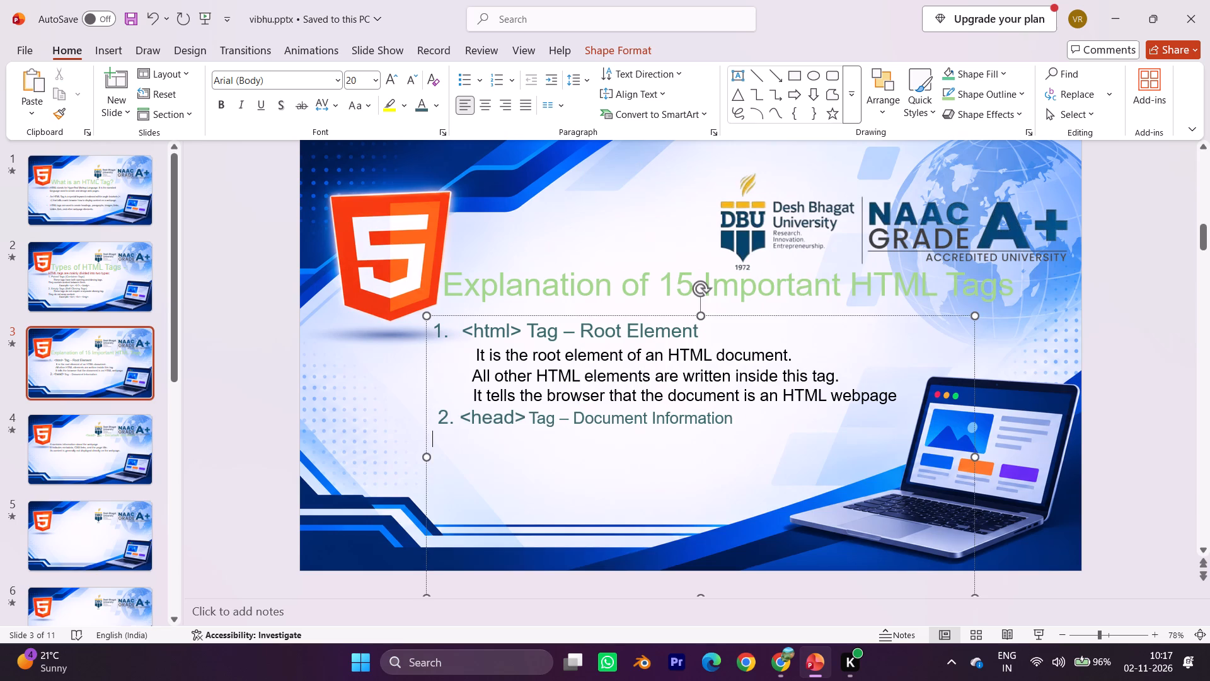
left_click(780, 426)
key("Return")
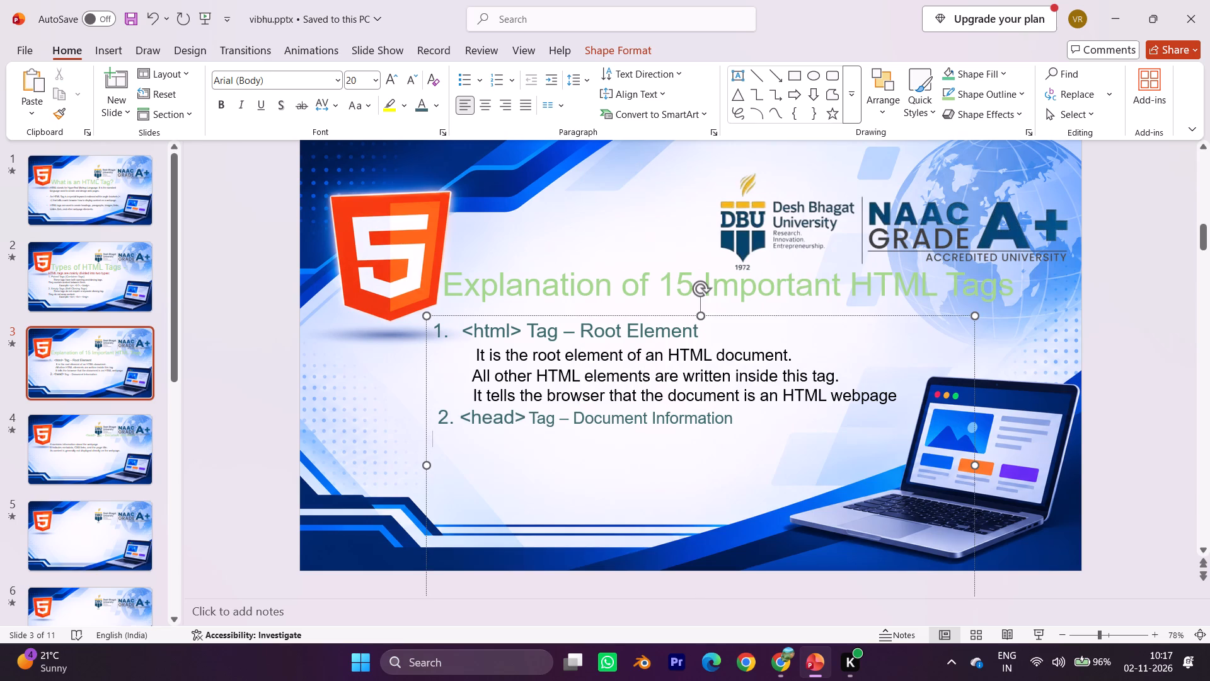
left_click(53, 441)
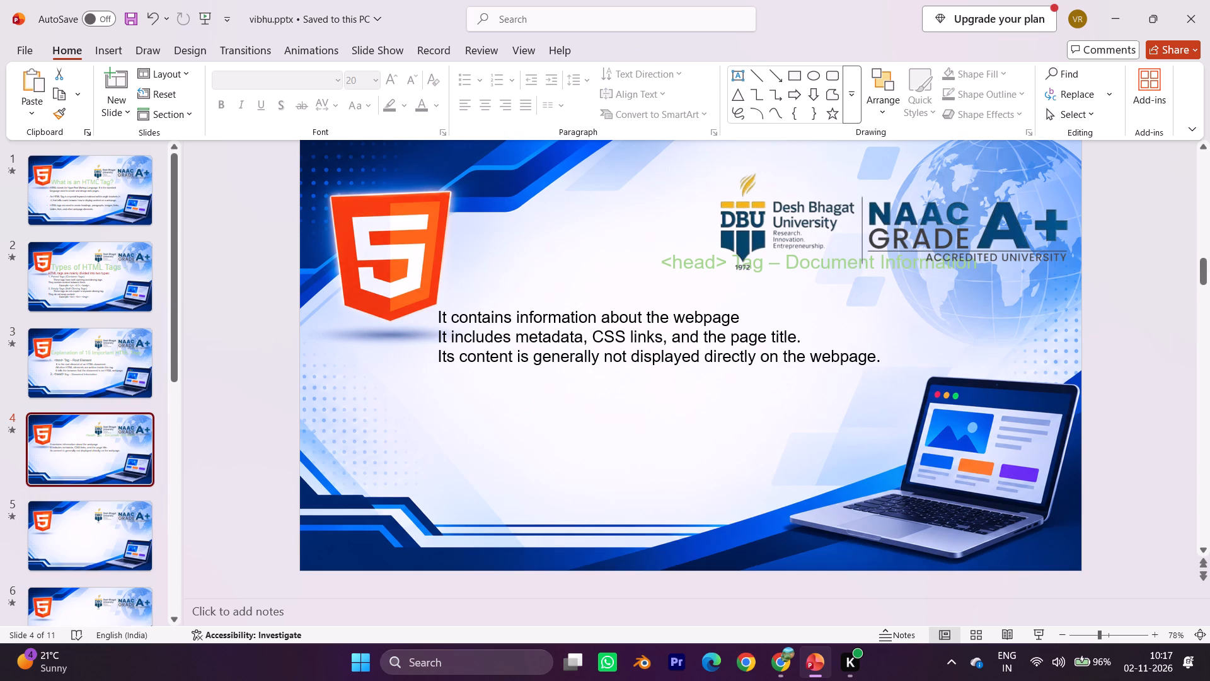
left_click(100, 344)
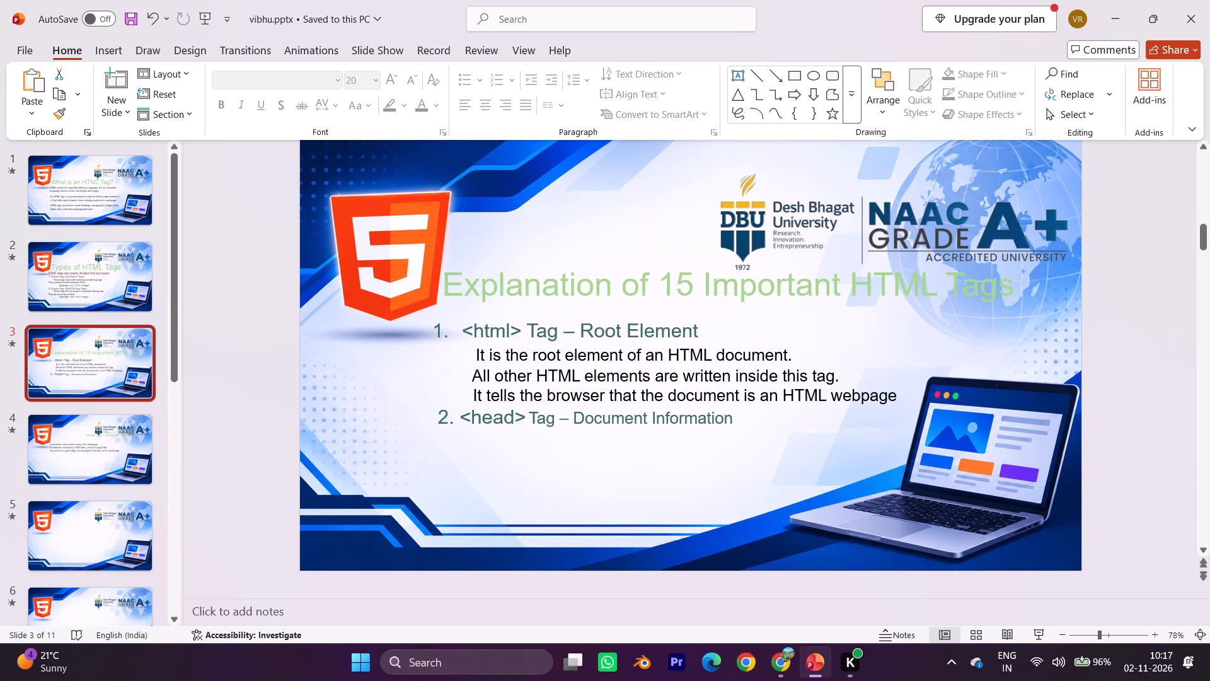
left_click(76, 437)
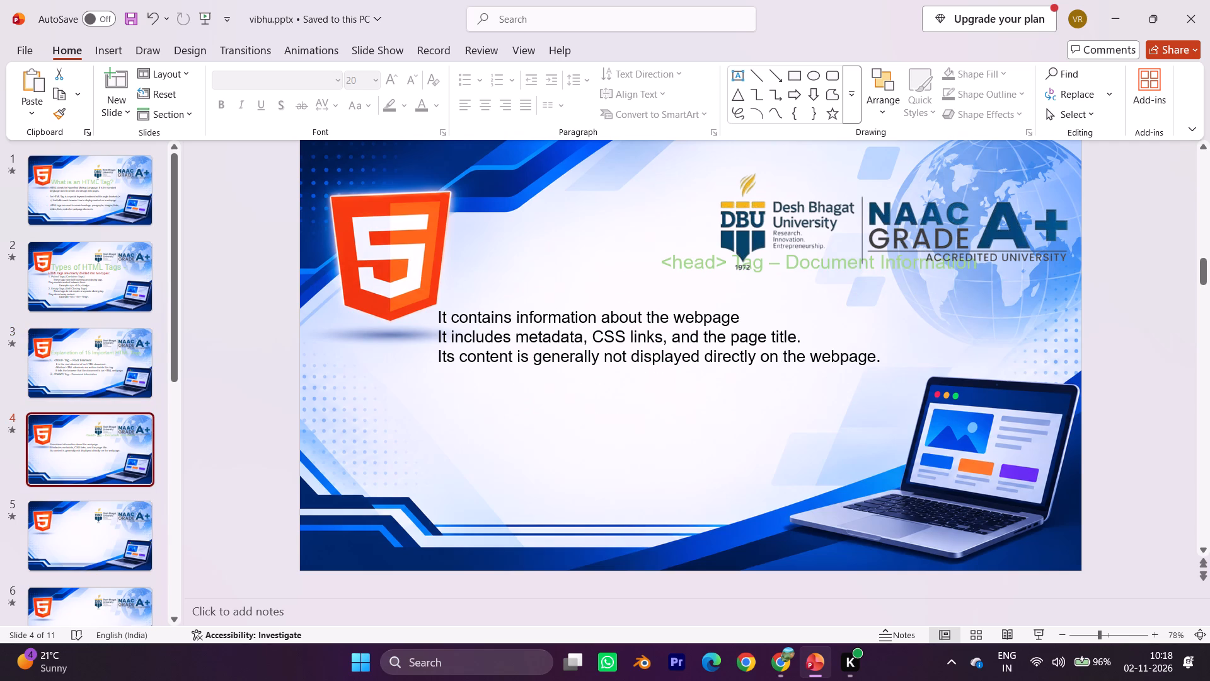
left_click(788, 660)
left_click(759, 455)
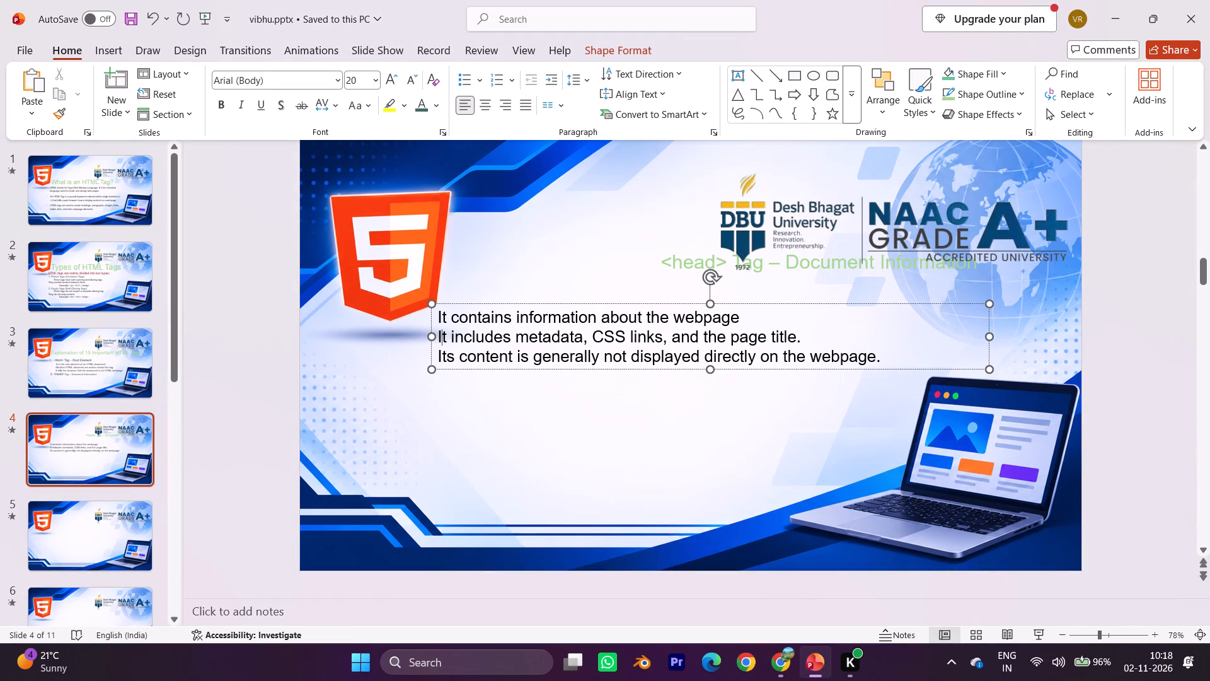
key("ctrl+a")
key("ctrl+c")
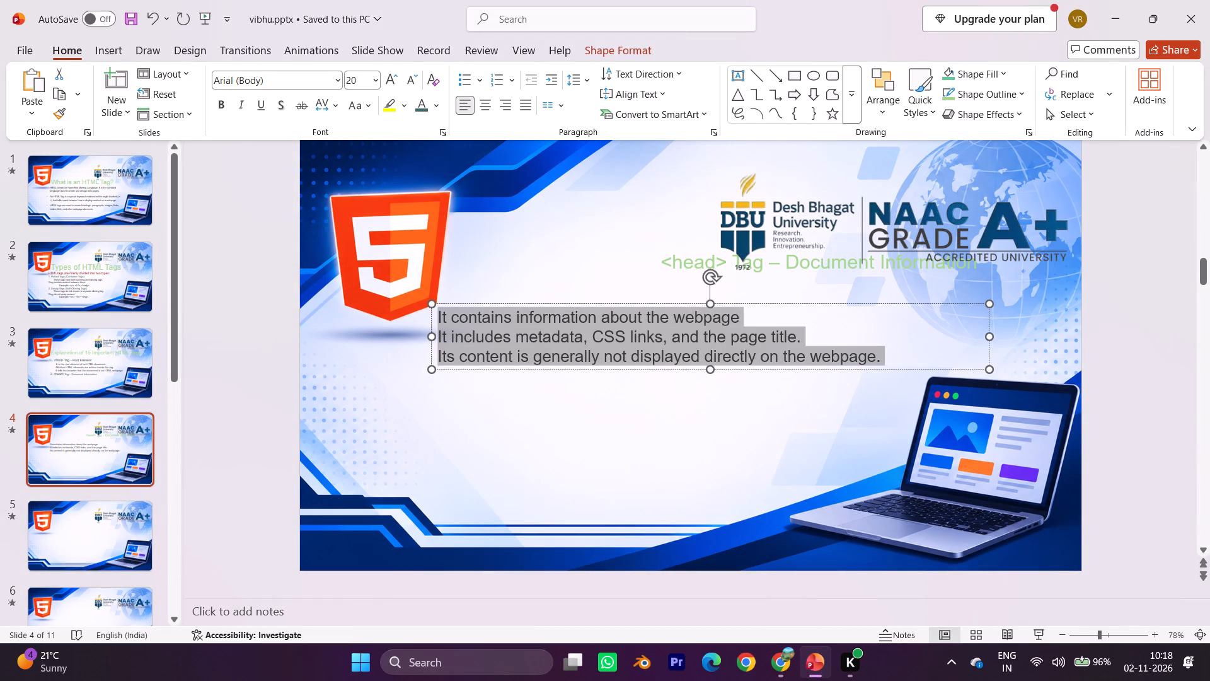
left_click(113, 358)
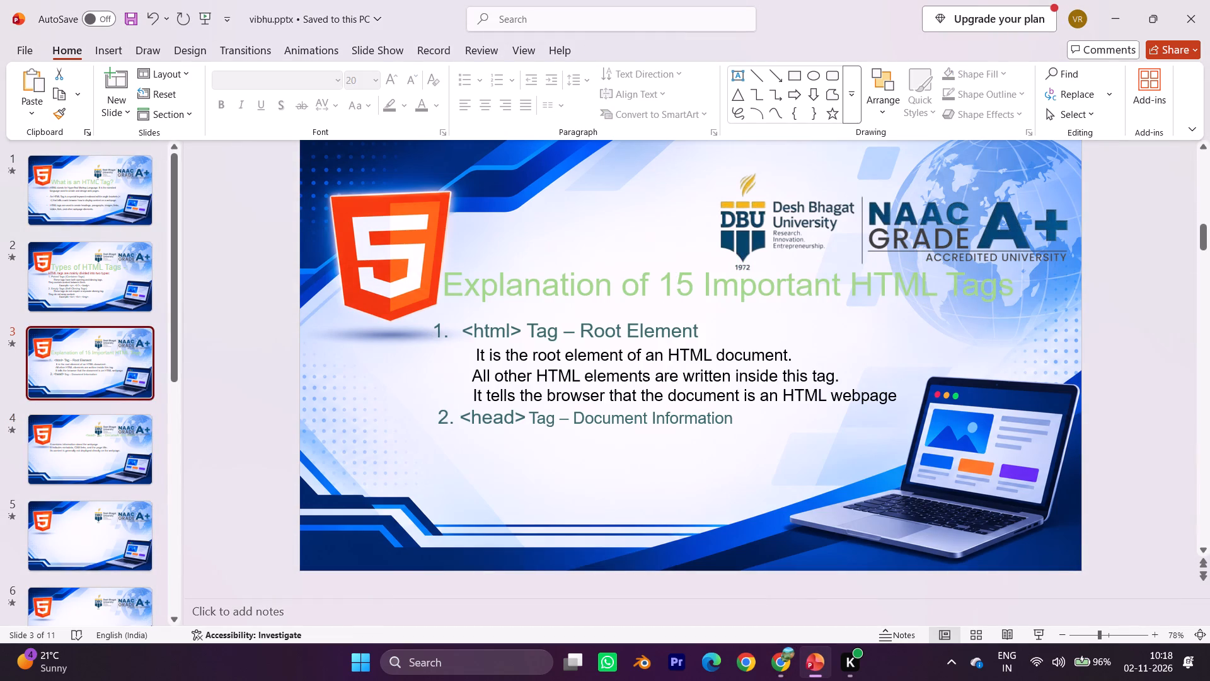
left_click(504, 467)
left_click(478, 441)
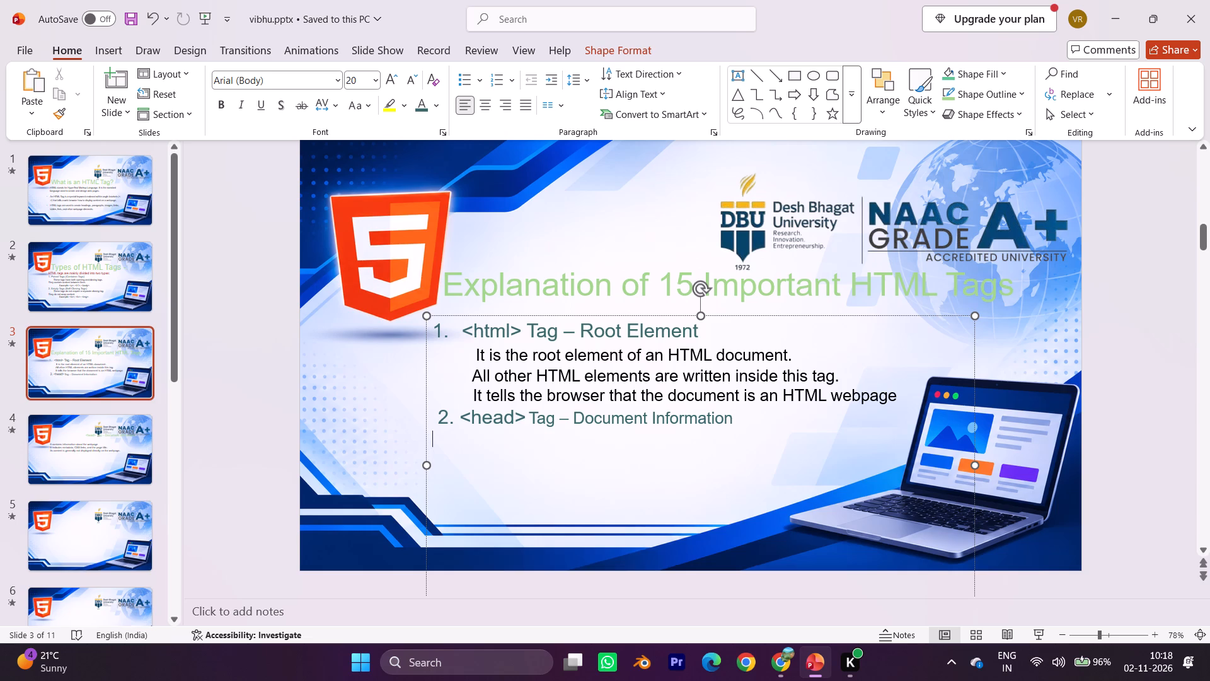
key("ctrl+v")
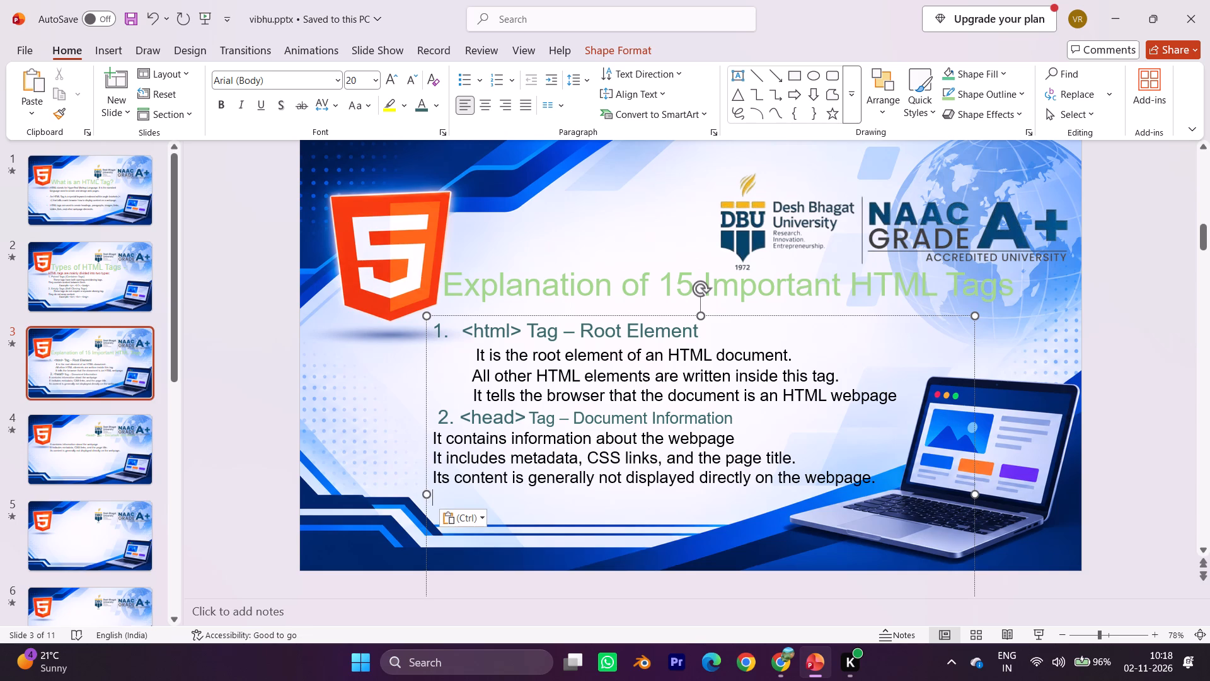
Indent the "It contains information about the webpage" line on the third slide by nine spaces.
left_click(431, 441)
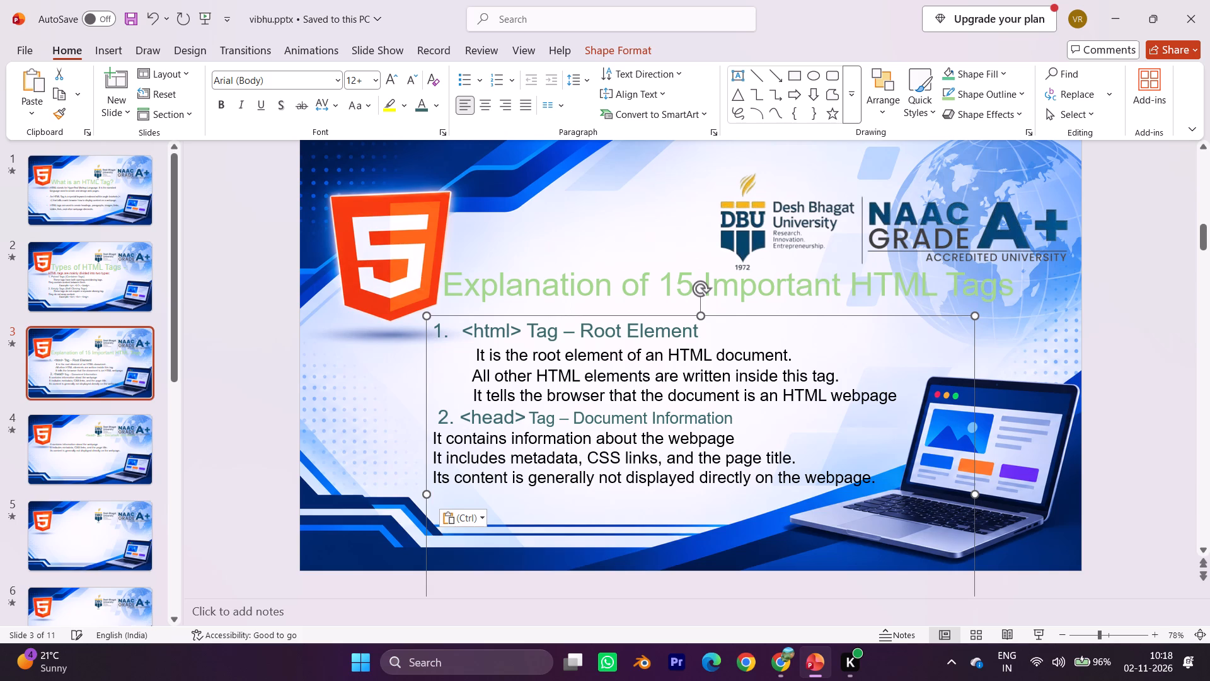
left_click(434, 441)
key("space")
key("space")
key("space")
key("space")
key("space")
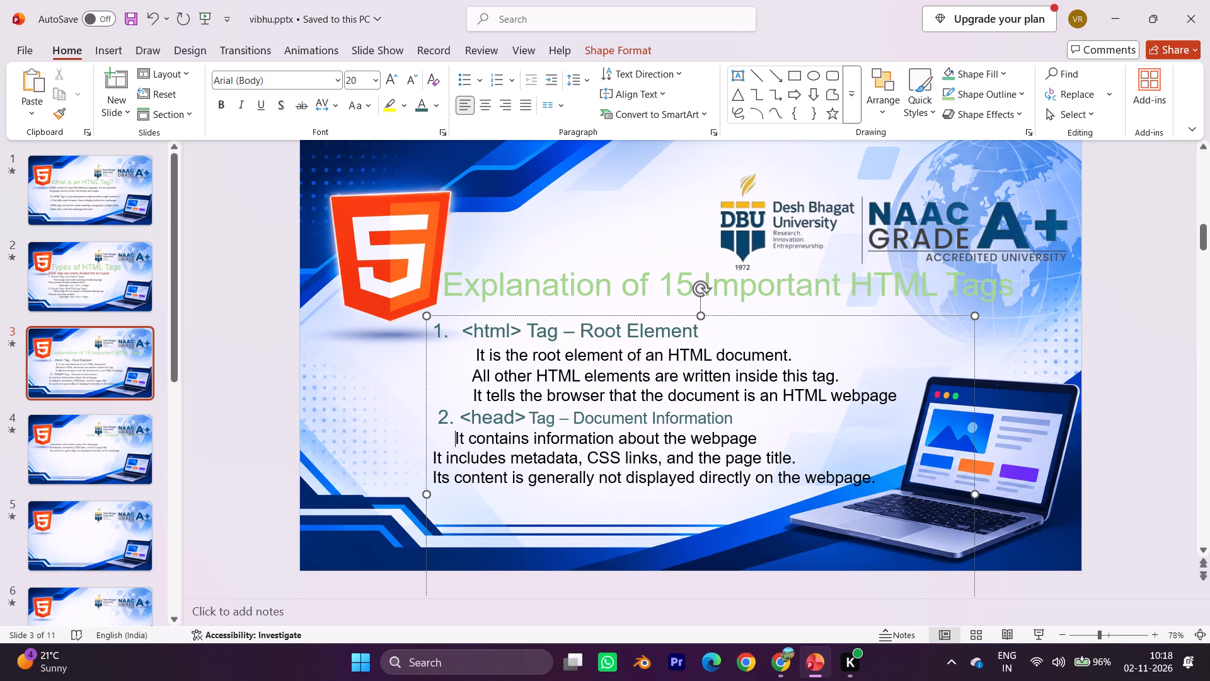
key("space")
key("space")
key("space")
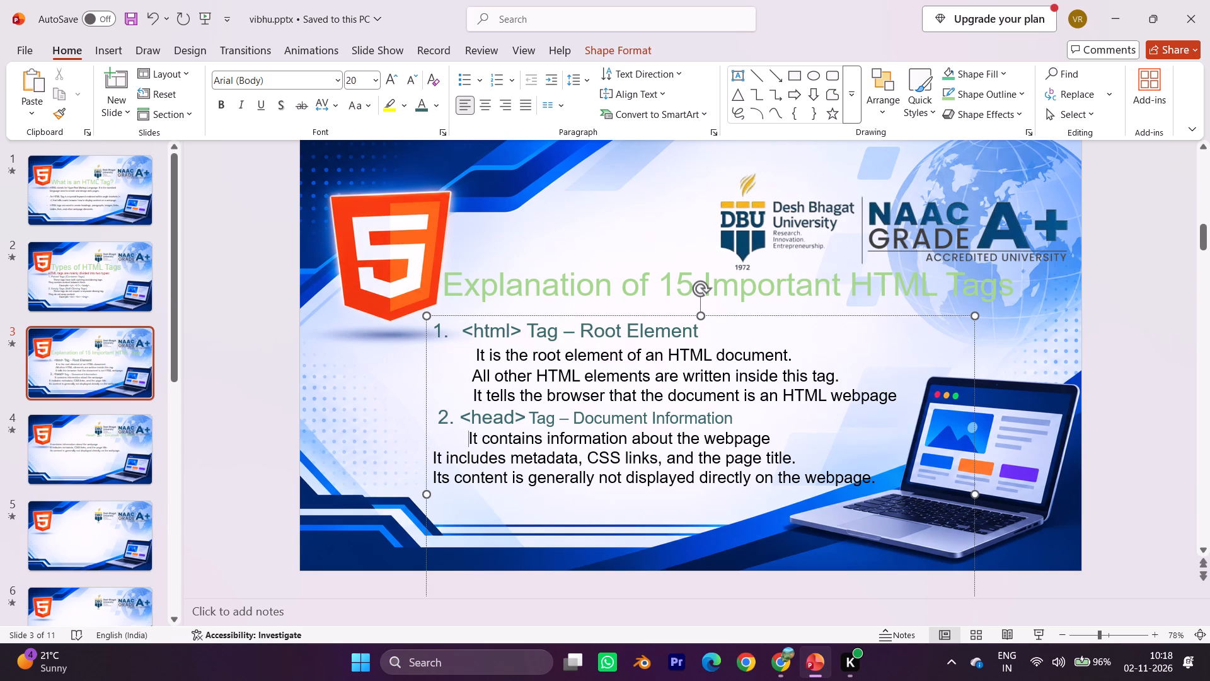
key("space")
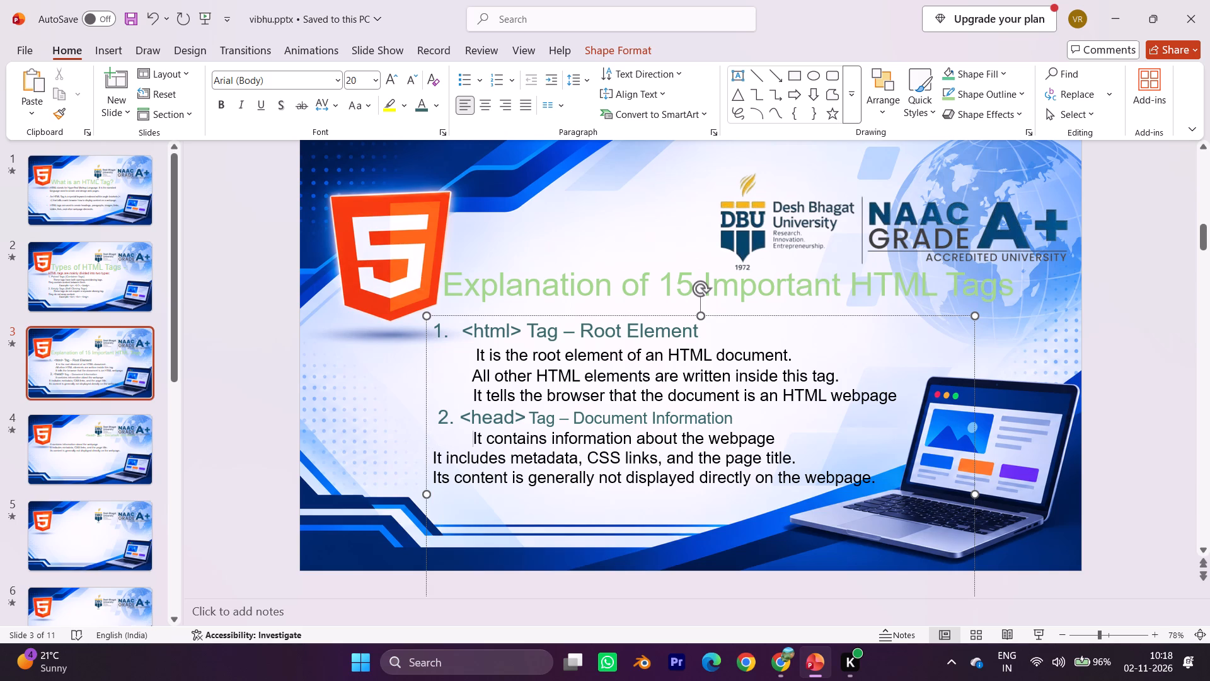
Indent the "It includes metadata, CSS links, and the page title." line by nine spaces.
left_click(431, 455)
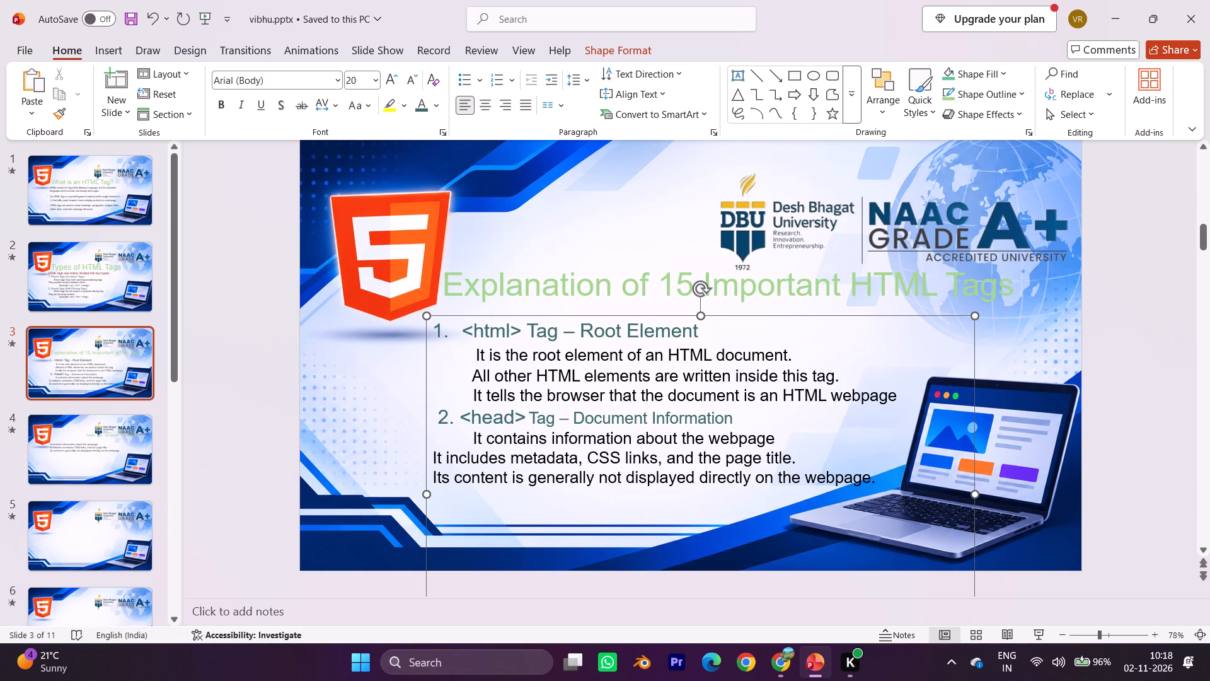
left_click(436, 459)
key("Left")
key("space")
key("space")
key("space")
key("space")
key("space")
key("space")
key("space")
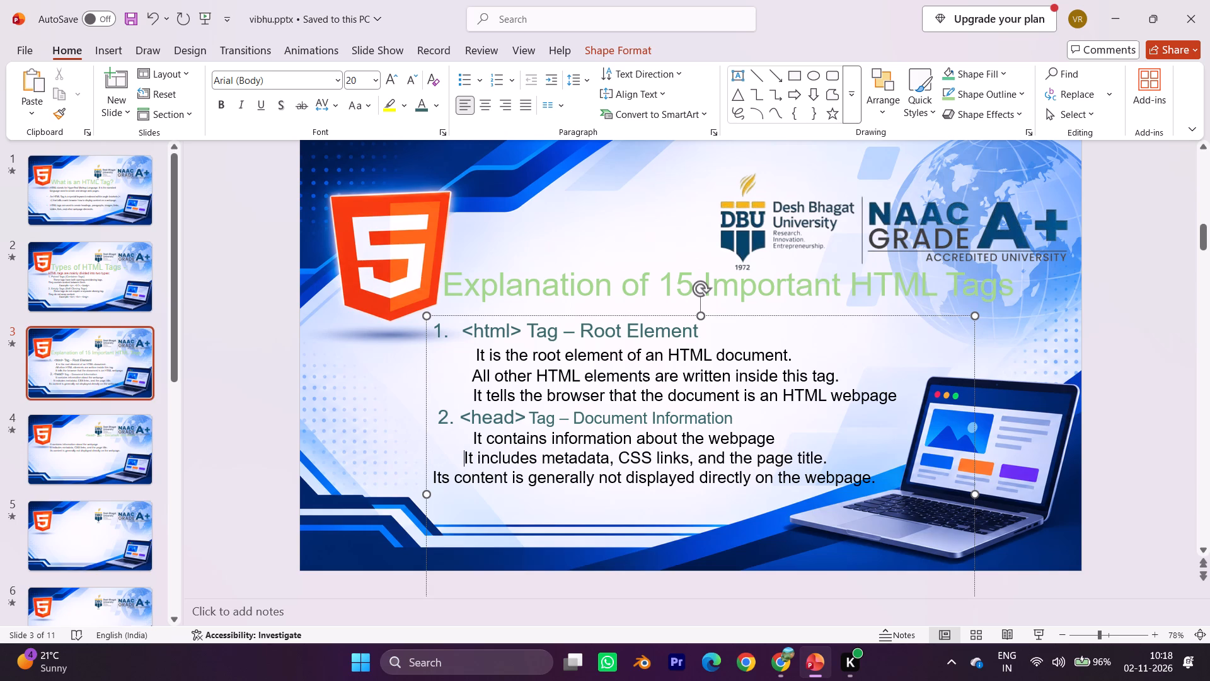
key("space")
key("space")
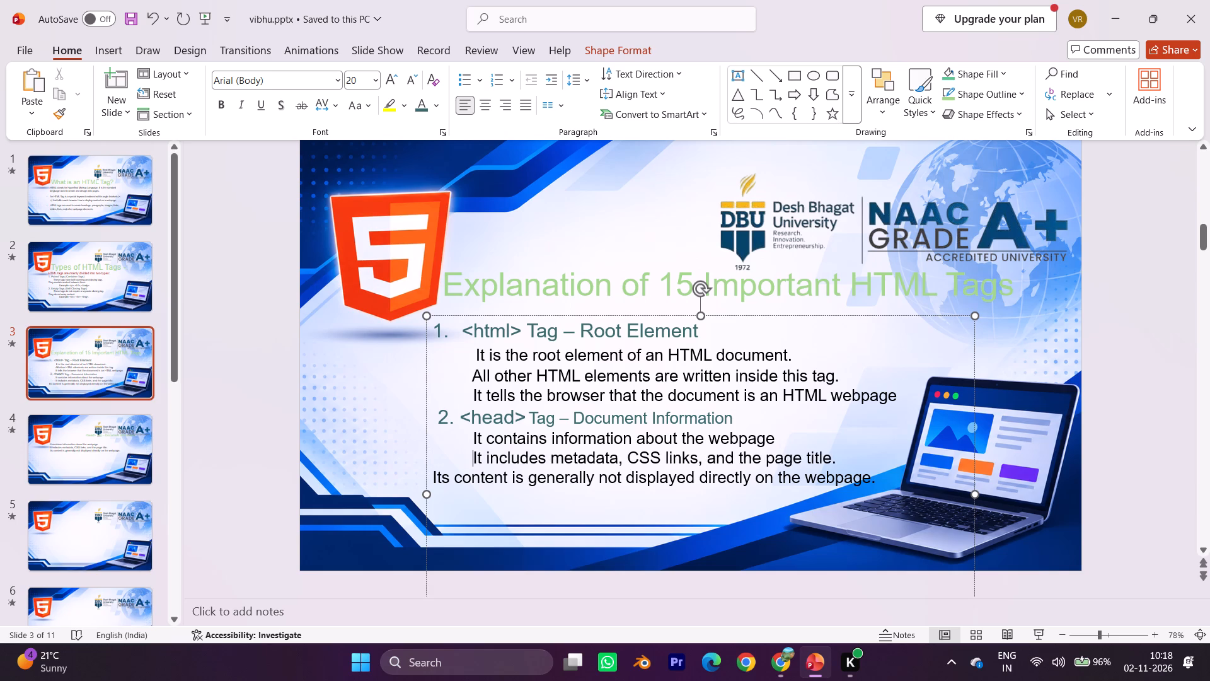
Indent the "Its content is generally not displayed directly on the webpage." line by nine spaces.
key("Down")
key("Left")
key("Left")
key("Left")
key("Left")
key("Left")
key("Left")
key("space")
key("space")
key("space")
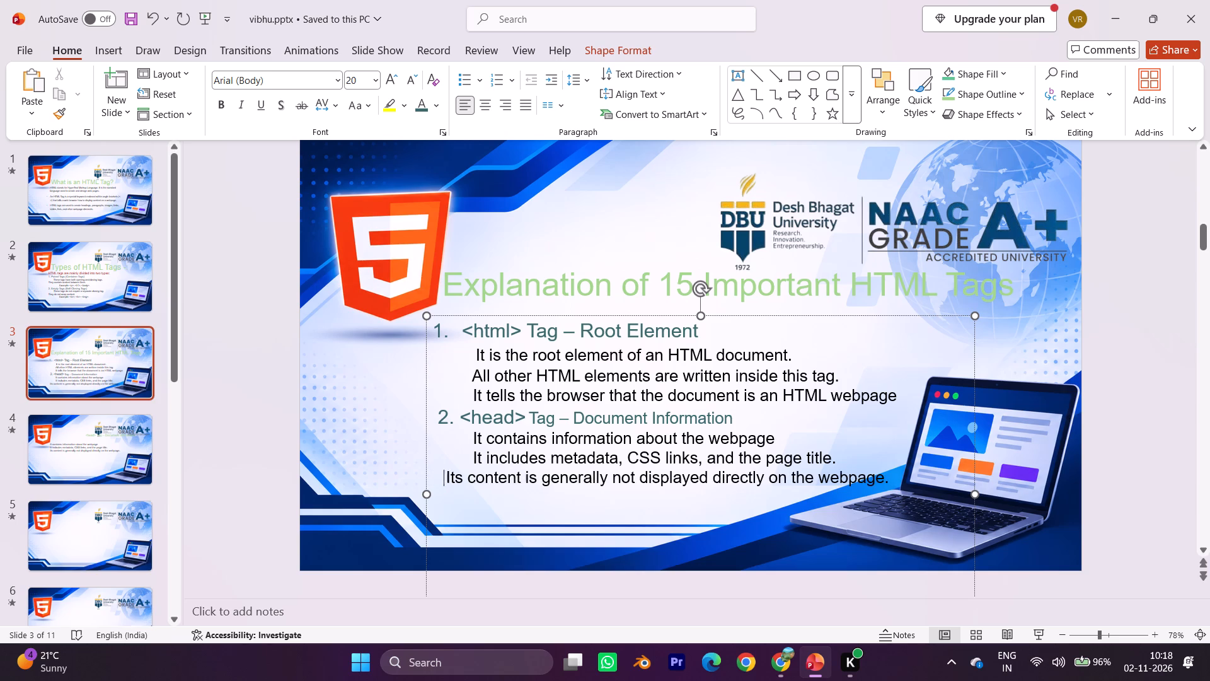
key("space")
key("space")
key("space")
key("space")
key("space")
key("space")
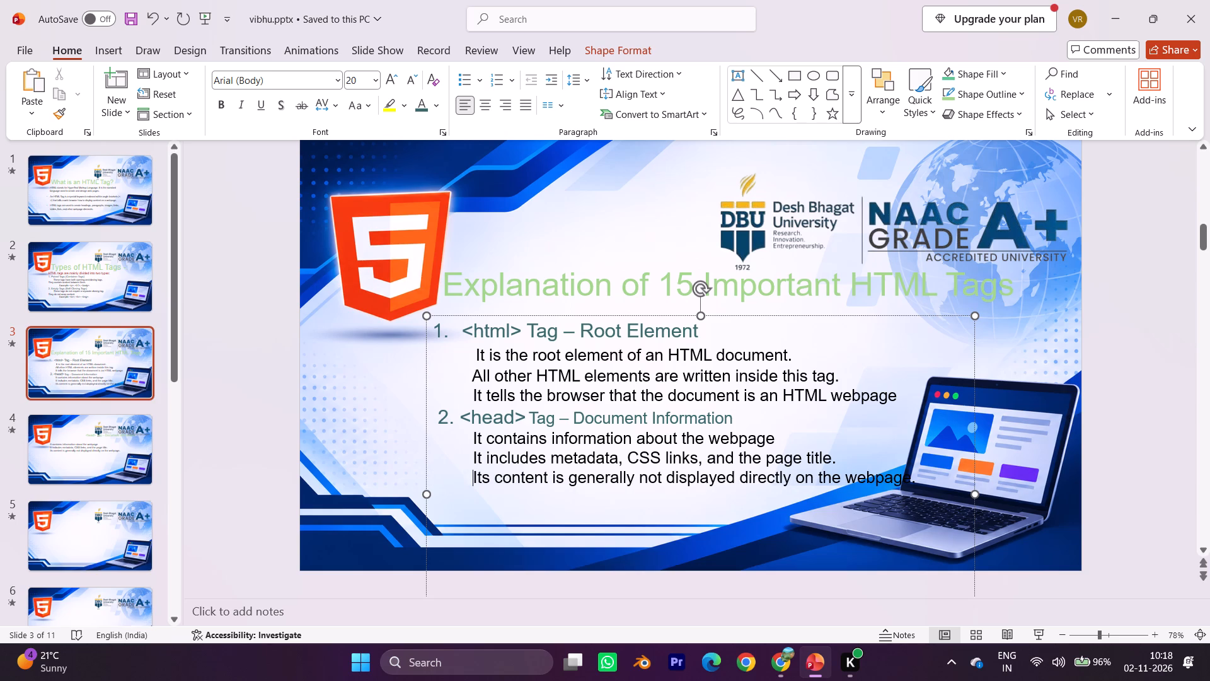
Break the last <head> explanation line before "webpage." and indent that word by nine spaces on its new line.
left_click(846, 475)
key("Return")
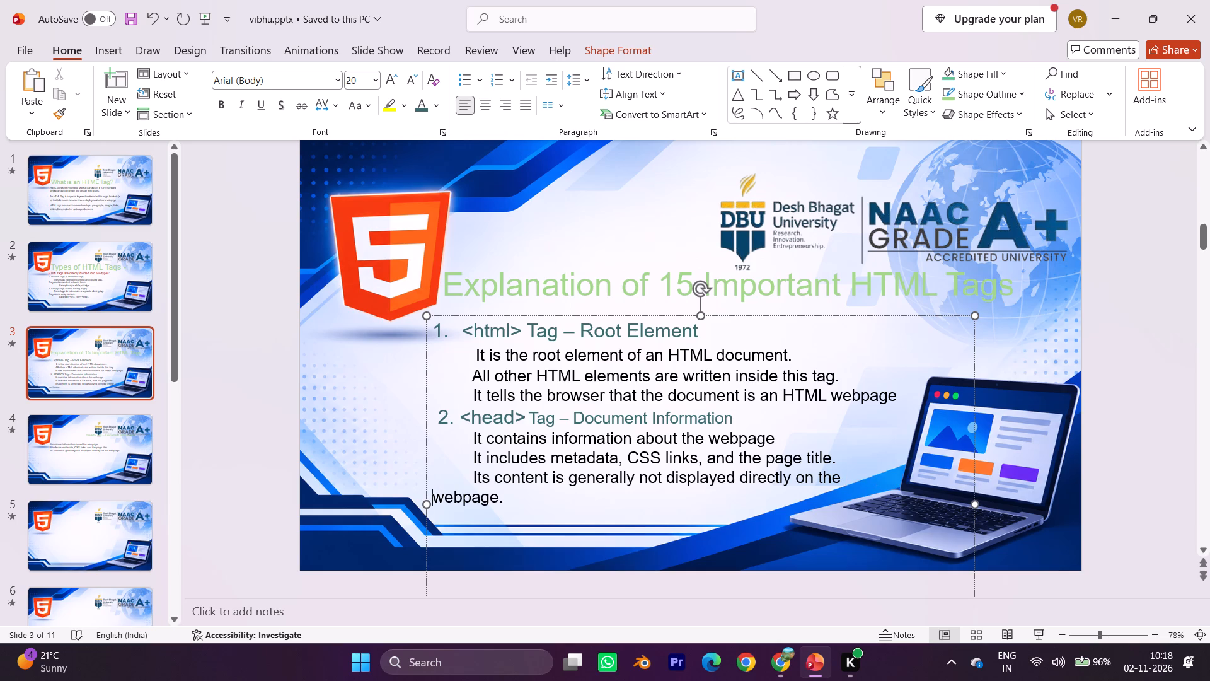
key("space")
key("space")
key("space")
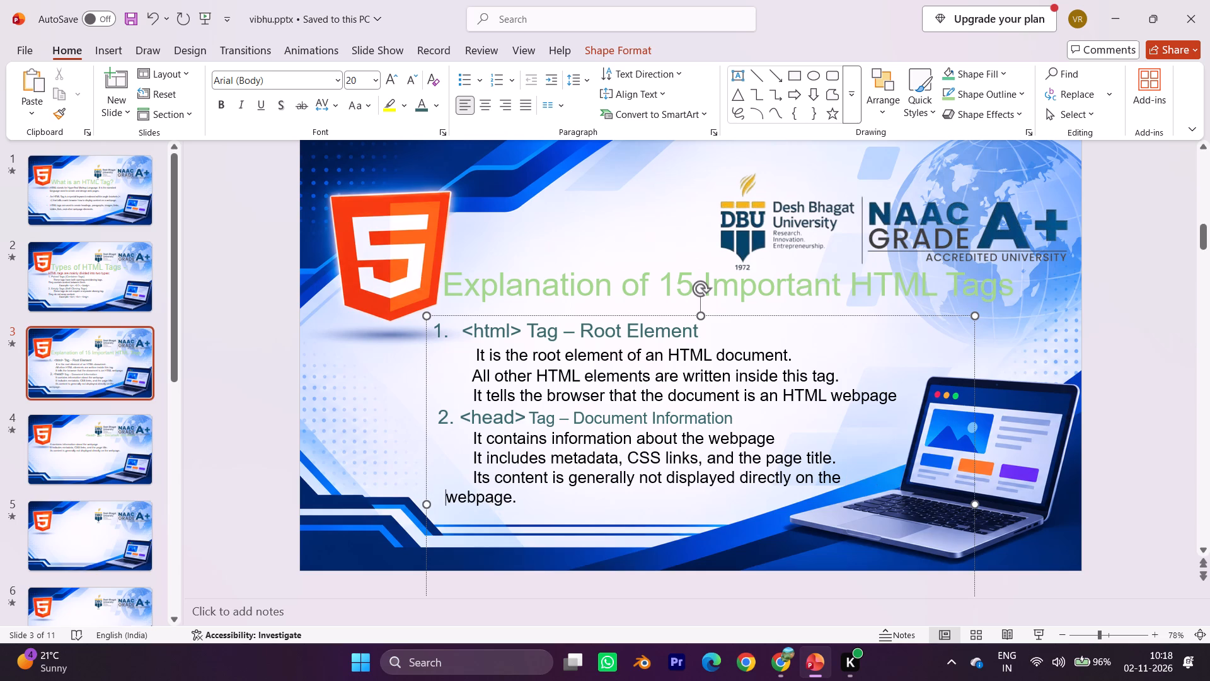
key("space")
key("space")
key("space")
key("space")
key("space")
key("space")
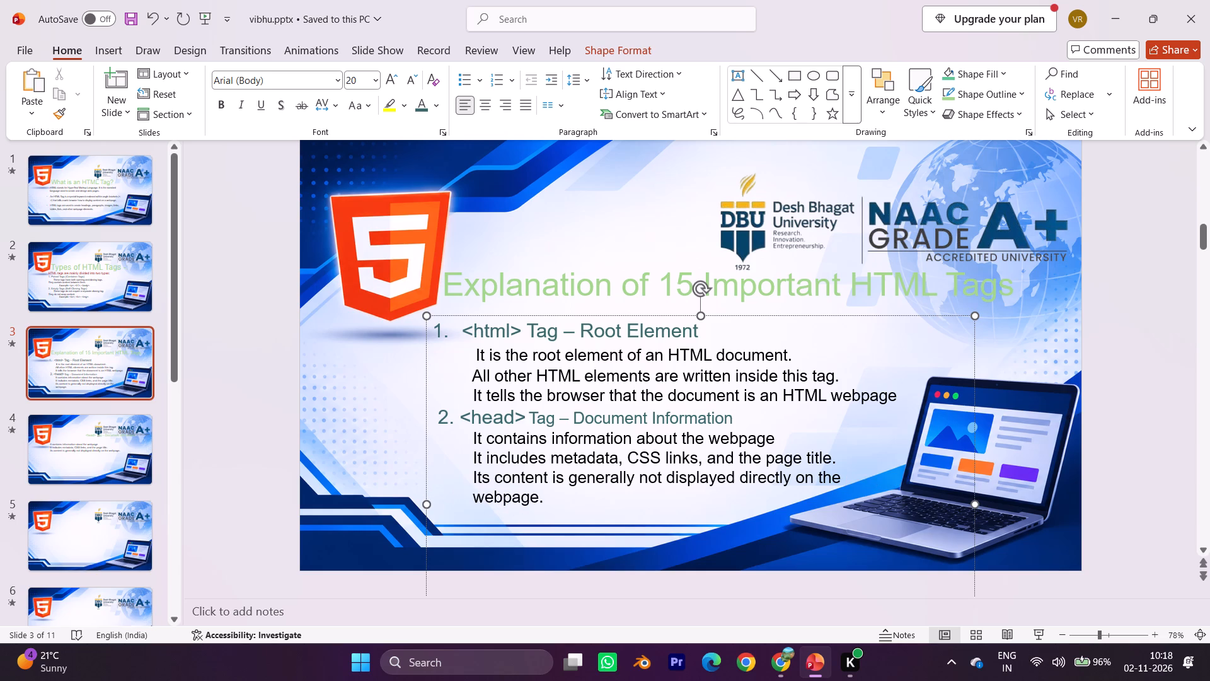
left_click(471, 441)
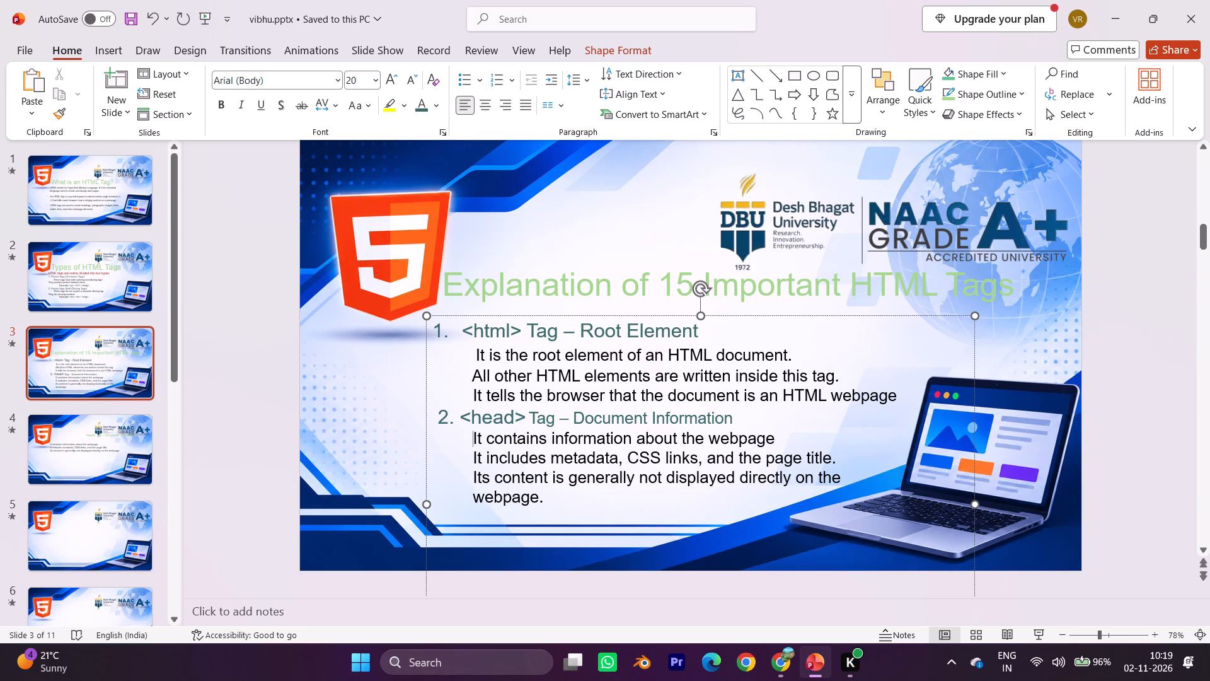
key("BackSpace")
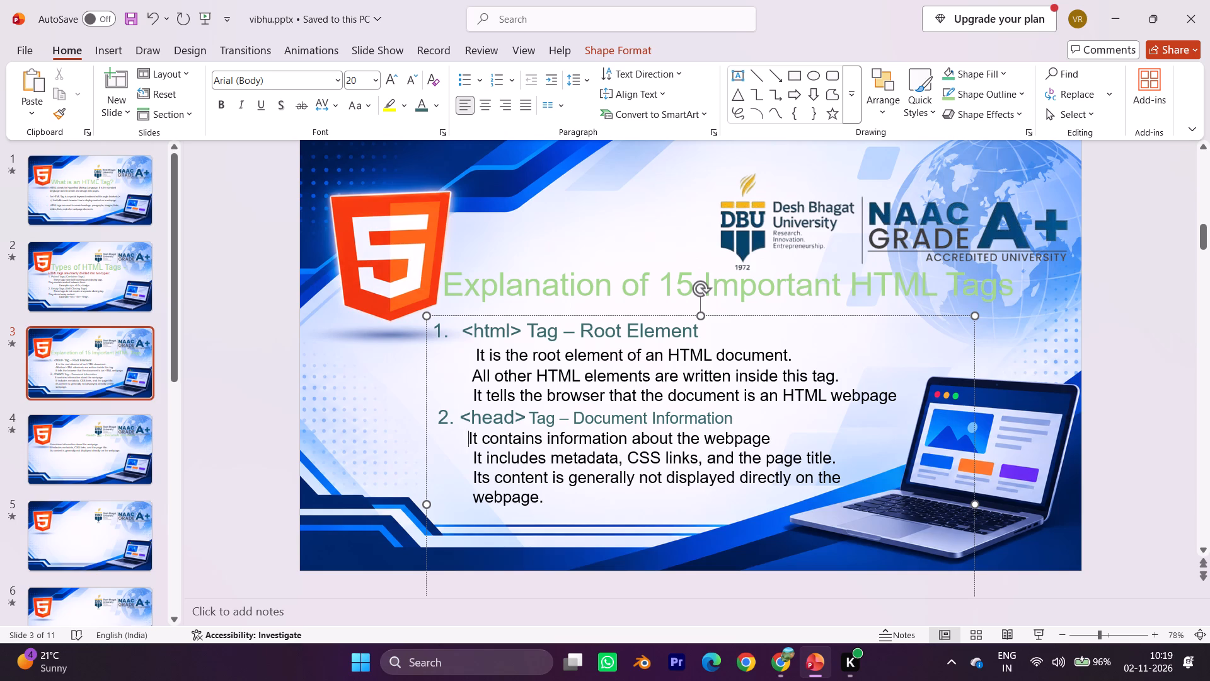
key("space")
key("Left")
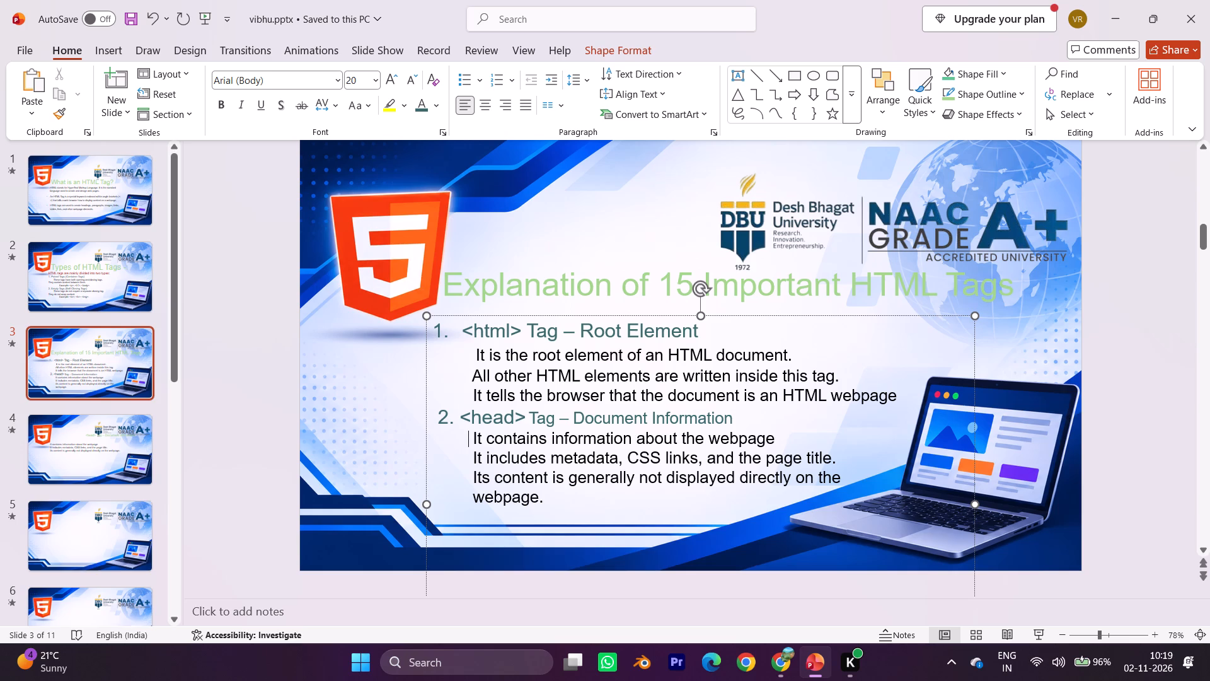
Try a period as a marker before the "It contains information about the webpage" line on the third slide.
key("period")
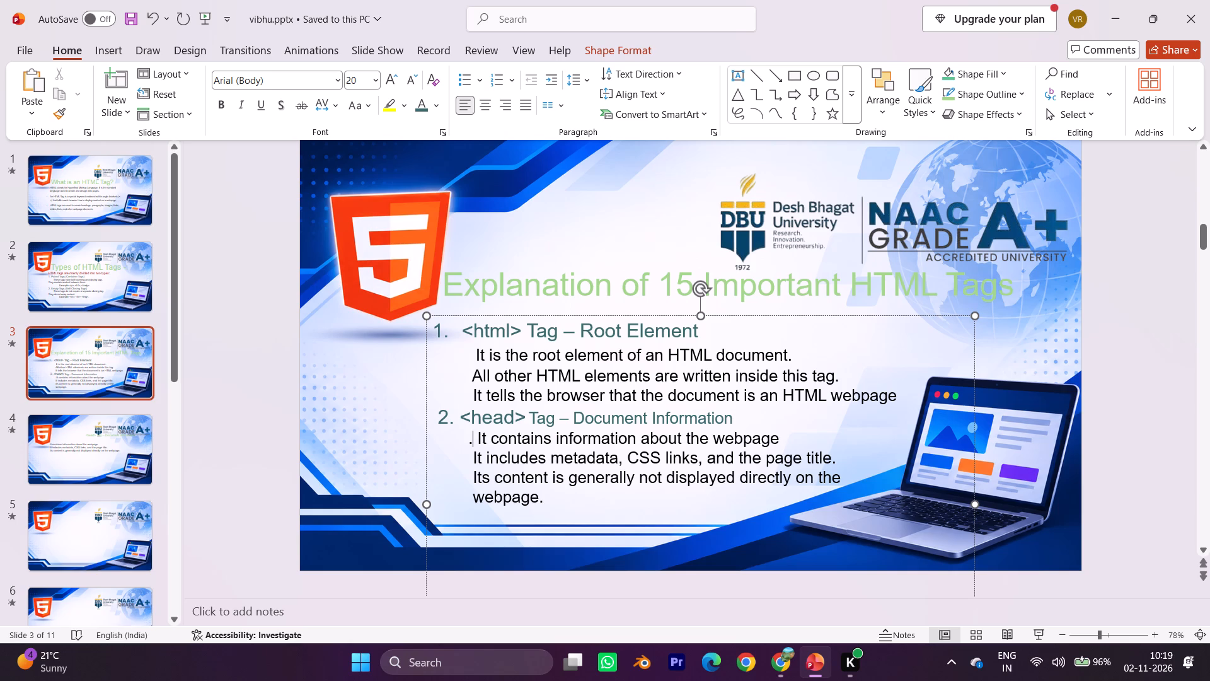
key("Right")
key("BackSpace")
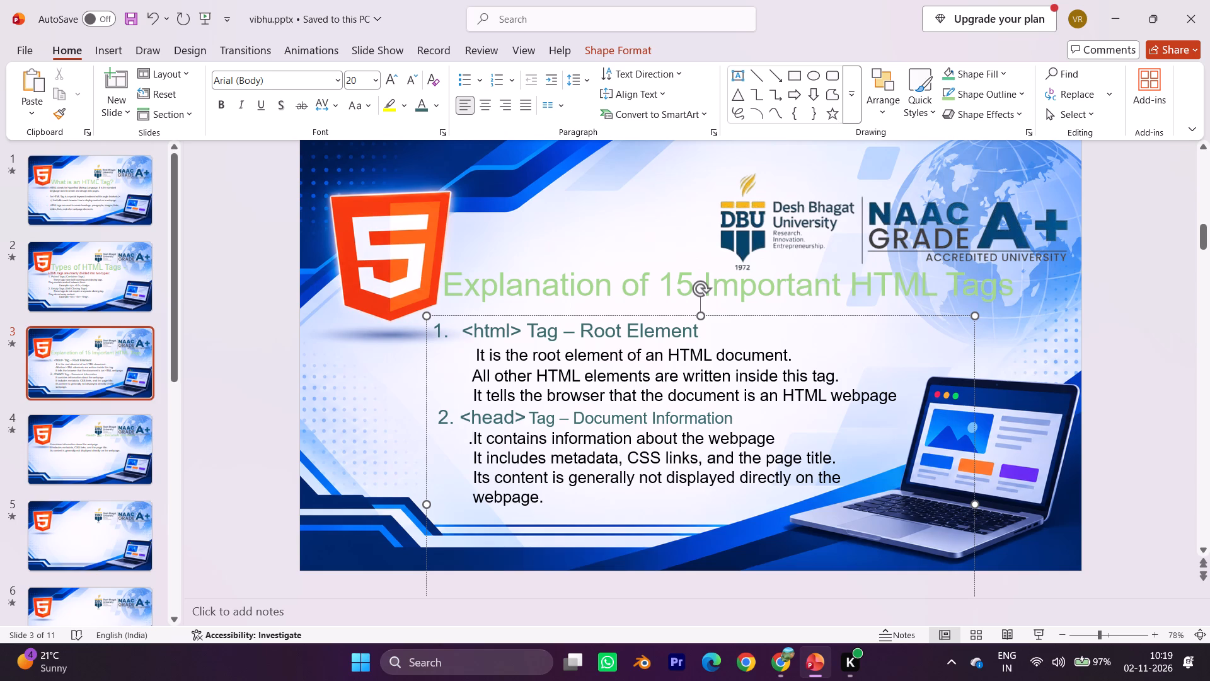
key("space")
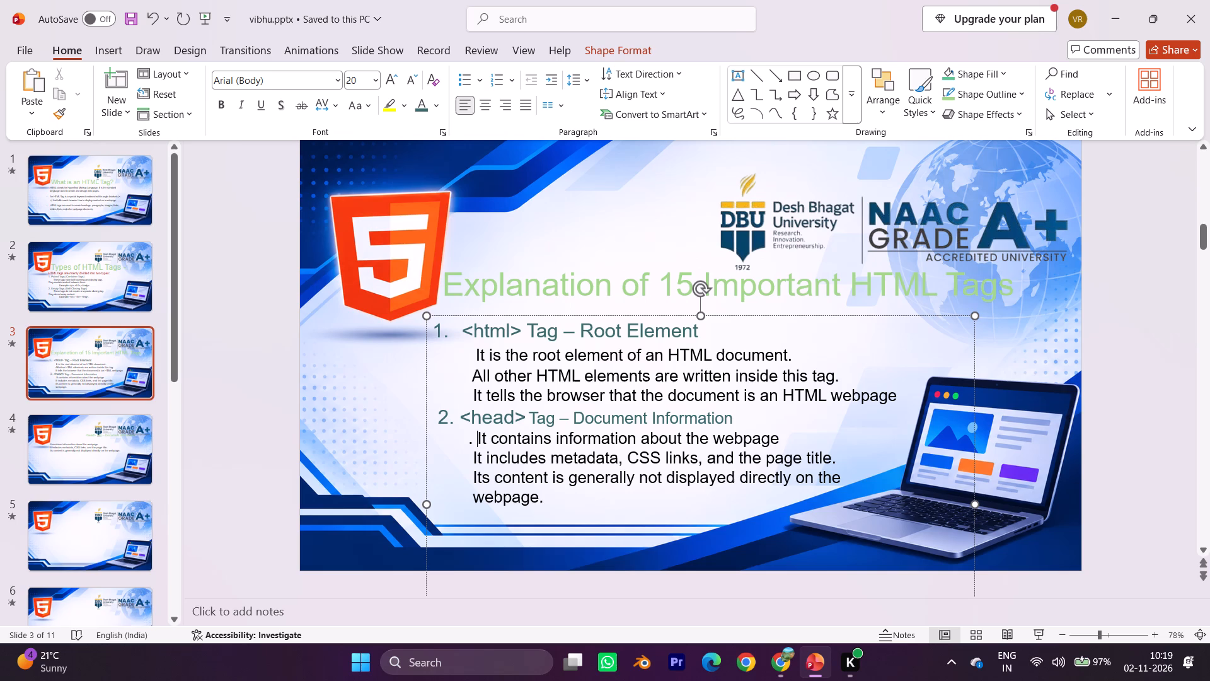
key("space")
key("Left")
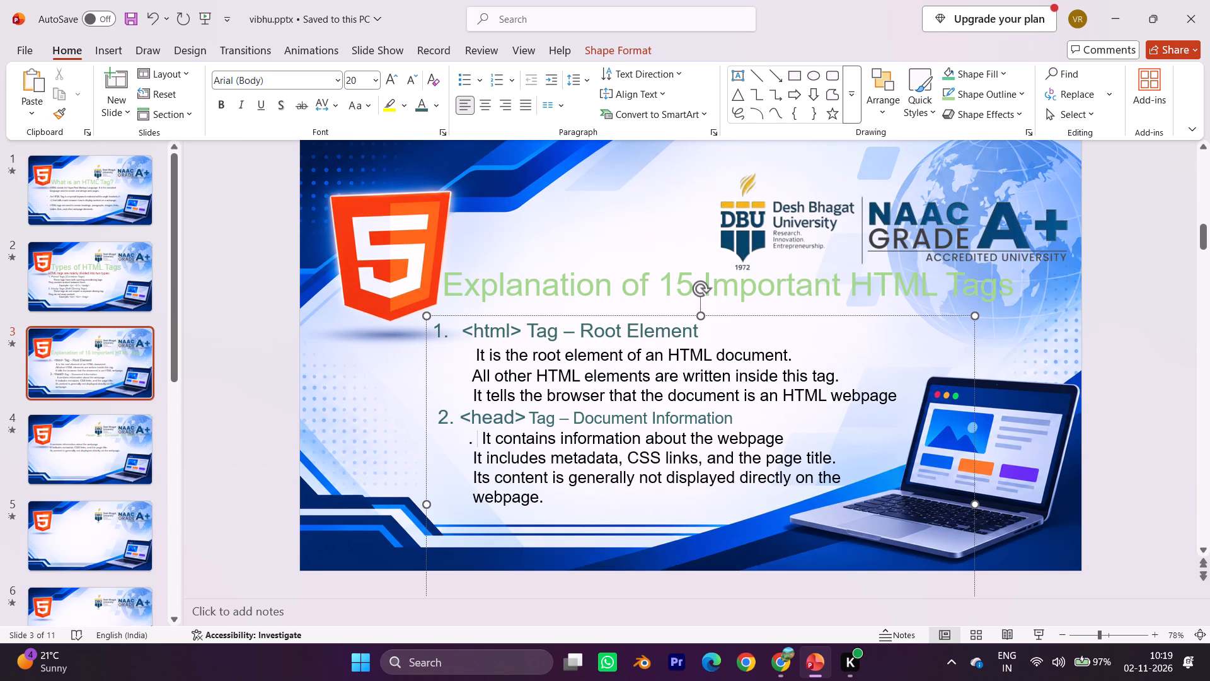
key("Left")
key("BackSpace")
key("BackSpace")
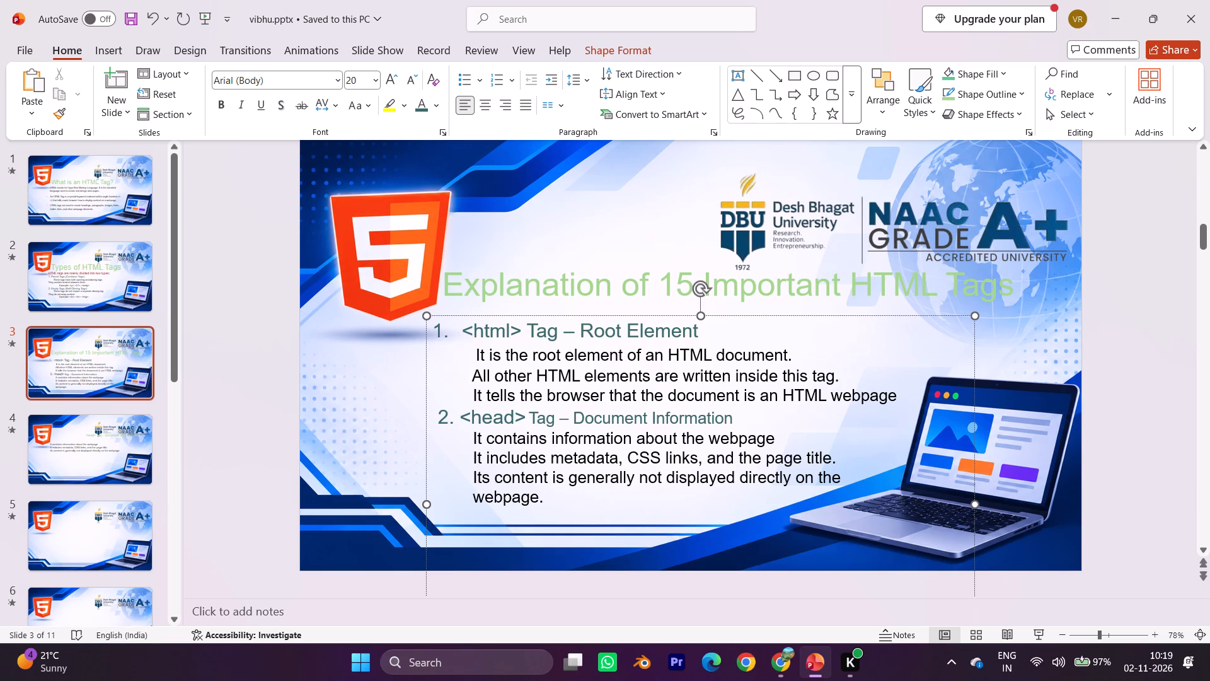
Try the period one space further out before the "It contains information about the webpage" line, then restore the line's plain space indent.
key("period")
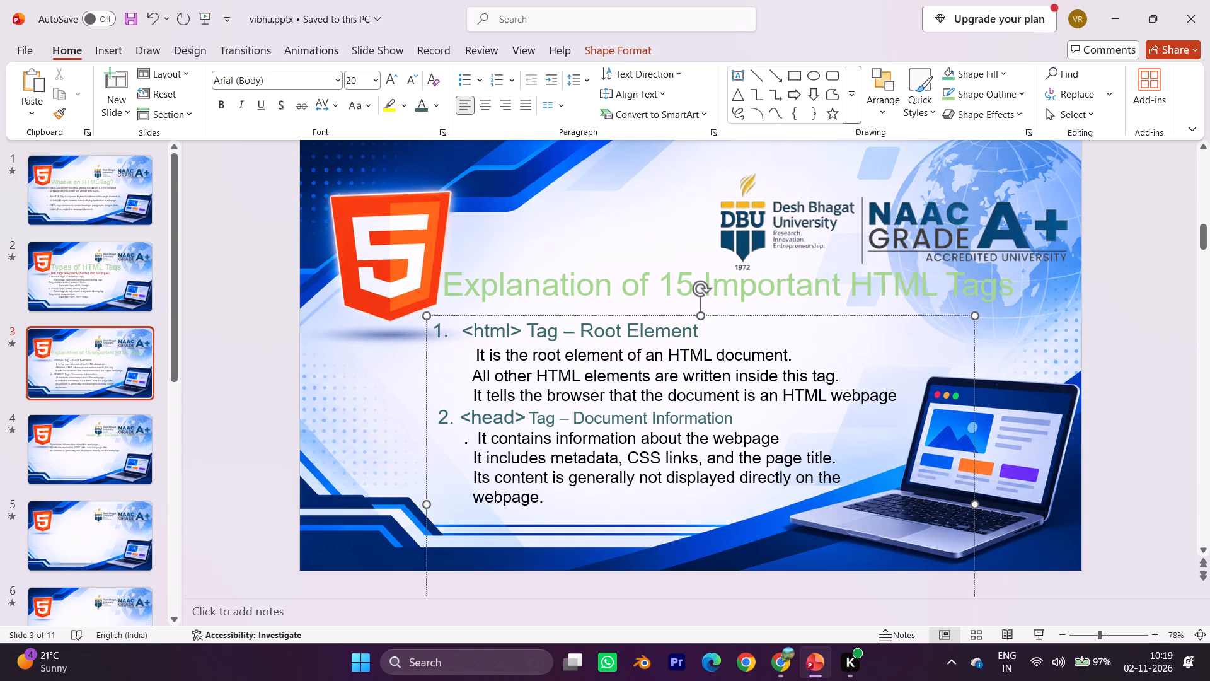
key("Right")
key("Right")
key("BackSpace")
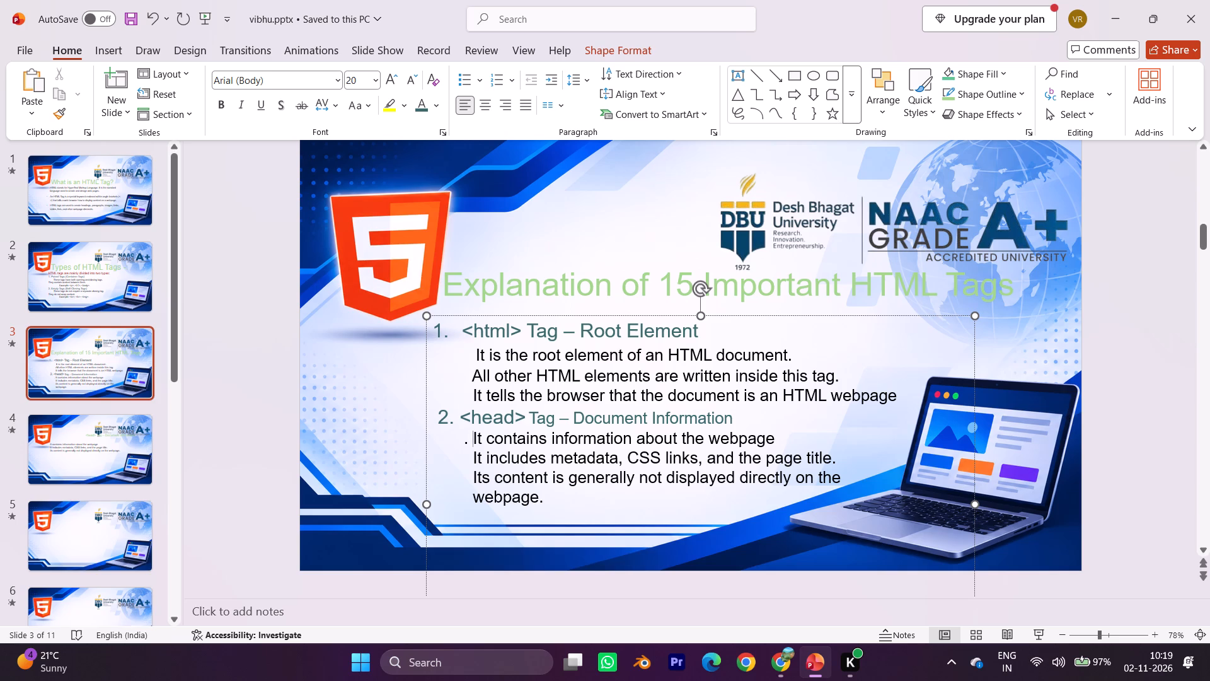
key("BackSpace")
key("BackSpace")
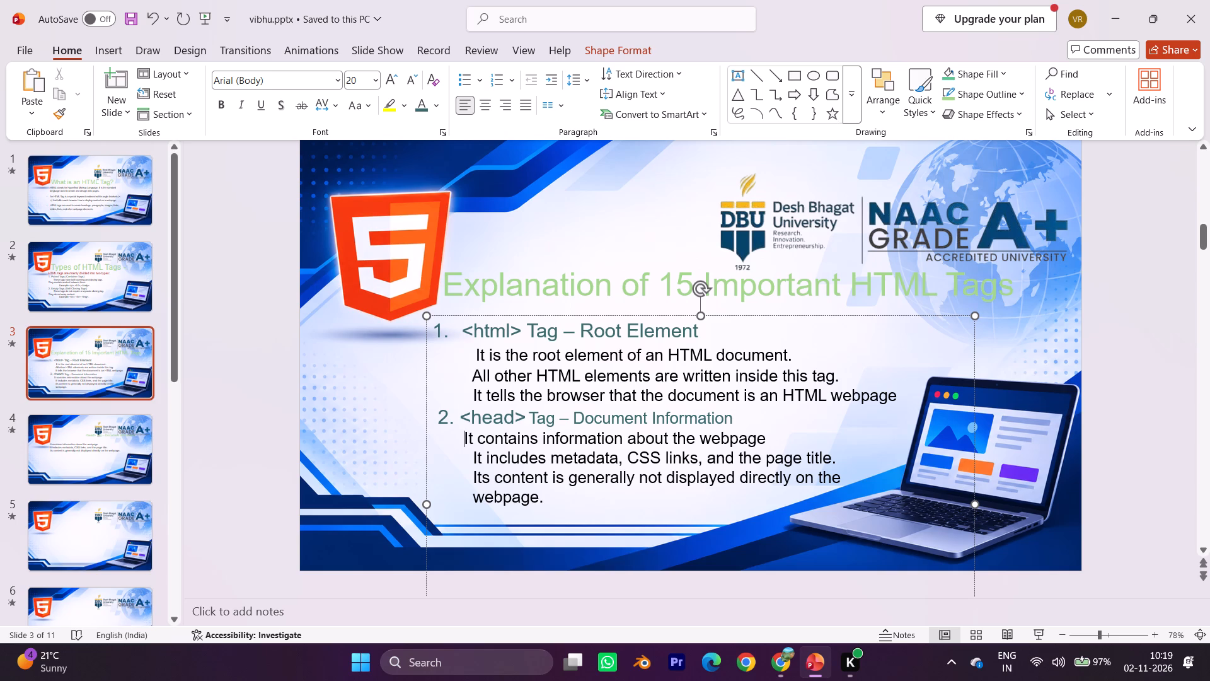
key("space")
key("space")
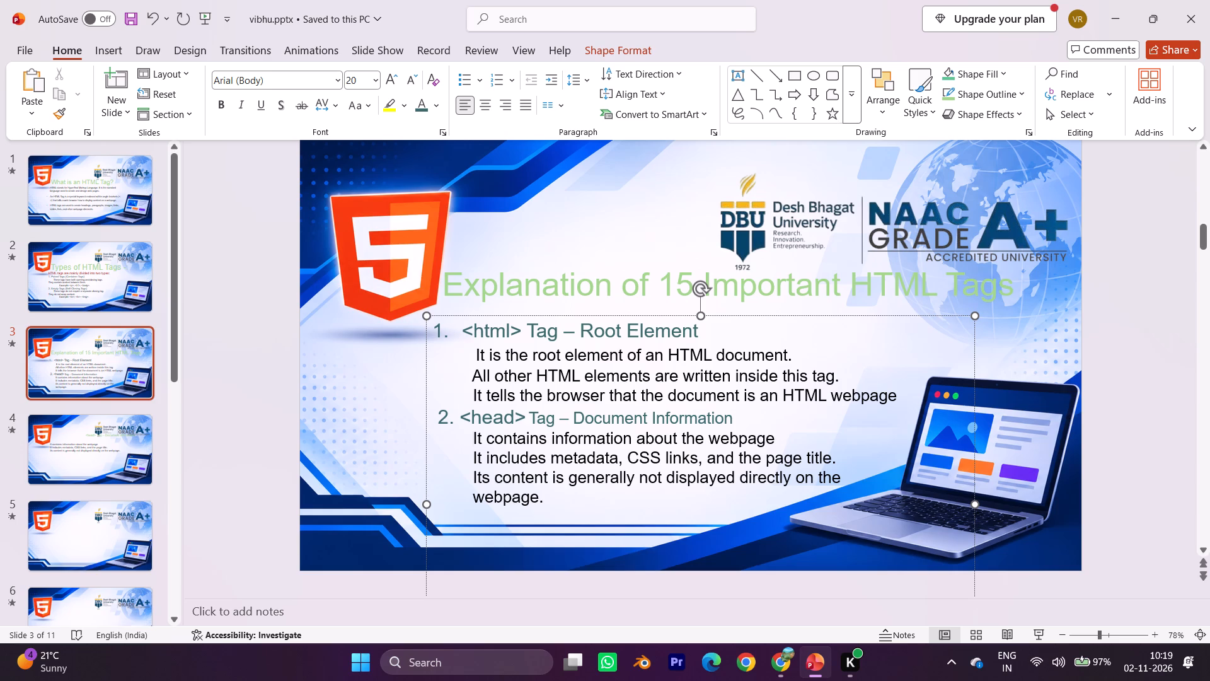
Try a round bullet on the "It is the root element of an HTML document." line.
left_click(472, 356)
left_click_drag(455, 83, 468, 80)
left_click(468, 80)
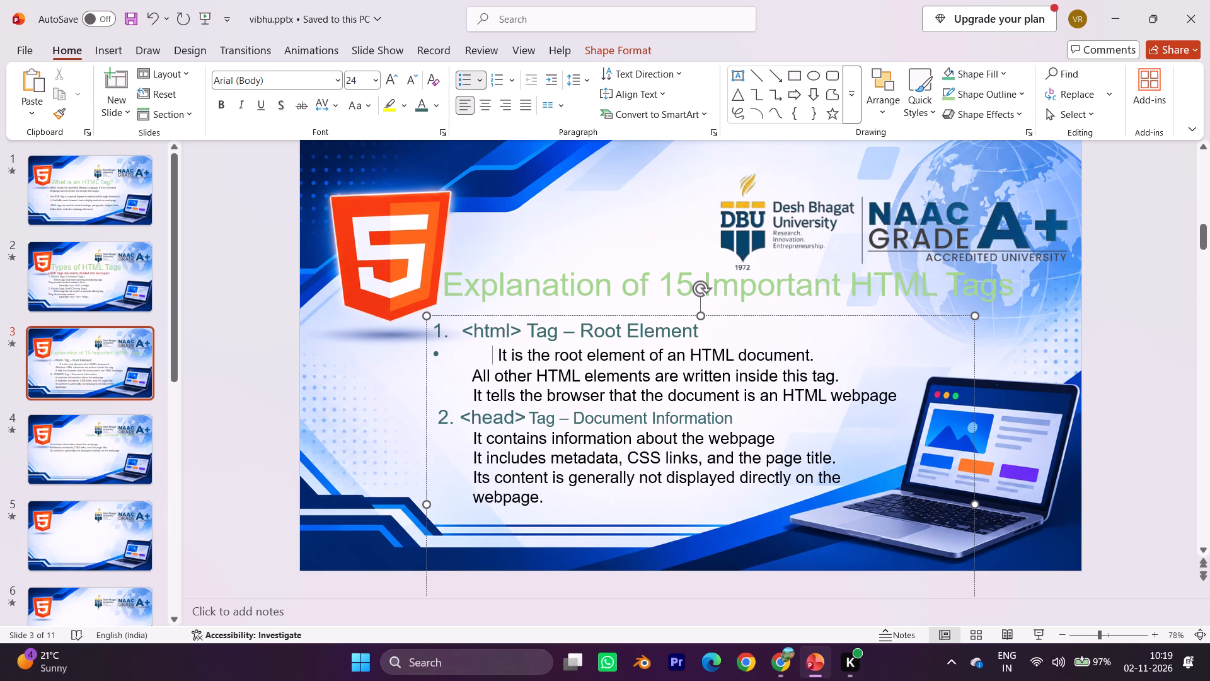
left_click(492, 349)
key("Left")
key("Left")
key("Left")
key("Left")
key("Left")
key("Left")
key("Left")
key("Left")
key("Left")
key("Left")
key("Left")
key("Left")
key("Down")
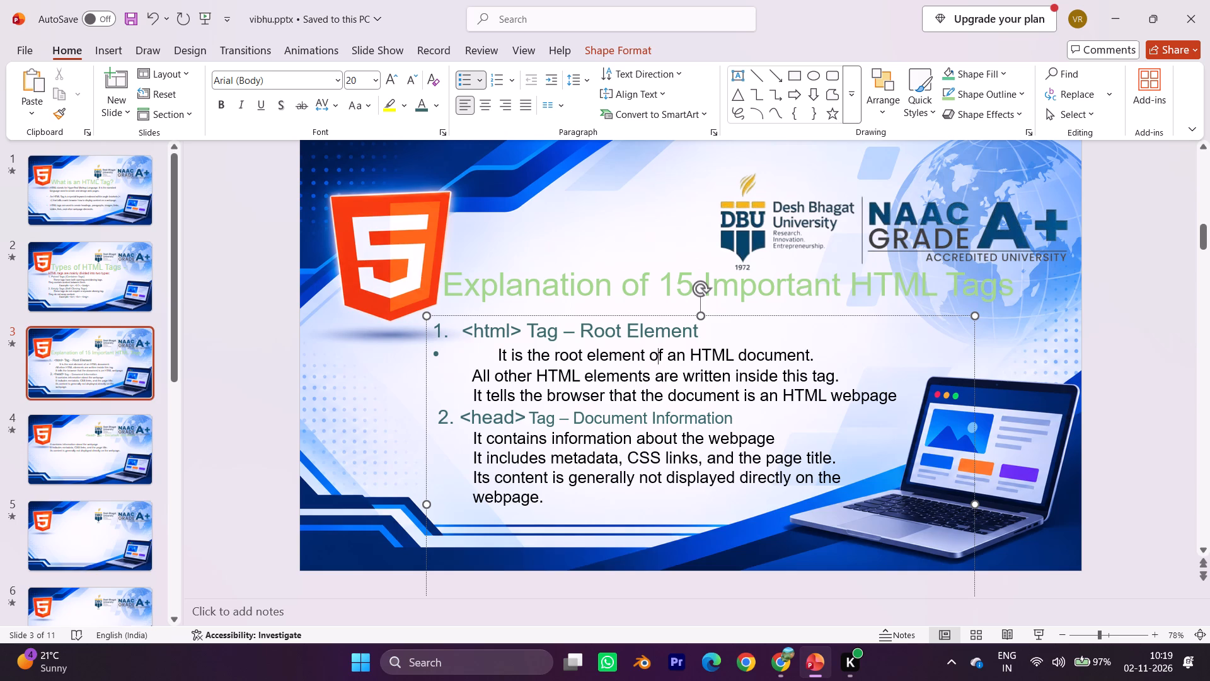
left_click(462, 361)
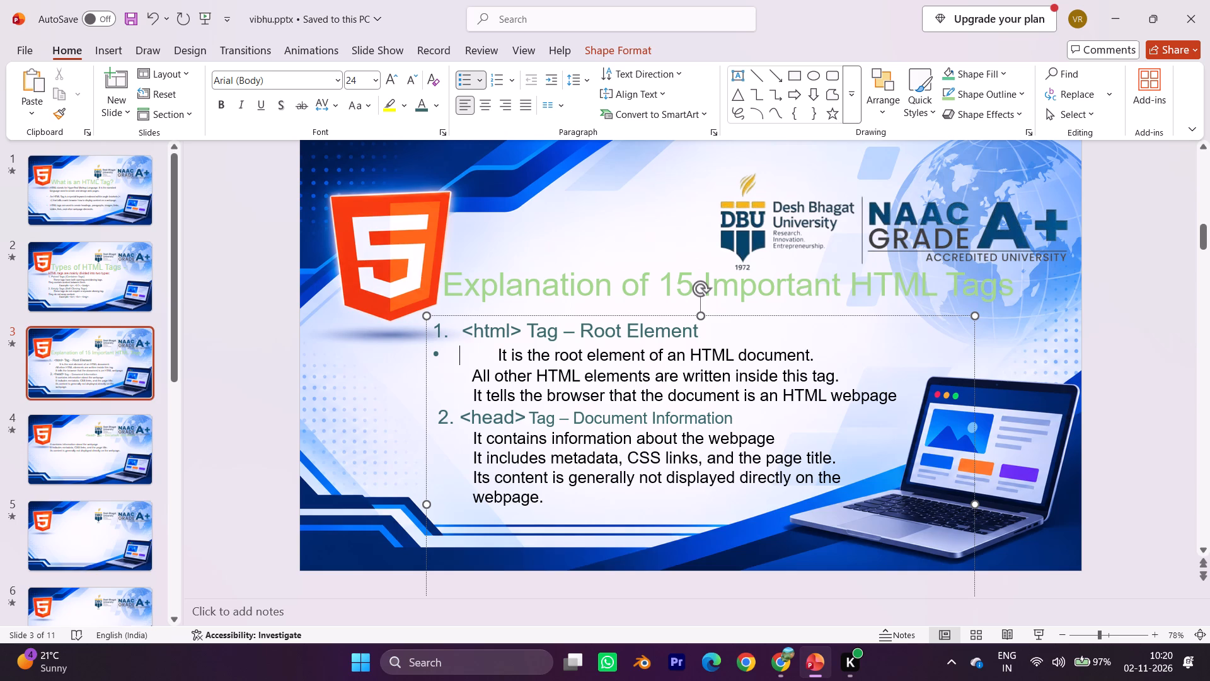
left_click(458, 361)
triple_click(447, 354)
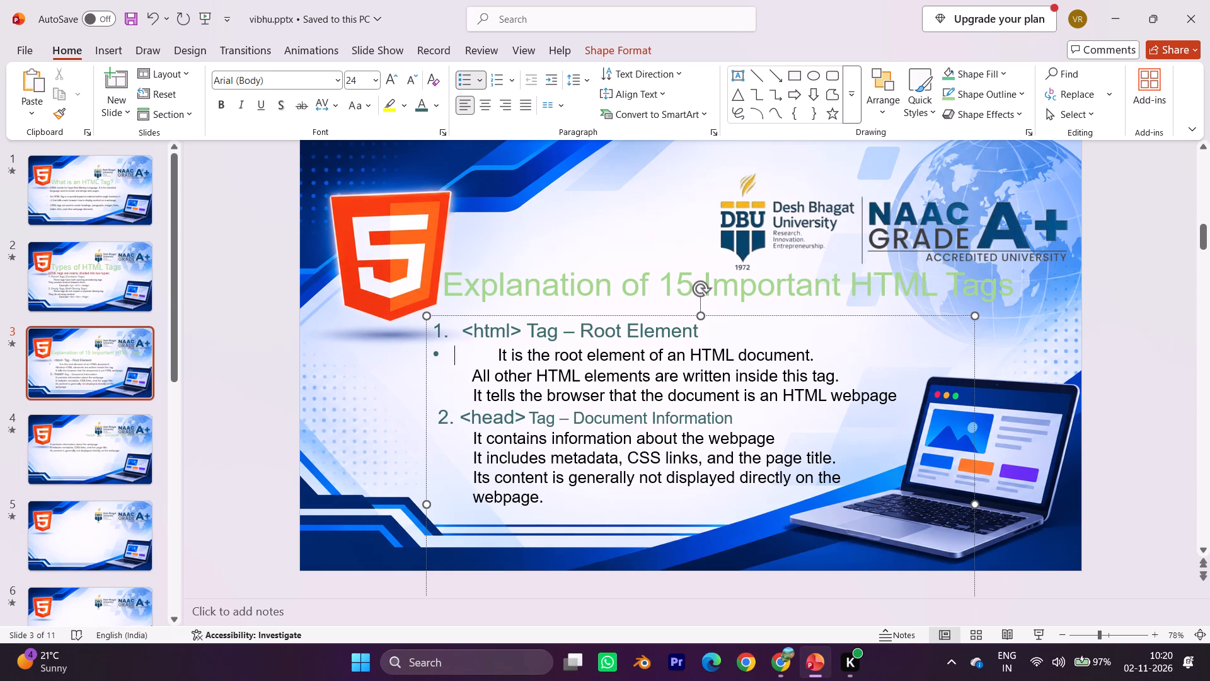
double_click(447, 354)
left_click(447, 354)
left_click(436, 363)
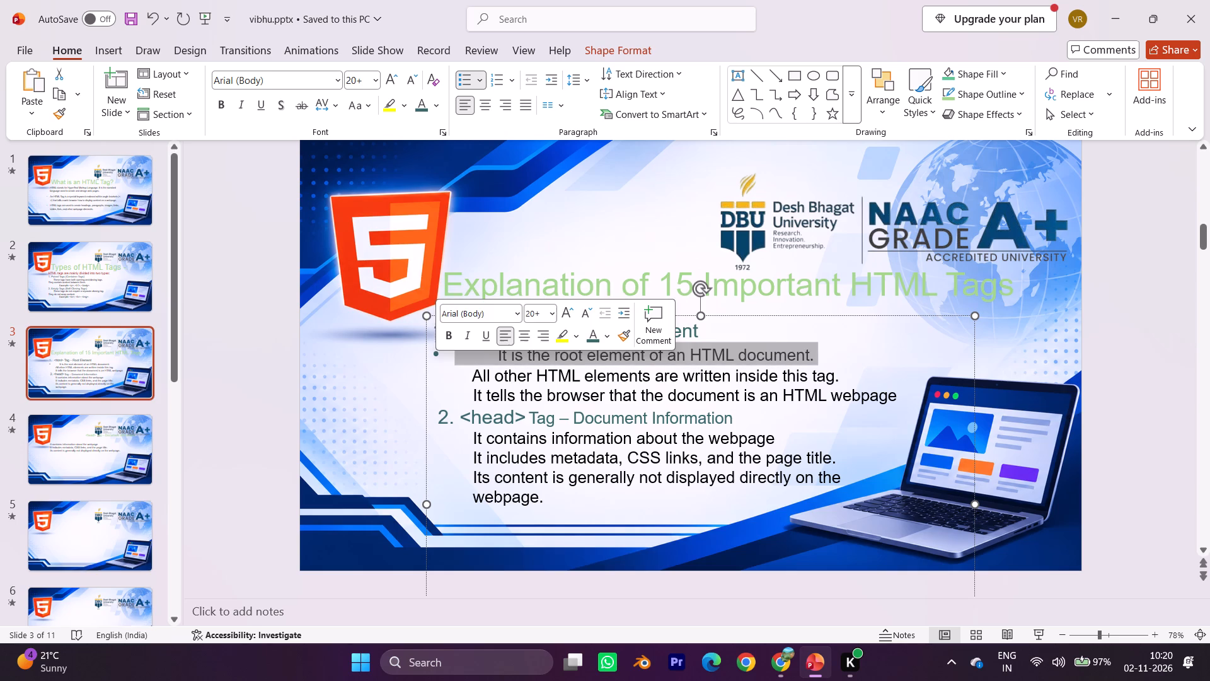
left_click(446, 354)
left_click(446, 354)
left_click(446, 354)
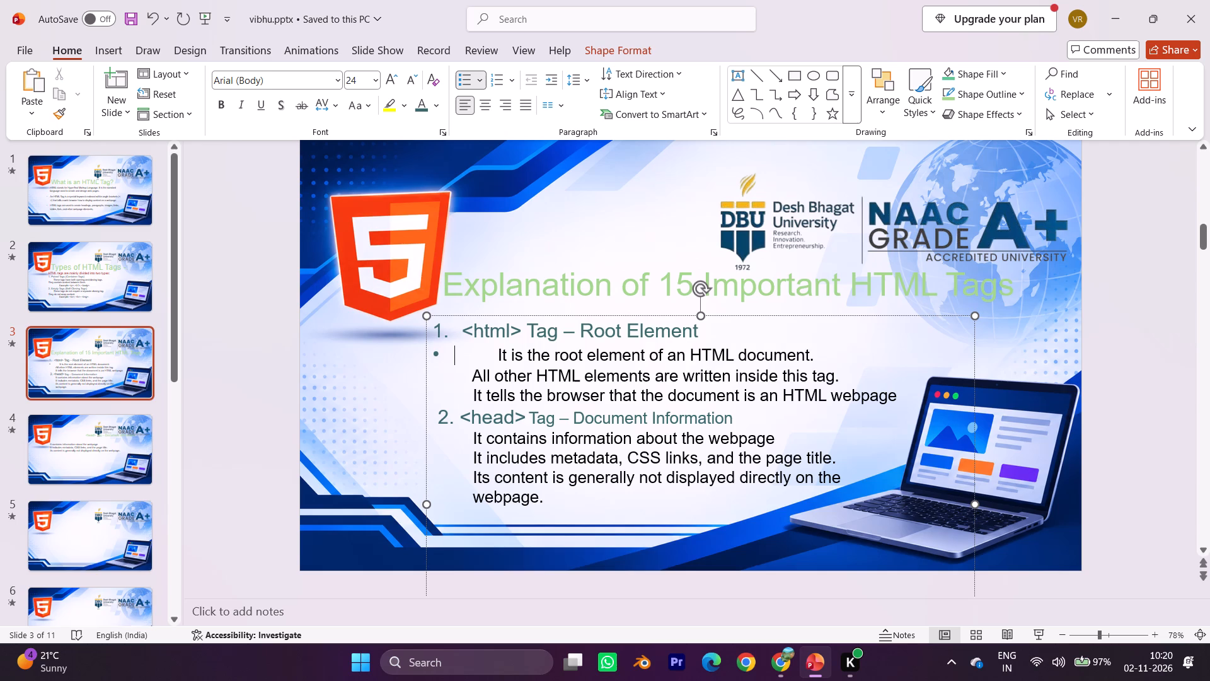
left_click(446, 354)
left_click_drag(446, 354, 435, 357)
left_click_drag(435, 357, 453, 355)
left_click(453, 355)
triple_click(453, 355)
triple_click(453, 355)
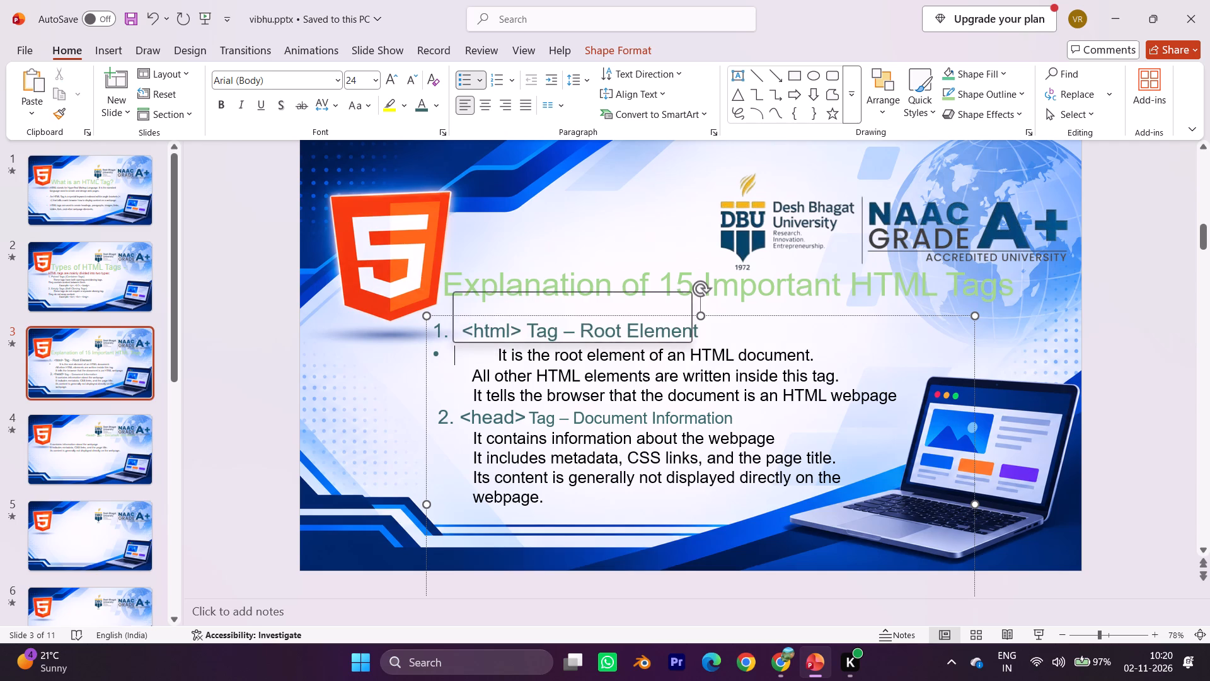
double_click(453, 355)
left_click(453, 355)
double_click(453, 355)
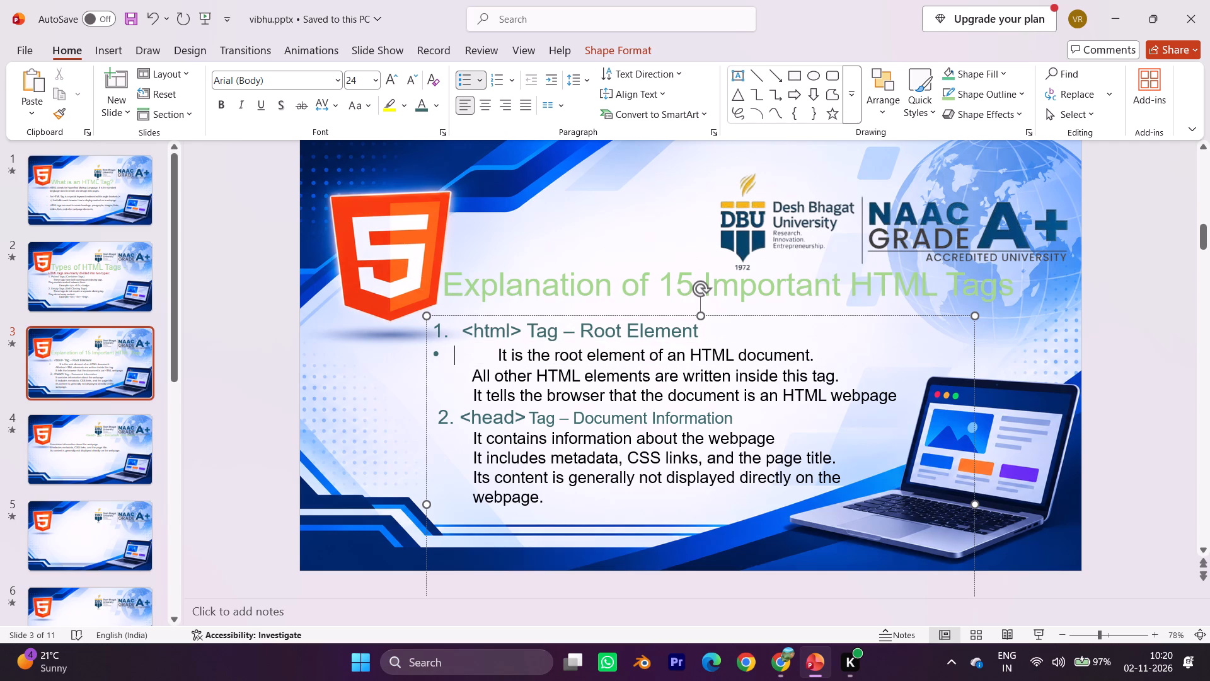
Delete the leading spaces before "It is the root element of an HTML document.".
left_click(492, 355)
left_click_drag(492, 355, 454, 361)
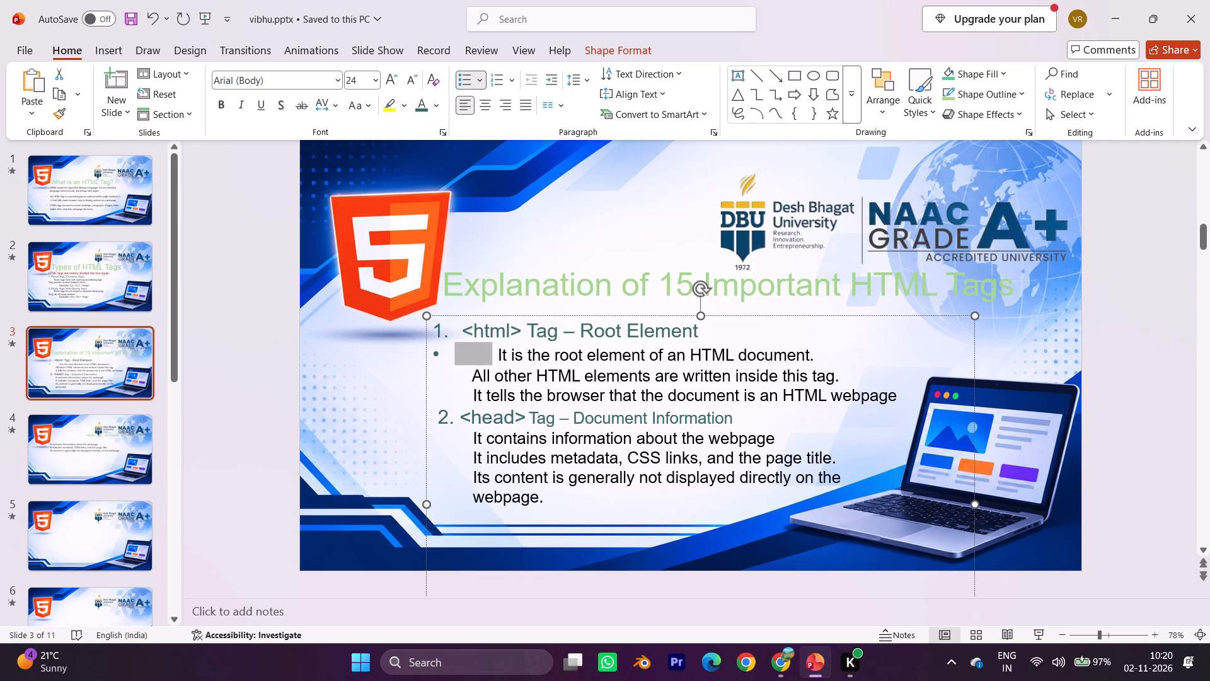
left_click_drag(454, 361, 521, 270)
right_click(450, 361)
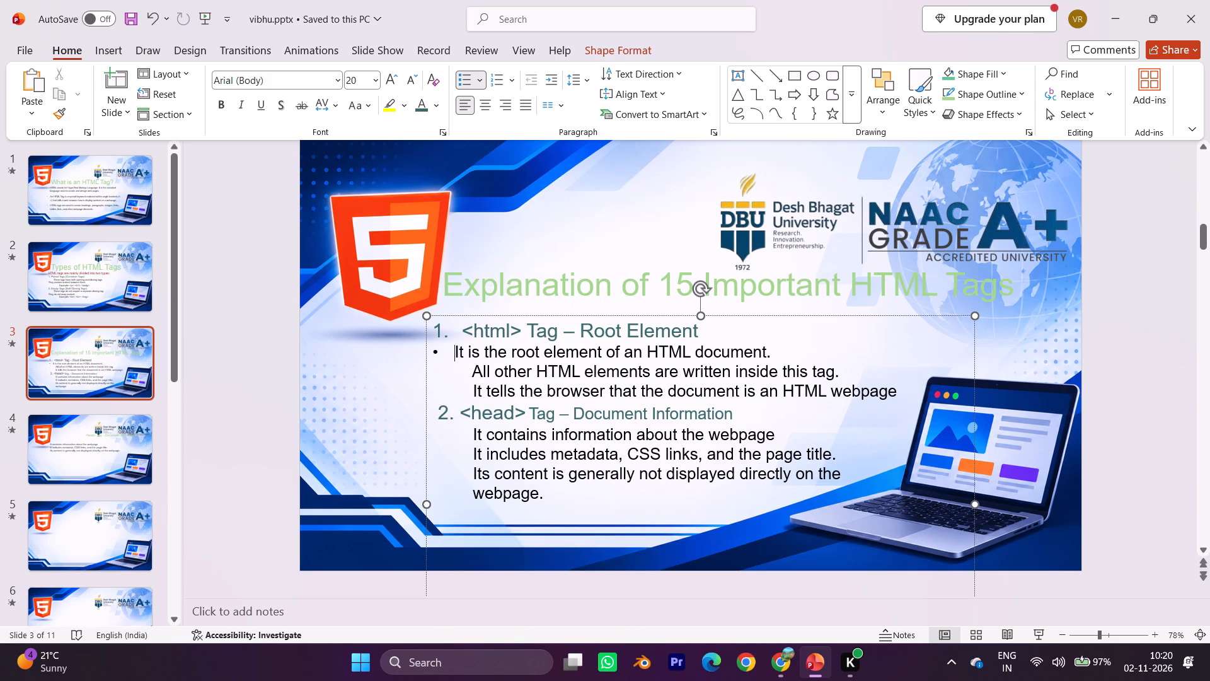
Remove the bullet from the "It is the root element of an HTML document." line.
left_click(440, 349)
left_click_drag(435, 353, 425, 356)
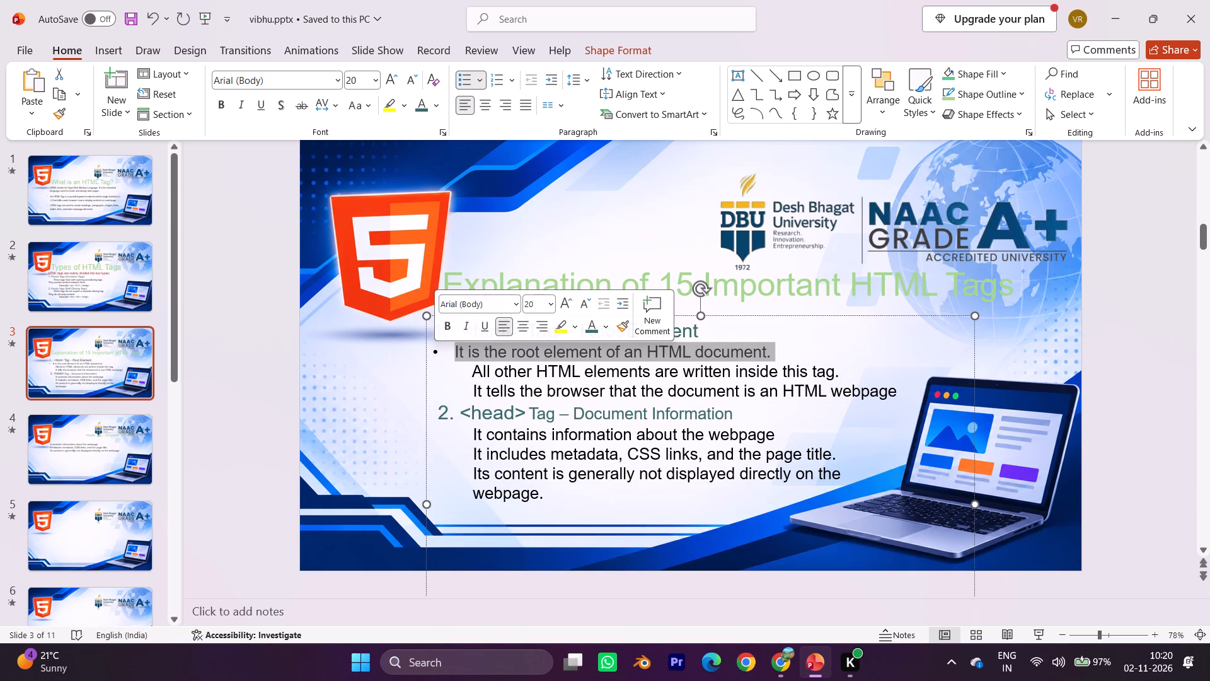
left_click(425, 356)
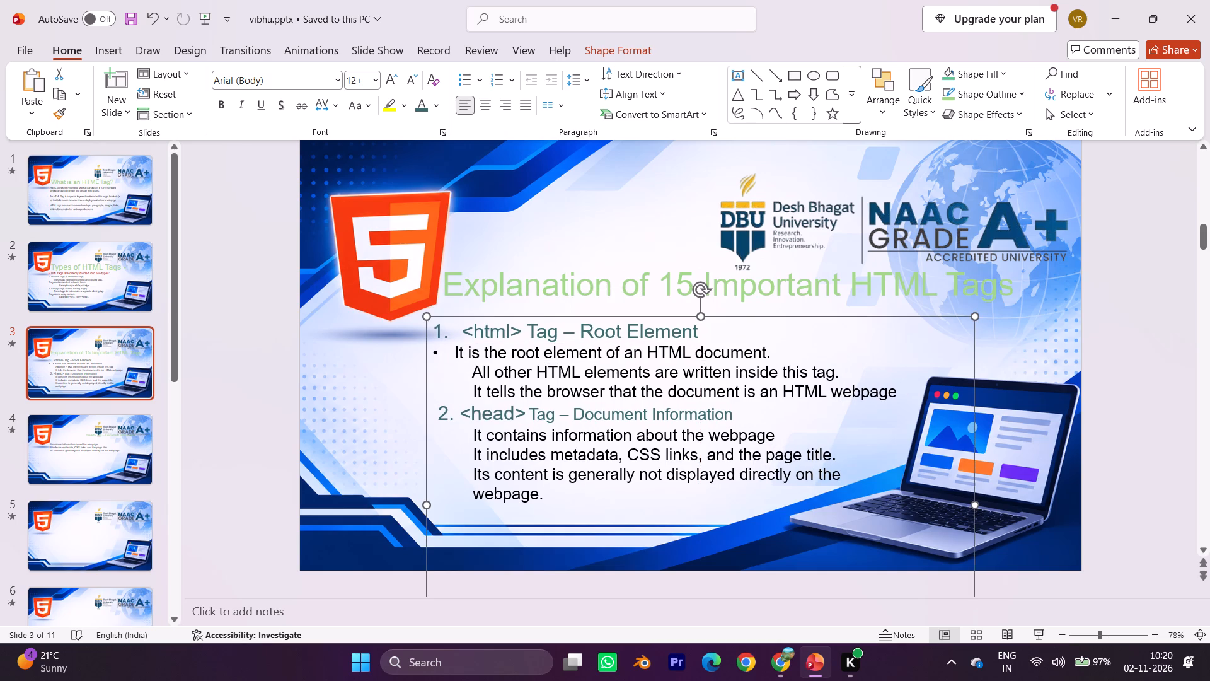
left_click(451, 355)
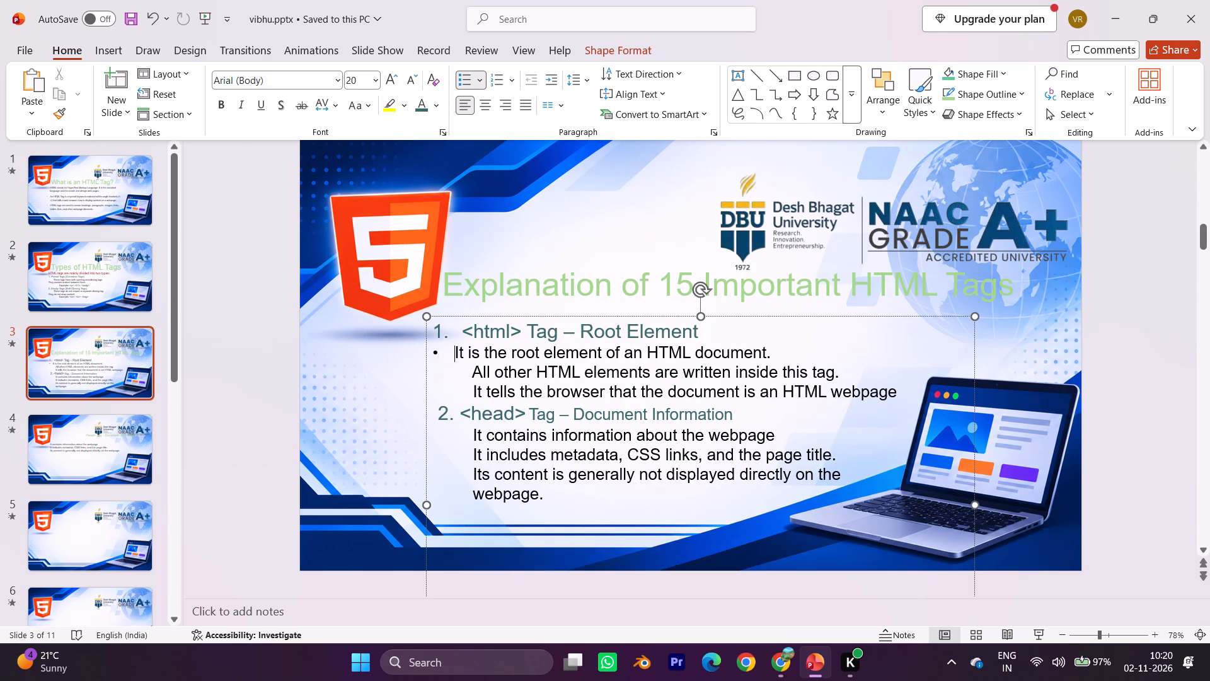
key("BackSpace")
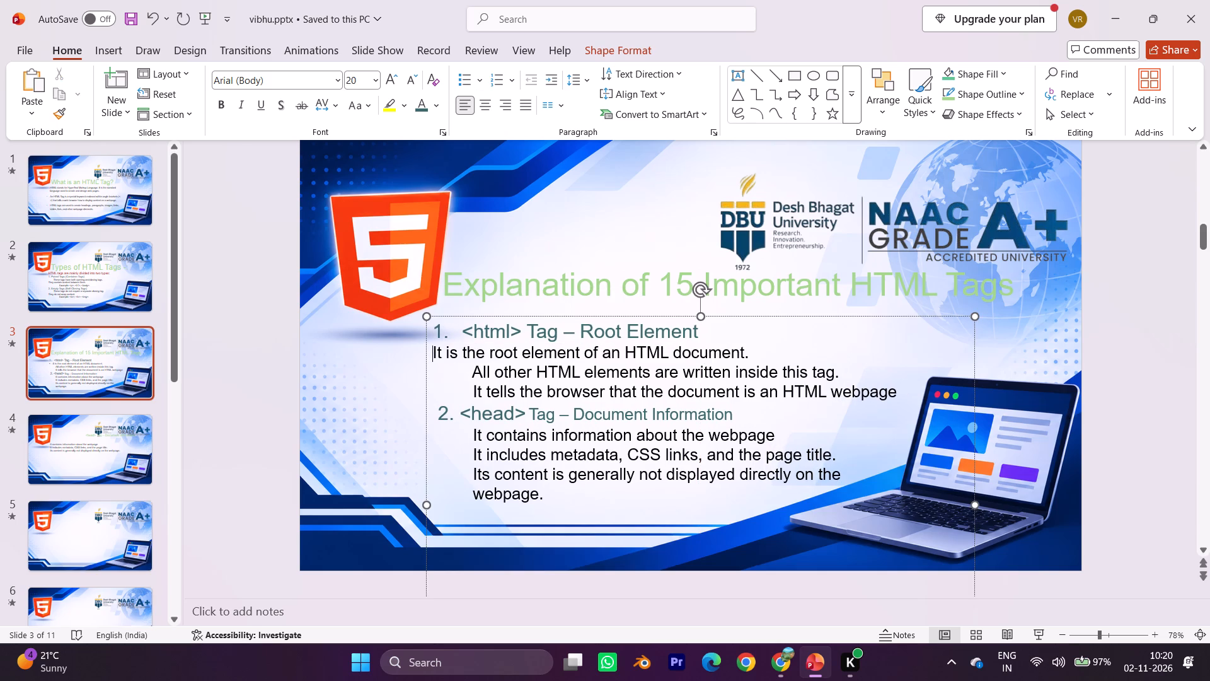
Indent the "It is the root element of an HTML document." line by nine spaces.
key("space")
key("space")
key("space")
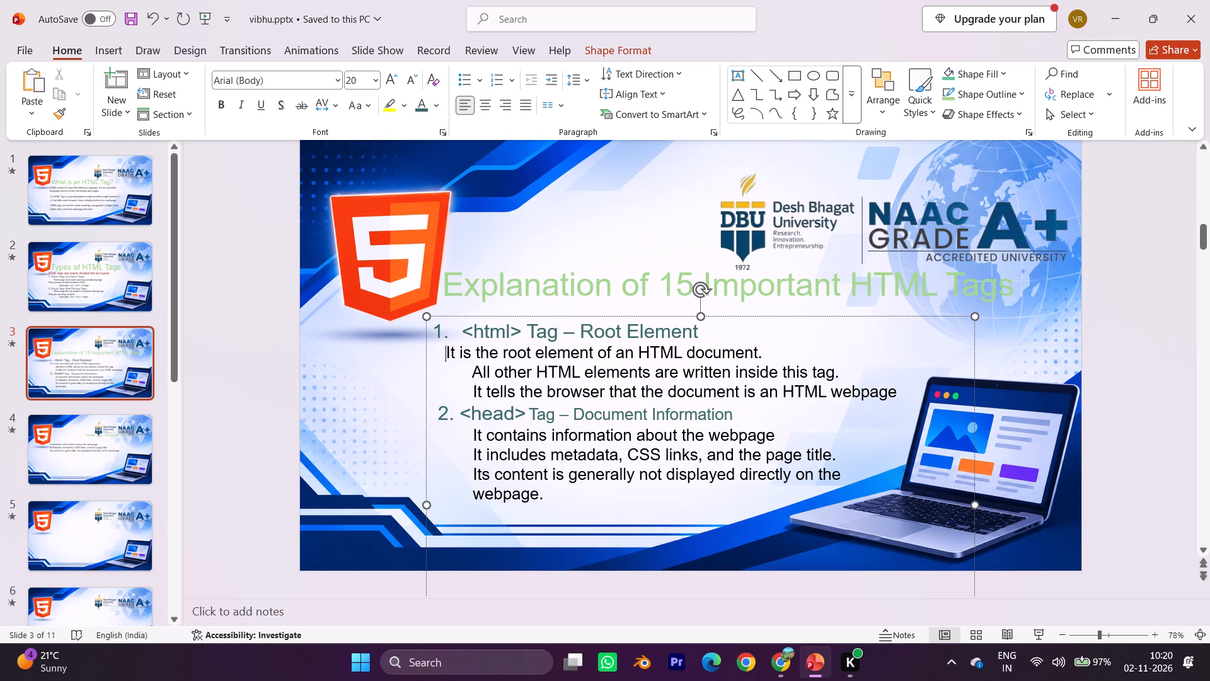
key("space")
key("space")
key("space")
key("space")
key("space")
key("space")
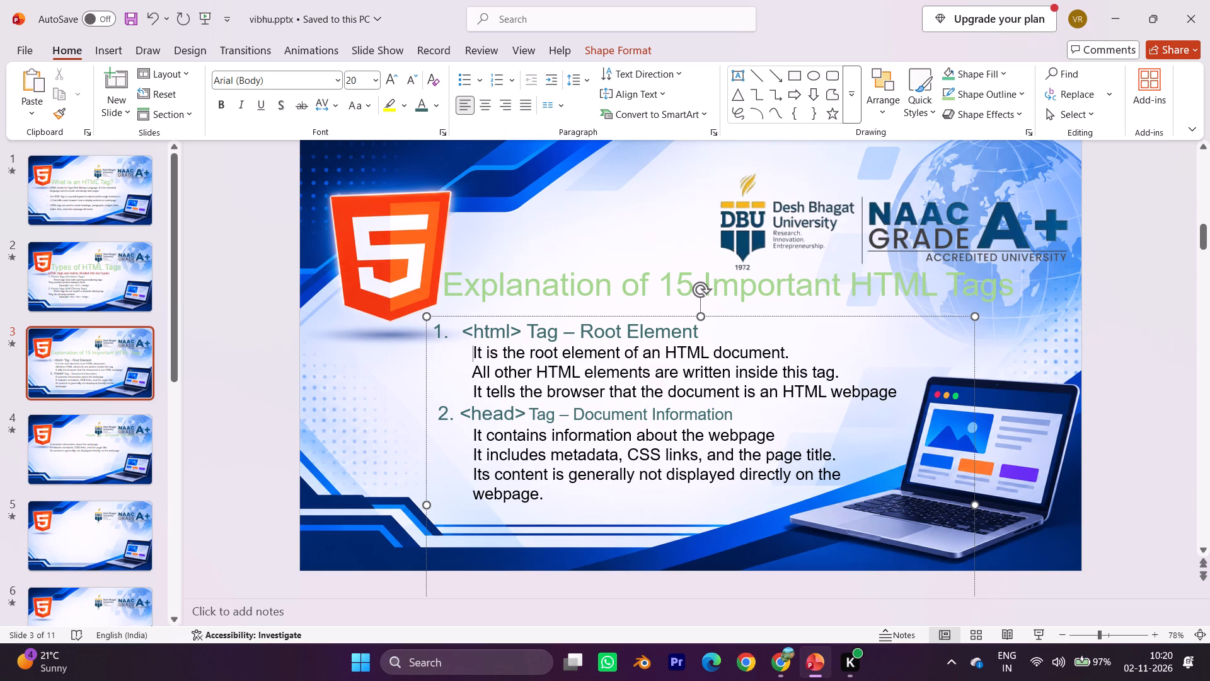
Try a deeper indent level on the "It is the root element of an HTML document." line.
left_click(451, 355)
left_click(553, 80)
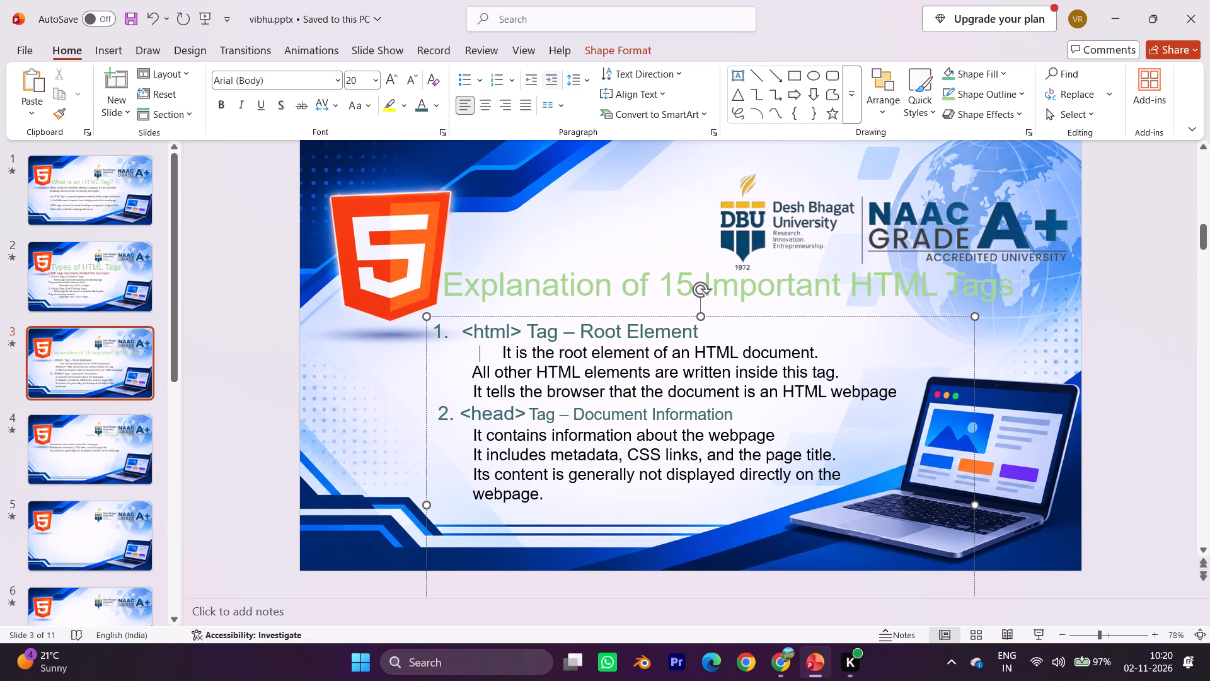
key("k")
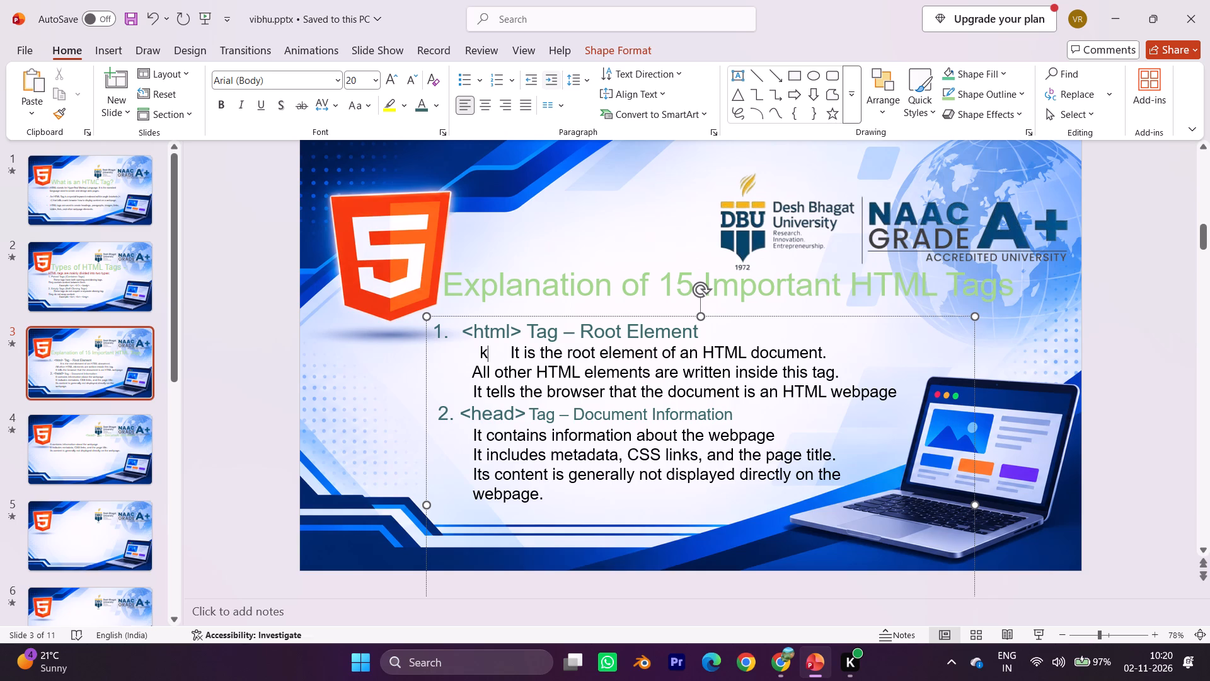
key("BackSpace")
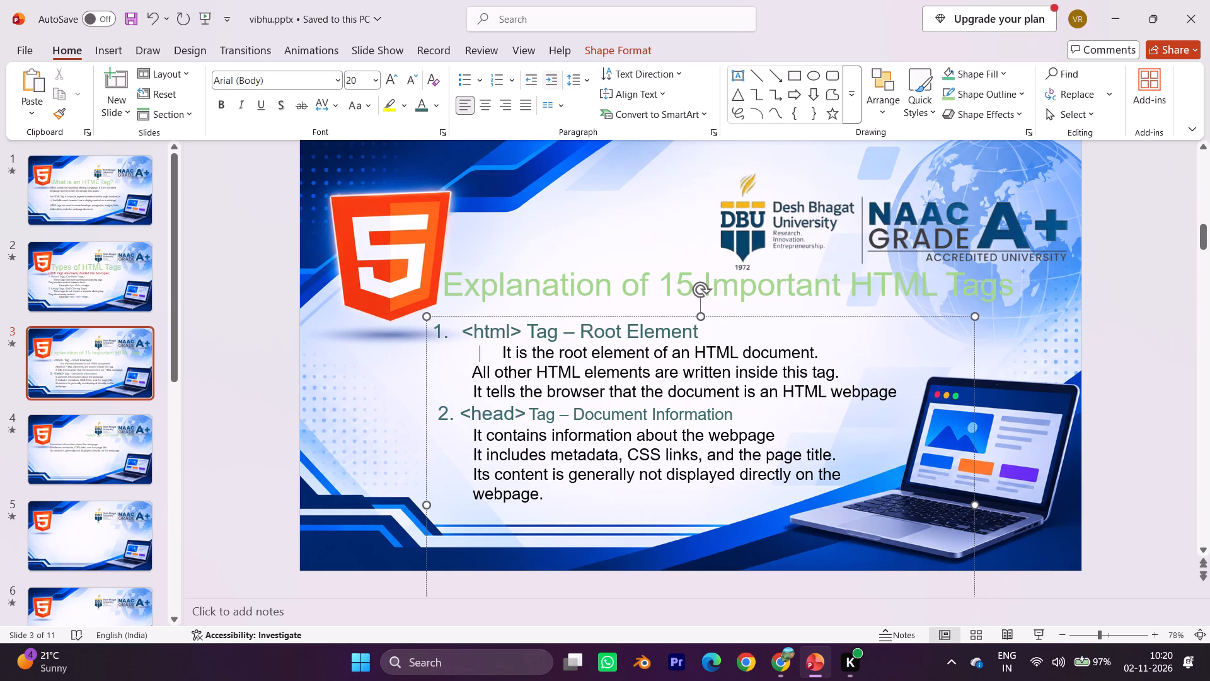
Join the "It is the root element of an HTML document." line to the <html> heading and split it off again without leading spaces.
key("BackSpace")
key("BackSpace")
key("BackSpace")
key("BackSpace")
key("BackSpace")
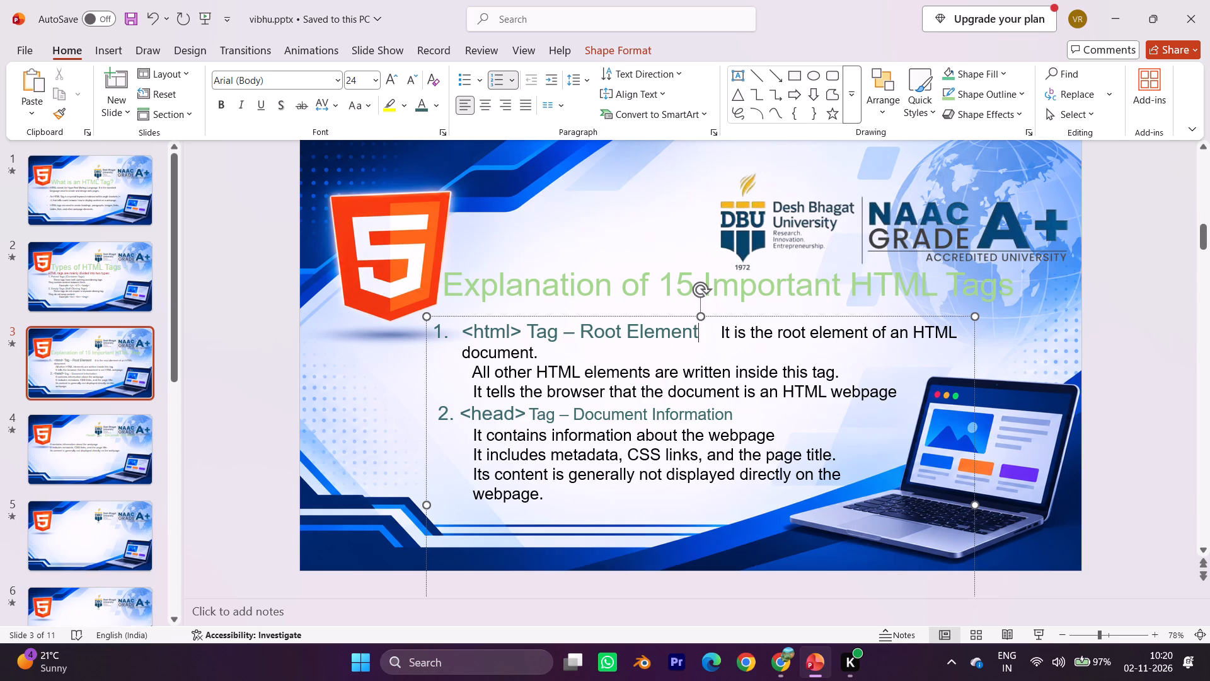
left_click(720, 334)
key("Return")
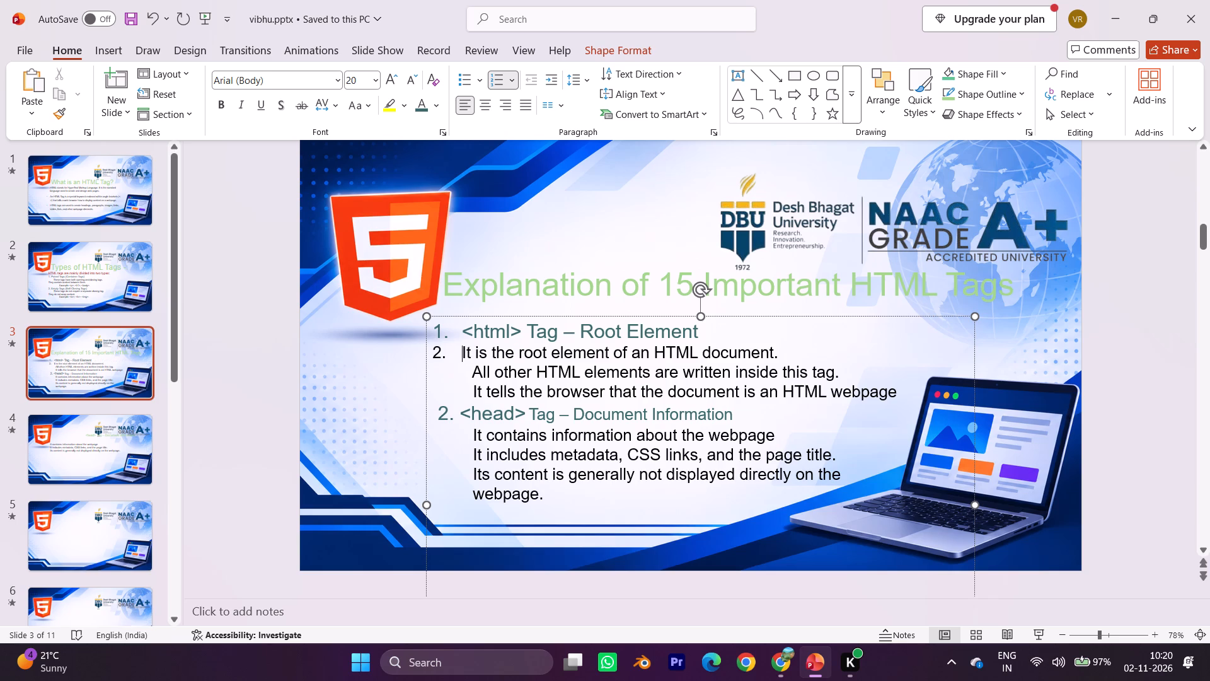
Remove the list numbering from the "It is the root element of an HTML document." line, leaving it without a bullet.
left_click(454, 351)
left_click(539, 75)
left_click_drag(457, 104, 466, 77)
left_click(466, 77)
left_click(466, 77)
Indent the "It is the root element of an HTML document." line by nine spaces.
key("space")
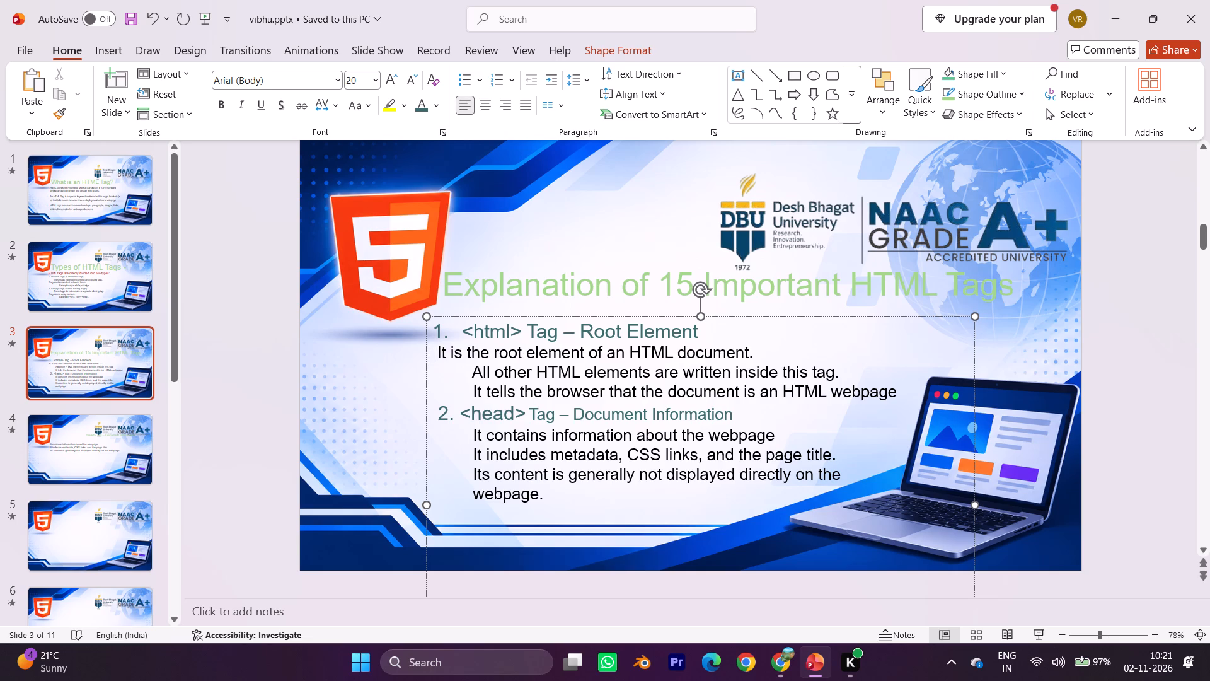
key("space")
key("space")
key("space")
key("space")
key("space")
key("space")
key("space")
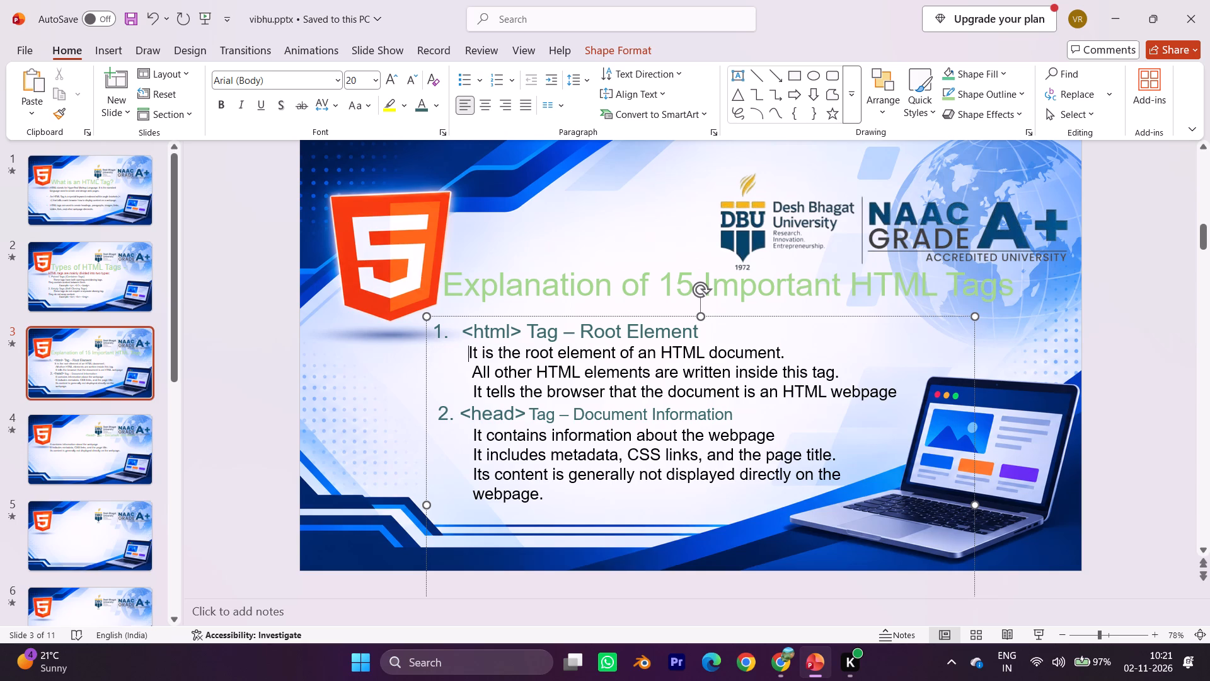
key("space")
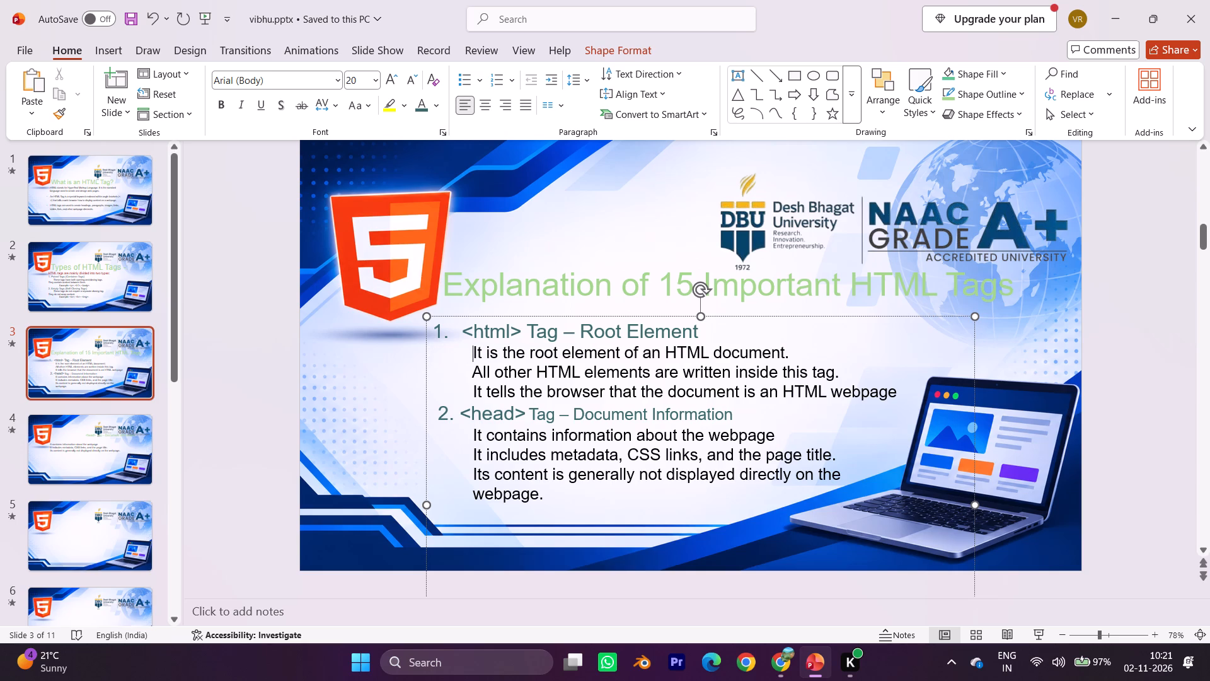
Add the missing full stops after "HTML webpage" in the <html> section and "about the webpage" in the <head> section.
left_click(896, 396)
key("period")
left_click(788, 429)
key("period")
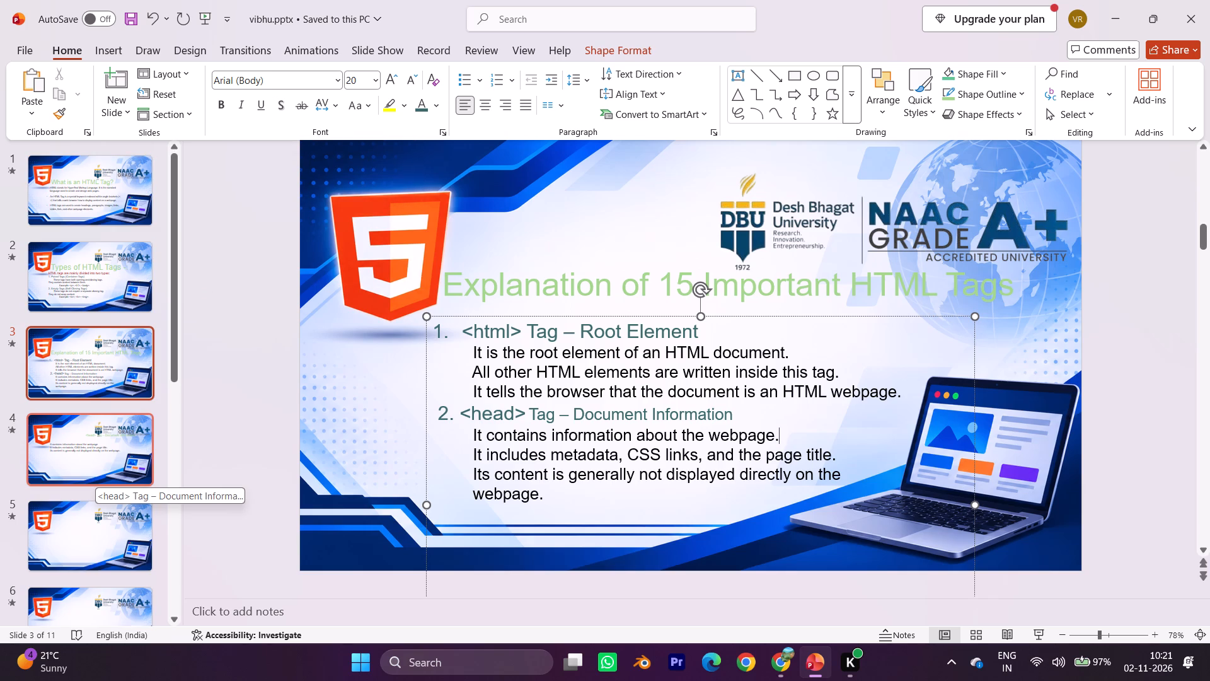
Delete all three lines of the <head> tag explanation from the text box on slide 4.
left_click(83, 429)
left_click(97, 365)
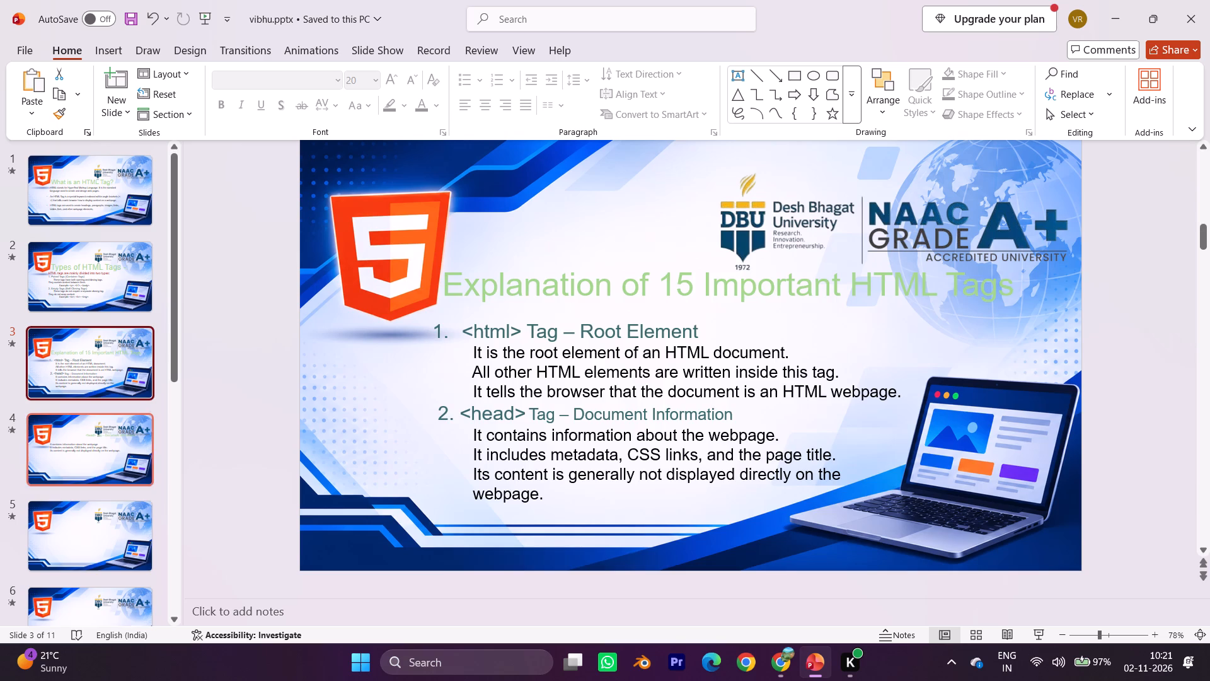
left_click(89, 417)
left_click(887, 361)
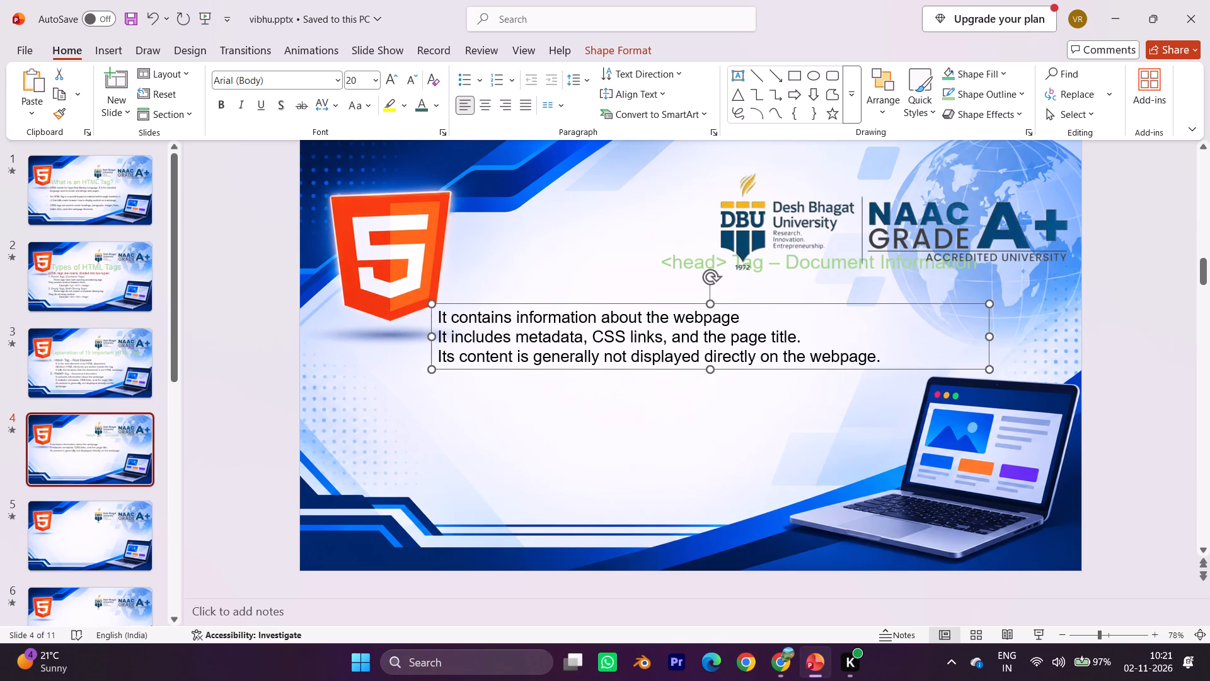
key("ctrl+a")
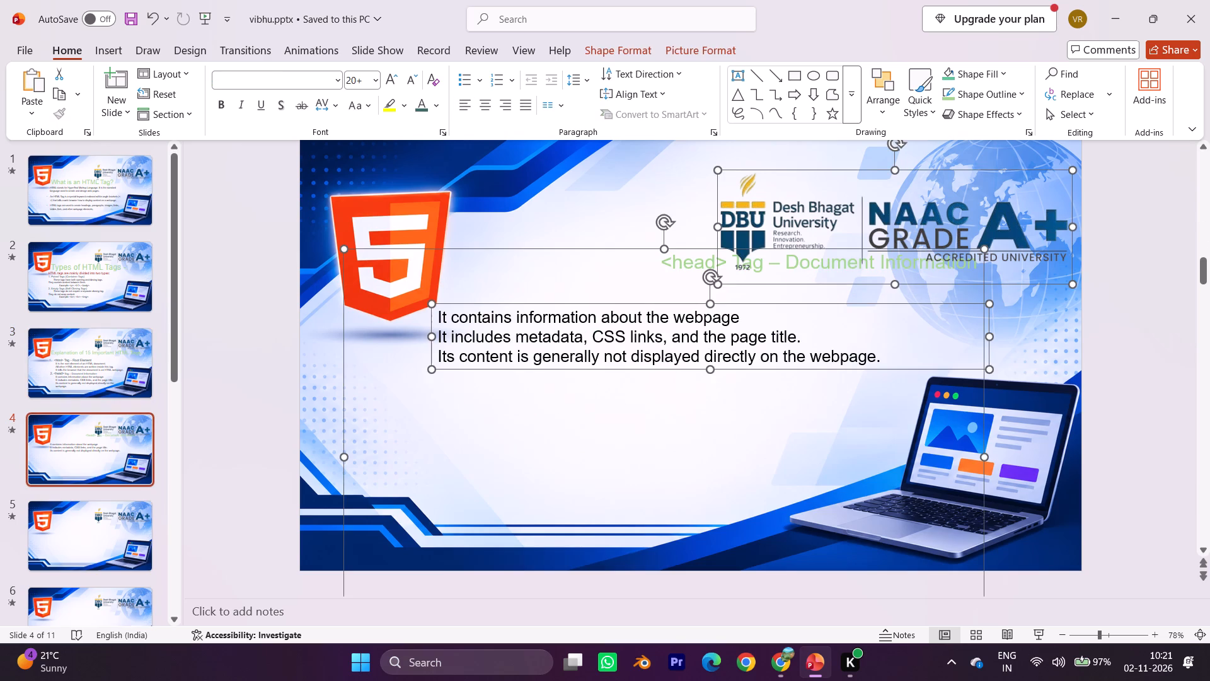
left_click(787, 337)
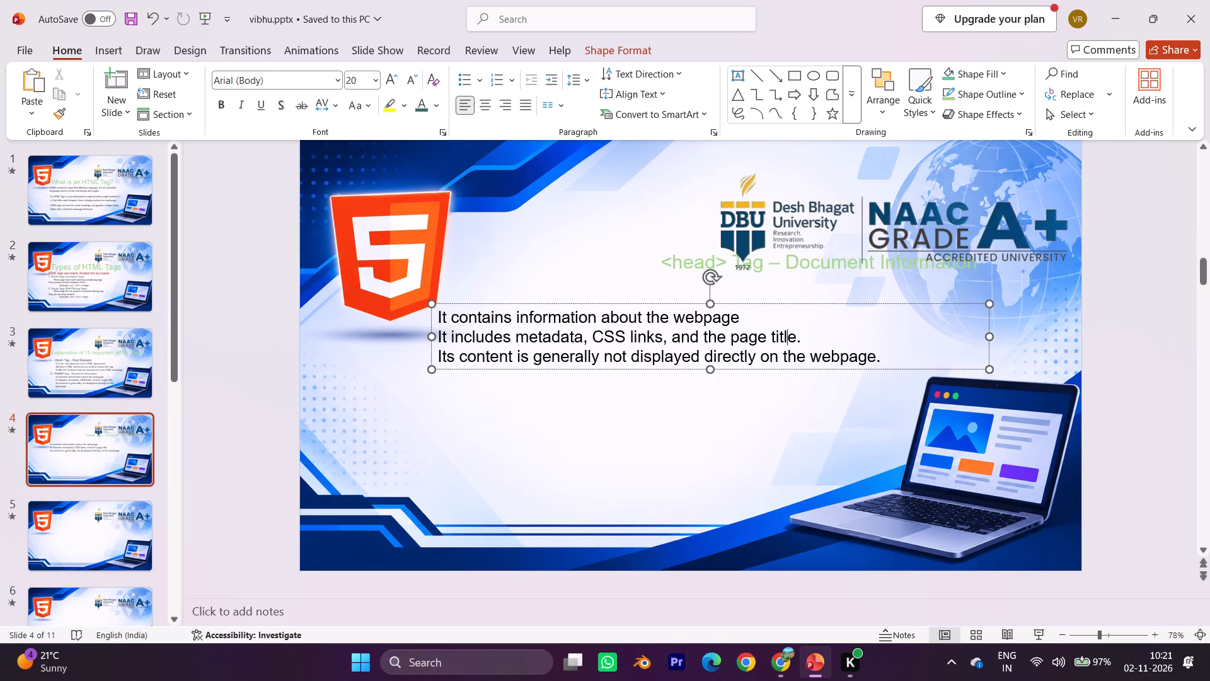
key("ctrl+a")
key("BackSpace")
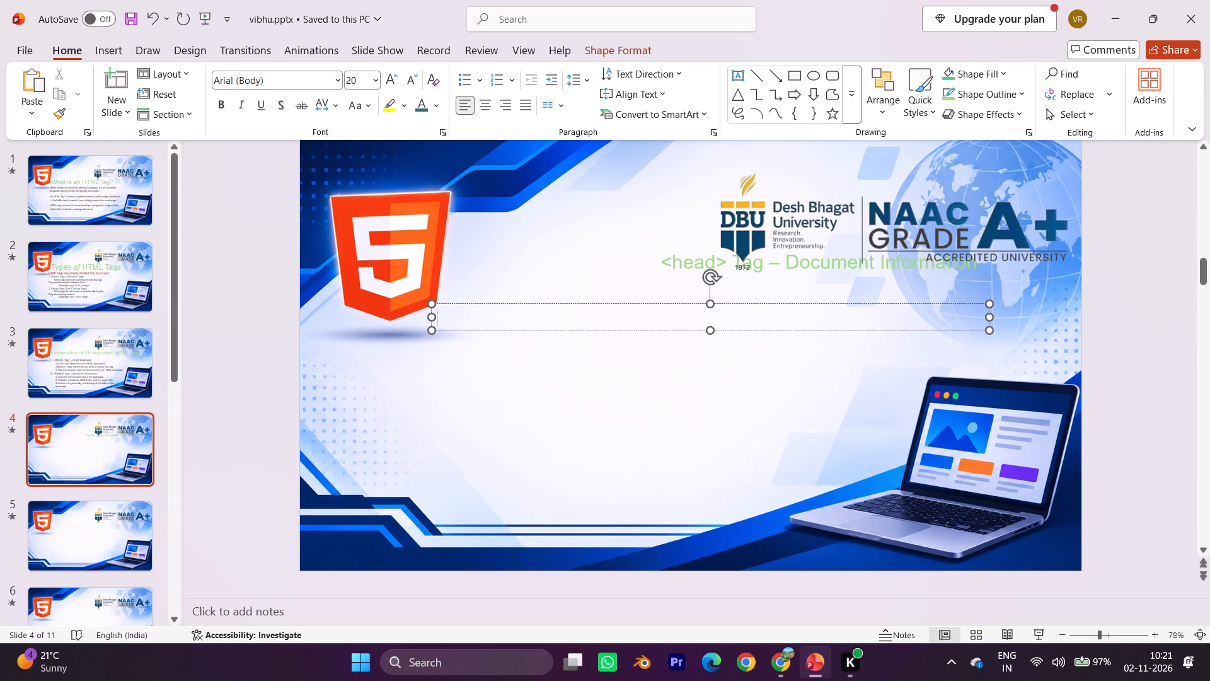
Delete the "<head> Tag – Document Information" heading text from slide 4.
left_click(839, 262)
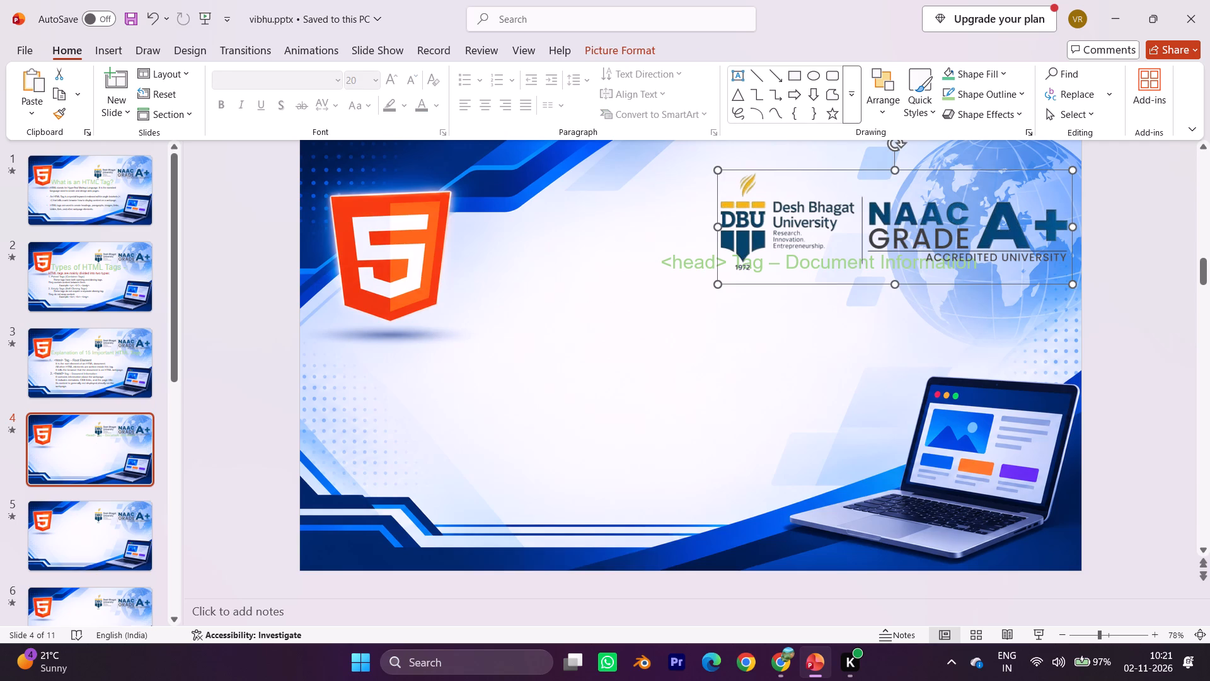
left_click(689, 268)
left_click_drag(689, 268, 650, 315)
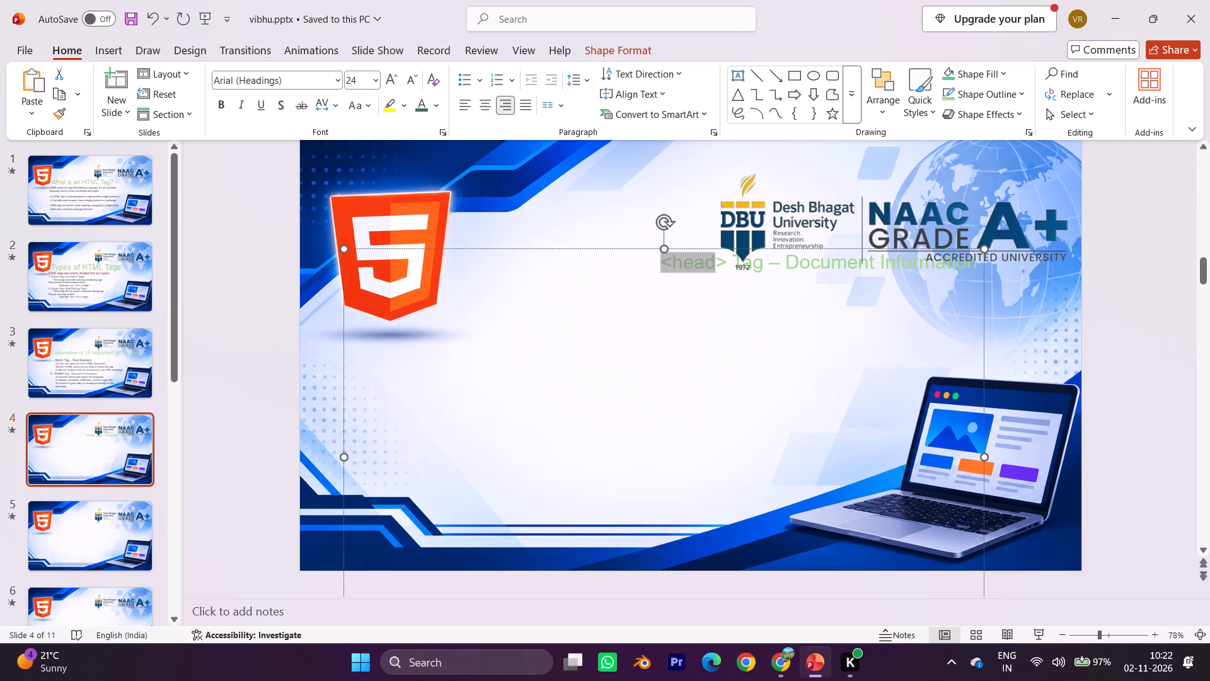
left_click_drag(650, 315, 669, 308)
key("ctrl+a")
left_click_drag(487, 319, 330, 352)
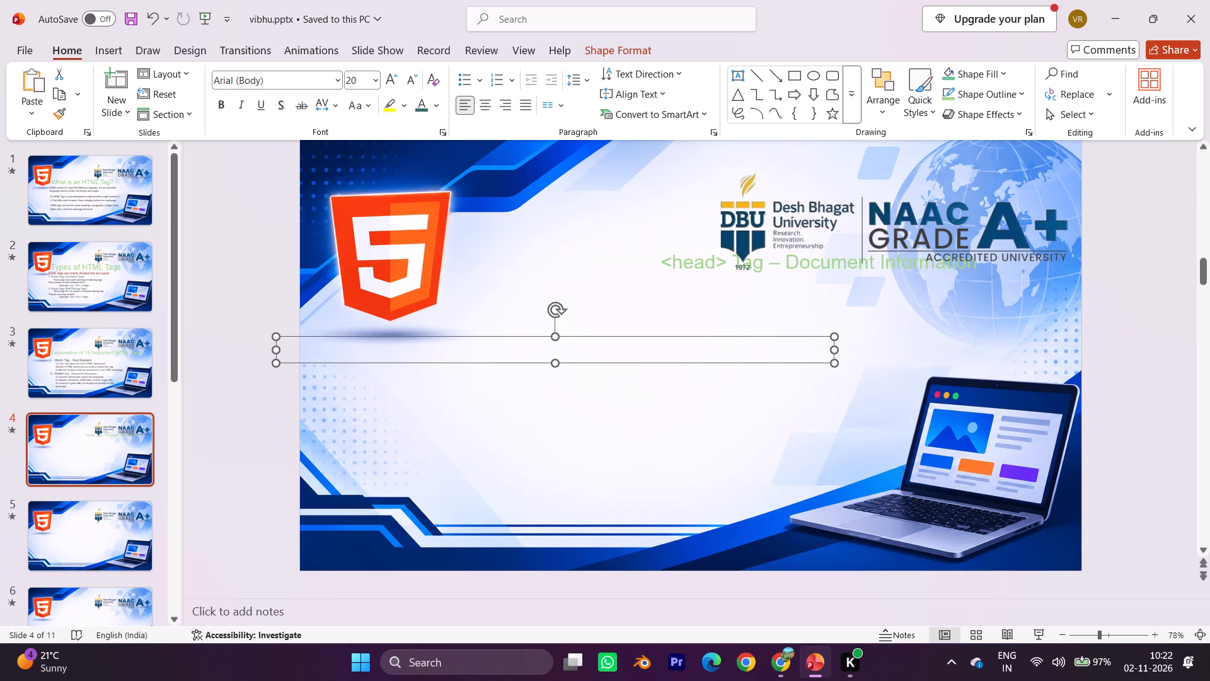
left_click(703, 259)
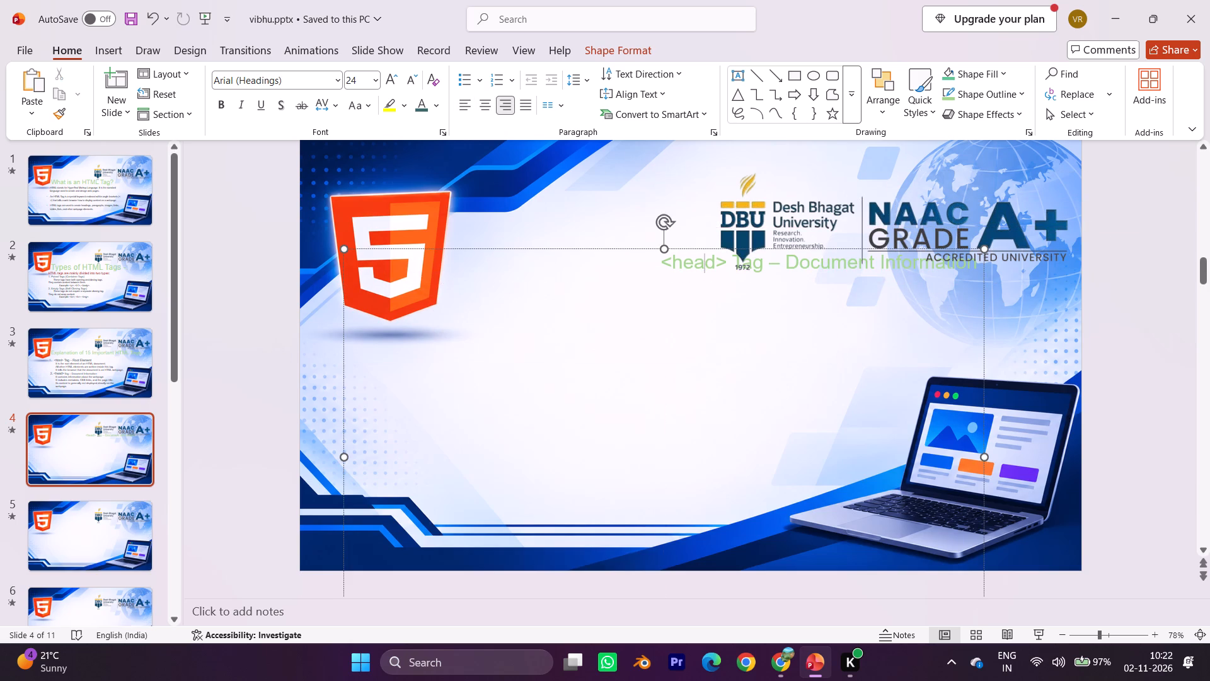
key("ctrl+a")
key("BackSpace")
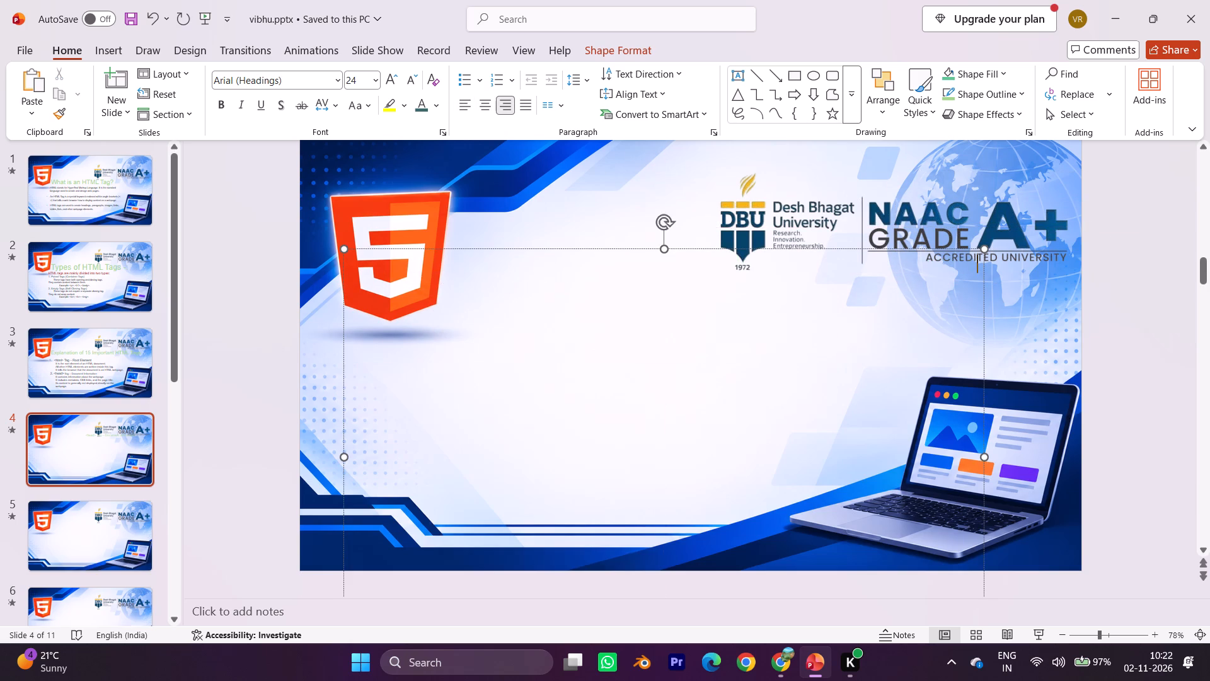
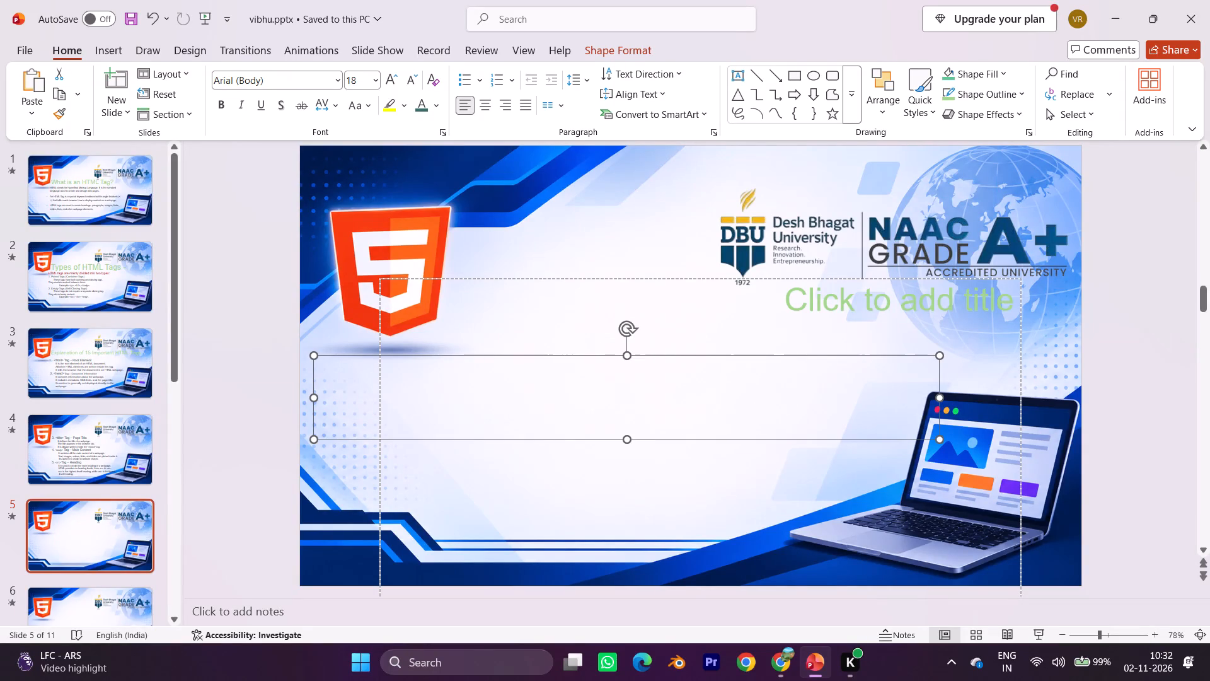
triple_click(463, 380)
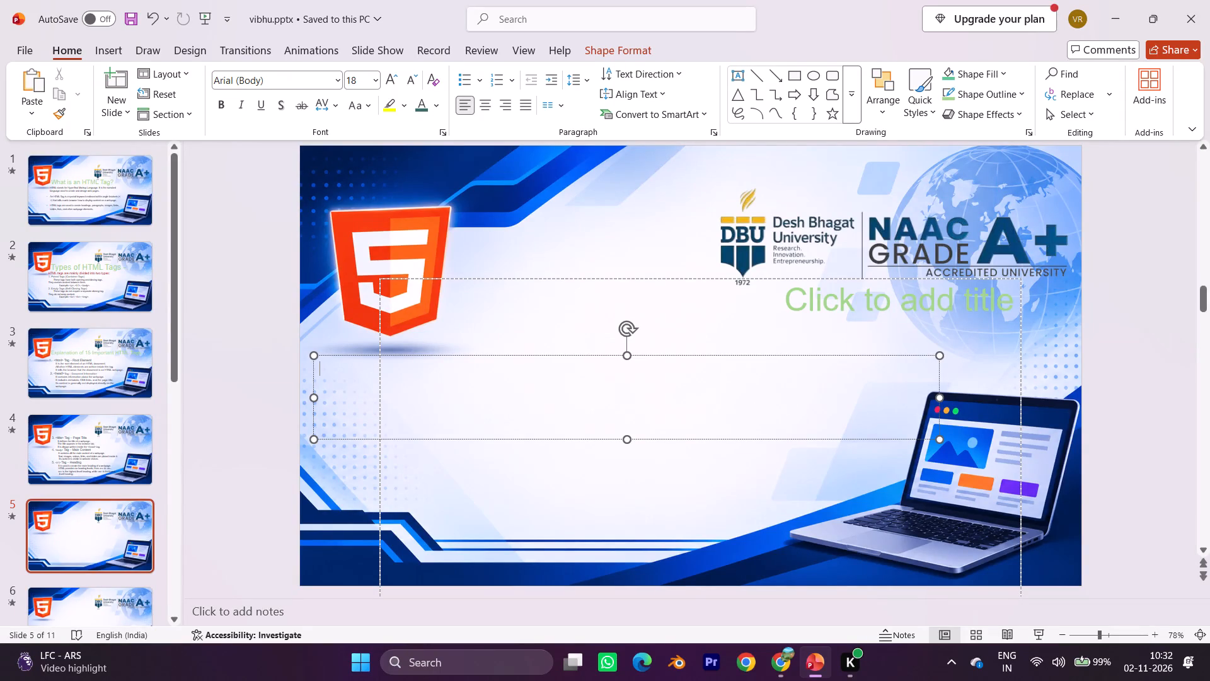
key("ctrl+v")
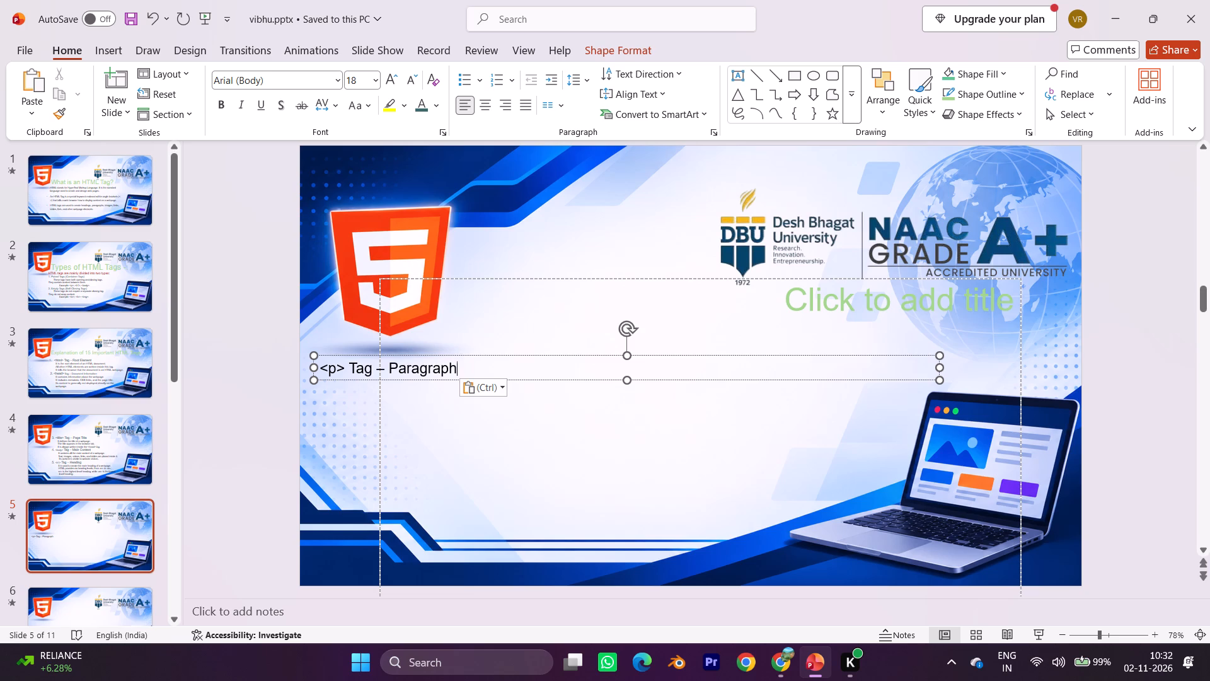
Increase the font size of the "<p> Tag – Paragraph" heading to 24.
left_click_drag(456, 374, 326, 384)
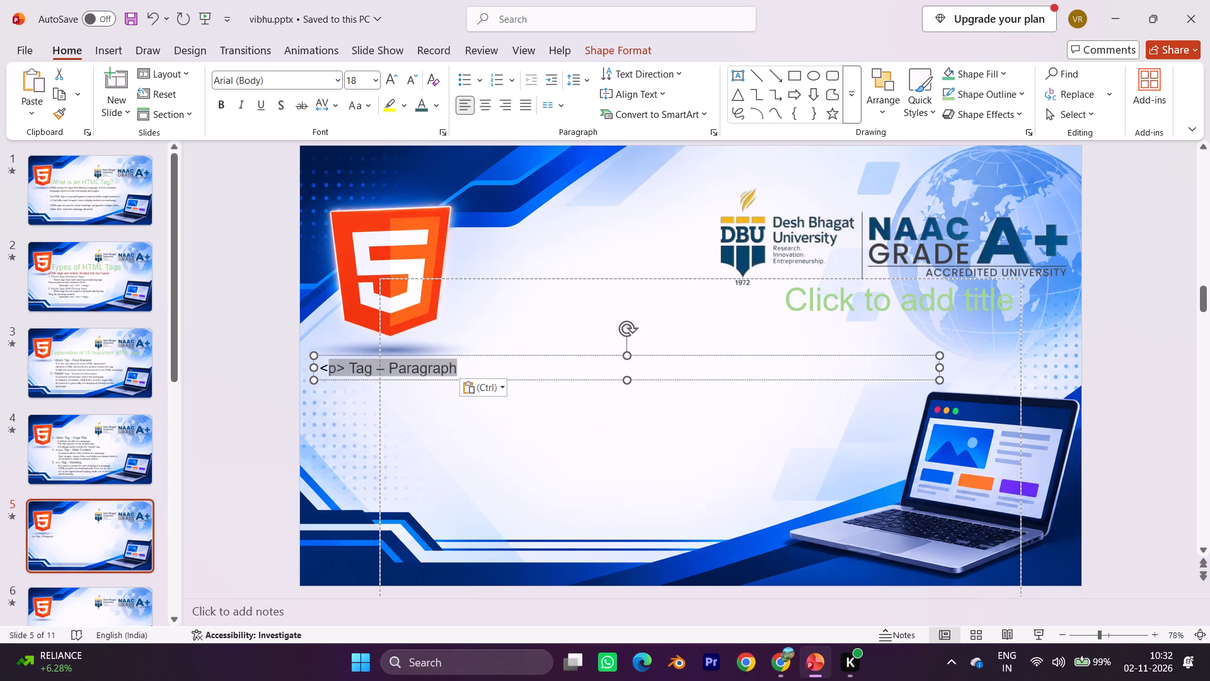
left_click_drag(326, 384, 464, 149)
right_click(314, 380)
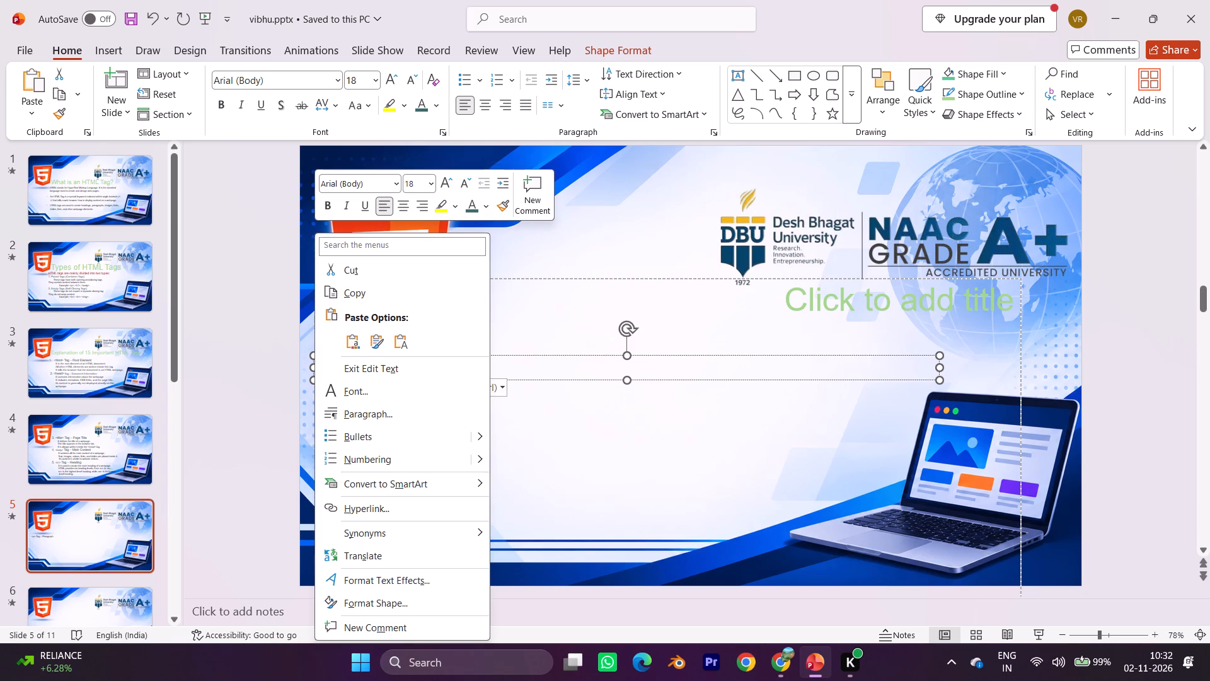
left_click_drag(464, 149, 447, 181)
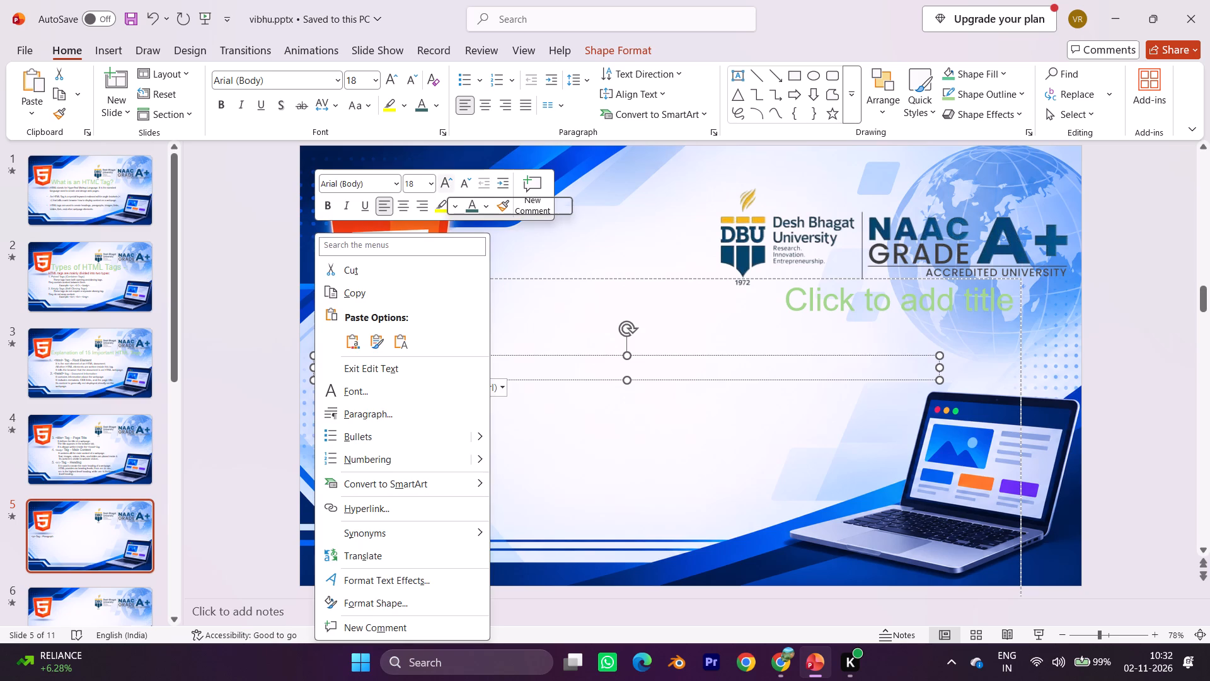
left_click(447, 181)
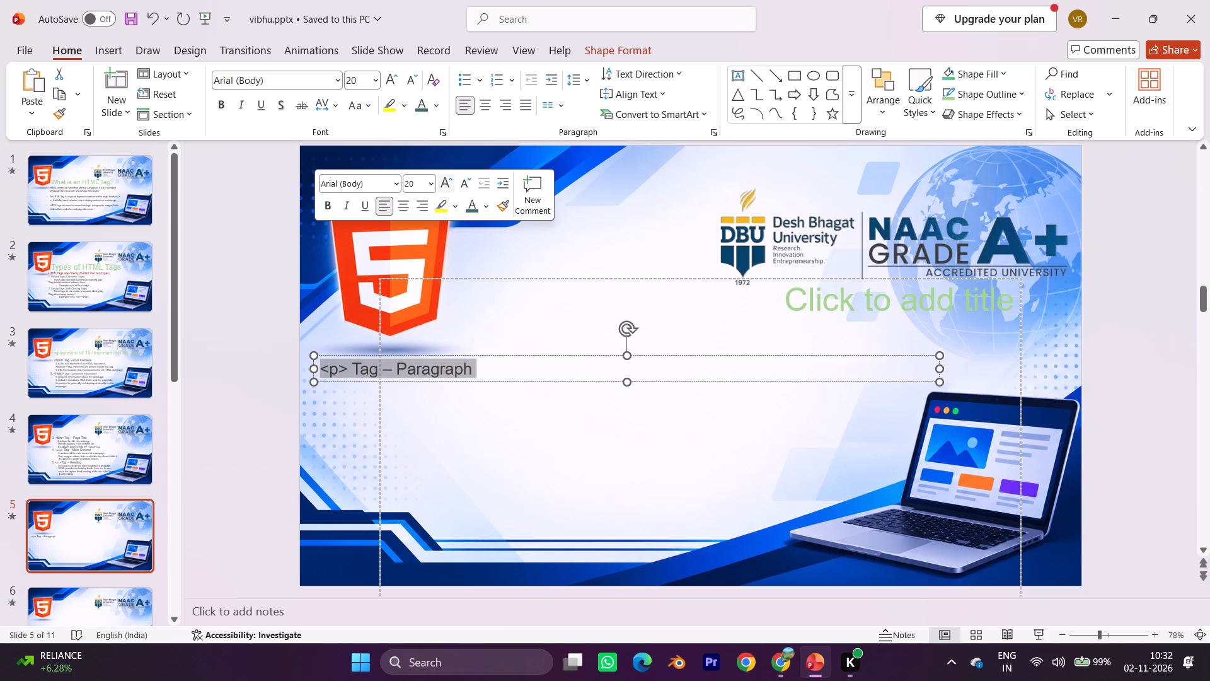
left_click(447, 181)
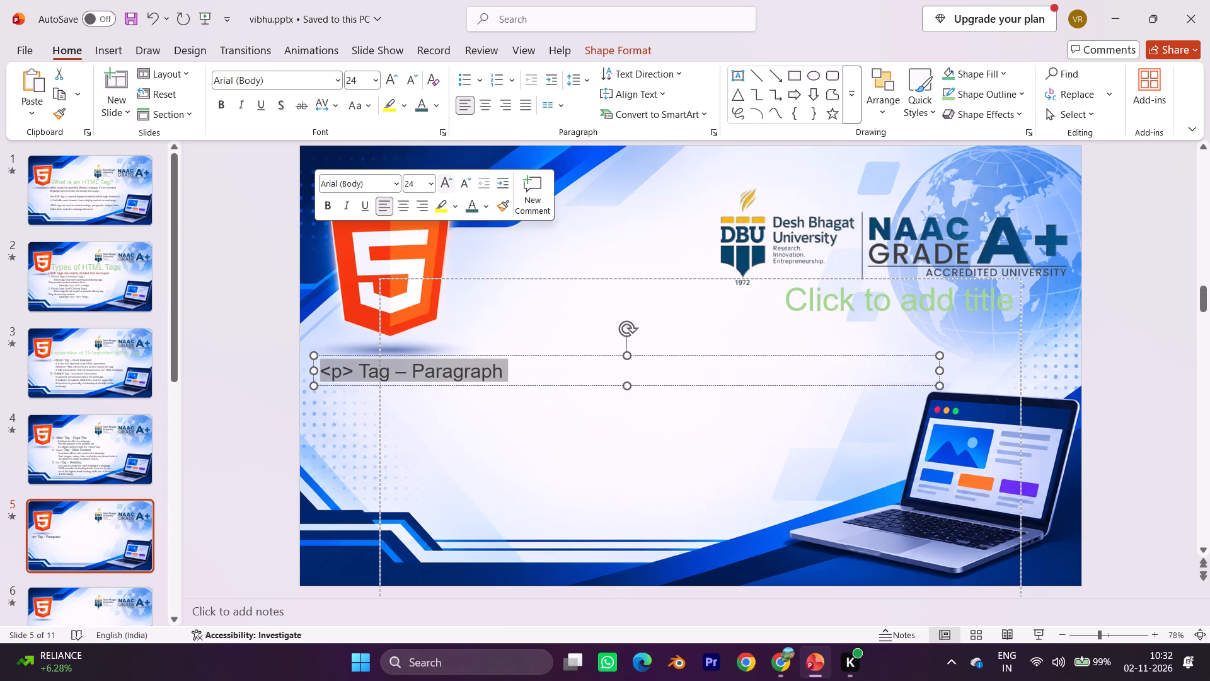
left_click(262, 308)
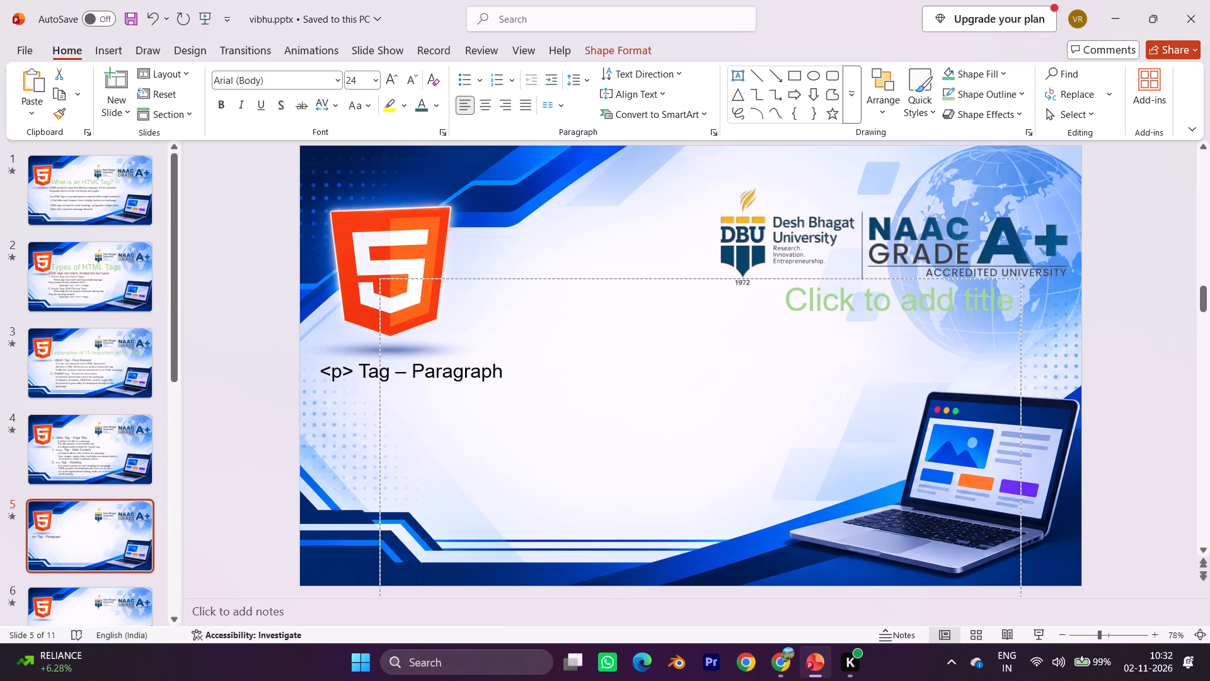
Check the heading style on slides 3 and 4, and colour slide 5's <p> heading the darkest grey-teal theme shade to match.
left_click(86, 376)
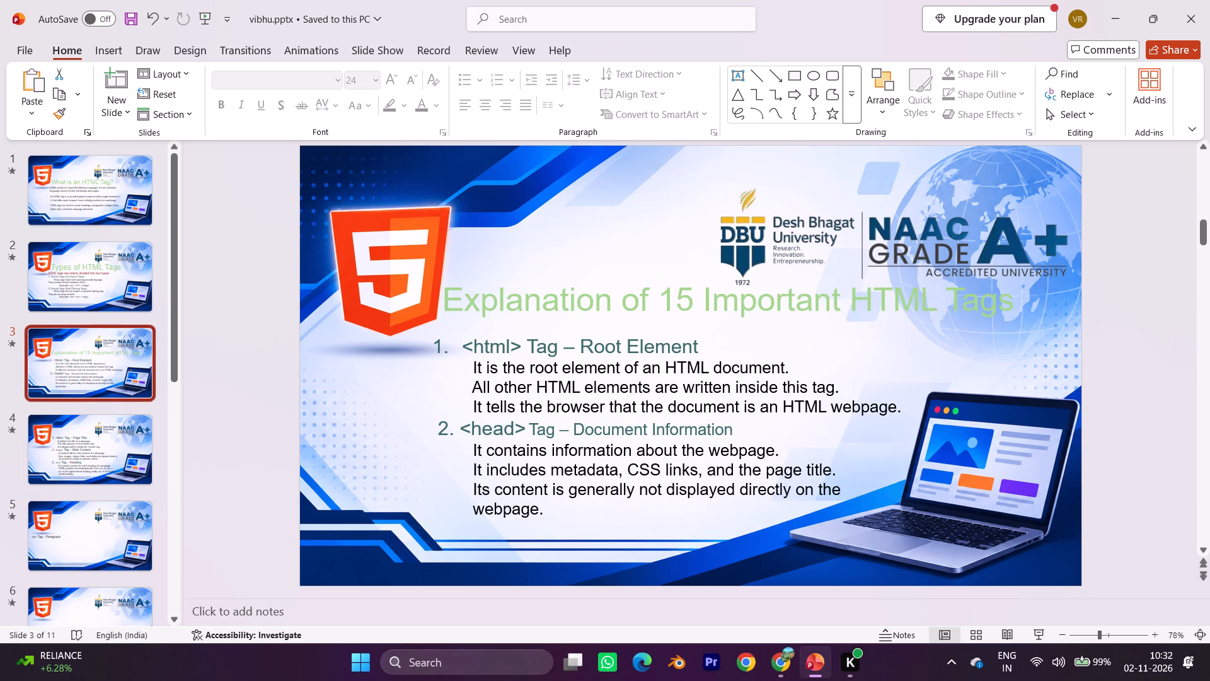
left_click(72, 432)
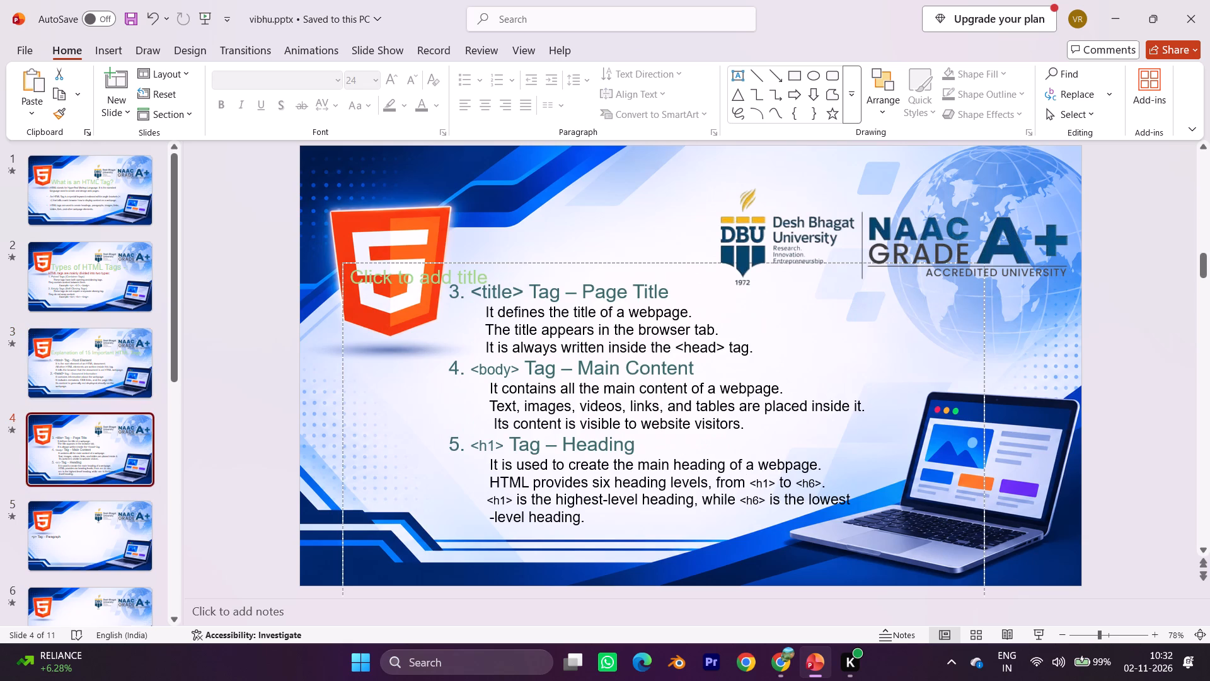
left_click(32, 518)
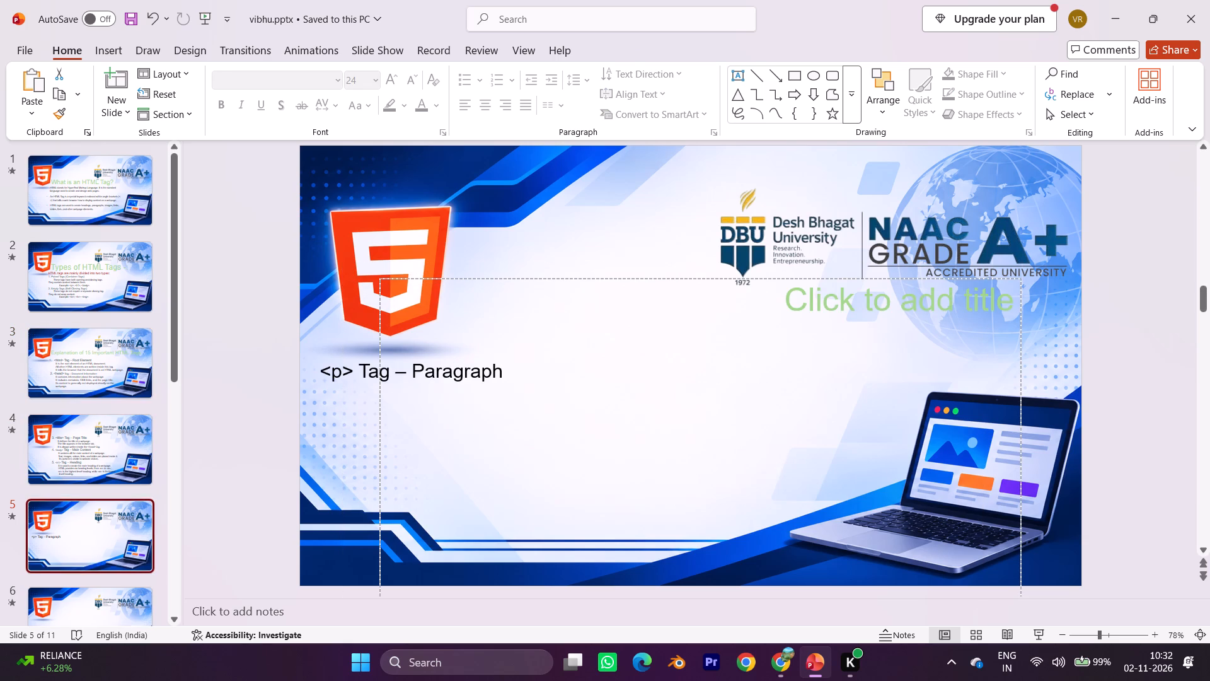
left_click(396, 378)
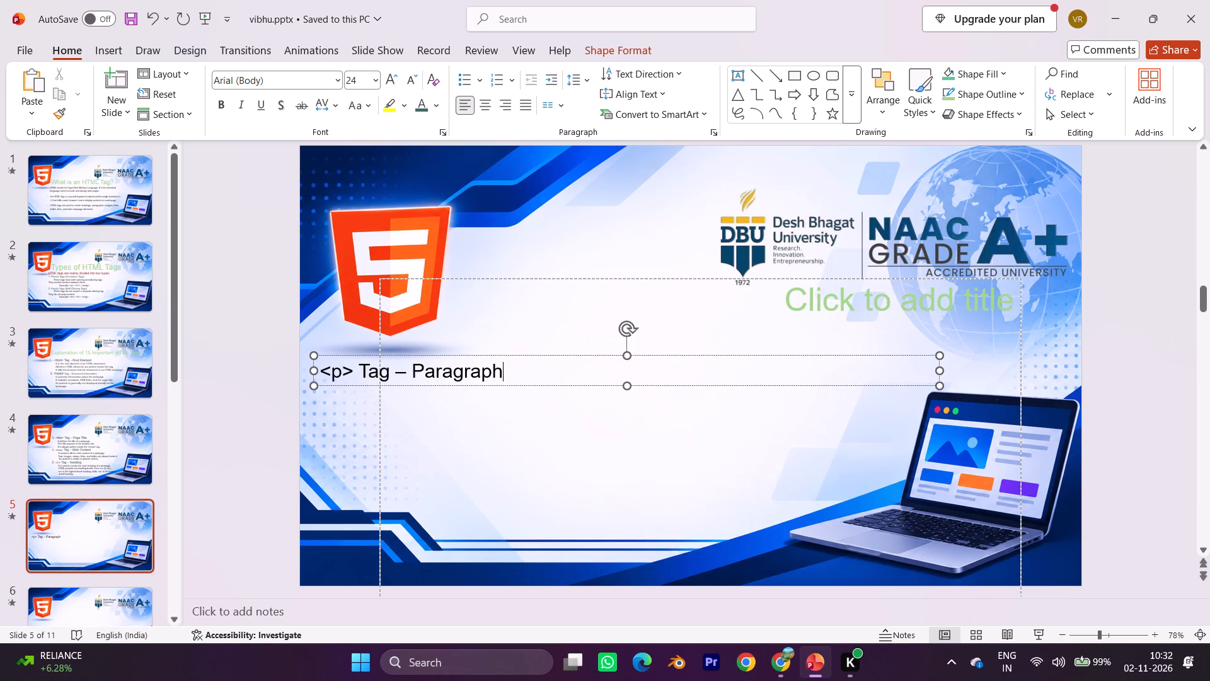
left_click(498, 374)
left_click_drag(498, 374, 310, 388)
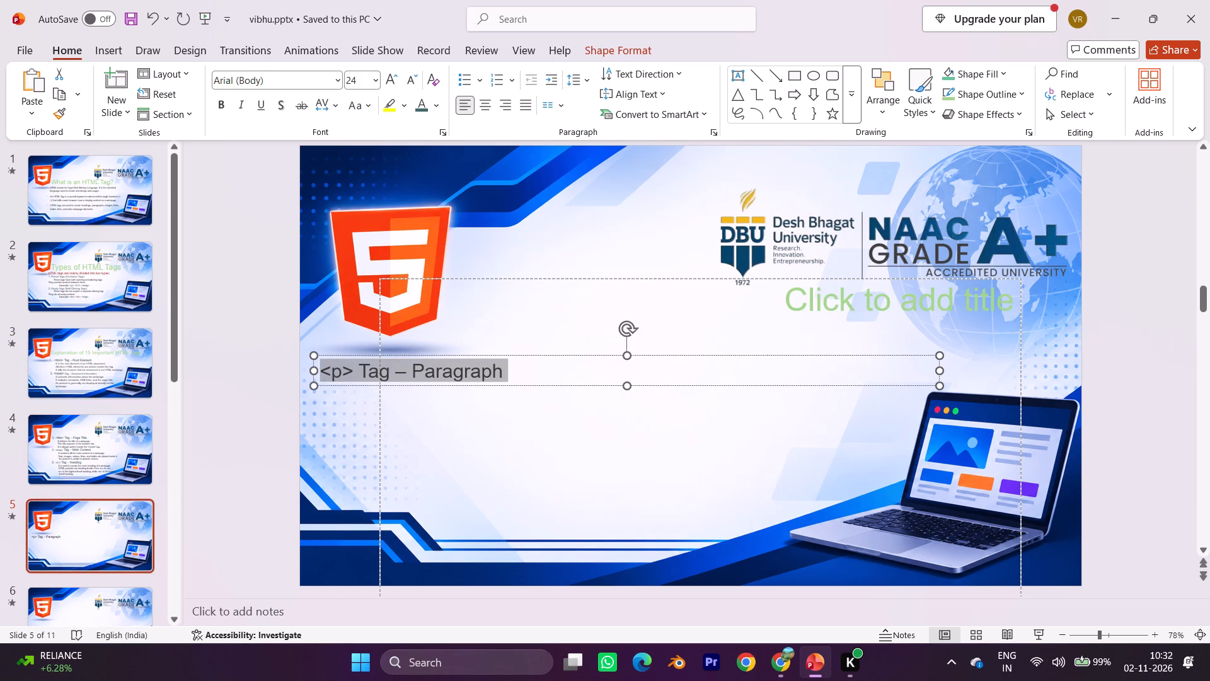
left_click_drag(310, 388, 485, 209)
right_click(310, 388)
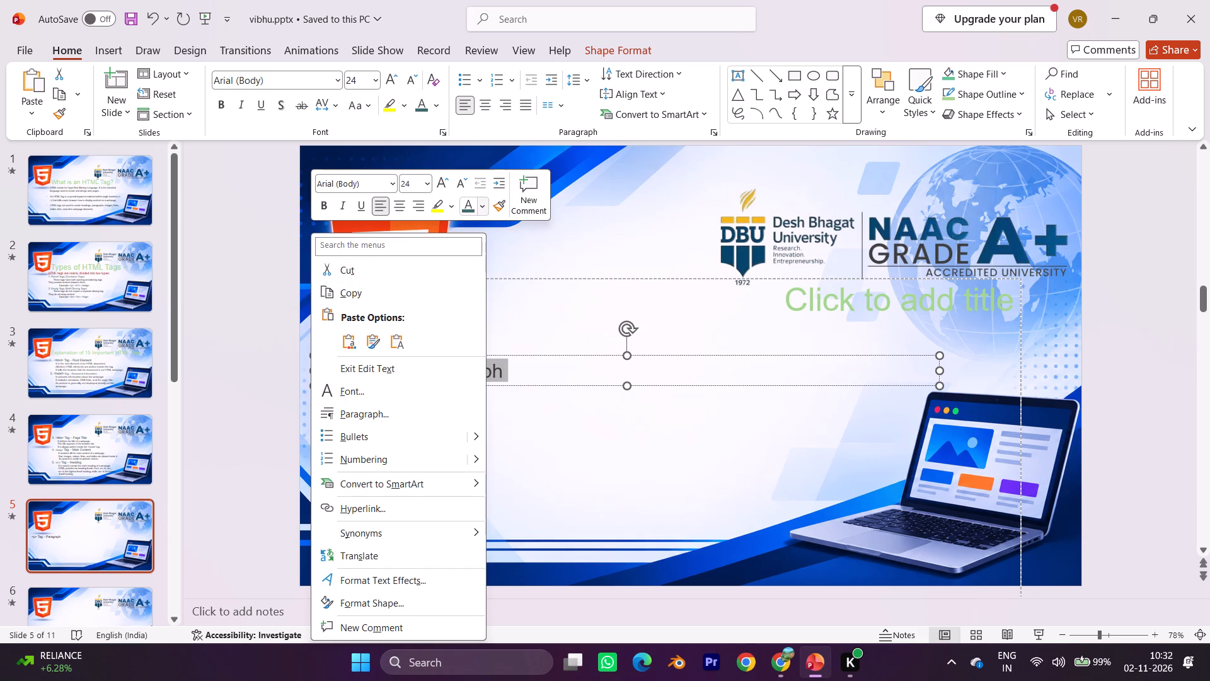
left_click_drag(485, 209, 484, 208)
left_click(484, 208)
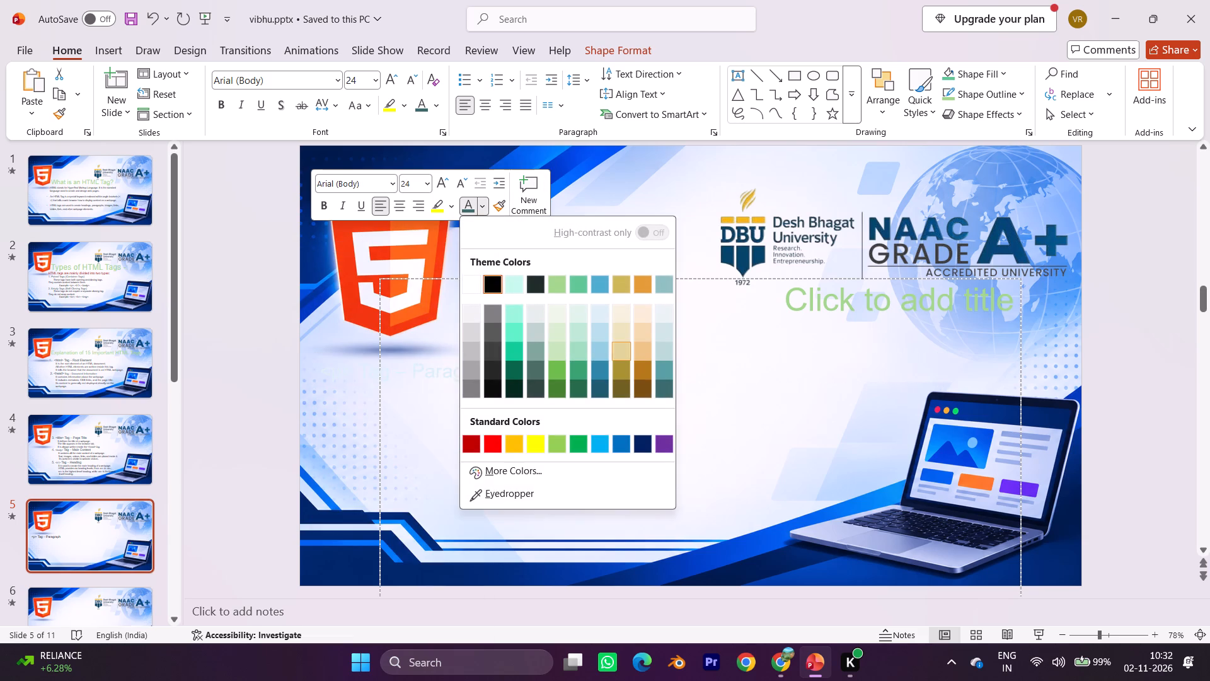
left_click(664, 387)
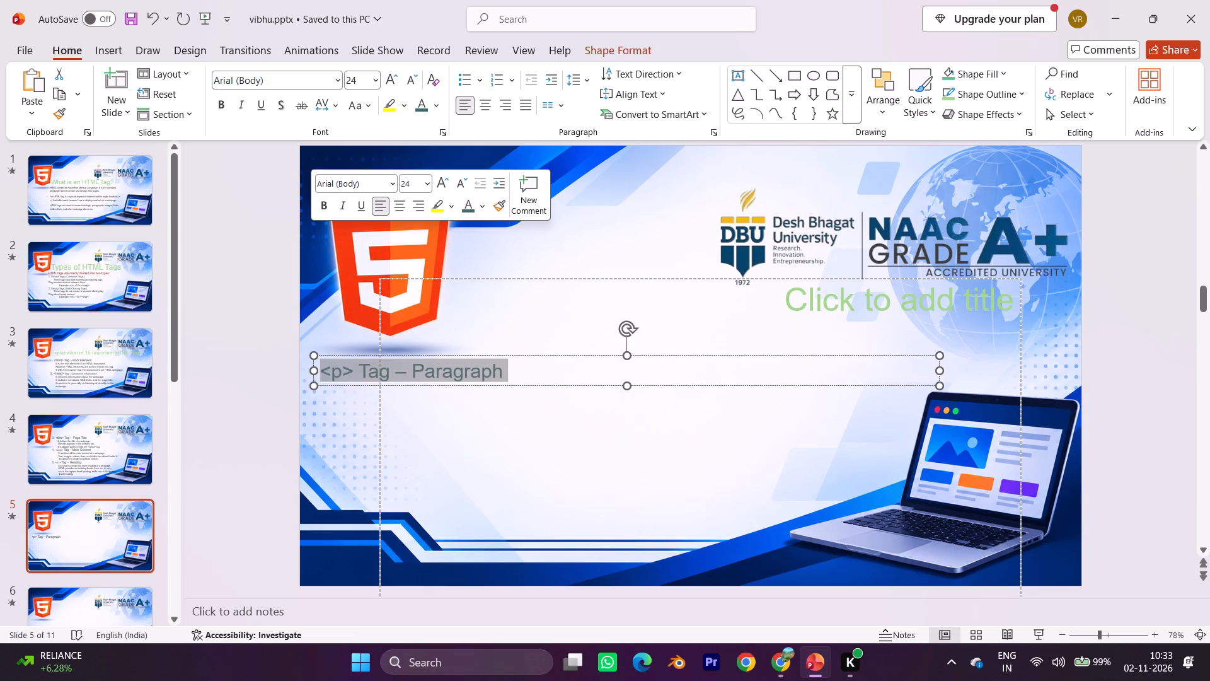
Move the <p> heading's text box up beside the HTML5 logo, level with the title placeholder's top edge.
left_click_drag(708, 355, 812, 295)
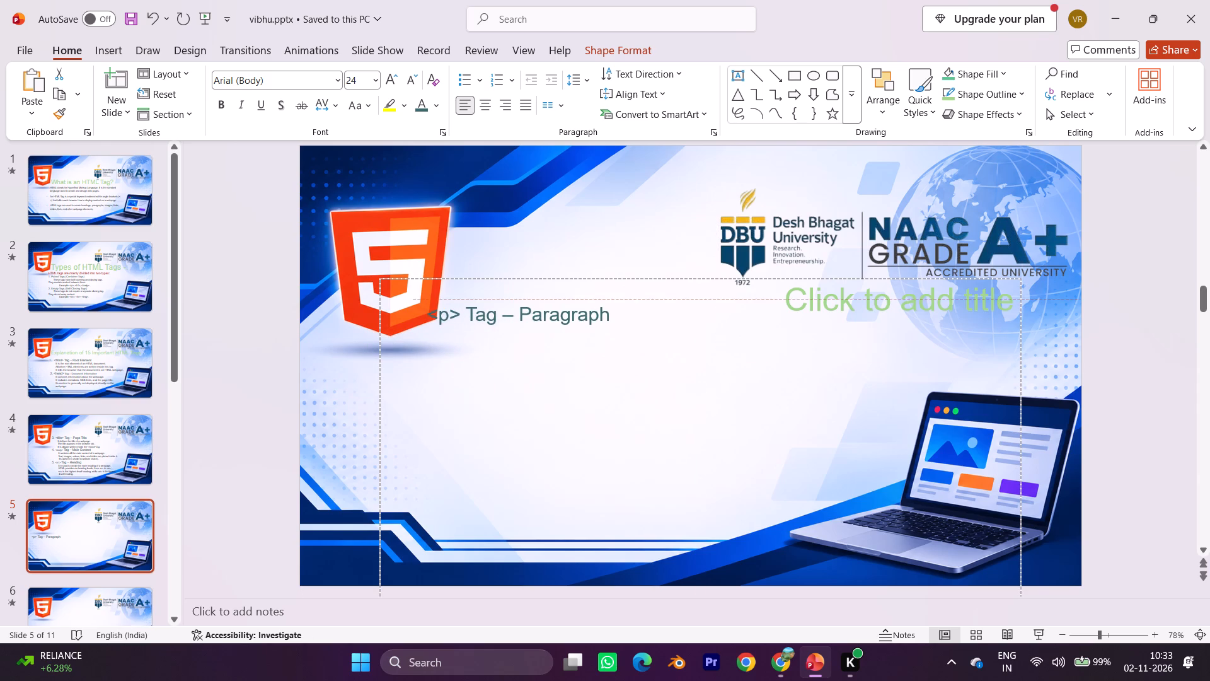
left_click_drag(812, 295, 841, 274)
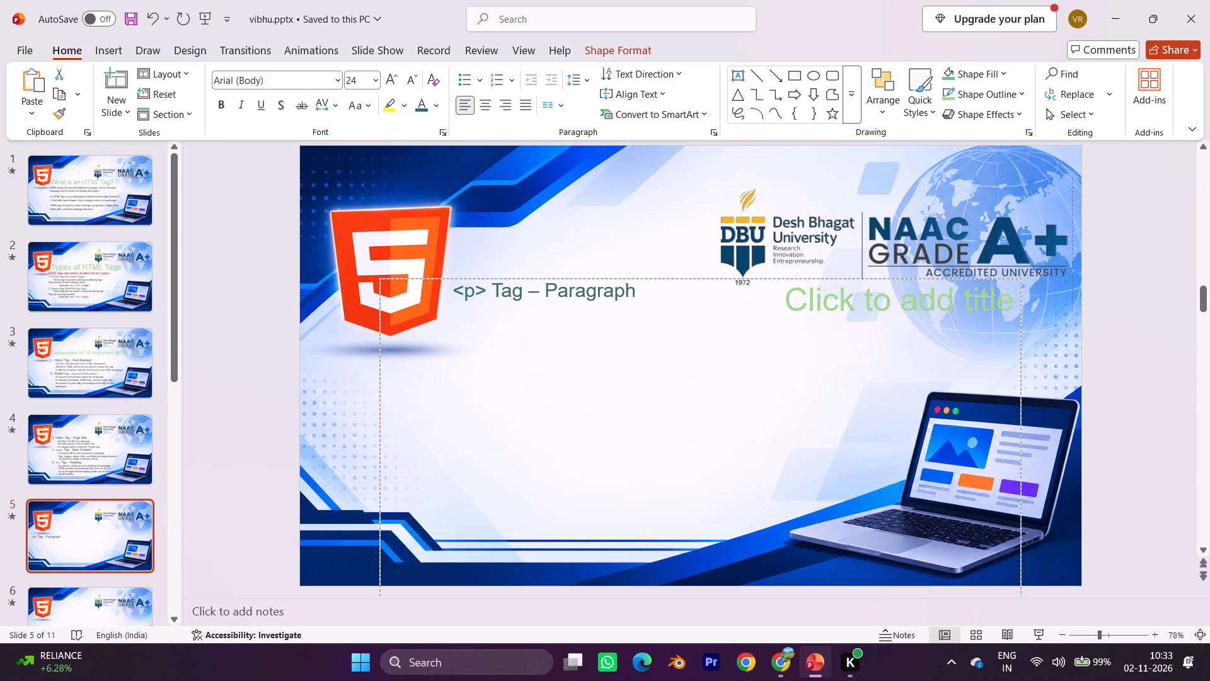
left_click_drag(841, 274, 836, 166)
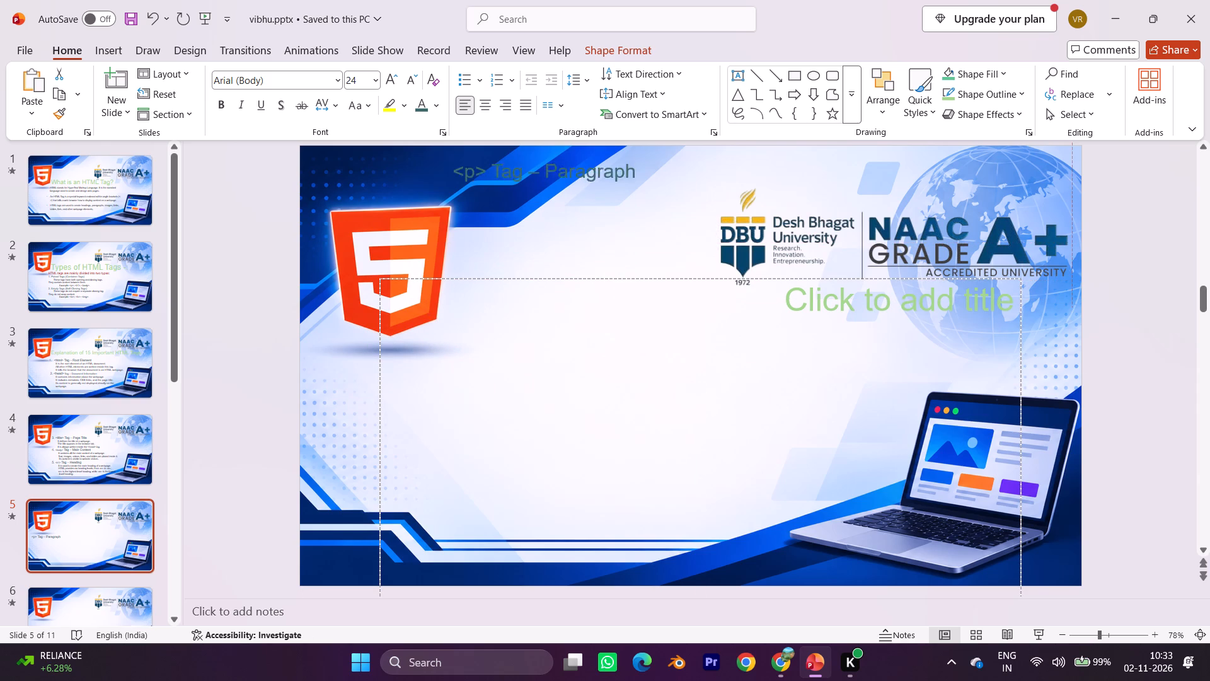
left_click_drag(836, 166, 848, 275)
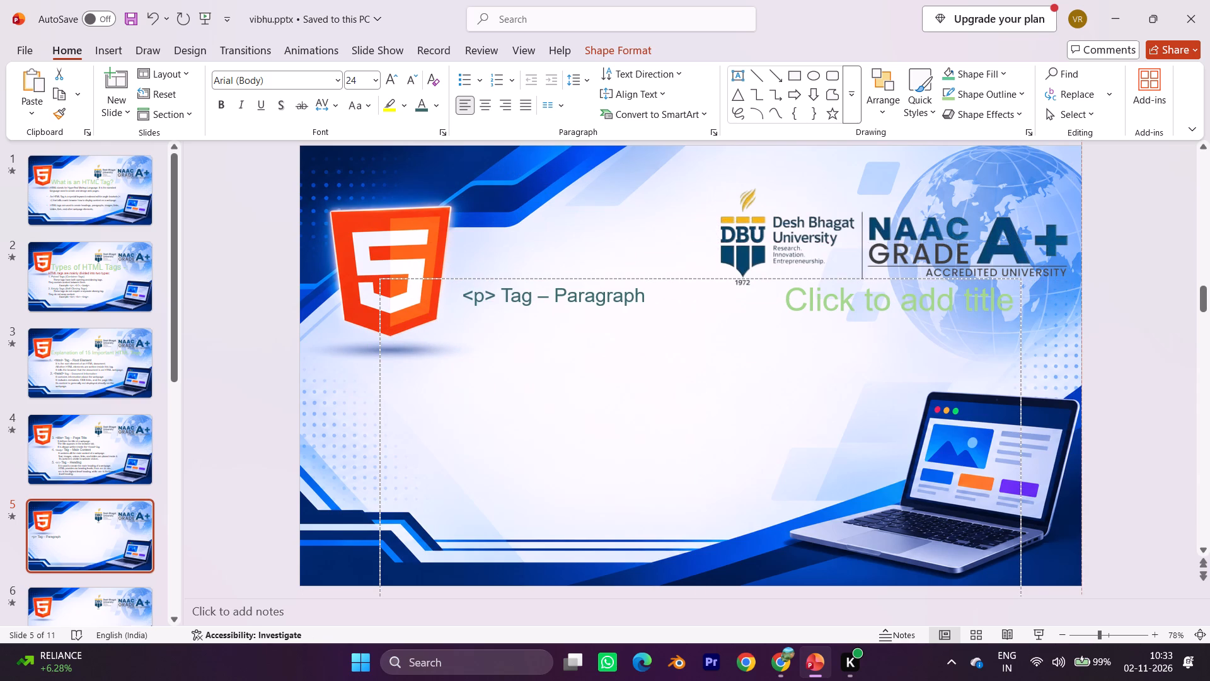
left_click_drag(848, 275, 848, 276)
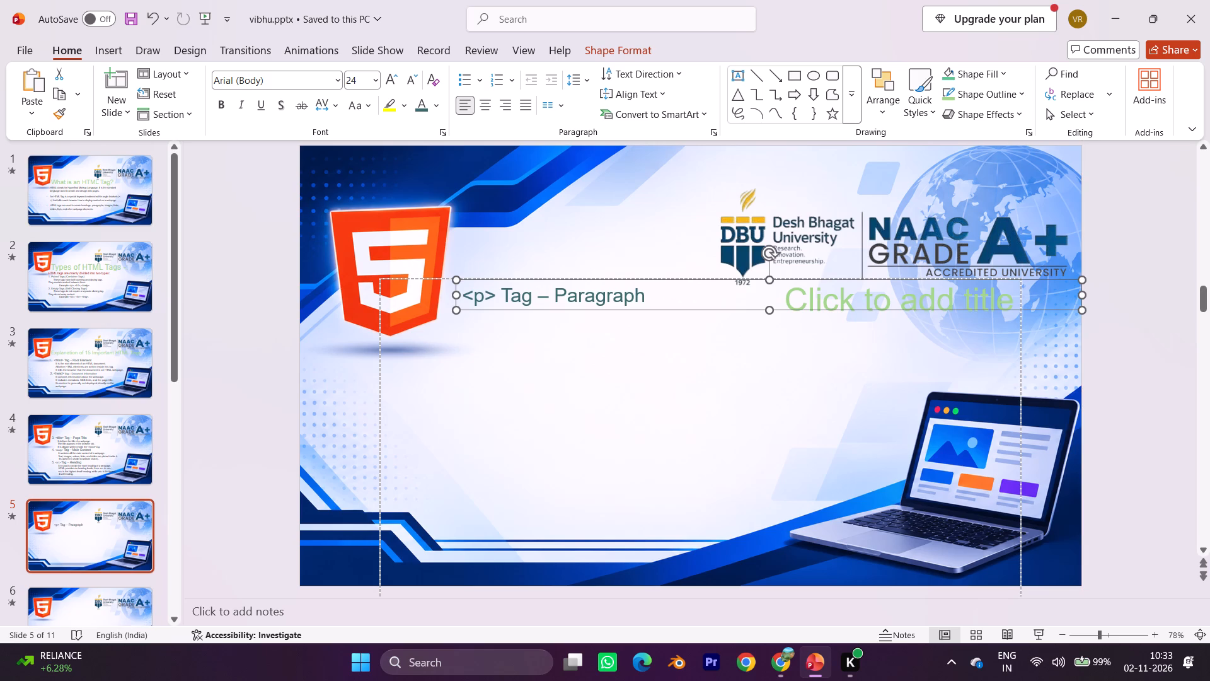
Add six blank lines below the "<p> Tag – Paragraph" heading in its text box.
left_click(644, 301)
key("Return")
key("Return")
key("Return")
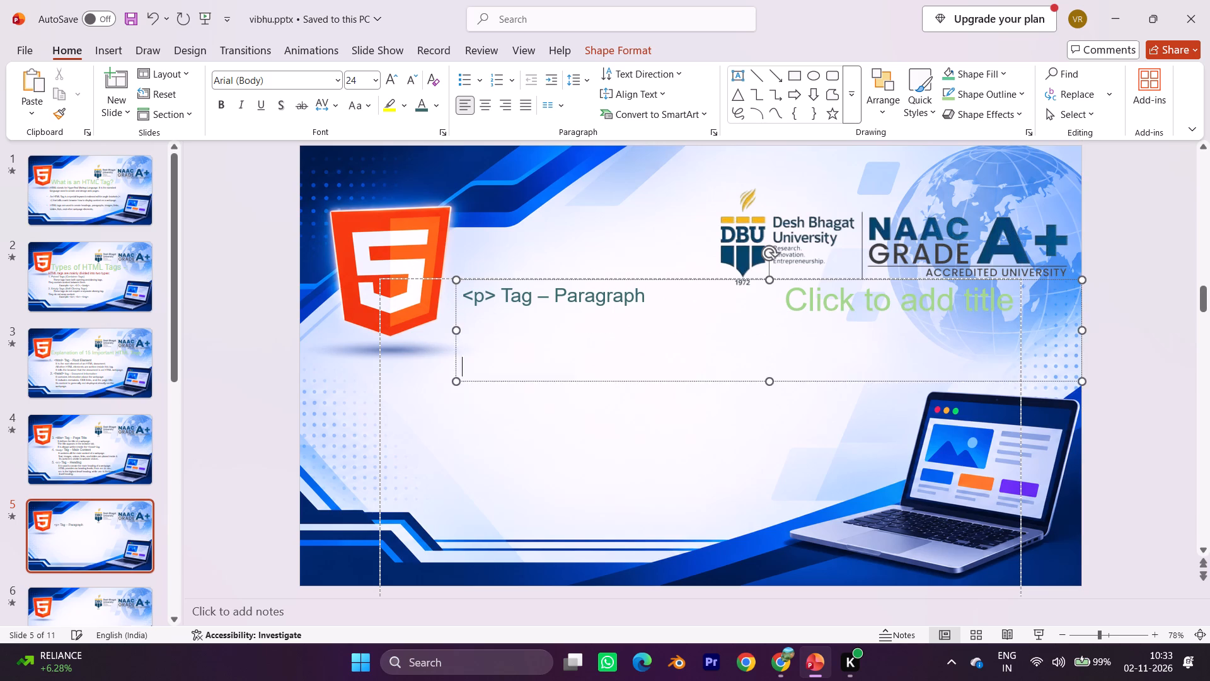
key("Return")
key("Return")
key("Return")
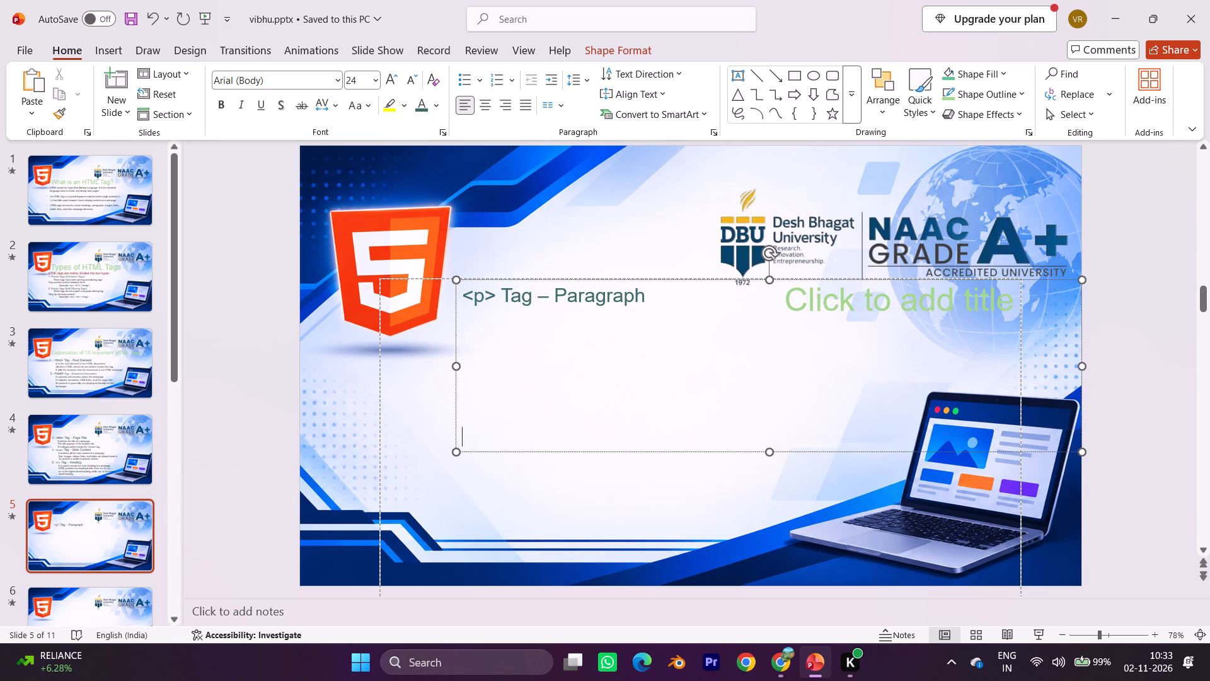
key("Up")
key("Up")
key("Up")
key("Up")
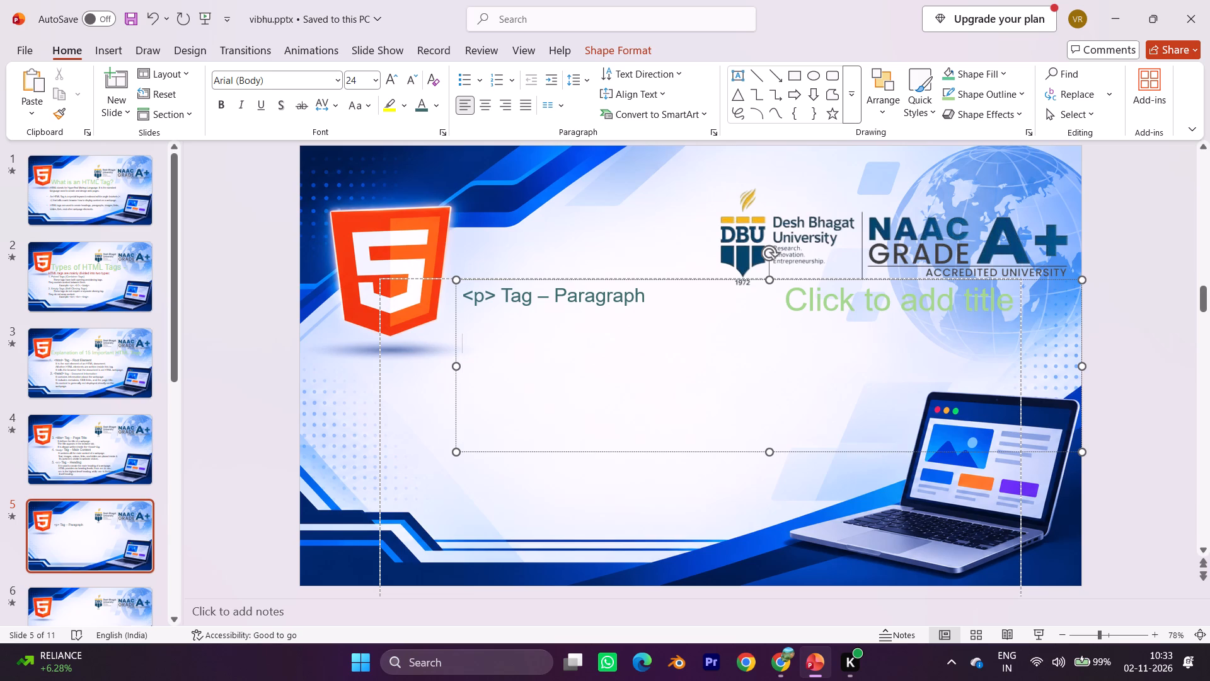
double_click(464, 298)
left_click(780, 665)
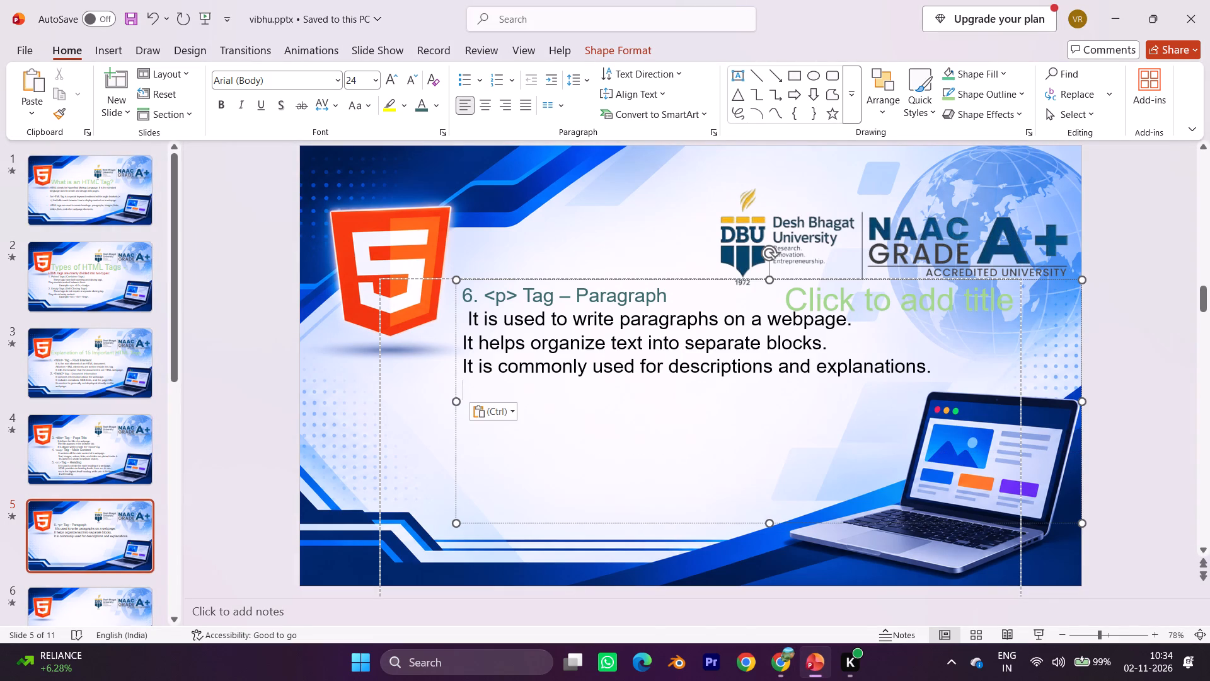
Set the font size of the three pasted <p> explanation lines to 18.
left_click_drag(469, 320, 998, 400)
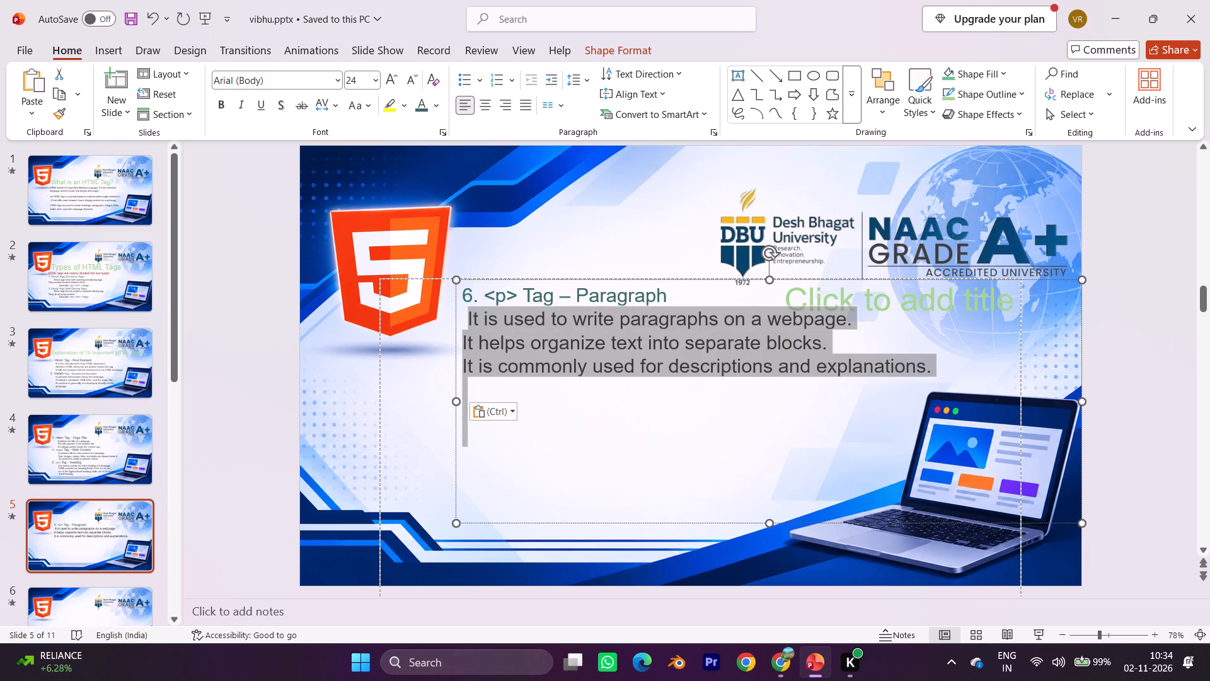
left_click_drag(998, 400, 929, 365)
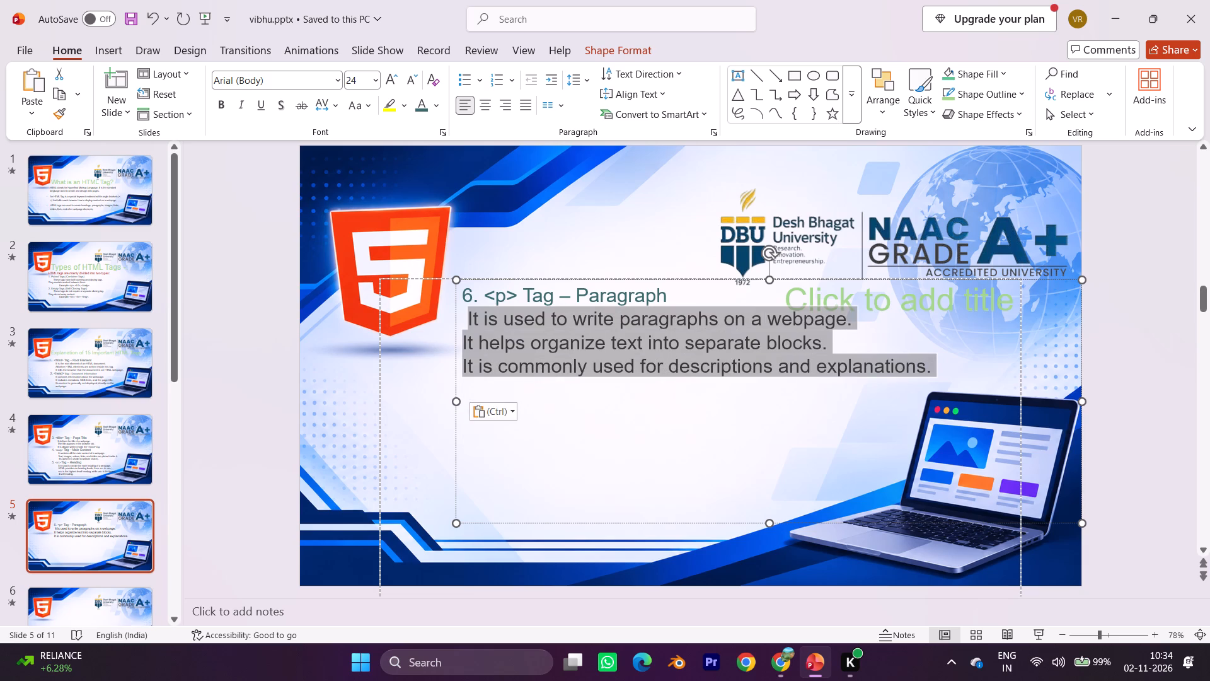
left_click_drag(929, 365, 1088, 165)
right_click(929, 364)
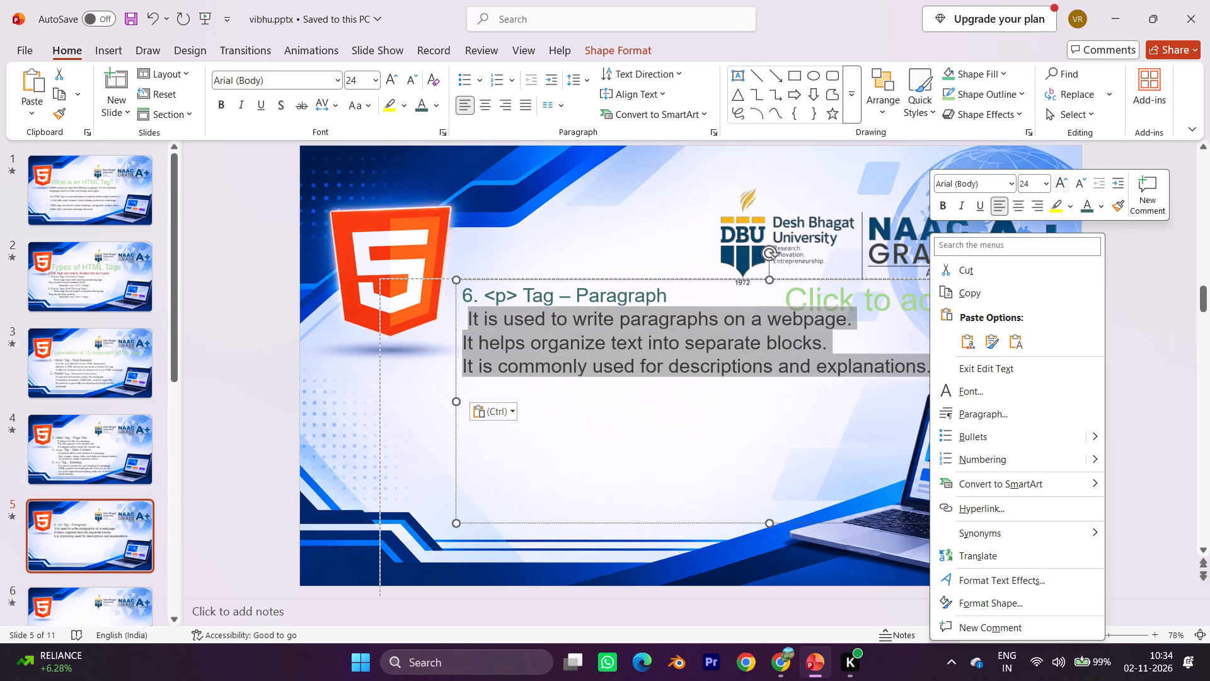
left_click_drag(1088, 165, 1085, 177)
triple_click(1085, 177)
left_click(1085, 177)
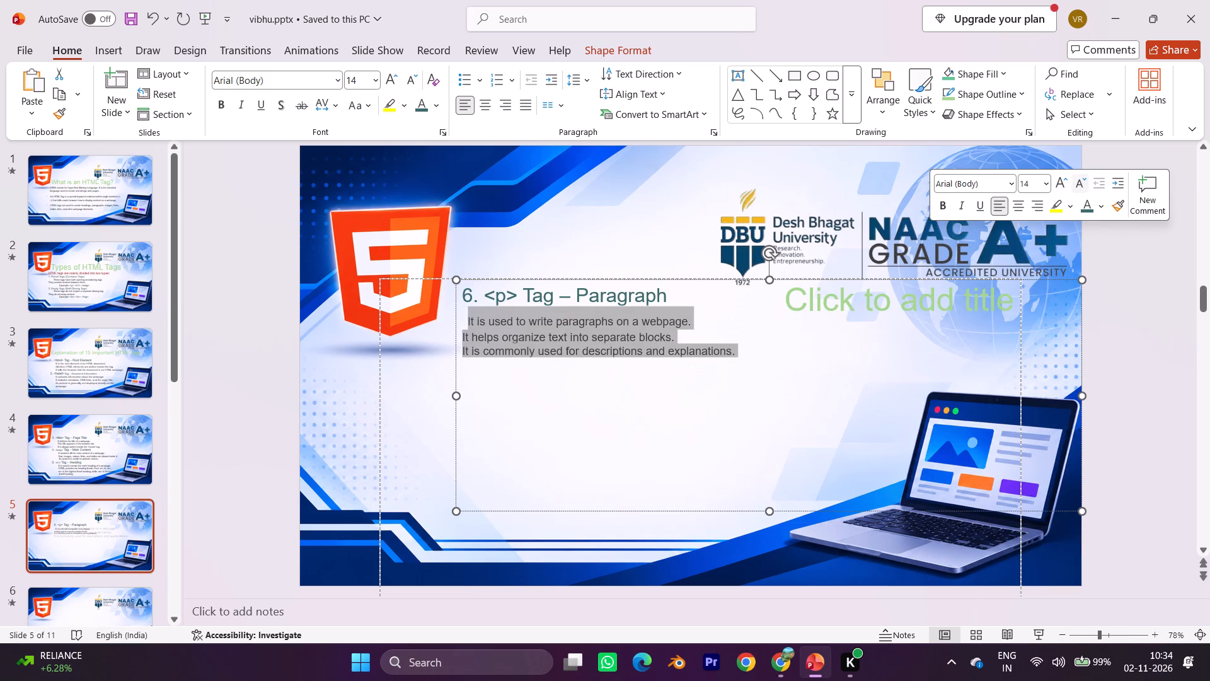
left_click(1061, 175)
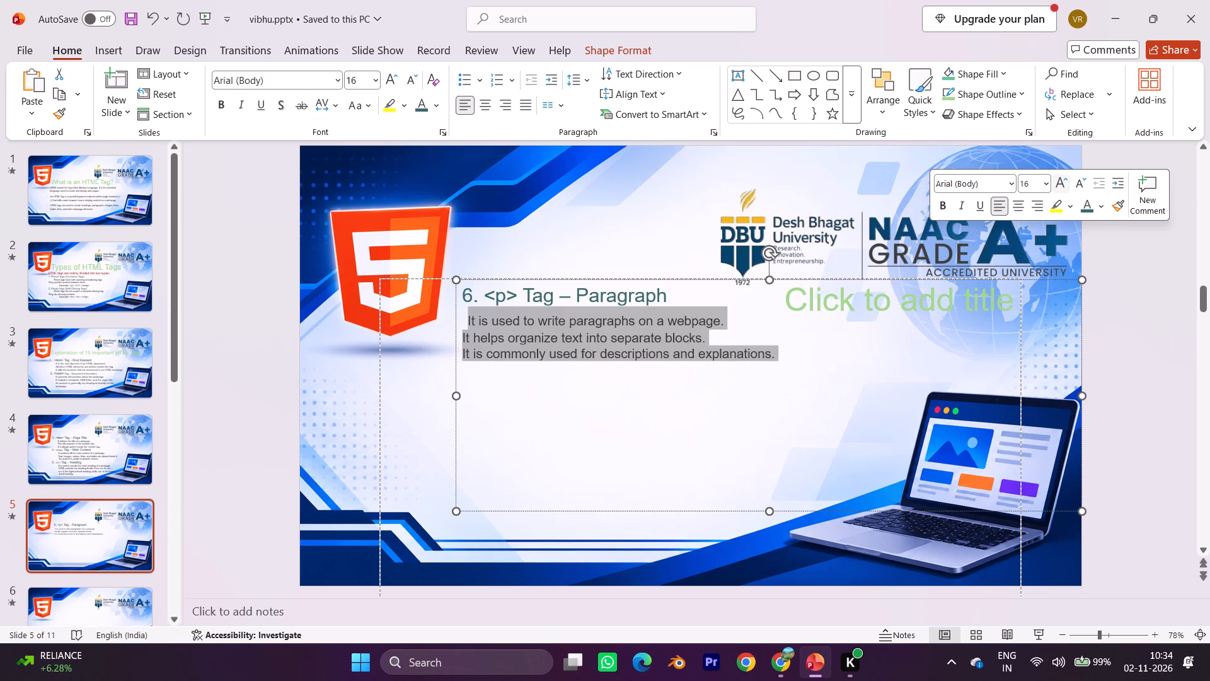
left_click(1061, 175)
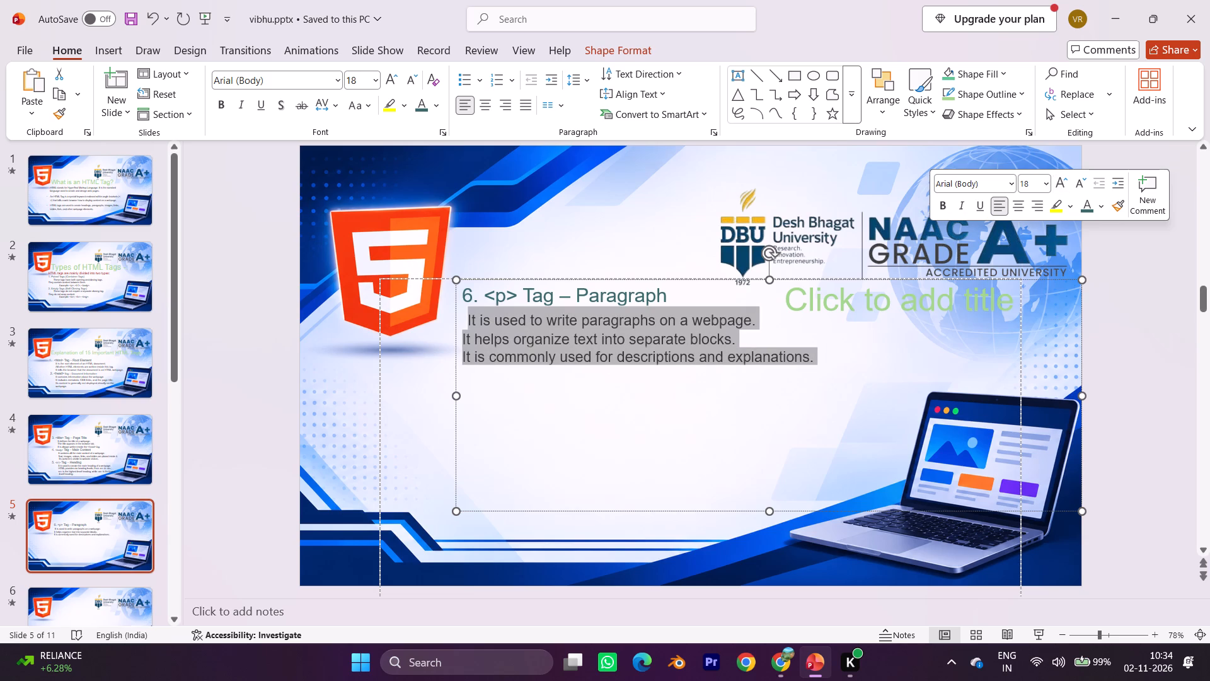
left_click(831, 413)
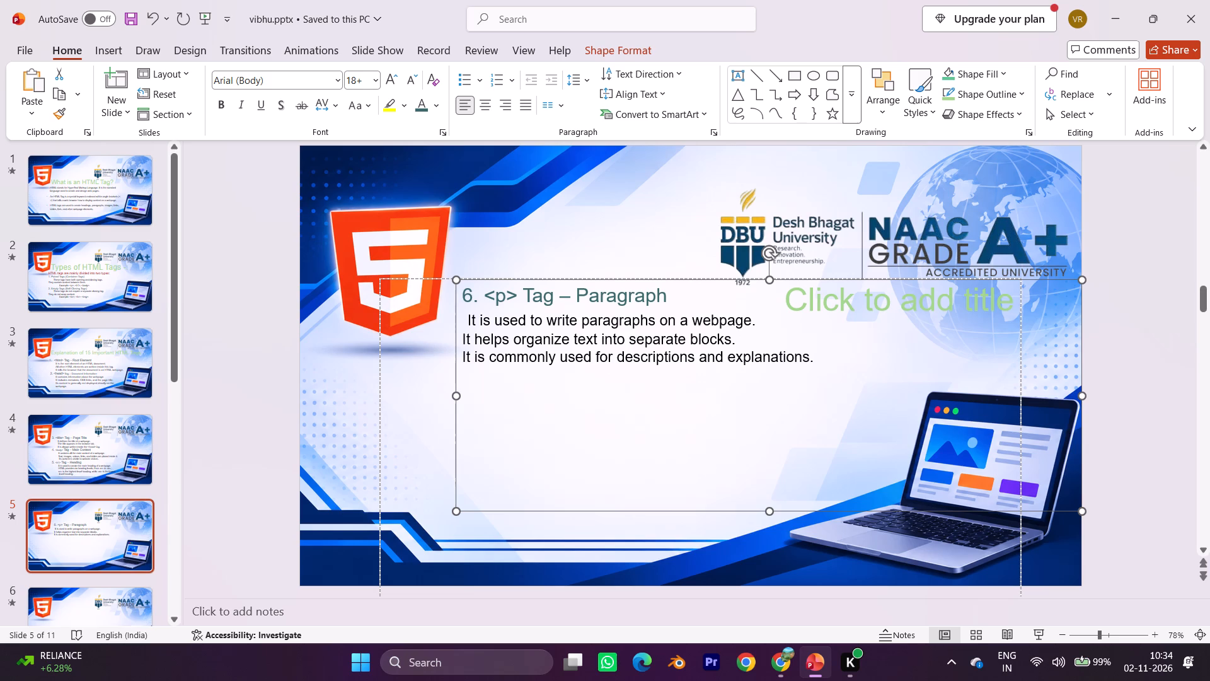
Indent the line "It is used to write paragraphs on a webpage." with six more leading spaces.
left_click(463, 315)
key("space")
key("space")
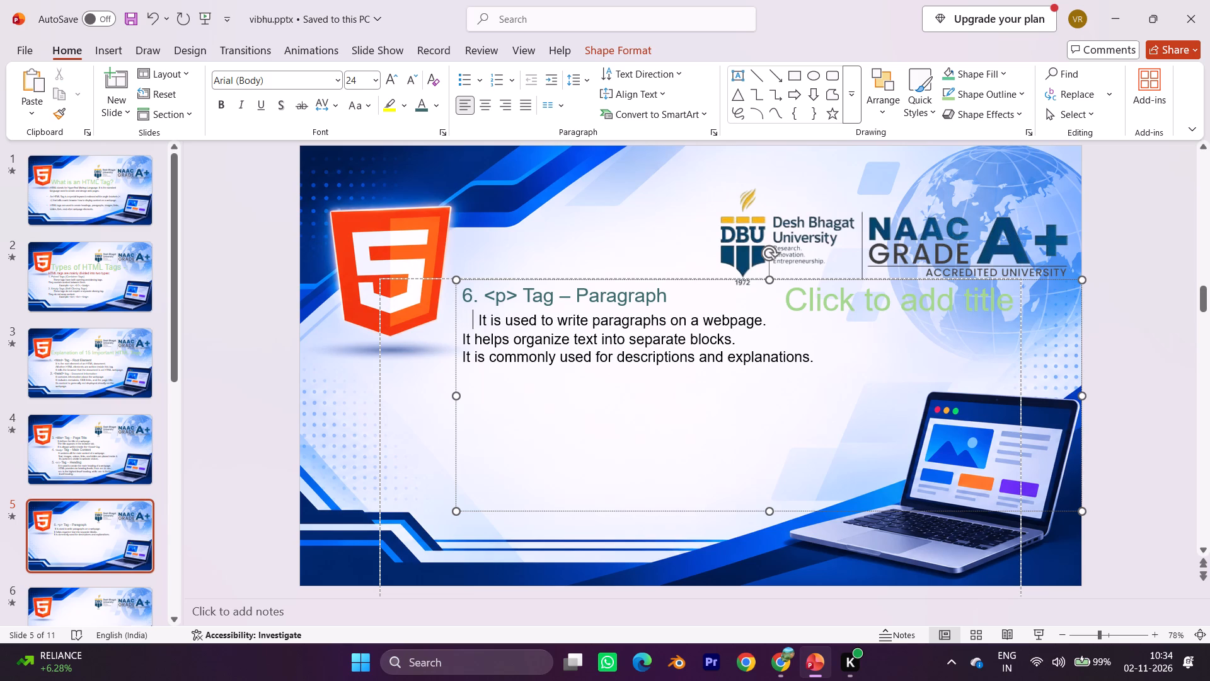
key("space")
key("space")
key("space")
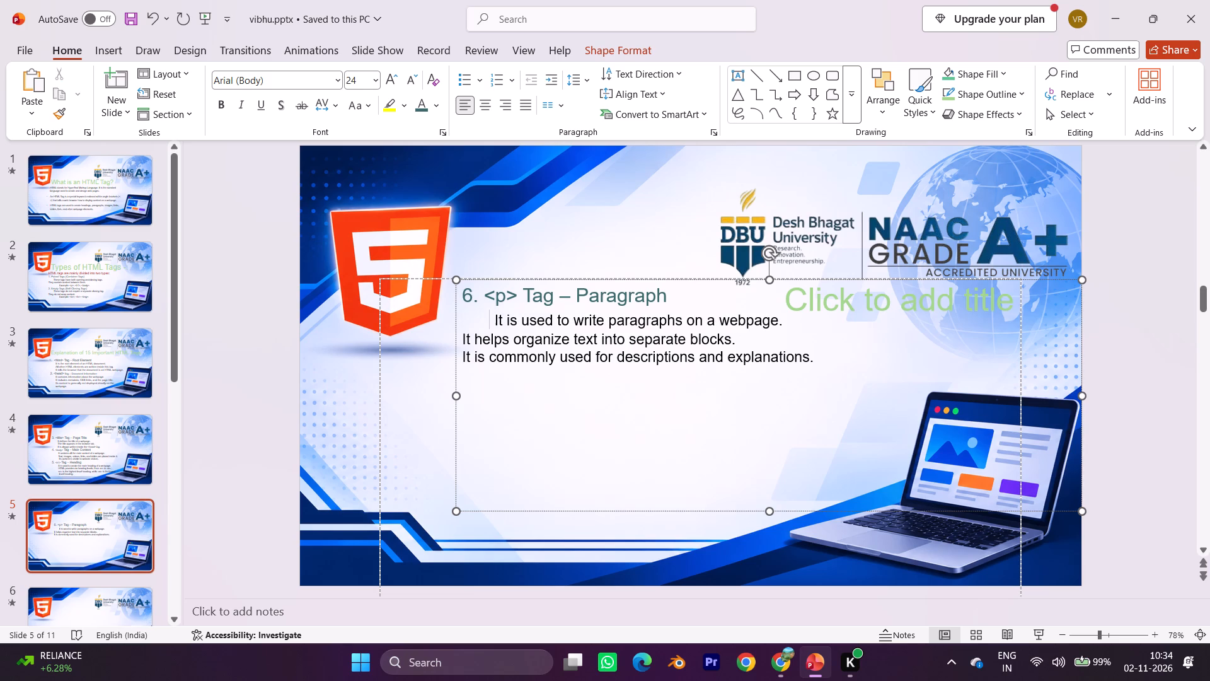
key("space")
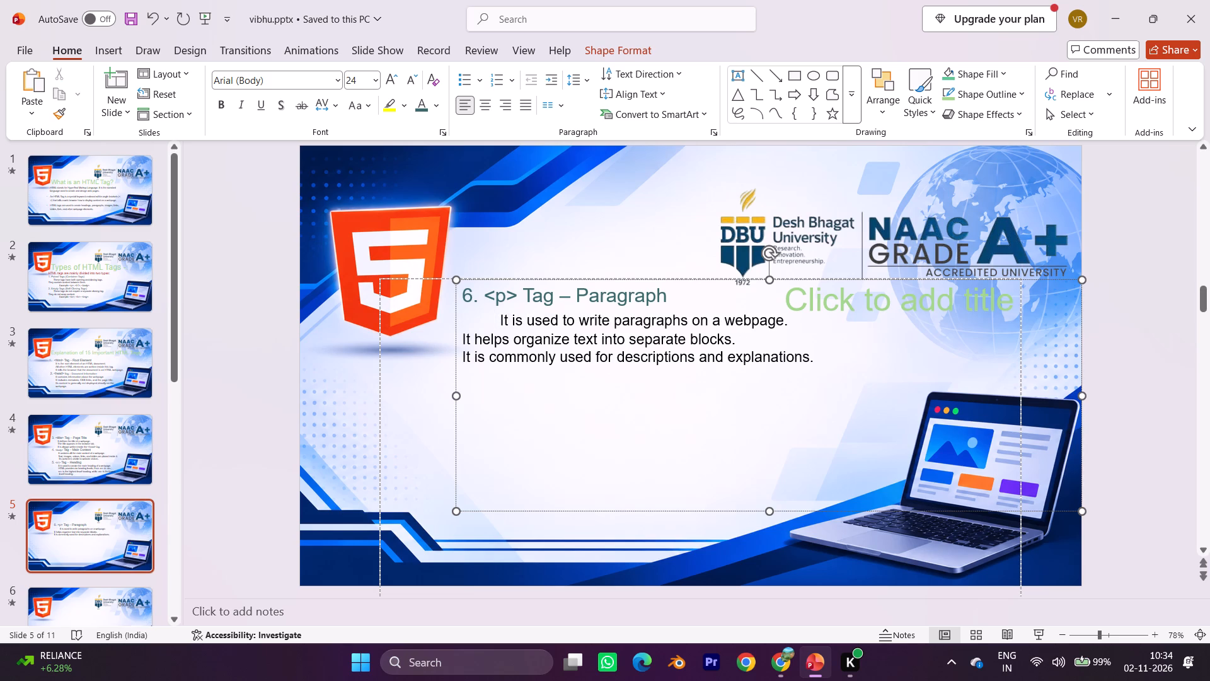
Indent the line "It helps organize text into separate blocks." with nine leading spaces, lining it up with the line above.
key("Down")
key("Left")
key("Left")
key("Left")
key("Left")
key("Left")
key("Left")
key("space")
key("space")
key("space")
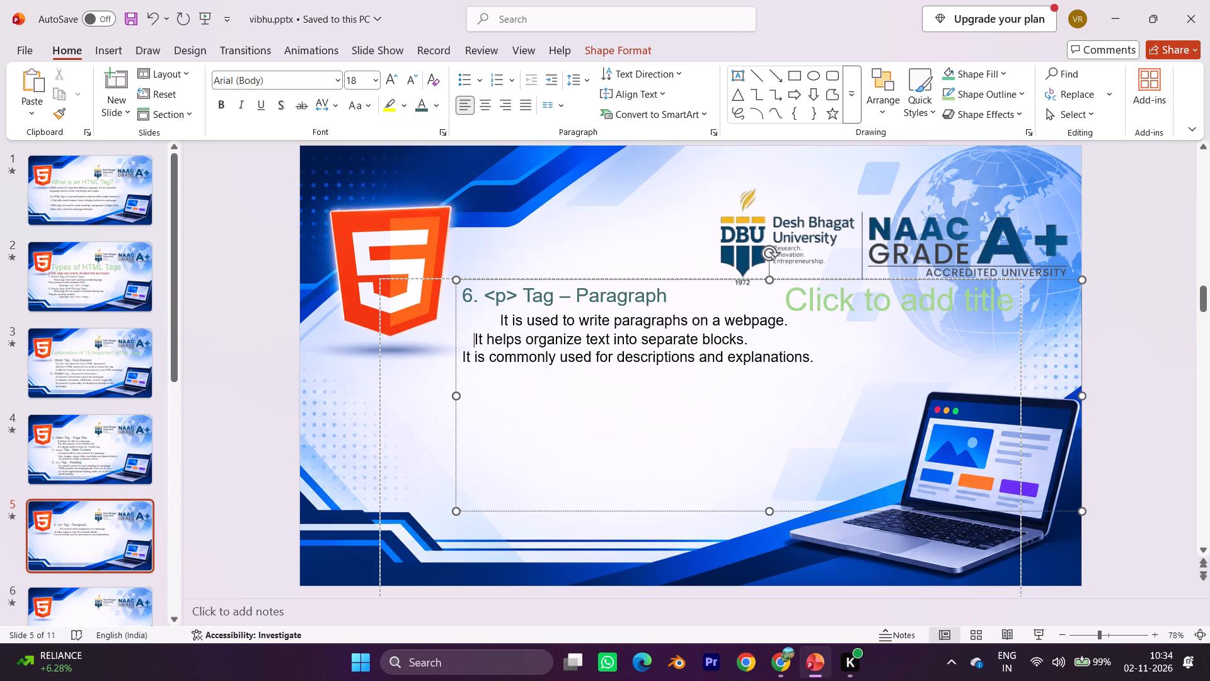
key("space")
key("space")
key("space")
key("space")
key("space")
key("space")
key("space")
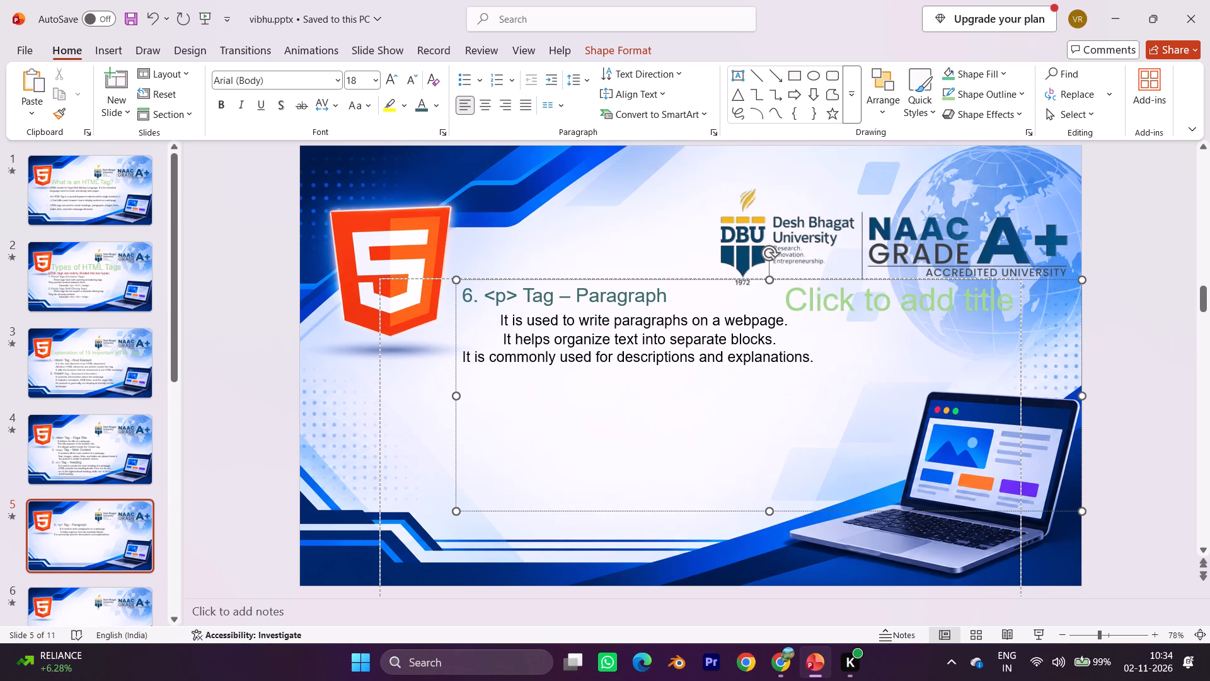
key("BackSpace")
Indent the line "It is commonly used for descriptions and explanations." with nine leading spaces, matching the line above.
key("Down")
key("Left")
key("Left")
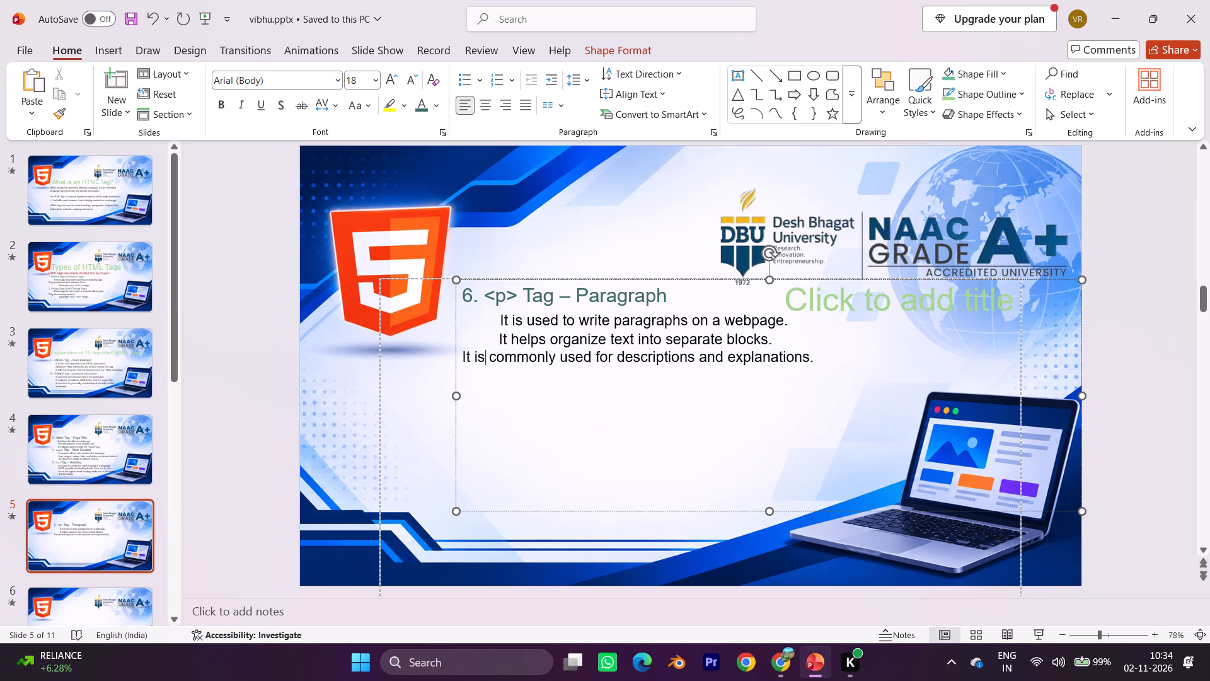
key("Left")
key("Left")
key("Left")
key("Left")
key("Left")
key("space")
key("space")
key("space")
key("space")
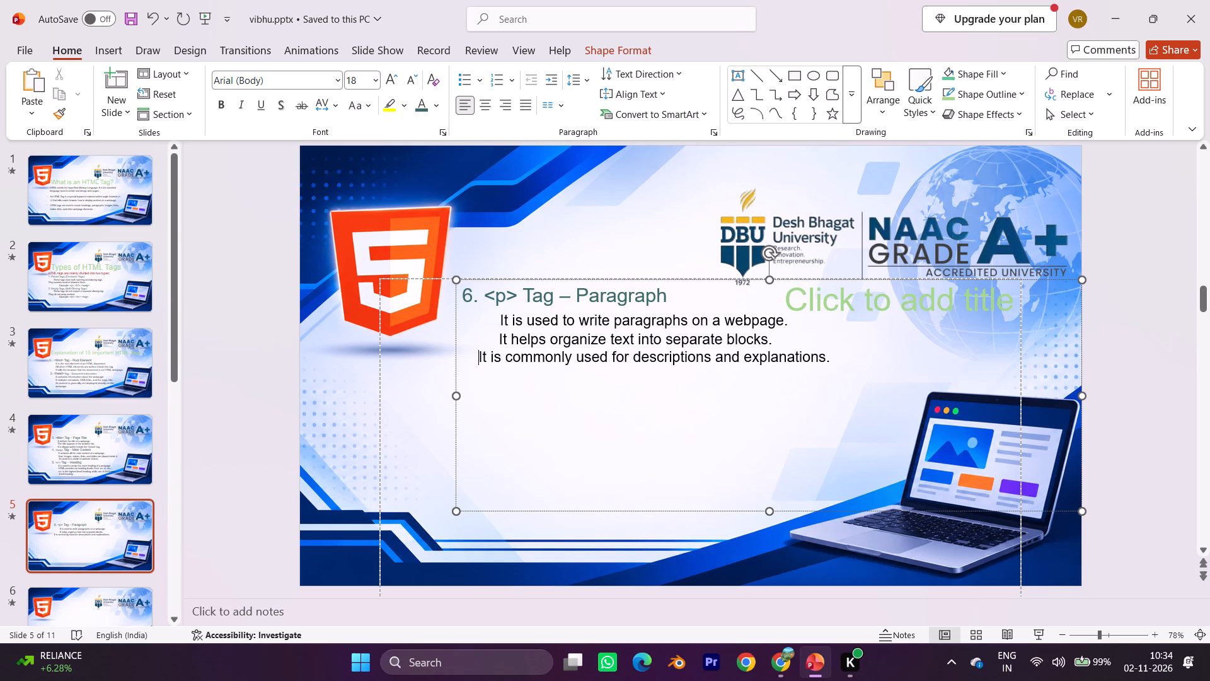
key("space")
key("space")
key("space")
key("space")
key("space")
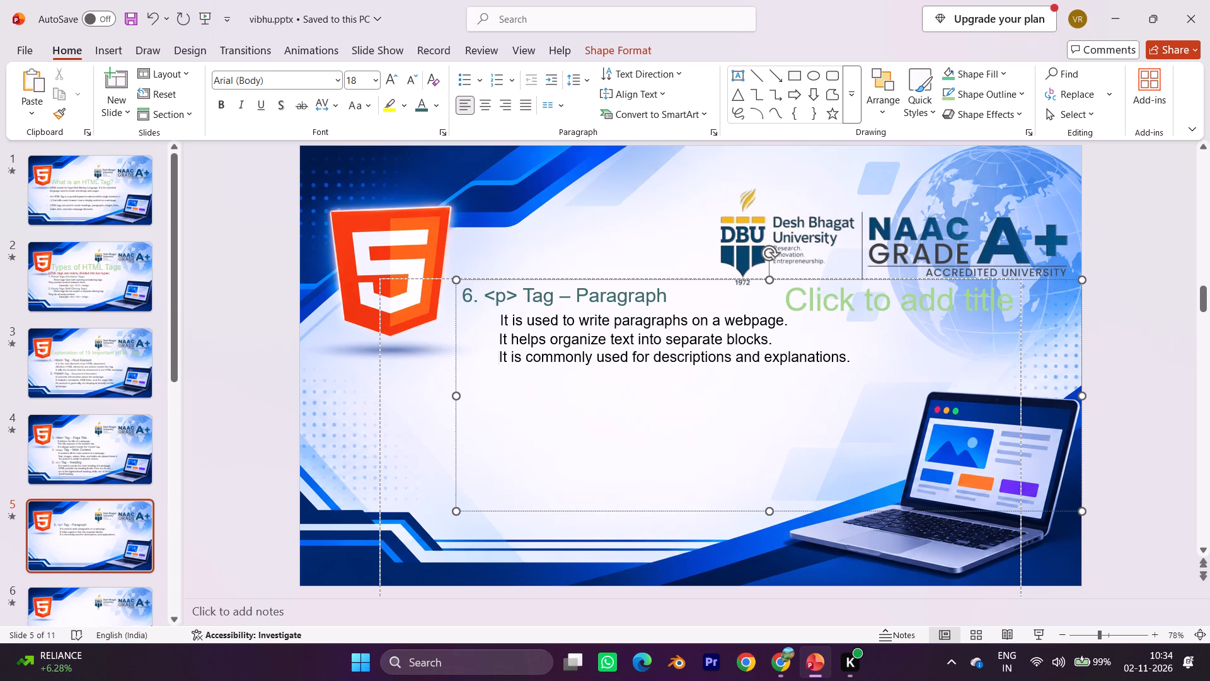
Add a new line after the last <p> explanation line on slide 5.
left_click(852, 356)
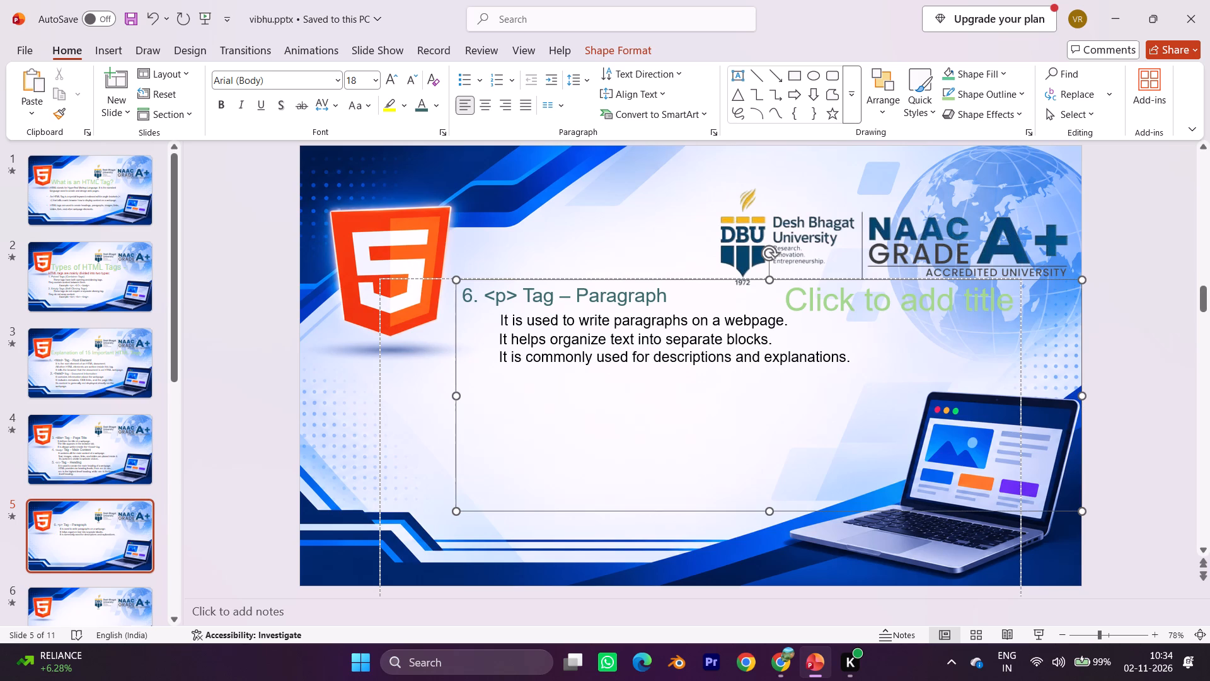
double_click(847, 352)
key("Right")
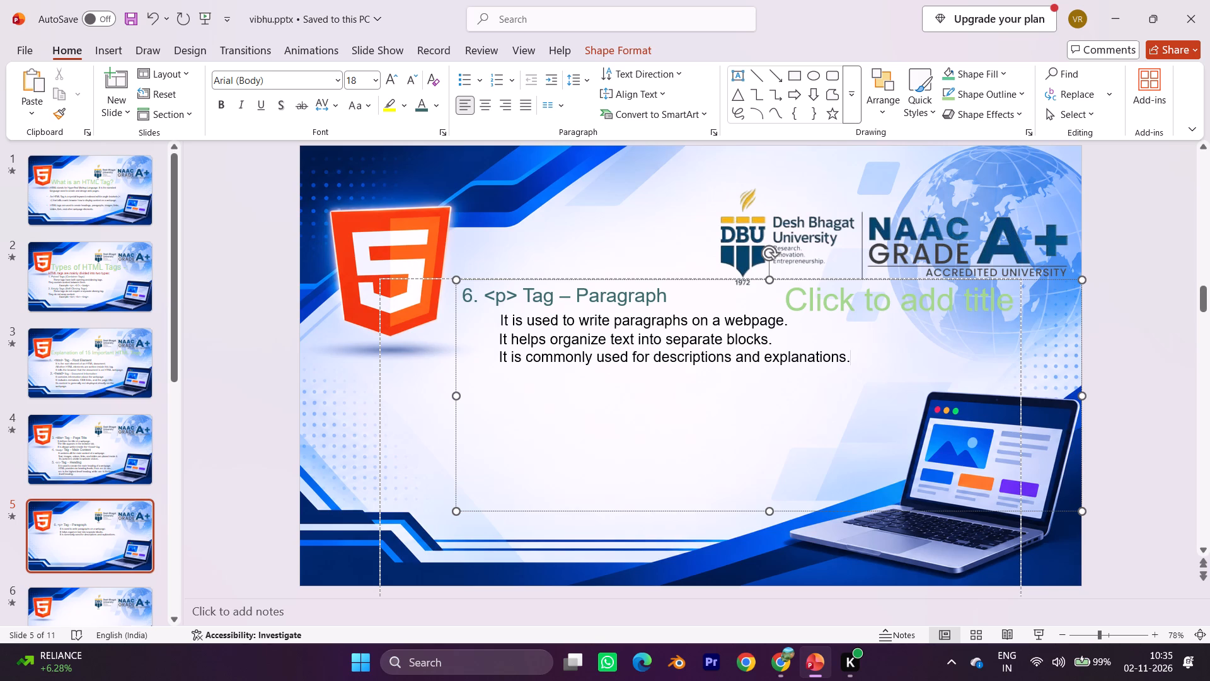
key("Return")
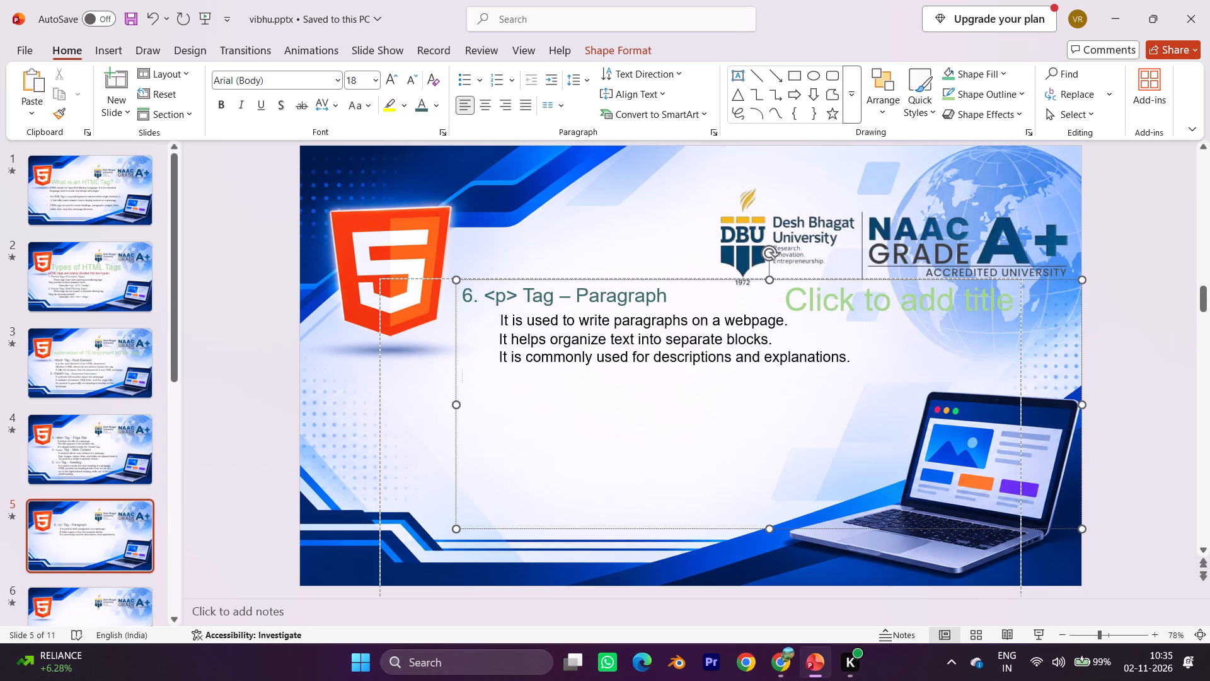
left_click(780, 665)
scroll(780, 665, "down", 1)
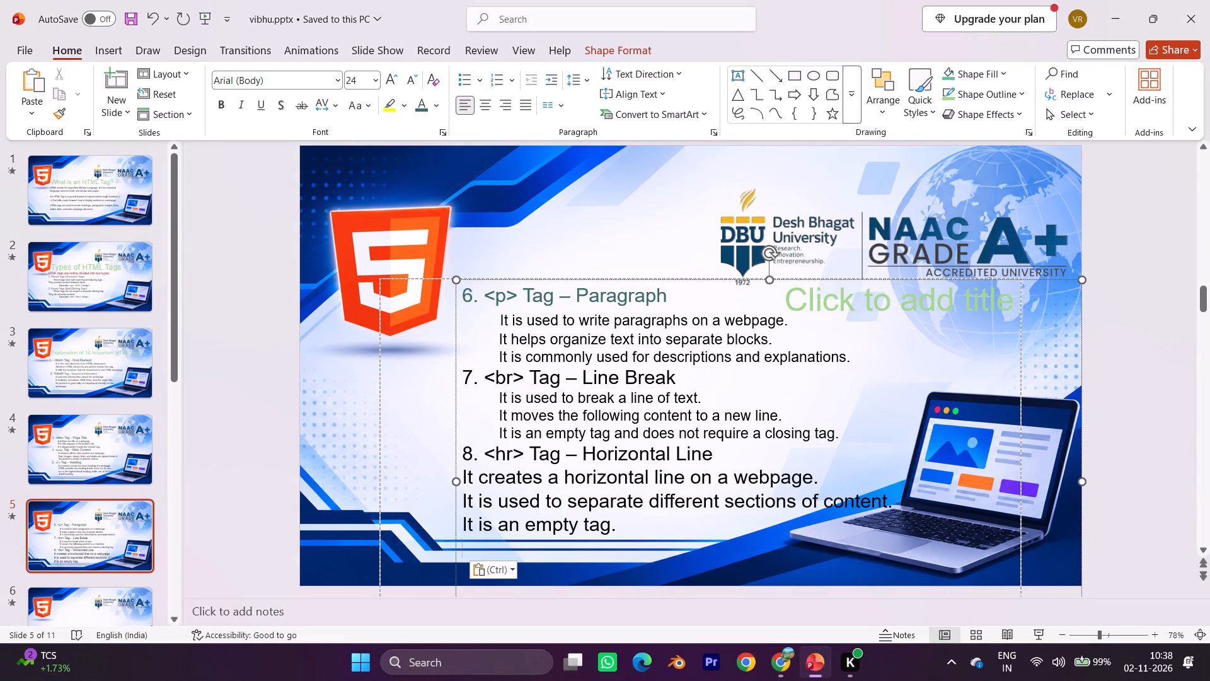
Set the three <hr> explanation lines on slide 5 to font size 18.
left_click_drag(625, 531, 447, 491)
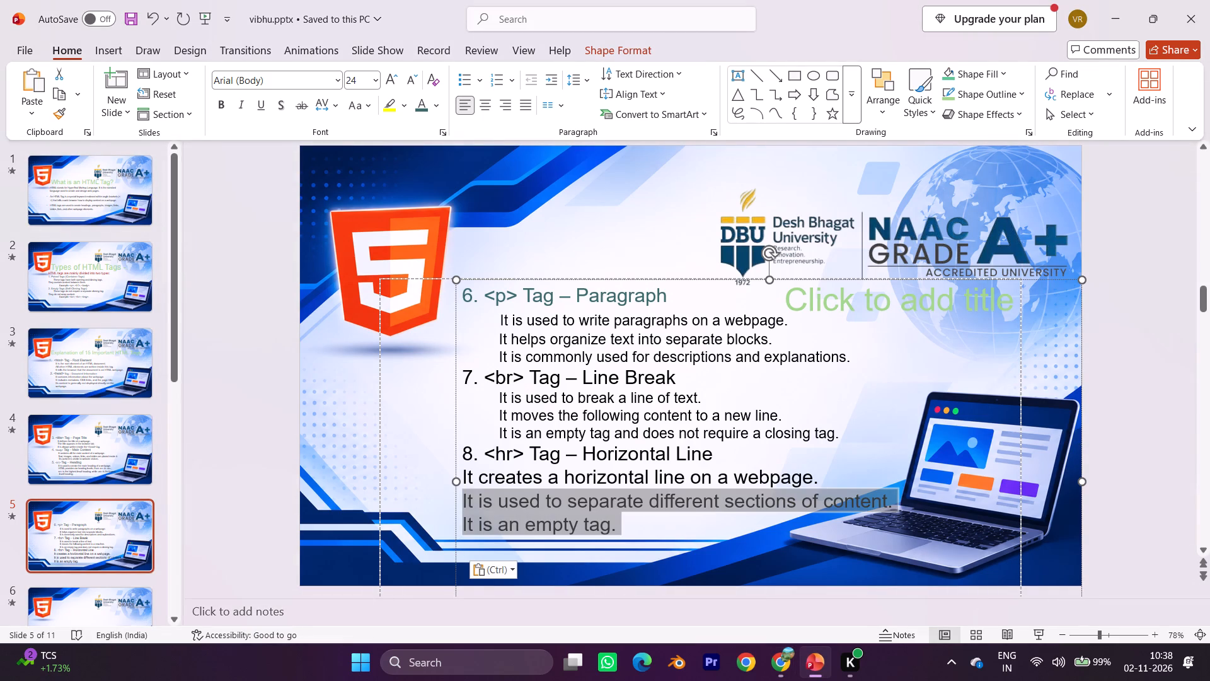
left_click_drag(447, 491, 548, 492)
right_click(430, 469)
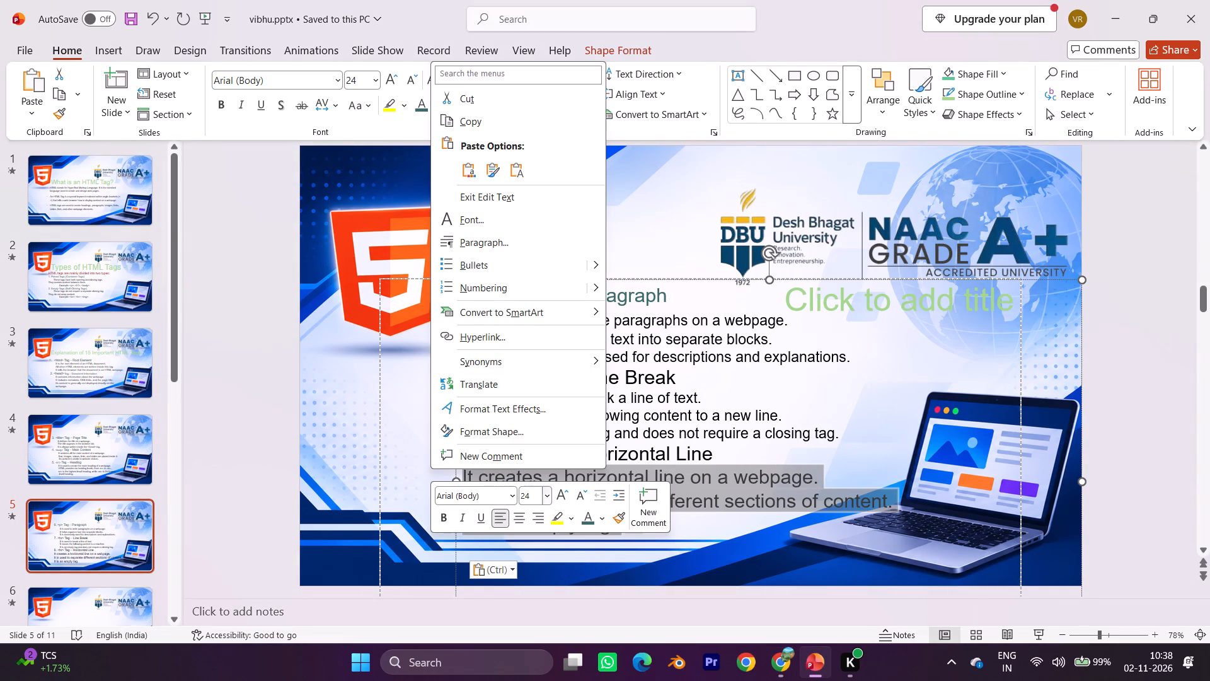
left_click_drag(548, 492, 580, 492)
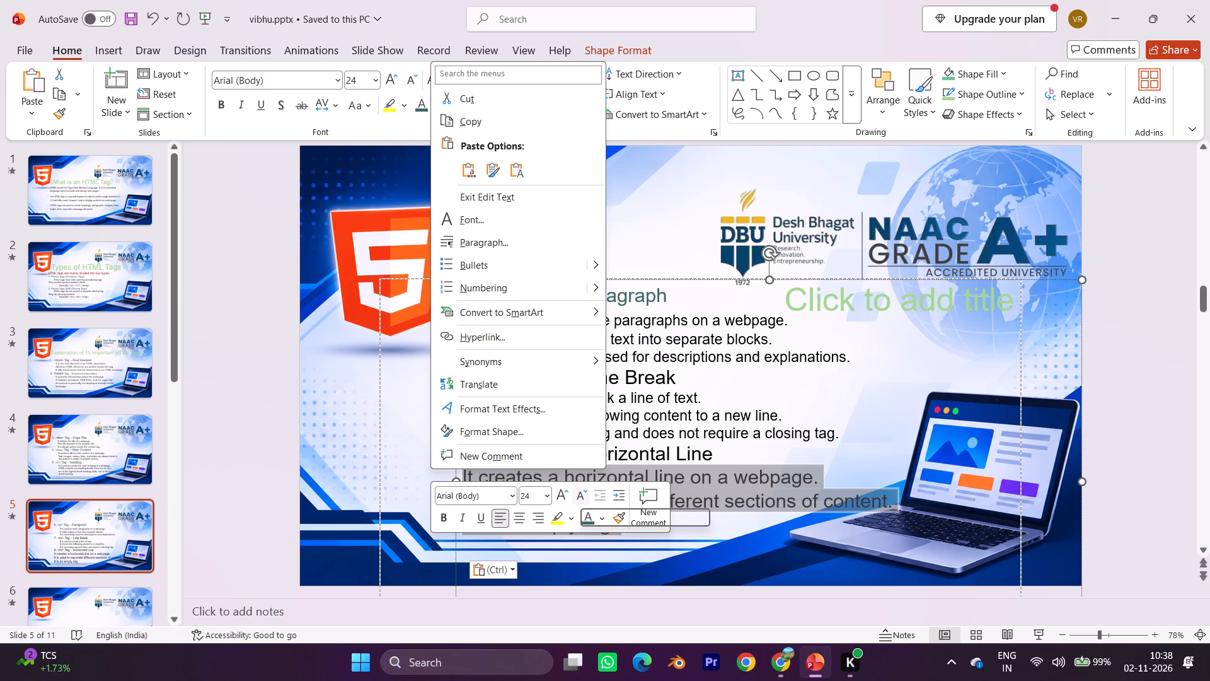
left_click(580, 492)
left_click(580, 492)
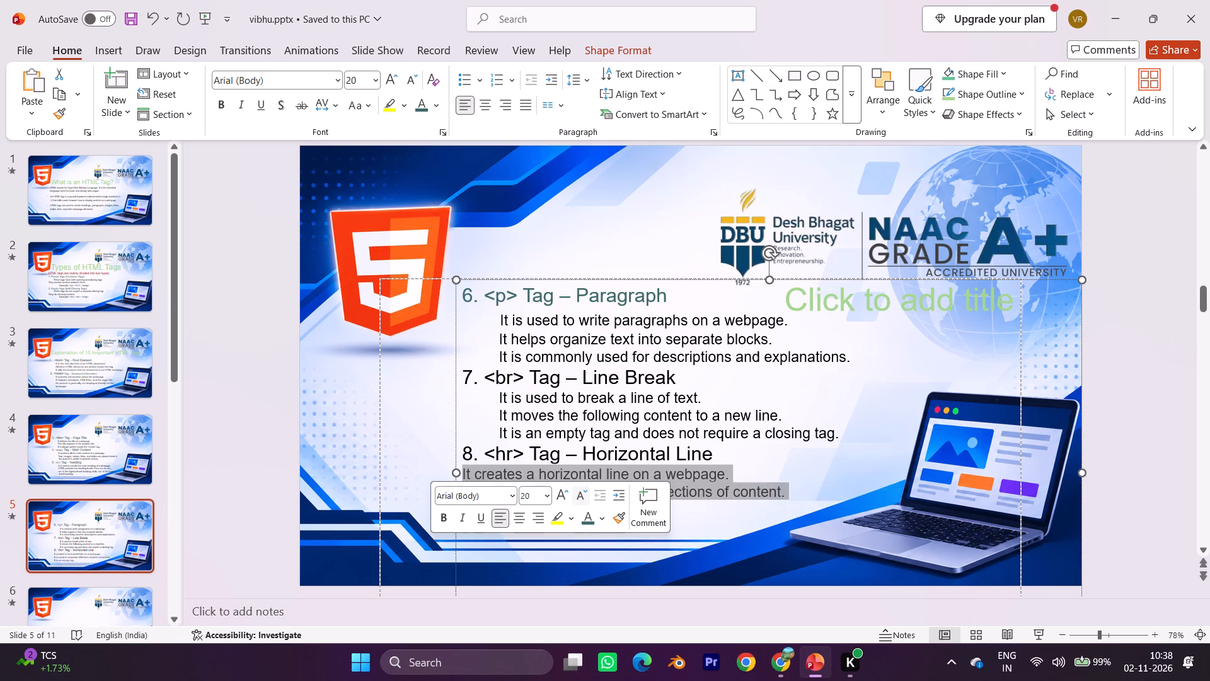
left_click(358, 405)
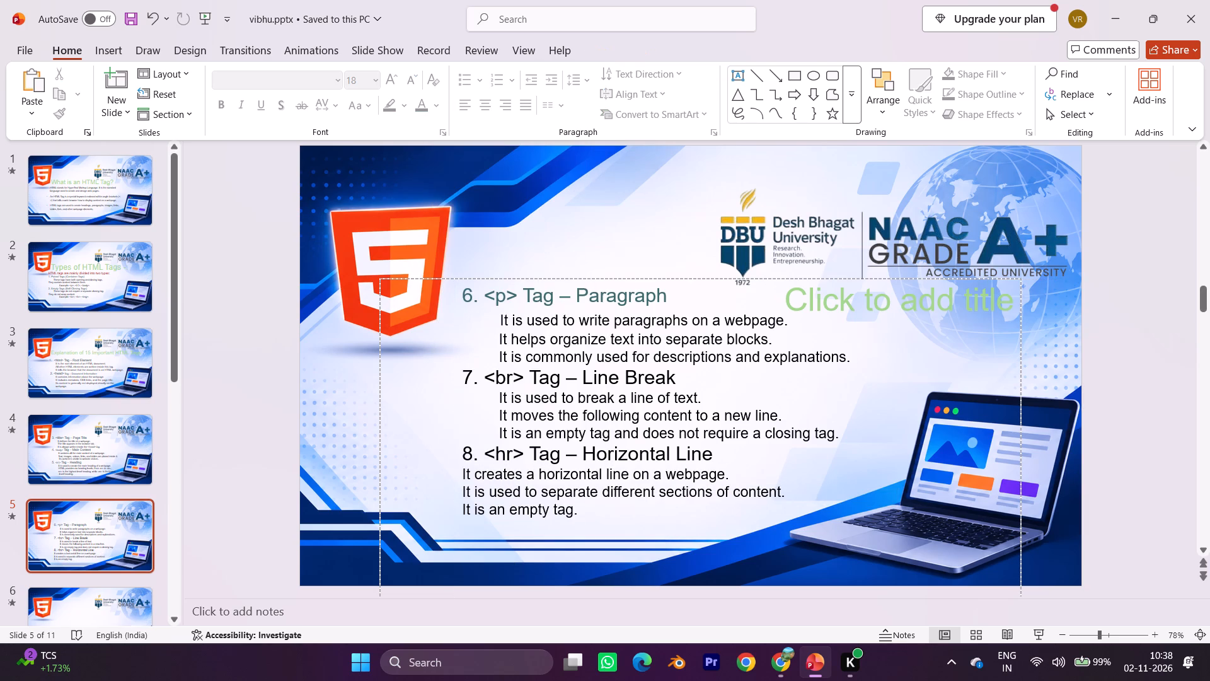
Indent the line "It creates a horizontal line on a webpage." with nine spaces to align with the <br> explanation lines.
left_click(470, 472)
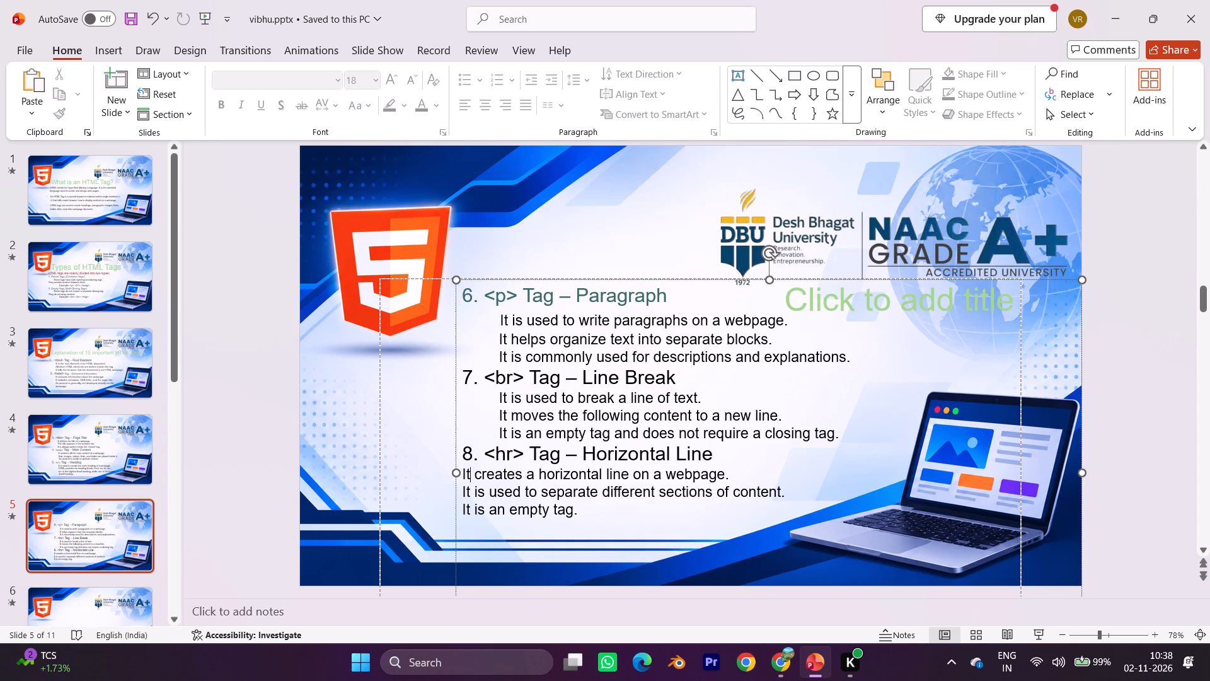
key("Left")
key("Left")
key("space")
key("space")
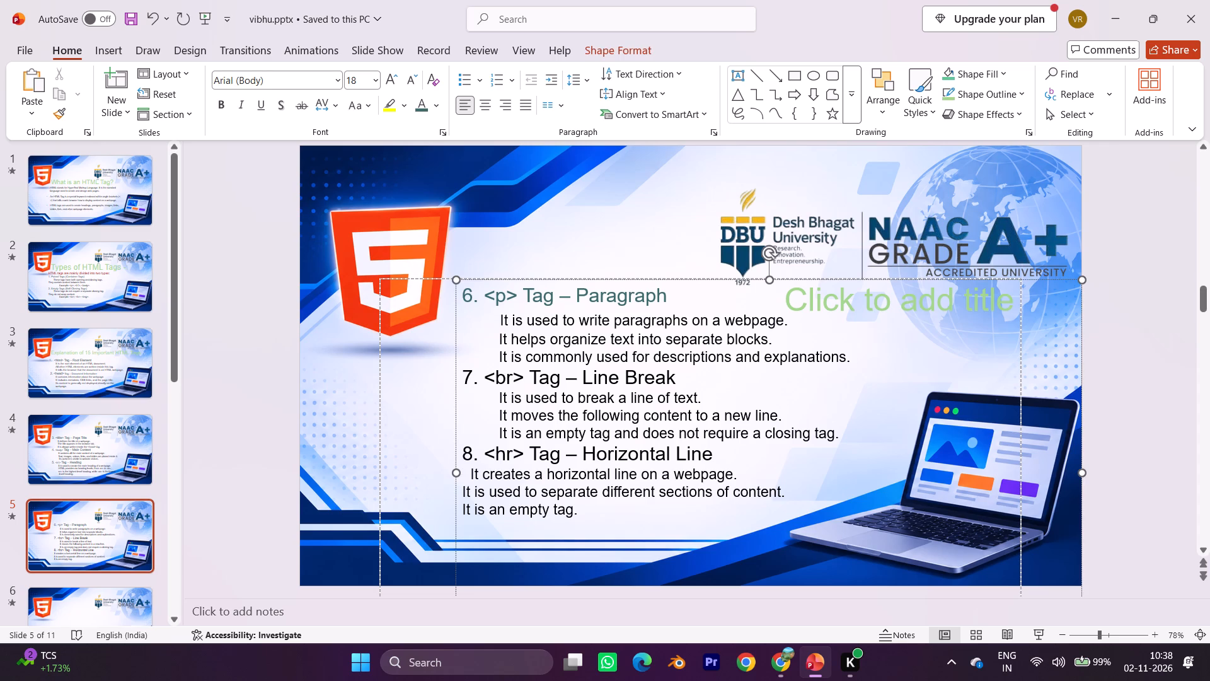
key("space")
key("space")
key("space")
key("space")
key("space")
key("space")
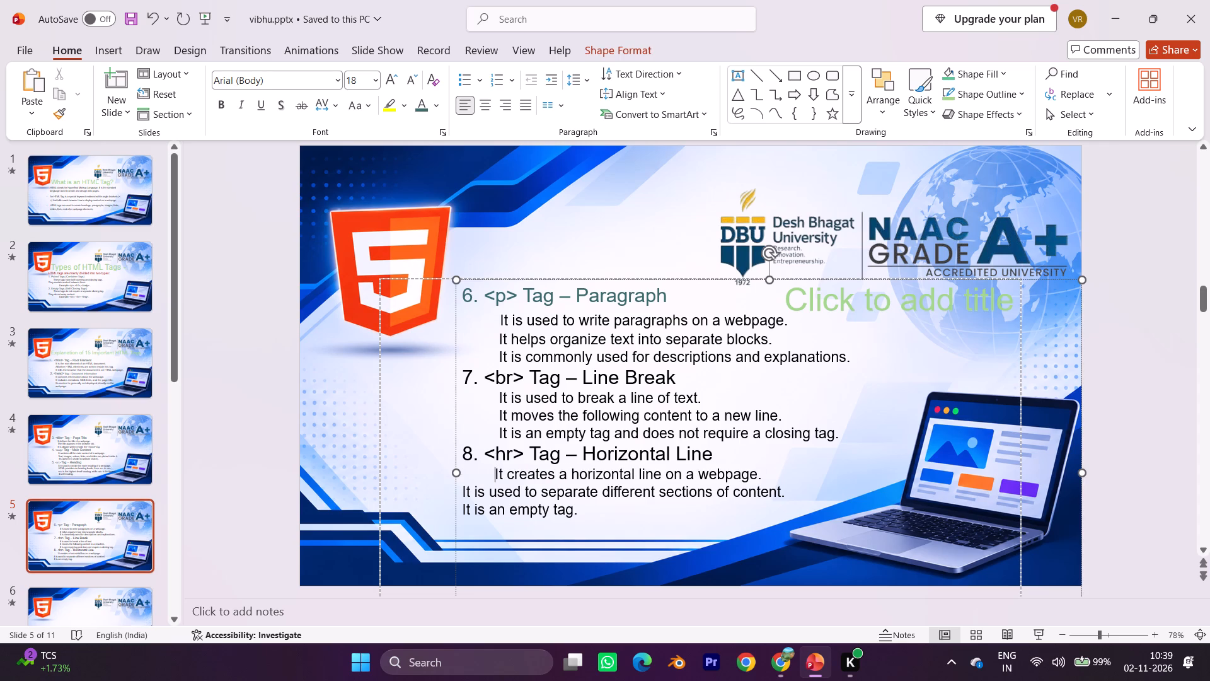
key("space")
Indent the line "It is used to separate different sections of content." with nine spaces to match the line above.
key("Down")
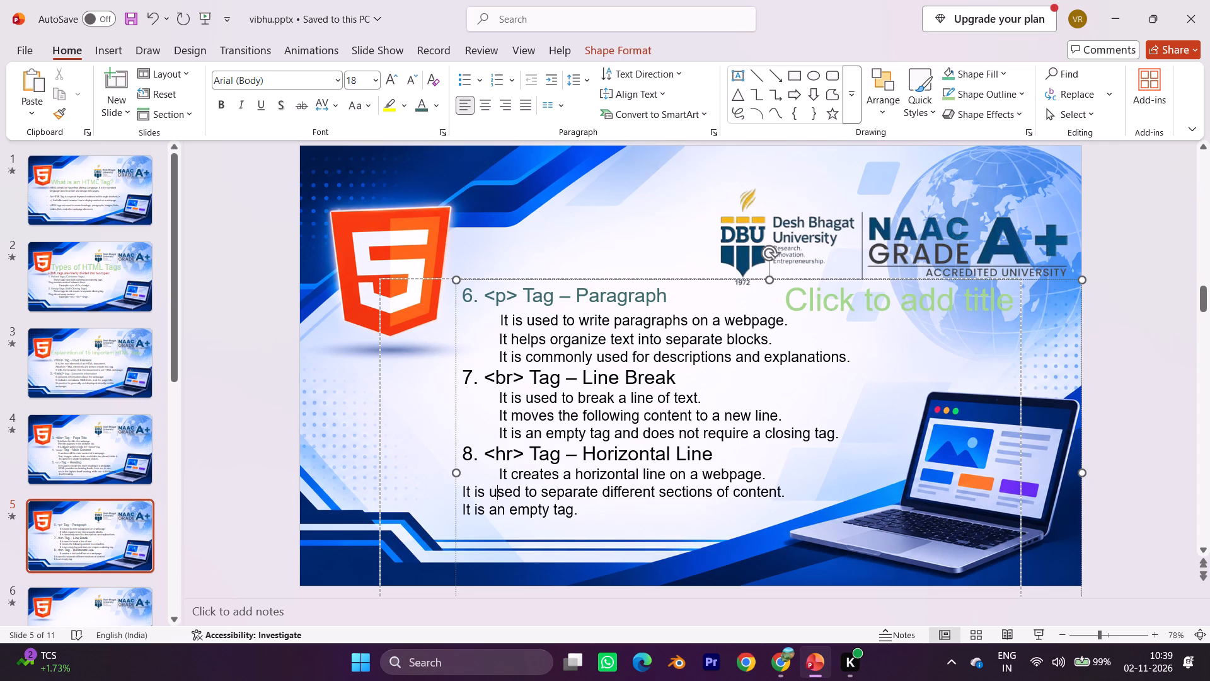
key("Left")
key("Left")
key("Left")
key("Left")
key("Left")
key("Left")
key("Left")
key("space")
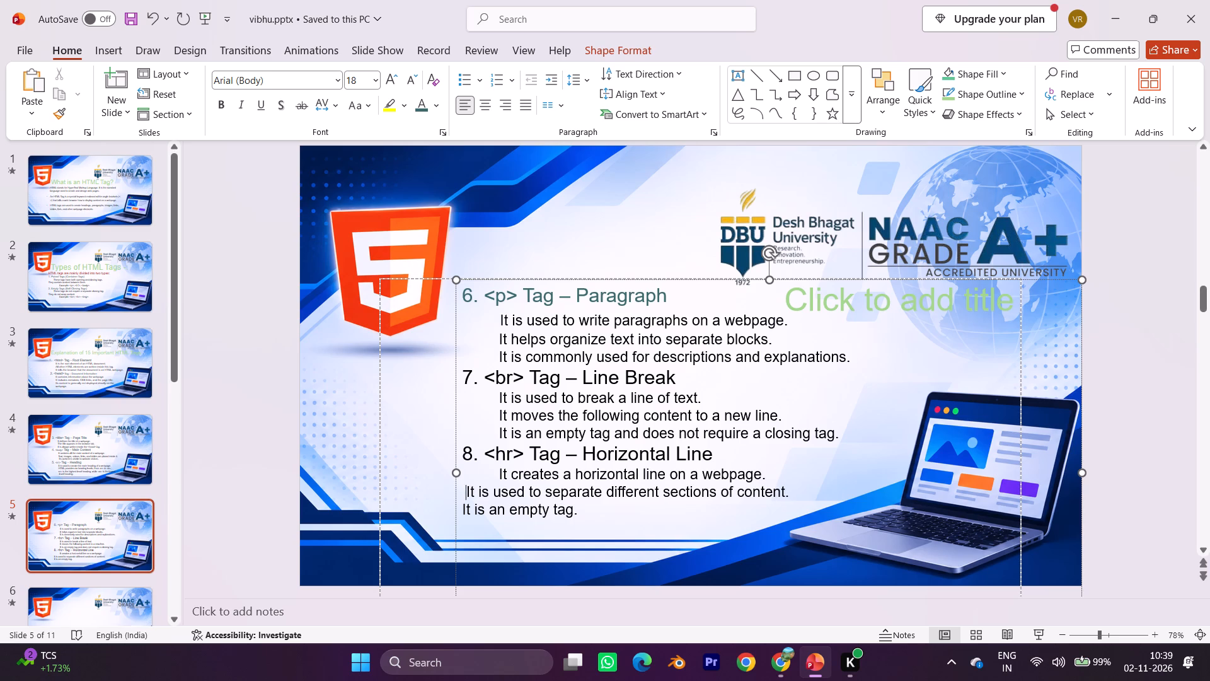
key("space")
key("space")
key("space")
key("space")
key("space")
key("space")
key("space")
key("space")
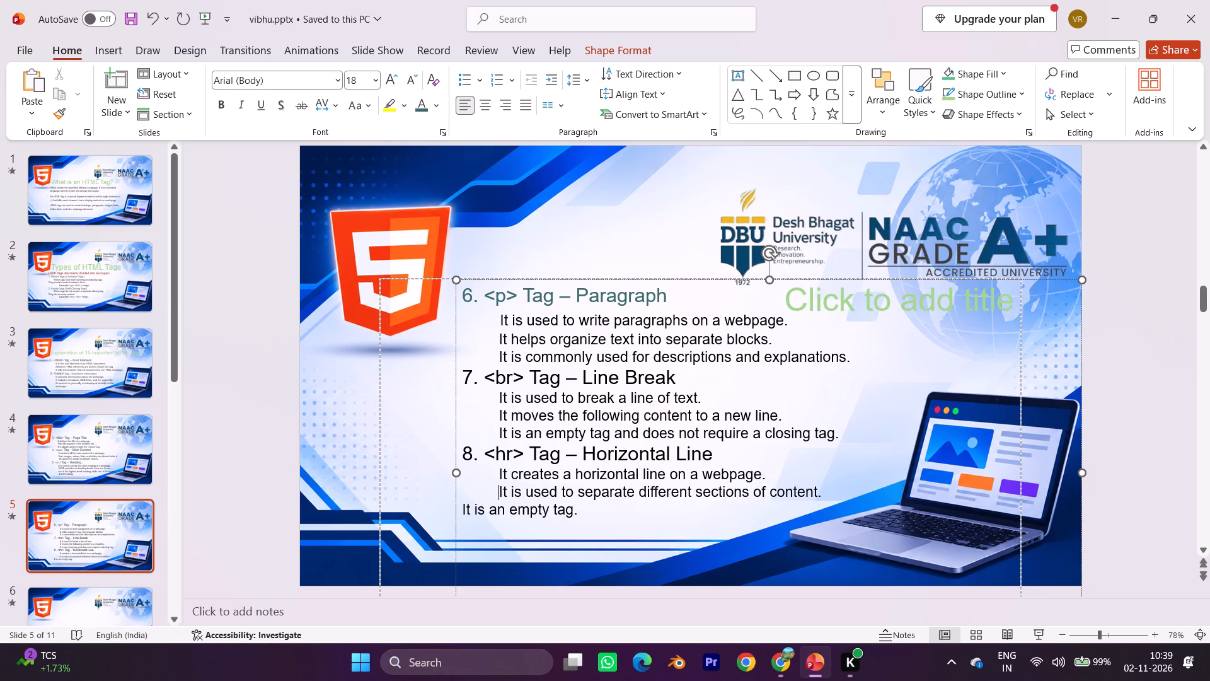
Indent the <hr> line "It is an empty tag." with nine spaces to match the lines above.
key("Down")
key("Left")
key("Left")
key("Left")
key("Left")
key("Left")
key("Left")
key("Left")
key("space")
key("space")
key("space")
key("space")
key("space")
key("space")
key("space")
key("space")
key("space")
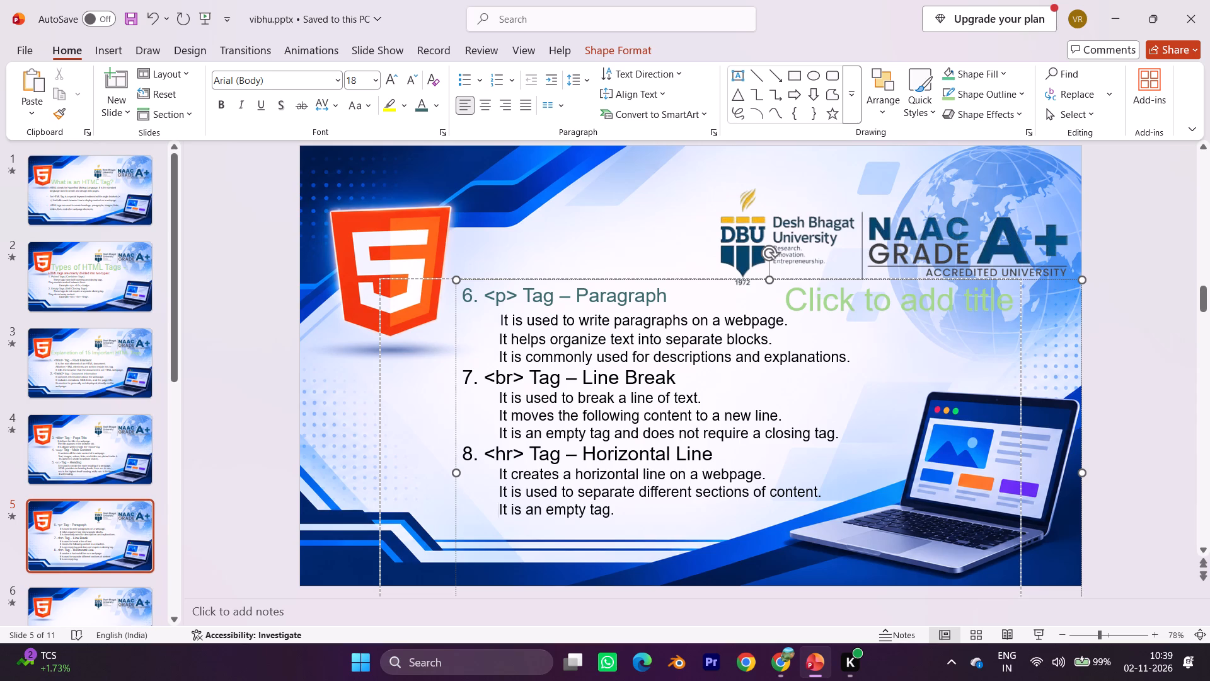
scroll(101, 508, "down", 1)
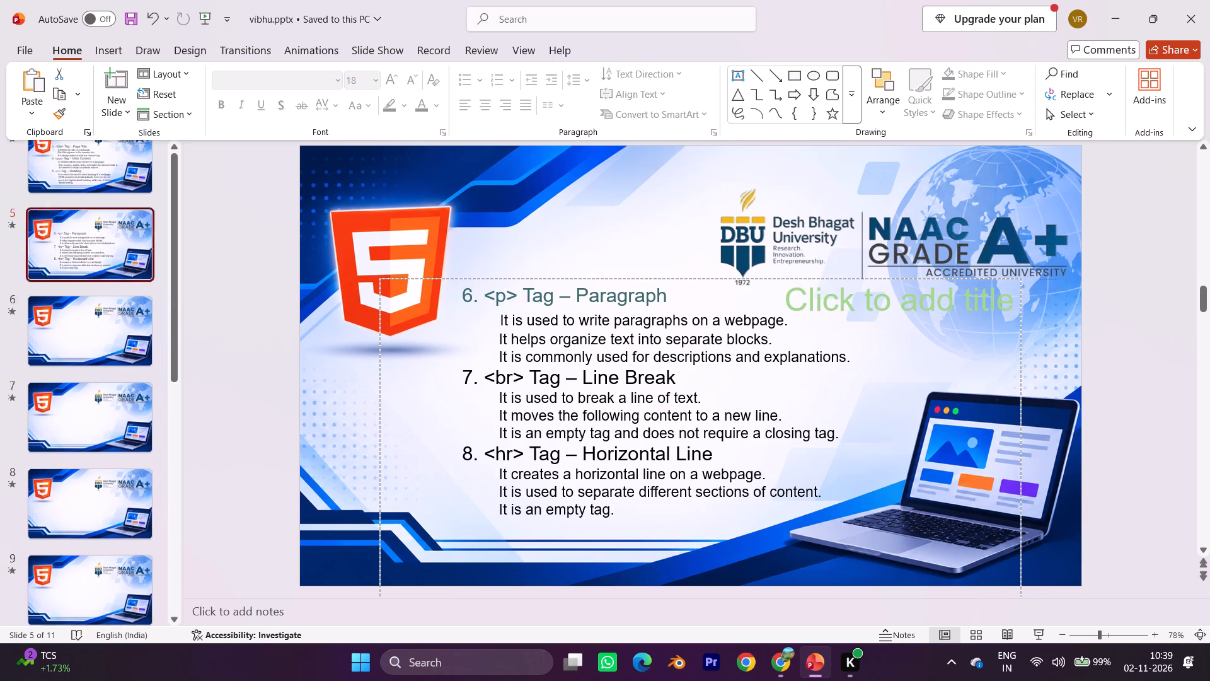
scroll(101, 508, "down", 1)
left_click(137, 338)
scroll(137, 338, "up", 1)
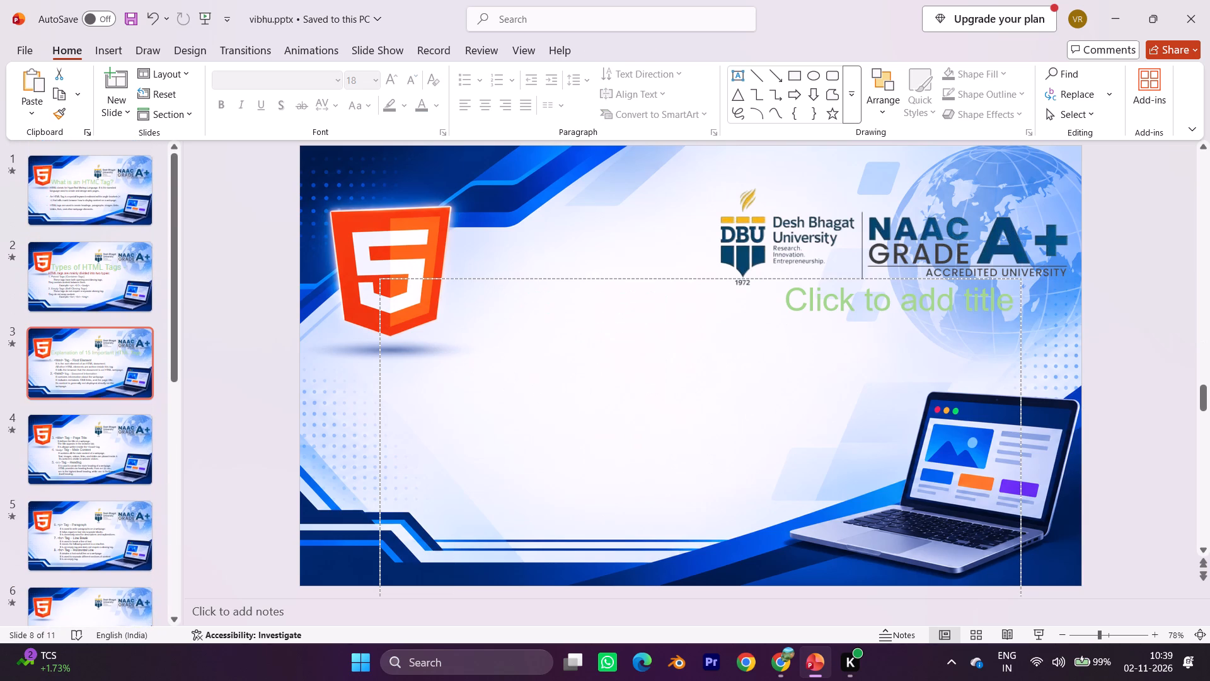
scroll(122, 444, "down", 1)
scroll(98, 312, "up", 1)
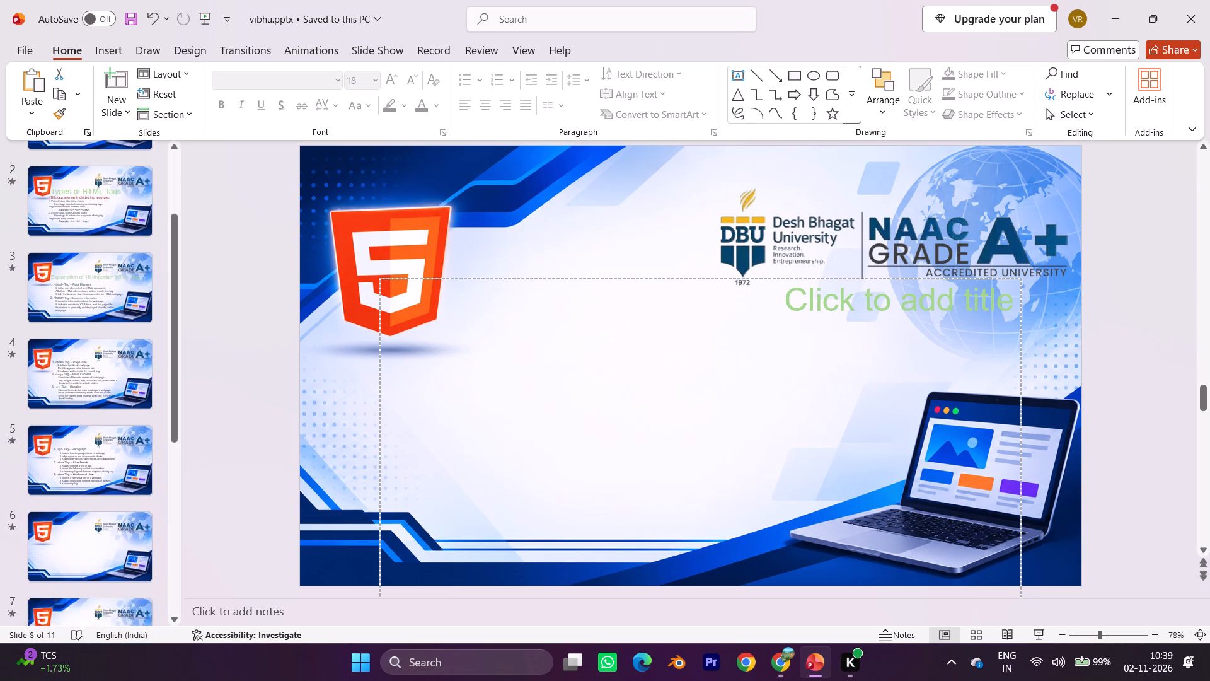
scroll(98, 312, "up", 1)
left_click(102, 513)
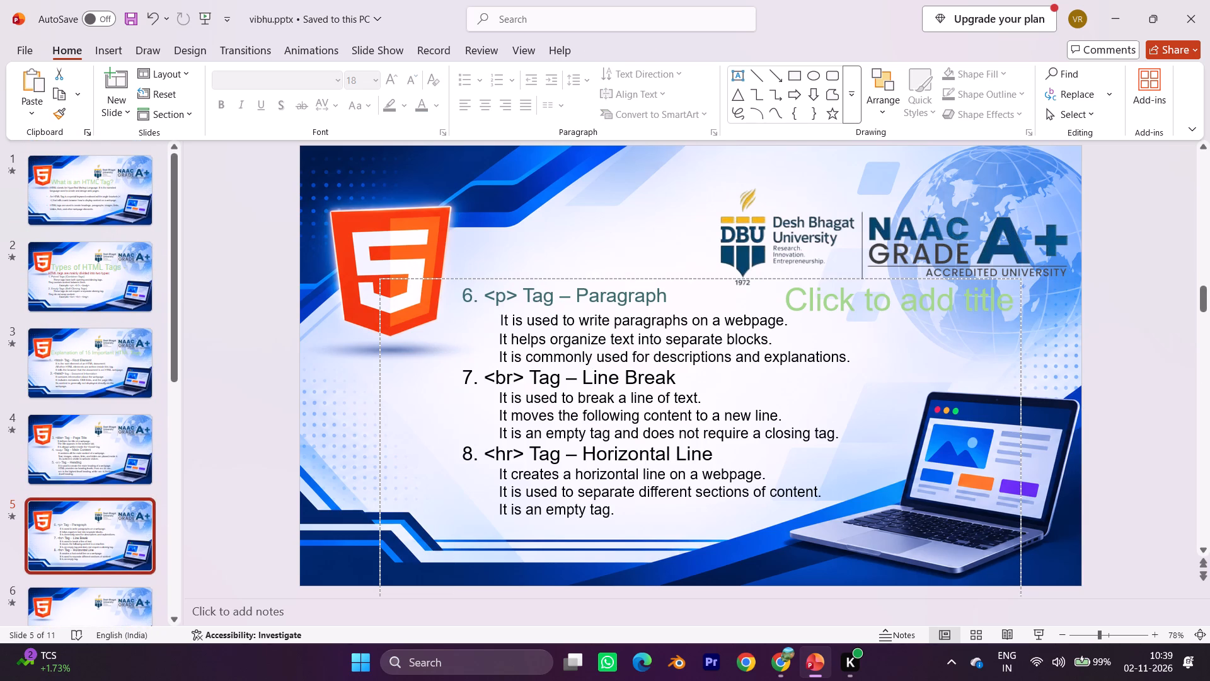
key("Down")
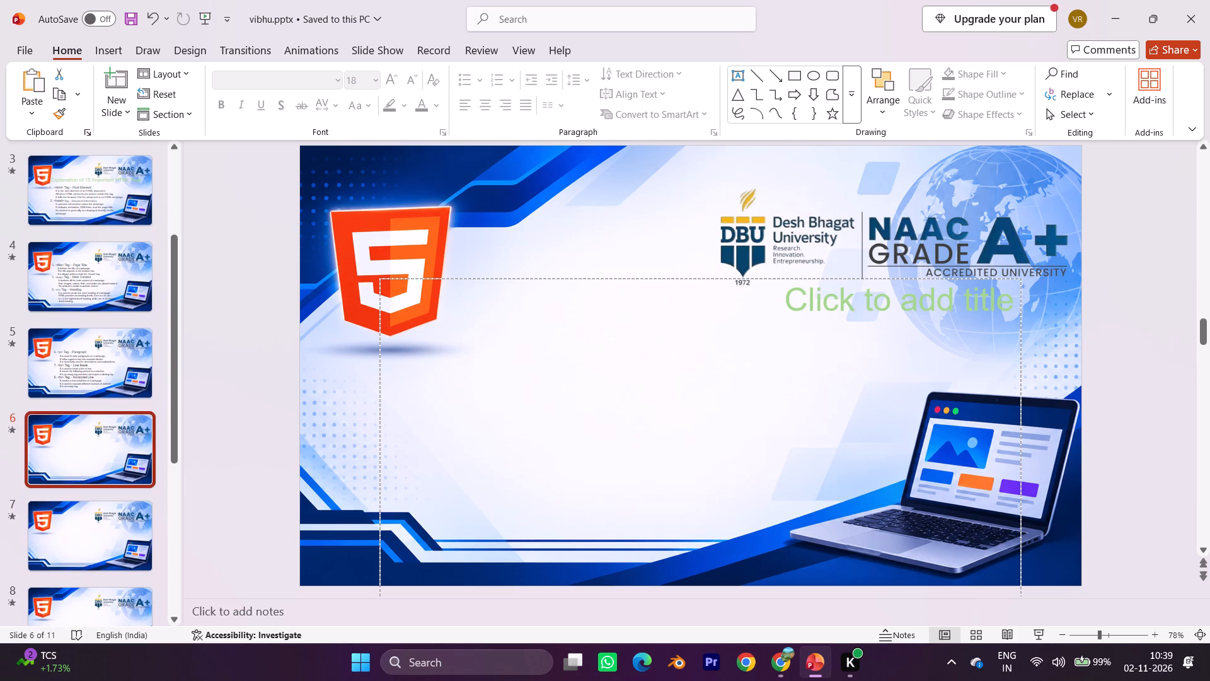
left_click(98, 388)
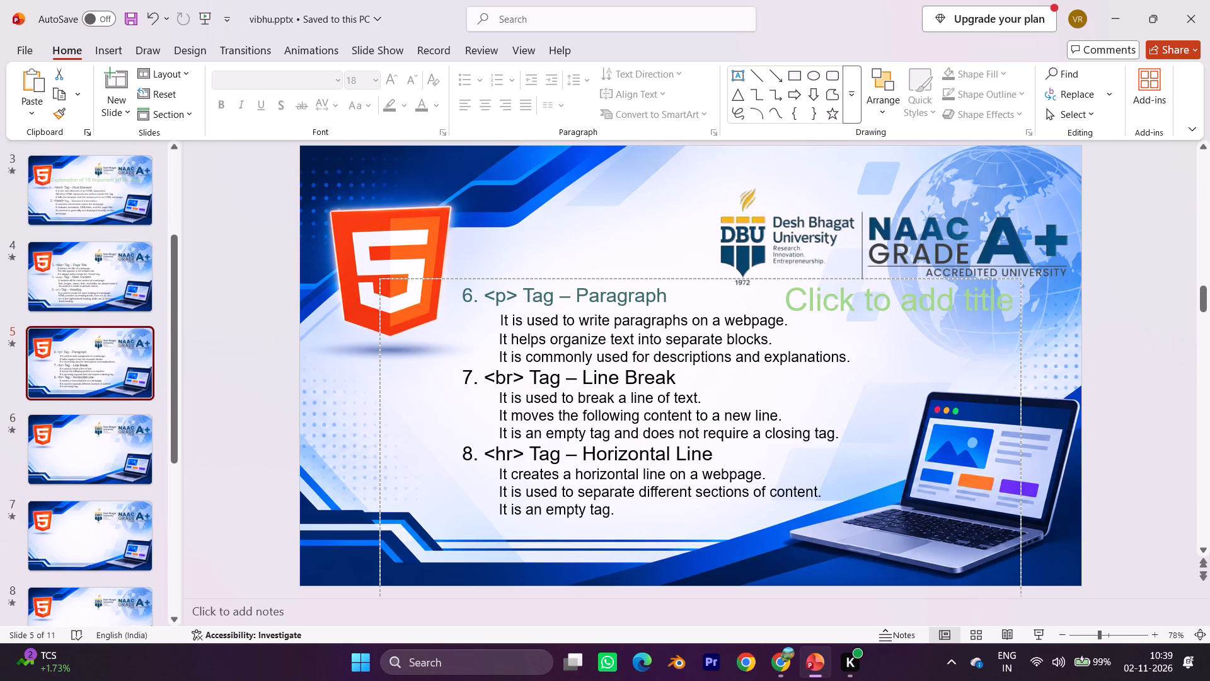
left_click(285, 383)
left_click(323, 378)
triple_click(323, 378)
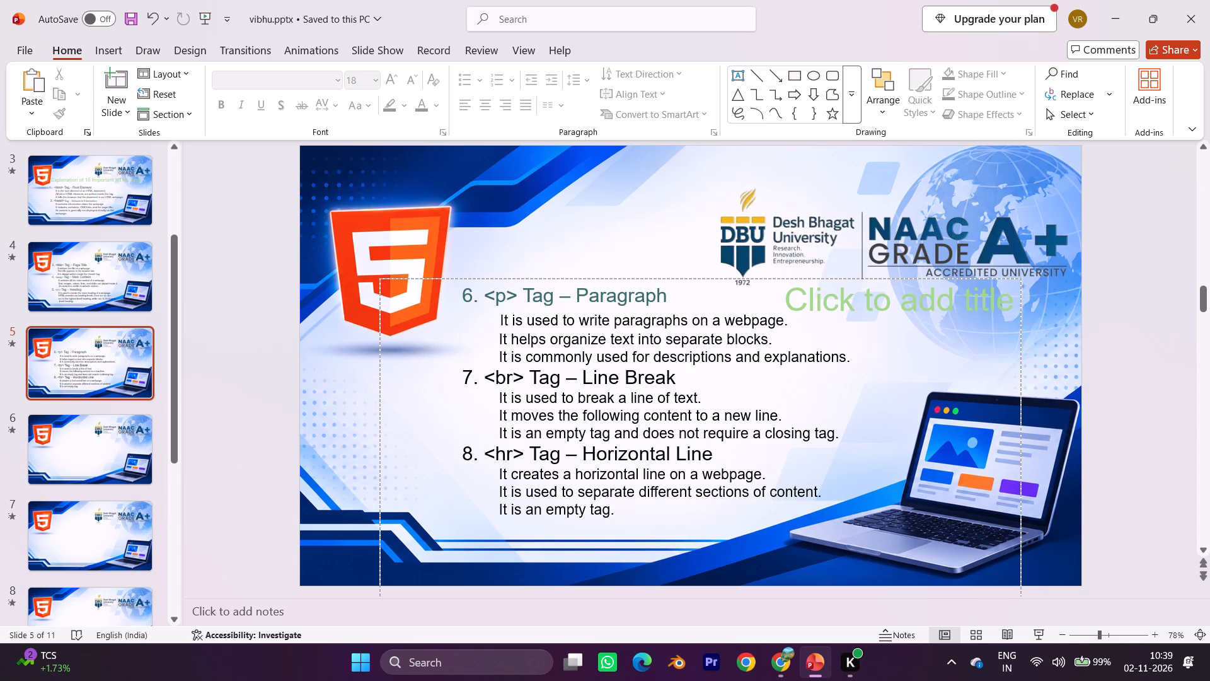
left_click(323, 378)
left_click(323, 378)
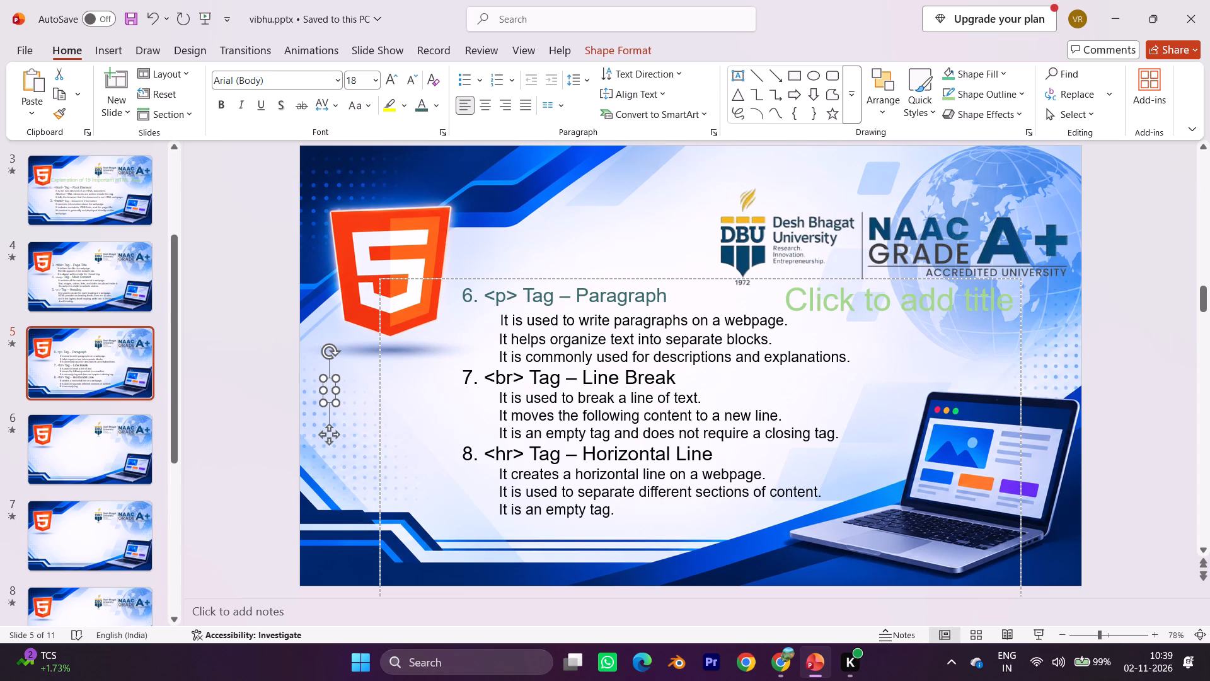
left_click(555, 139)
Resize the empty title placeholder on slide 4 by its top edge to below the slide, clear of the tag text.
left_click(105, 271)
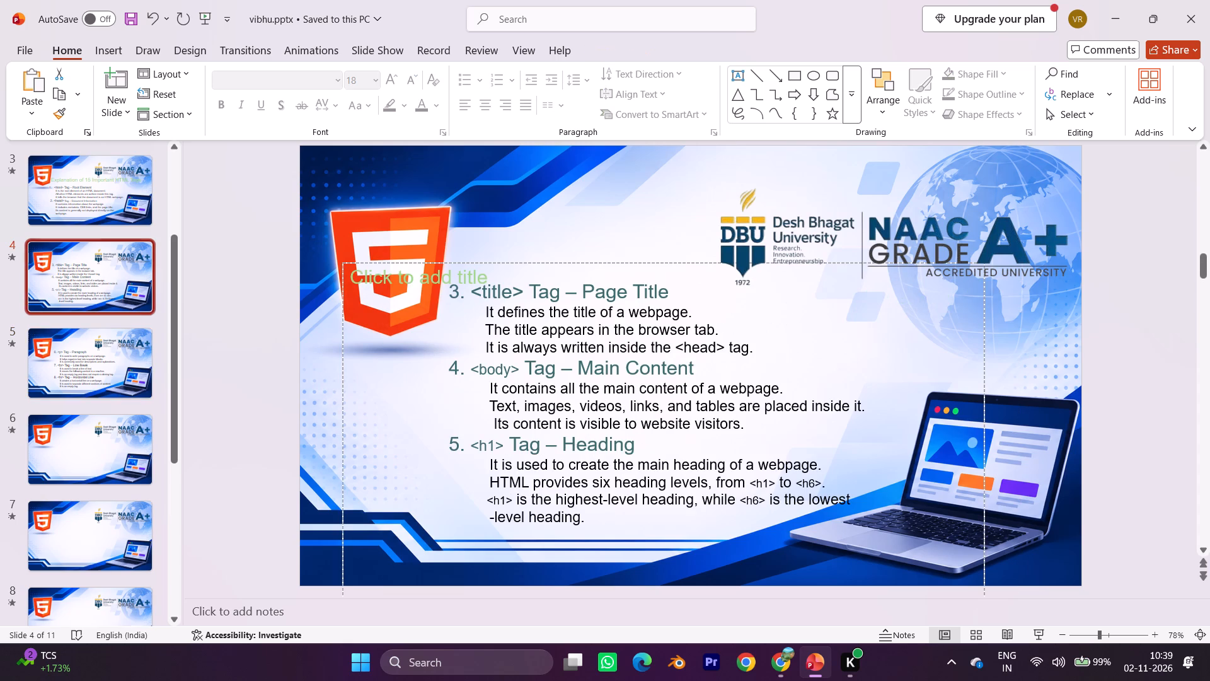
left_click(247, 301)
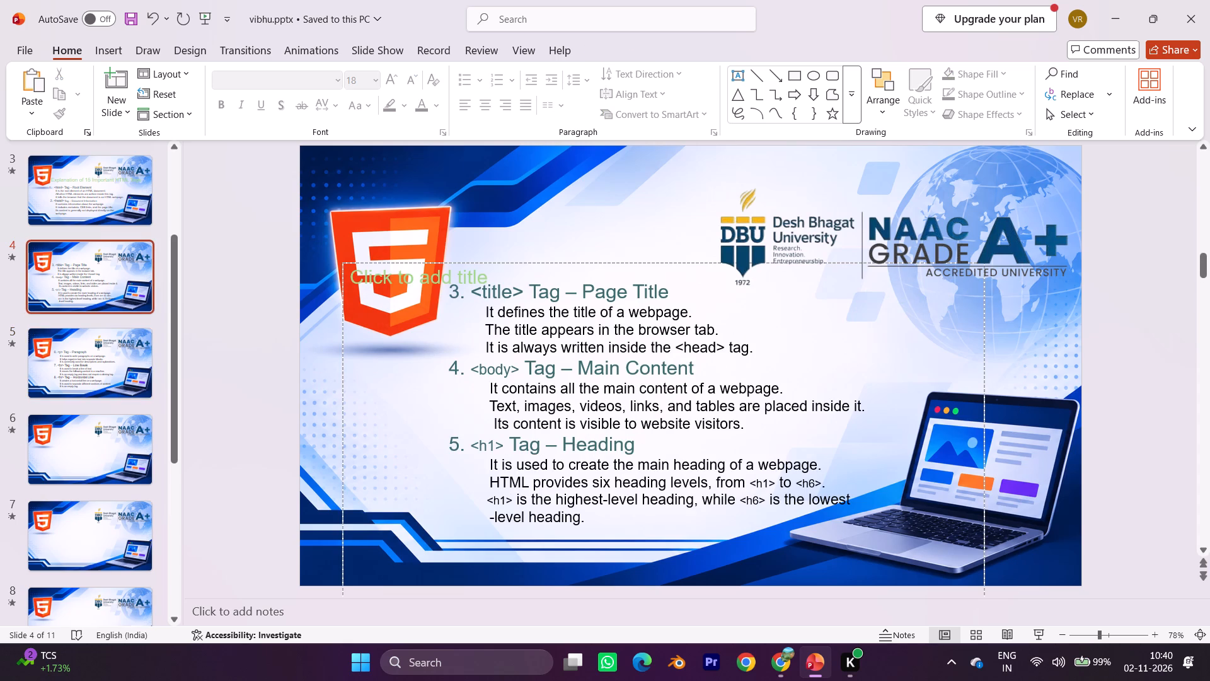
left_click(387, 278)
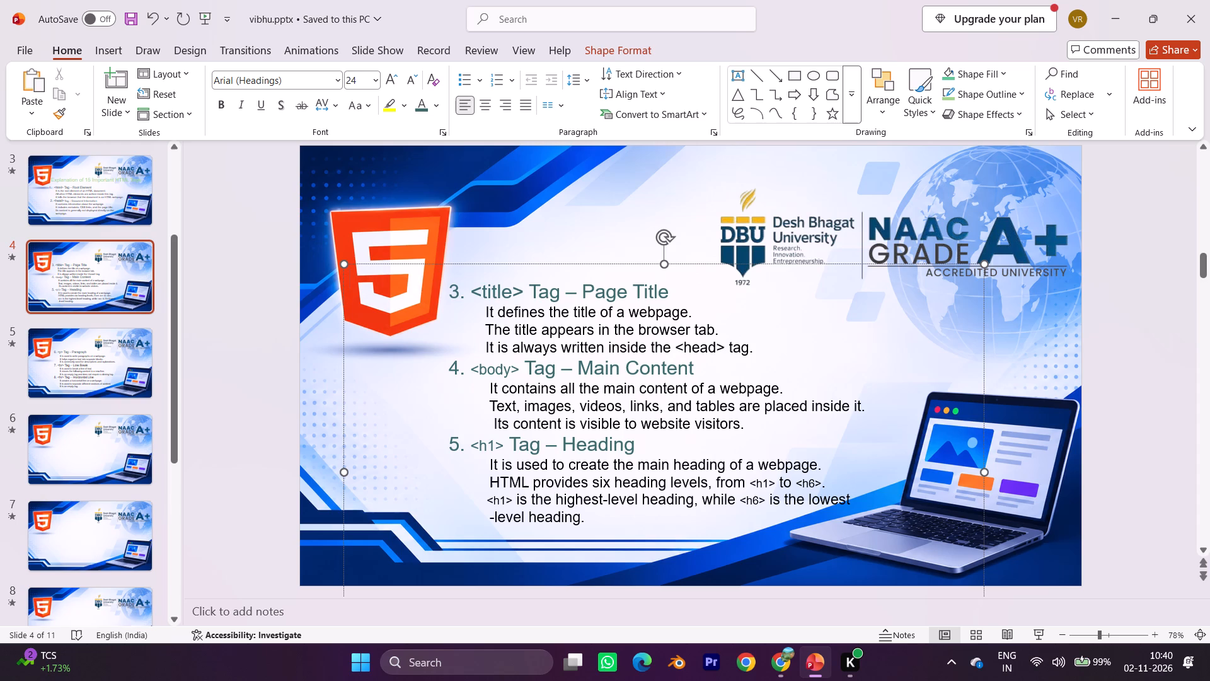
right_click(387, 278)
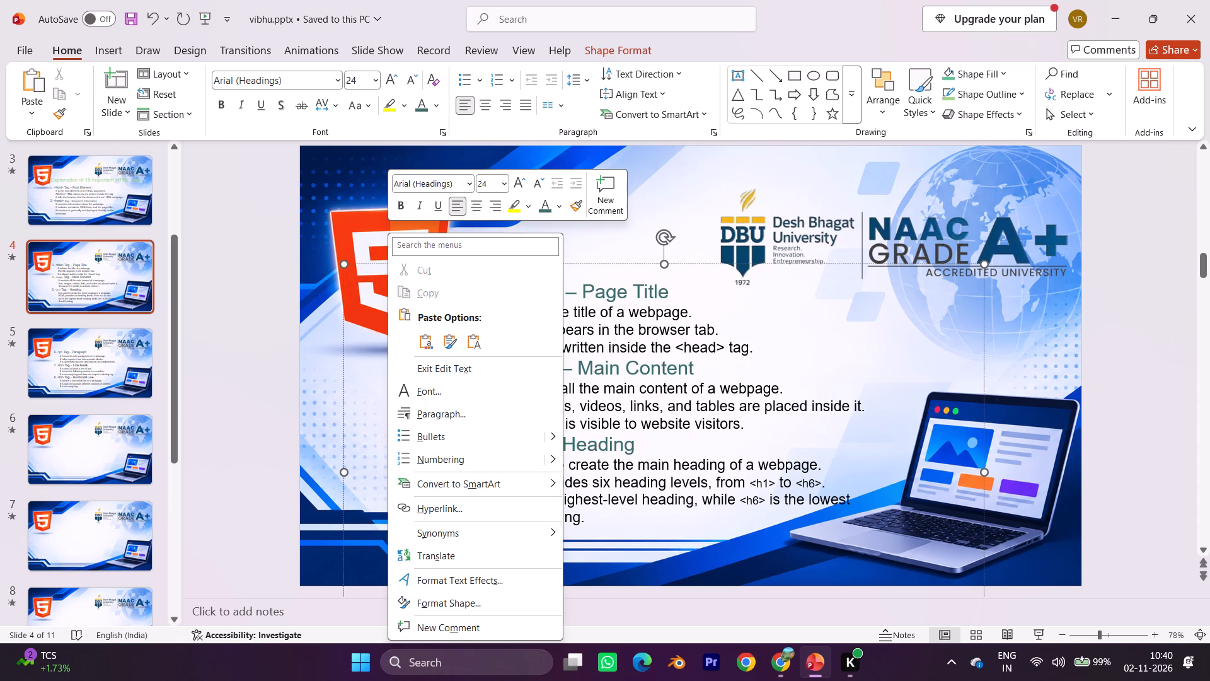
scroll(423, 437, "down", 1)
left_click(250, 286)
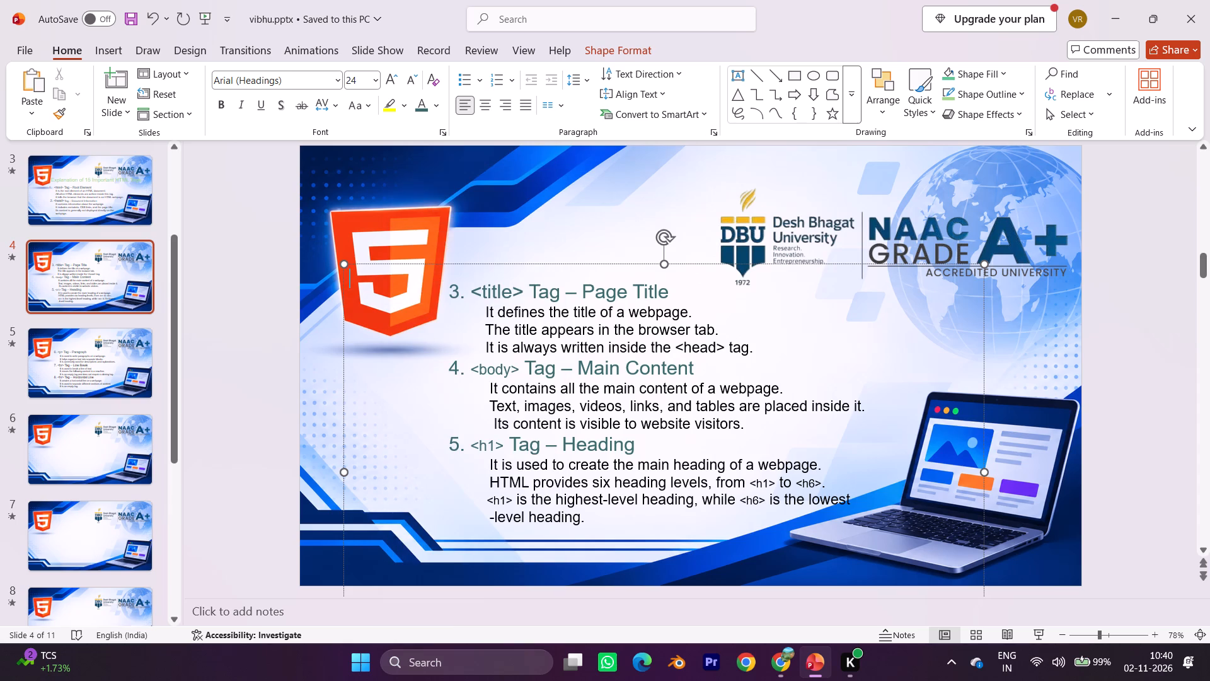
left_click_drag(665, 260, 444, 175)
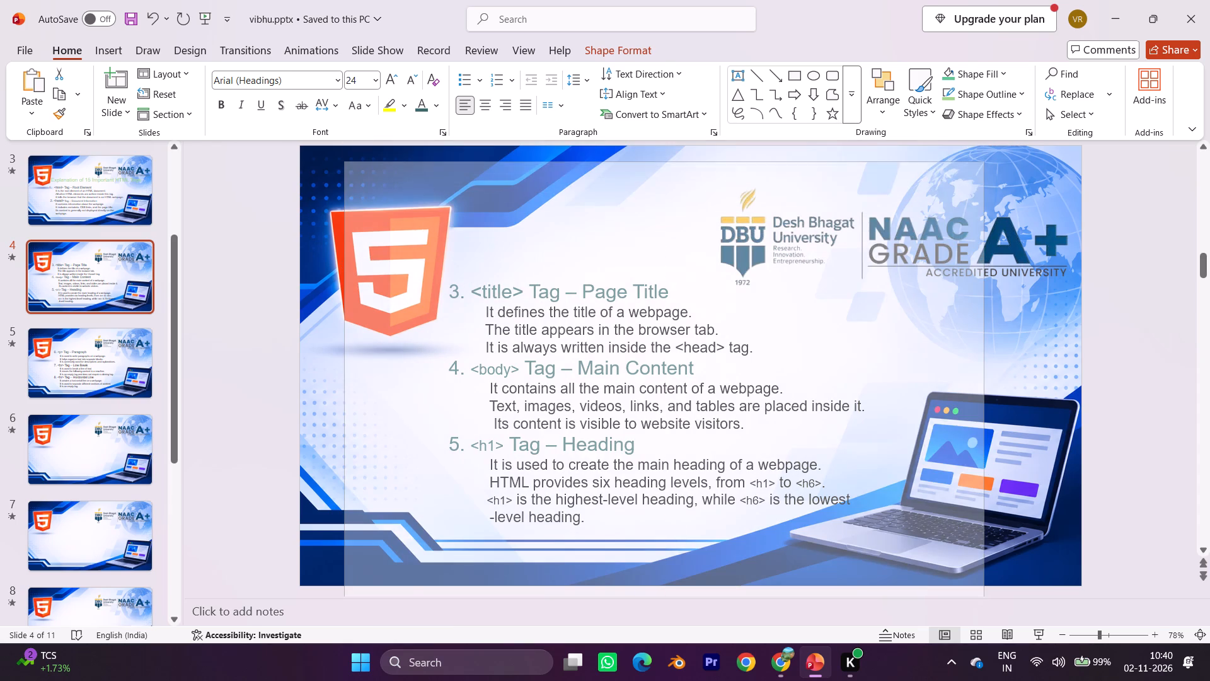
left_click_drag(444, 175, 544, 651)
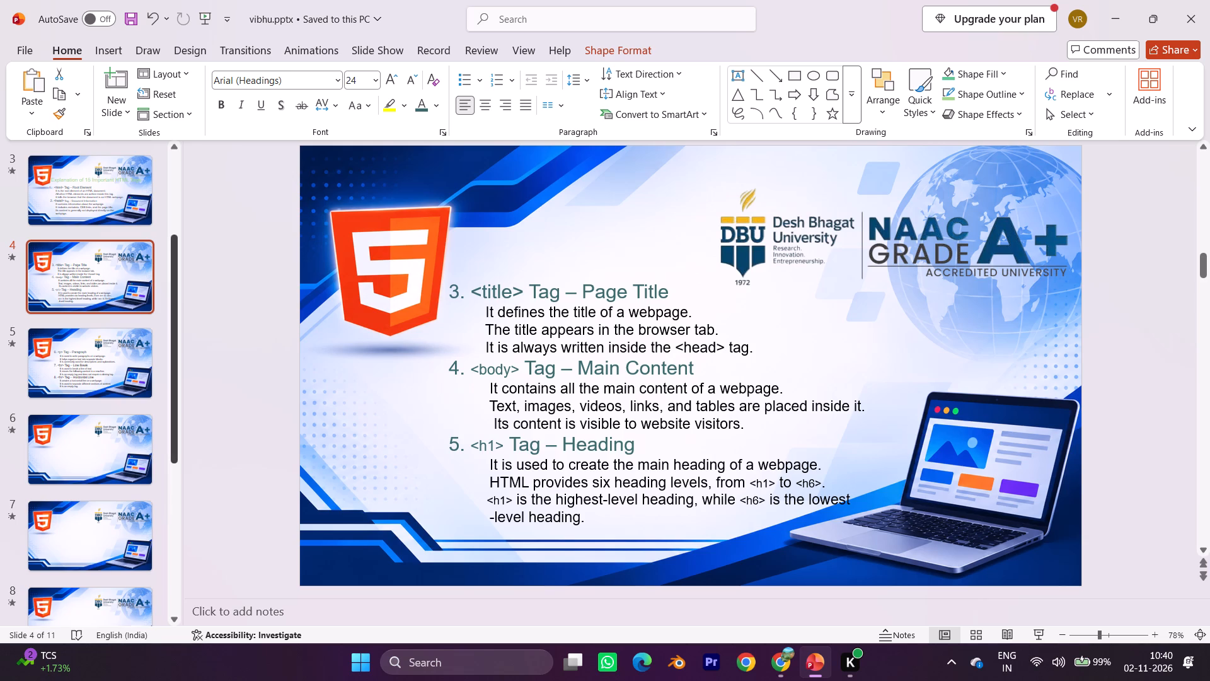
Resize the empty title placeholder on slide 5 by its upper-left corner to below the slide, clear of the tag text.
left_click(91, 322)
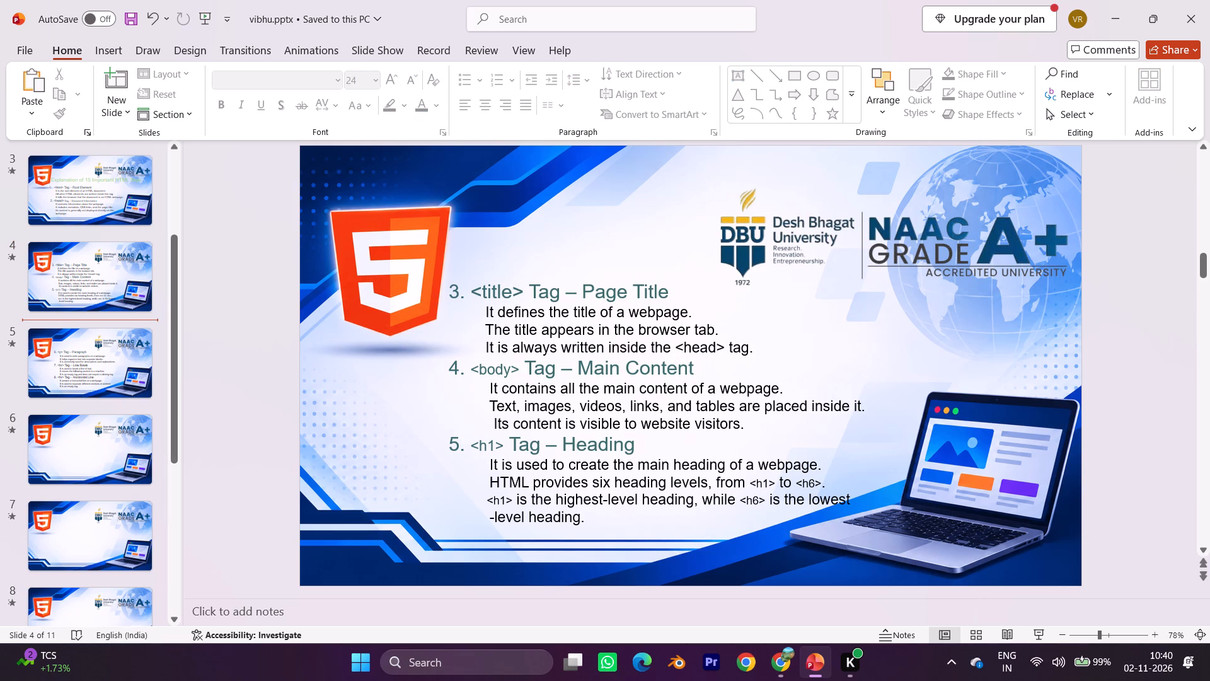
left_click(91, 351)
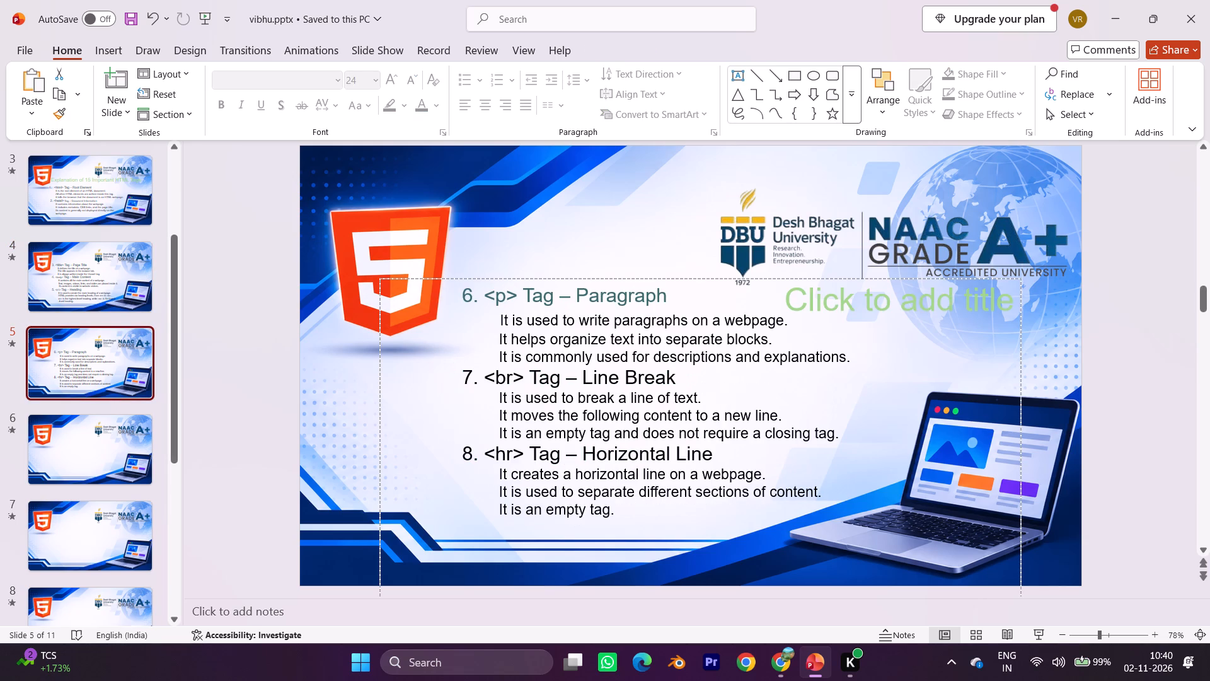
left_click(410, 283)
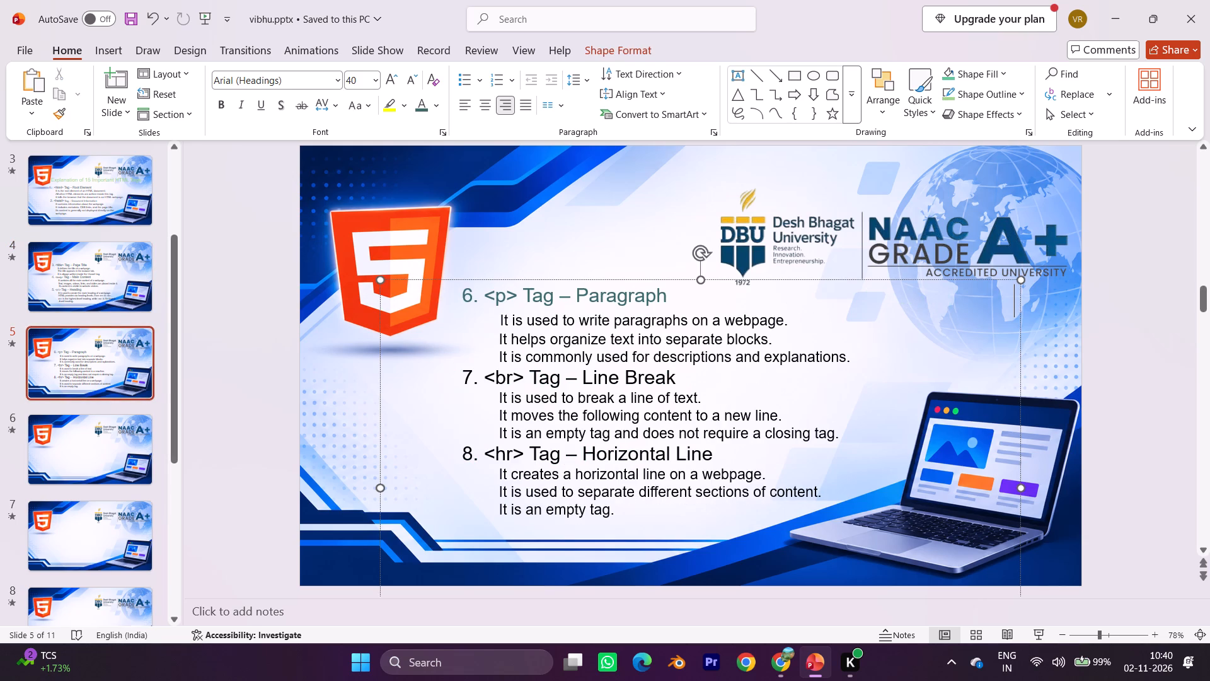
left_click_drag(377, 282, 580, 426)
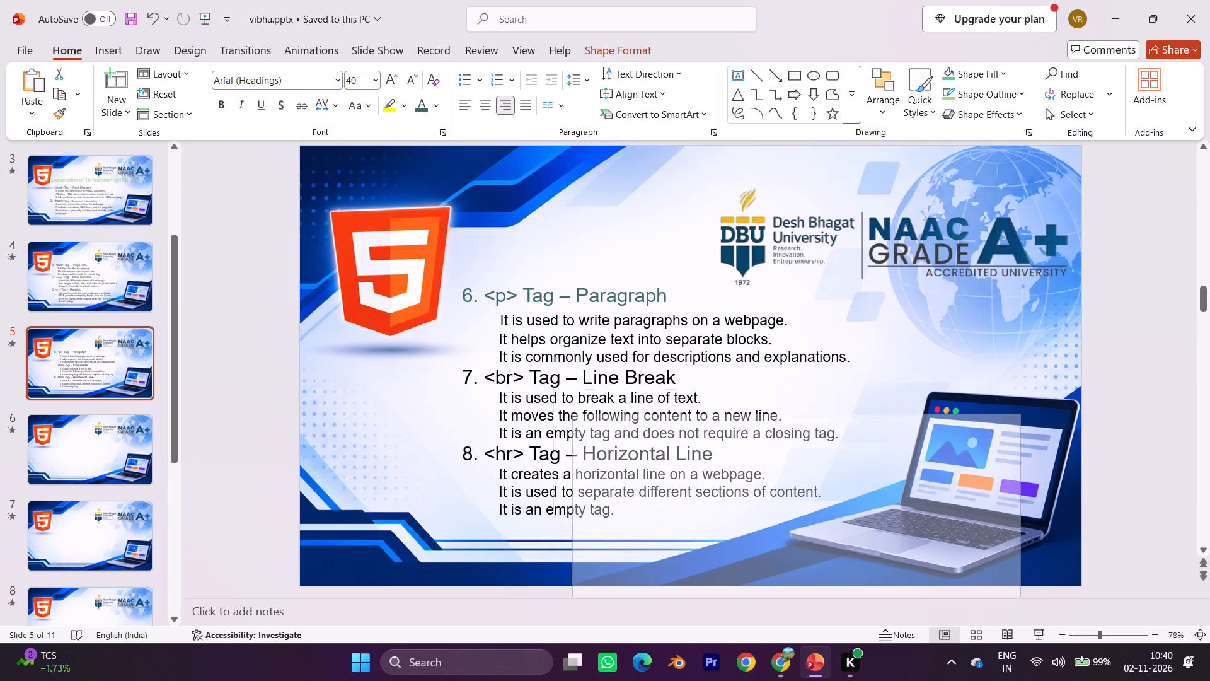
left_click_drag(580, 426, 870, 634)
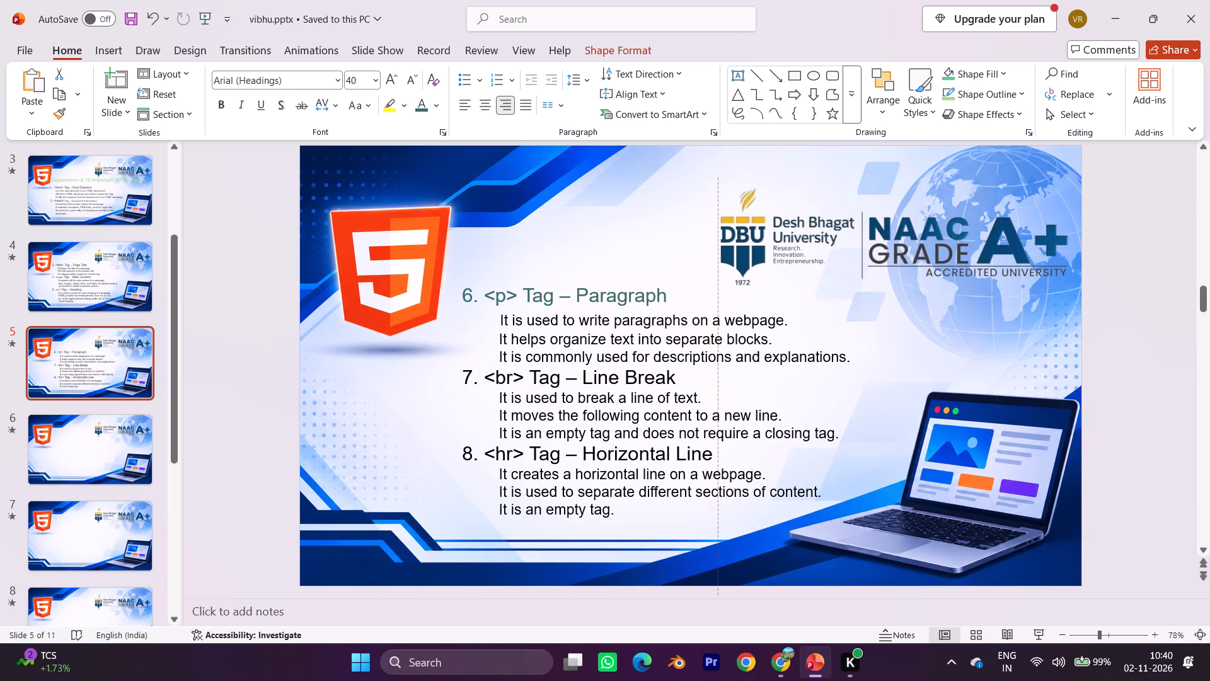
Review slides 1 to 5 to compare the placement of the university logo, titles and text.
left_click_drag(870, 634, 1147, 633)
left_click(46, 244)
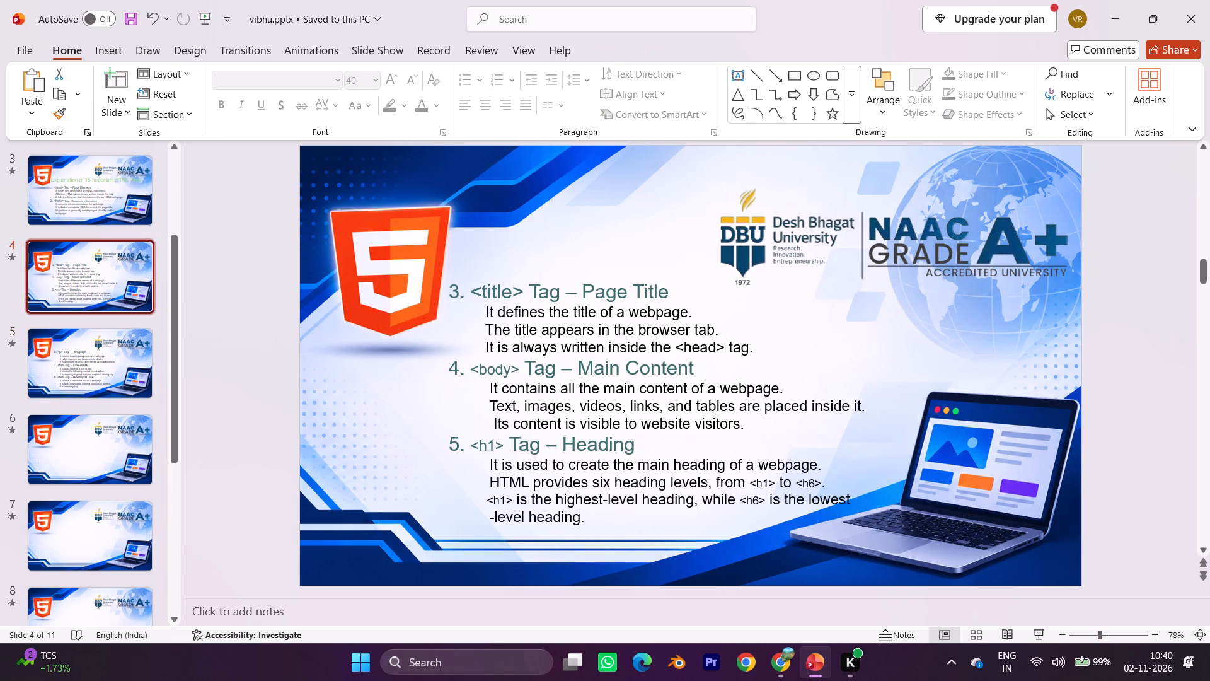
left_click(73, 206)
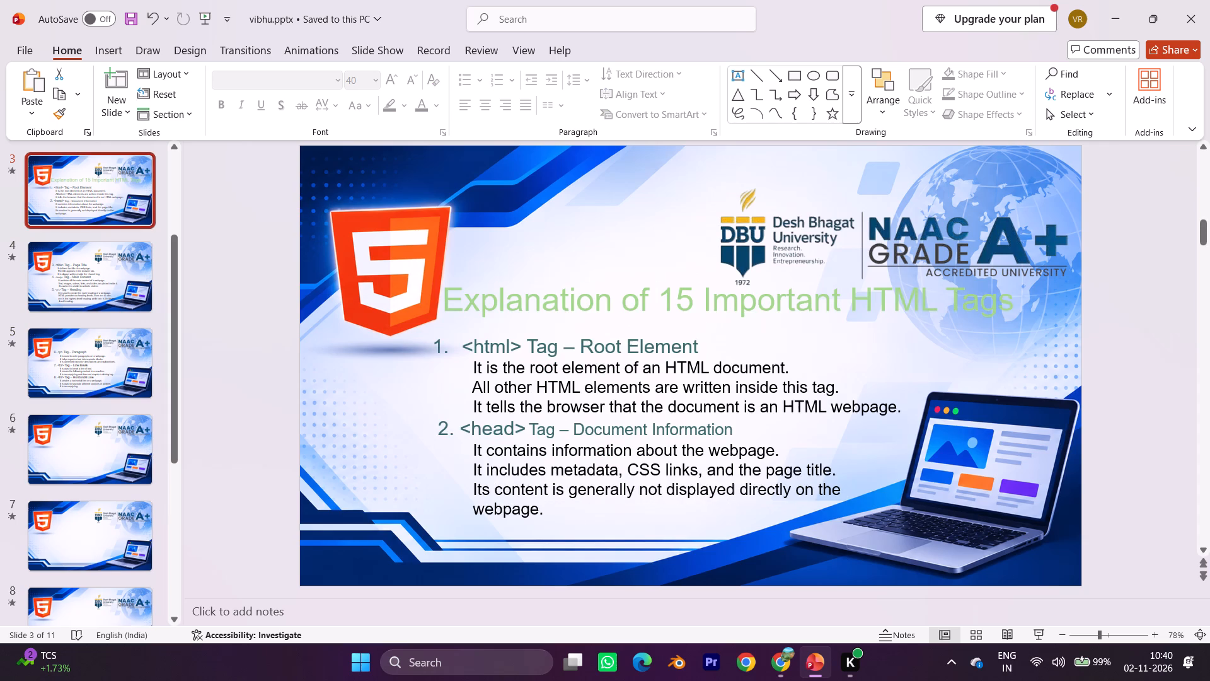
scroll(73, 206, "up", 2)
left_click(73, 206)
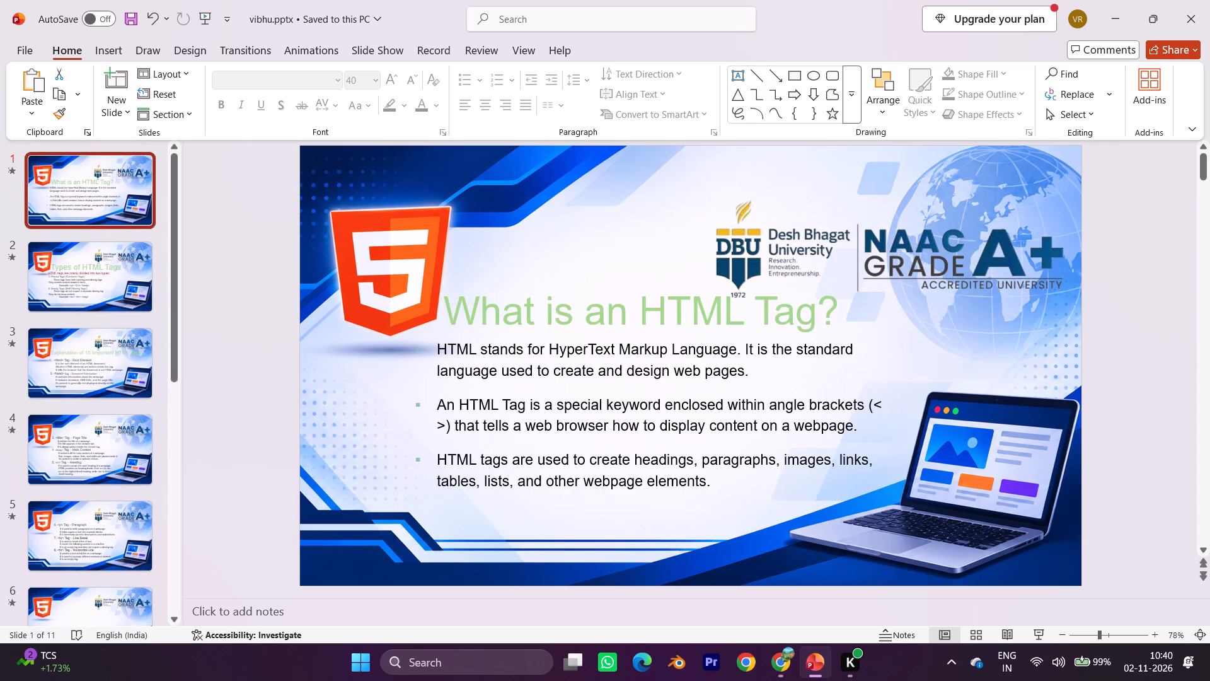
key("Down")
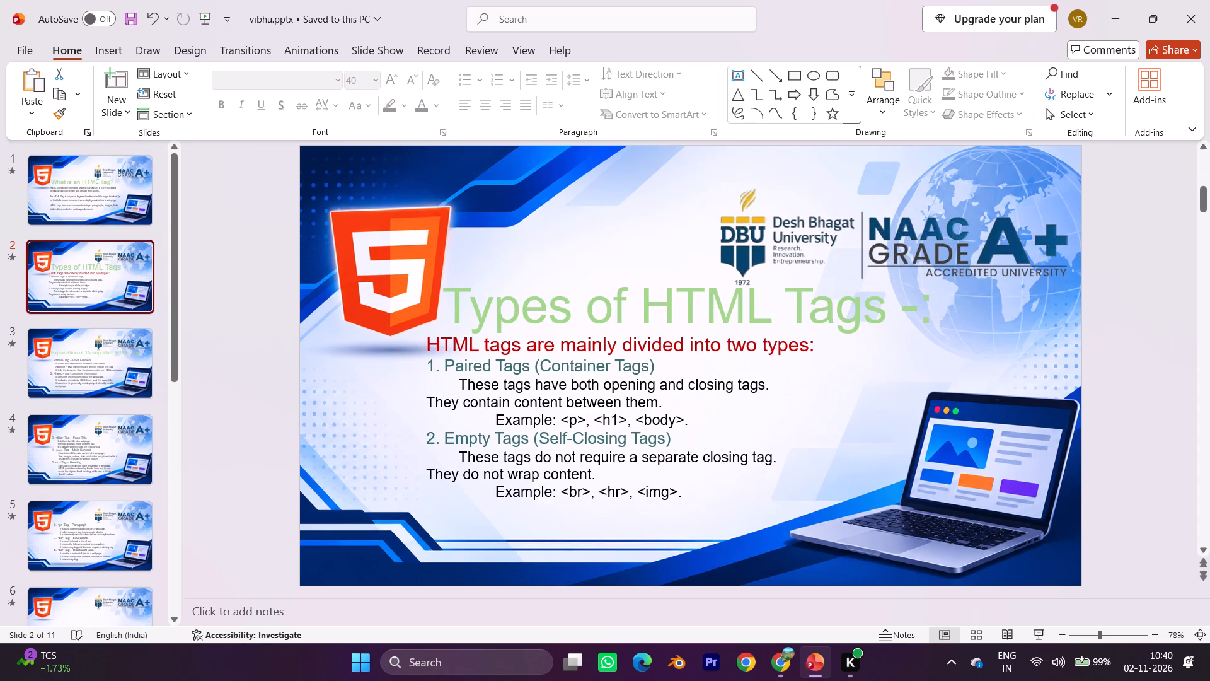
key("Down")
key("Down")
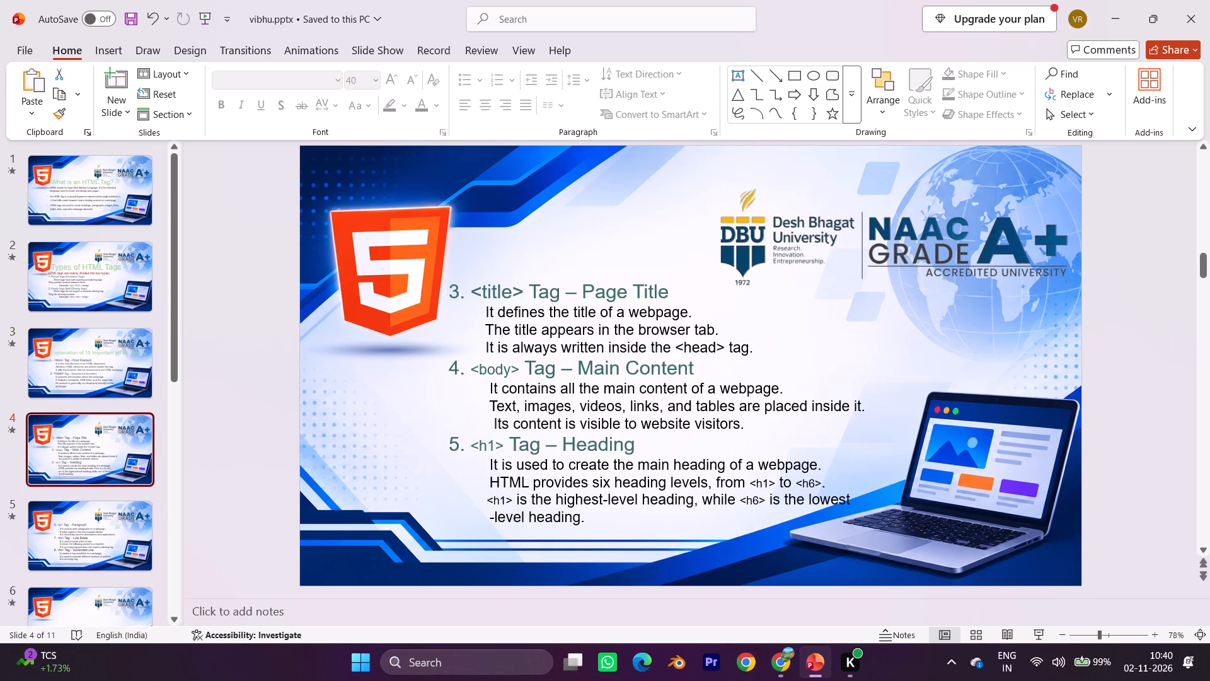
key("Down")
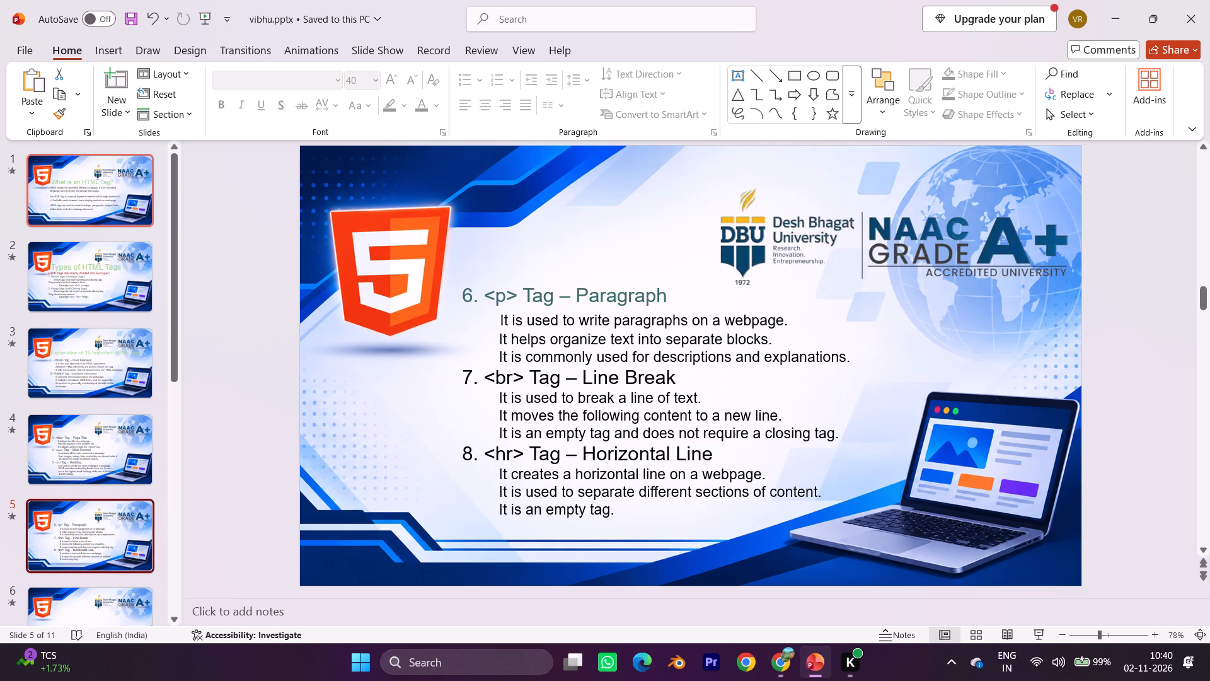
left_click(82, 223)
left_click(89, 262)
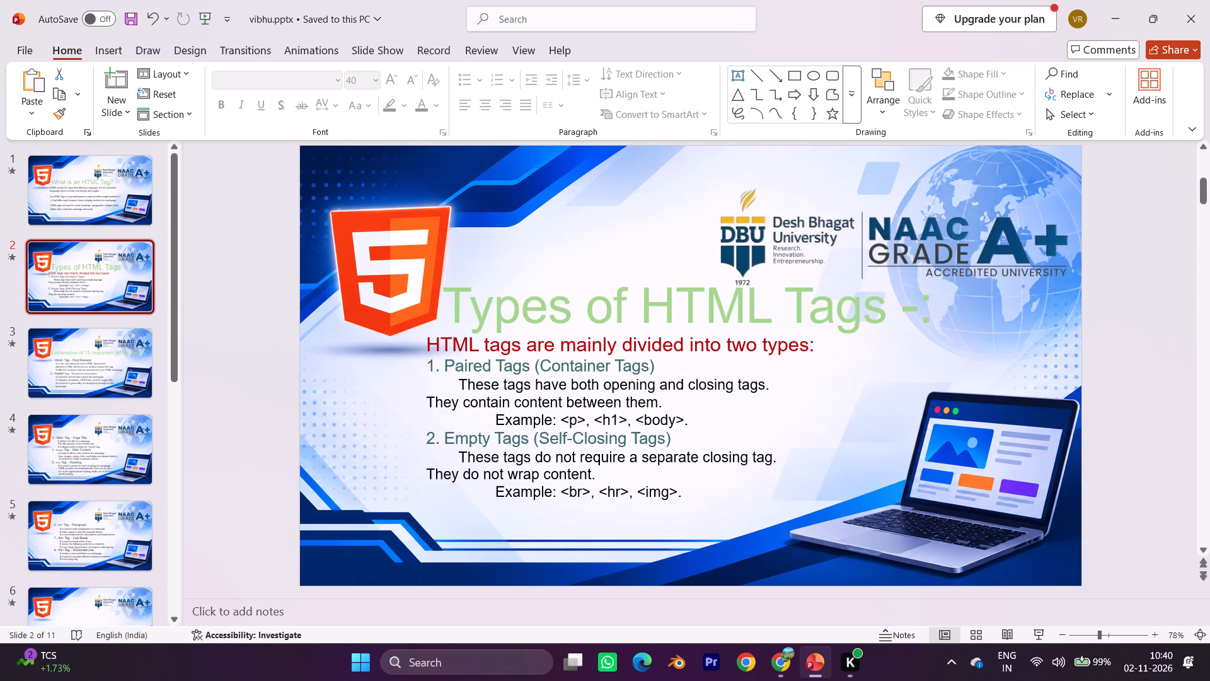
Move the university logo on slide 3 up, clear of the title "Explanation of 15 Important HTML Tags".
left_click(139, 373)
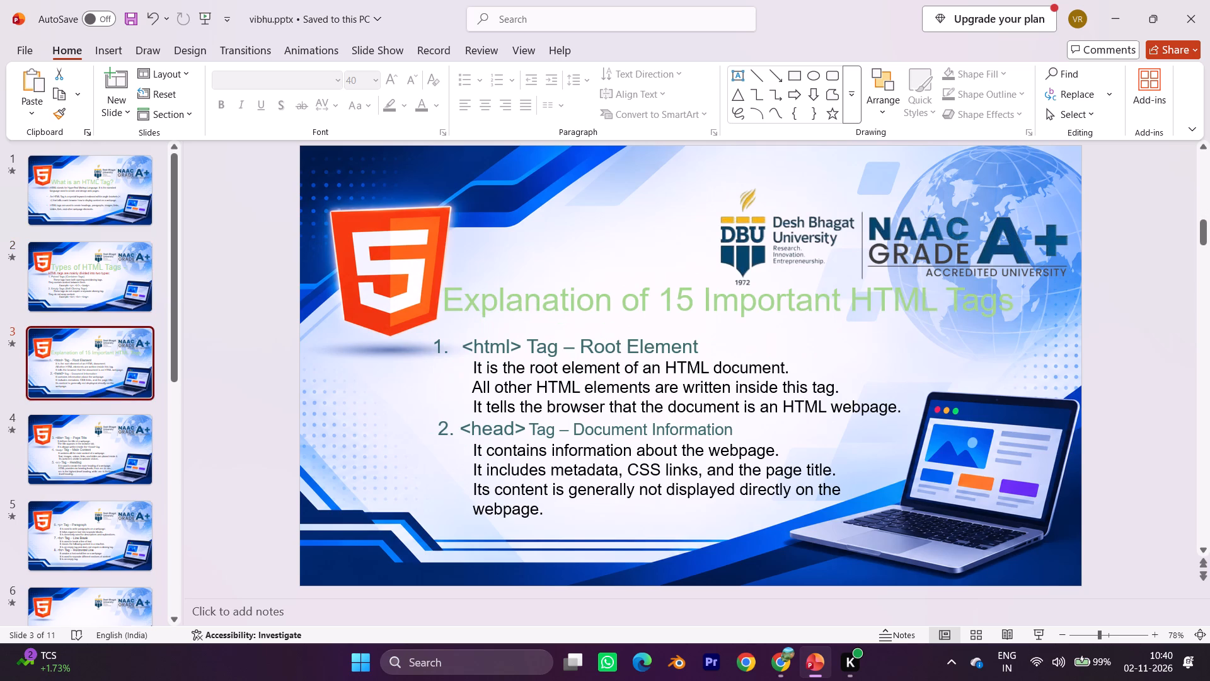
left_click(813, 207)
left_click_drag(851, 207, 851, 206)
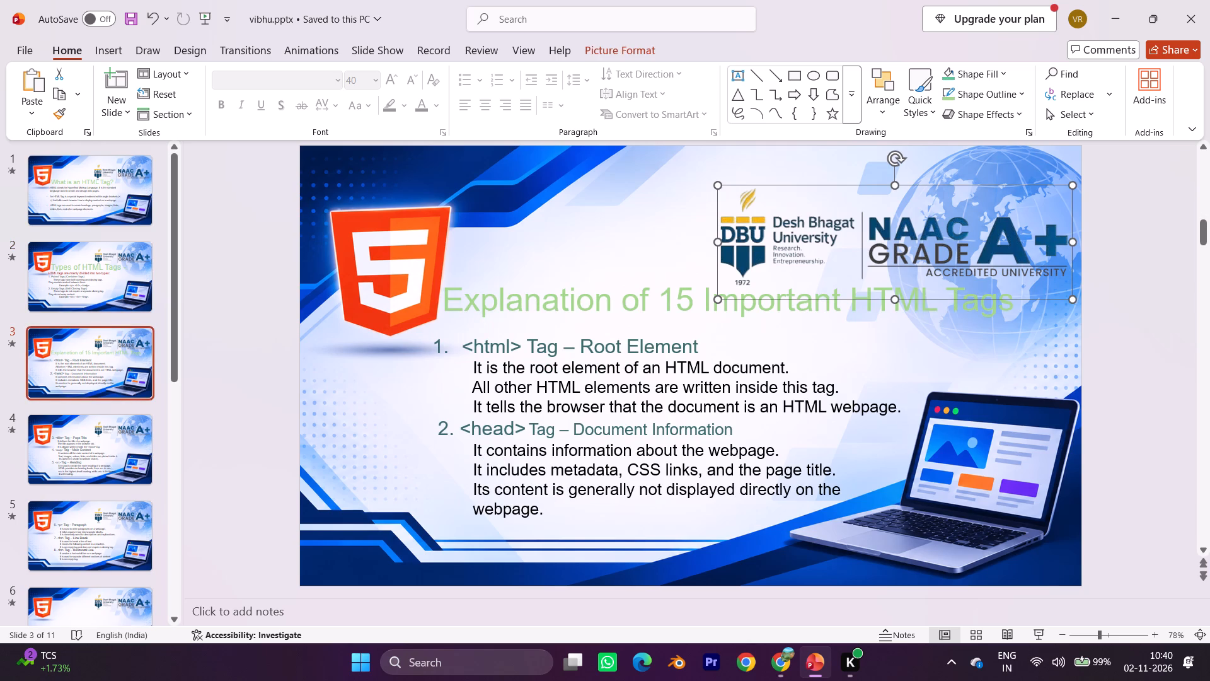
left_click_drag(851, 206, 856, 178)
Move the university logo on slide 2 up to the slide's top edge, clear of the title "Types of HTML Tags".
left_click(101, 263)
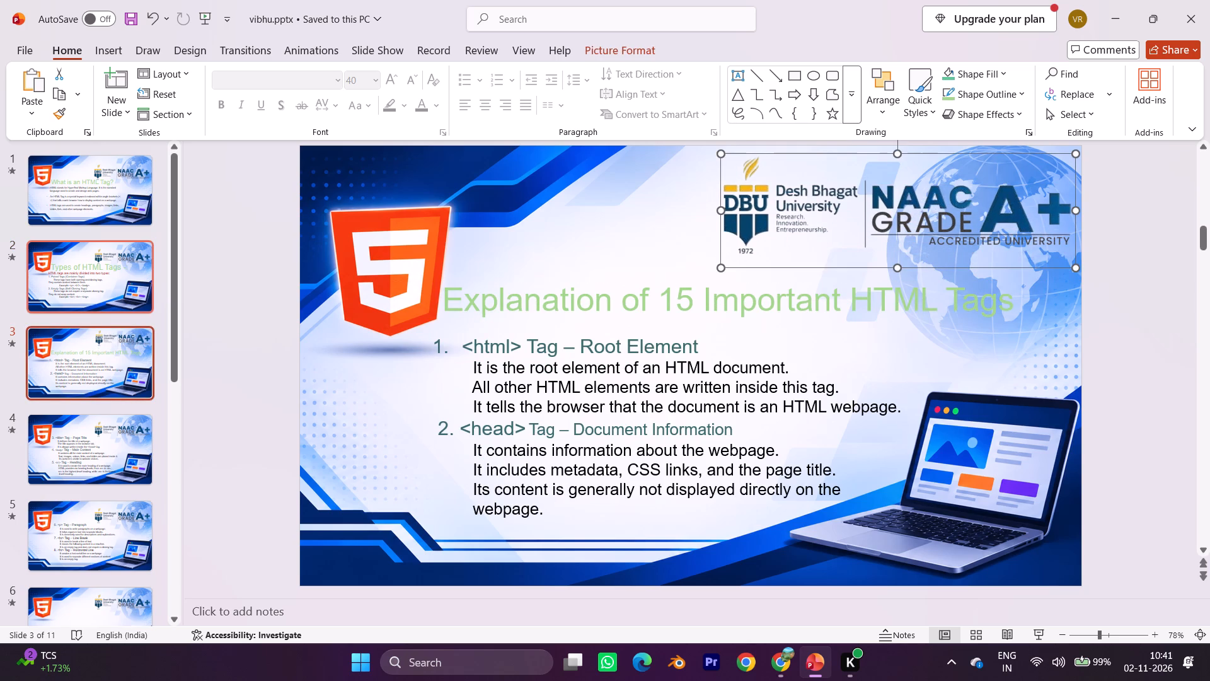
left_click(741, 231)
left_click_drag(741, 231, 744, 184)
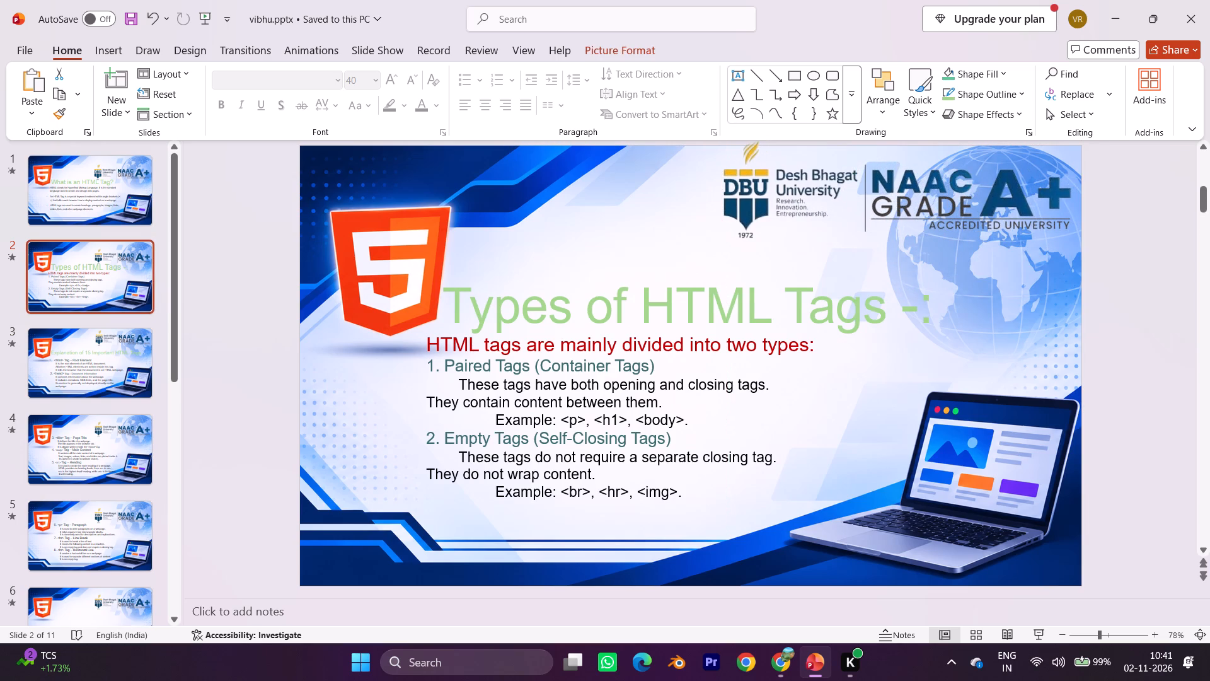
left_click_drag(744, 184, 744, 183)
left_click_drag(744, 183, 744, 192)
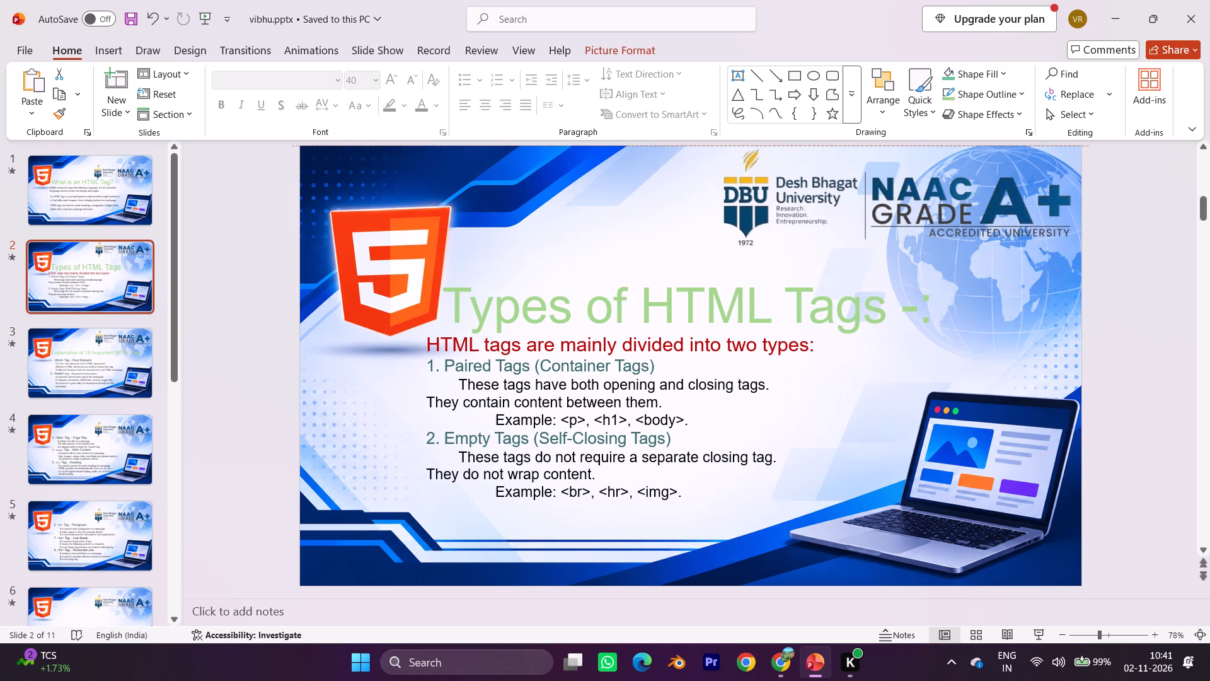
left_click_drag(744, 192, 744, 192)
left_click(744, 192)
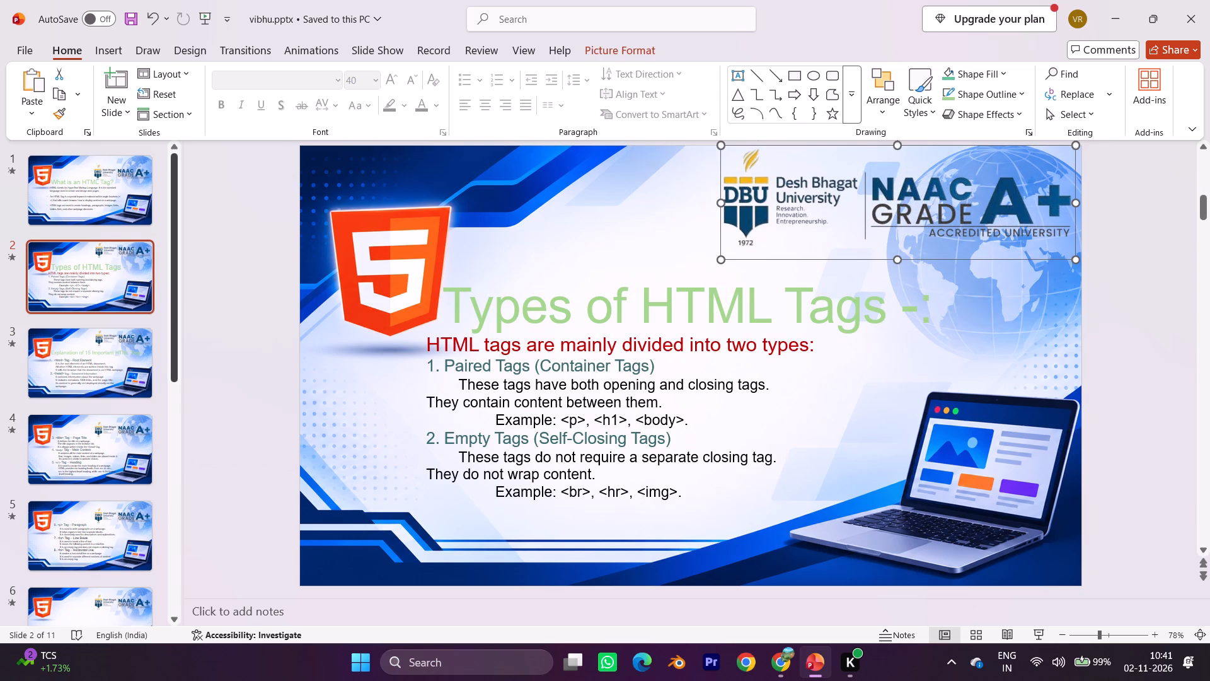
Move the university logo on slide 1 up and slightly right, clear of the title "What is an HTML Tag?".
left_click(76, 183)
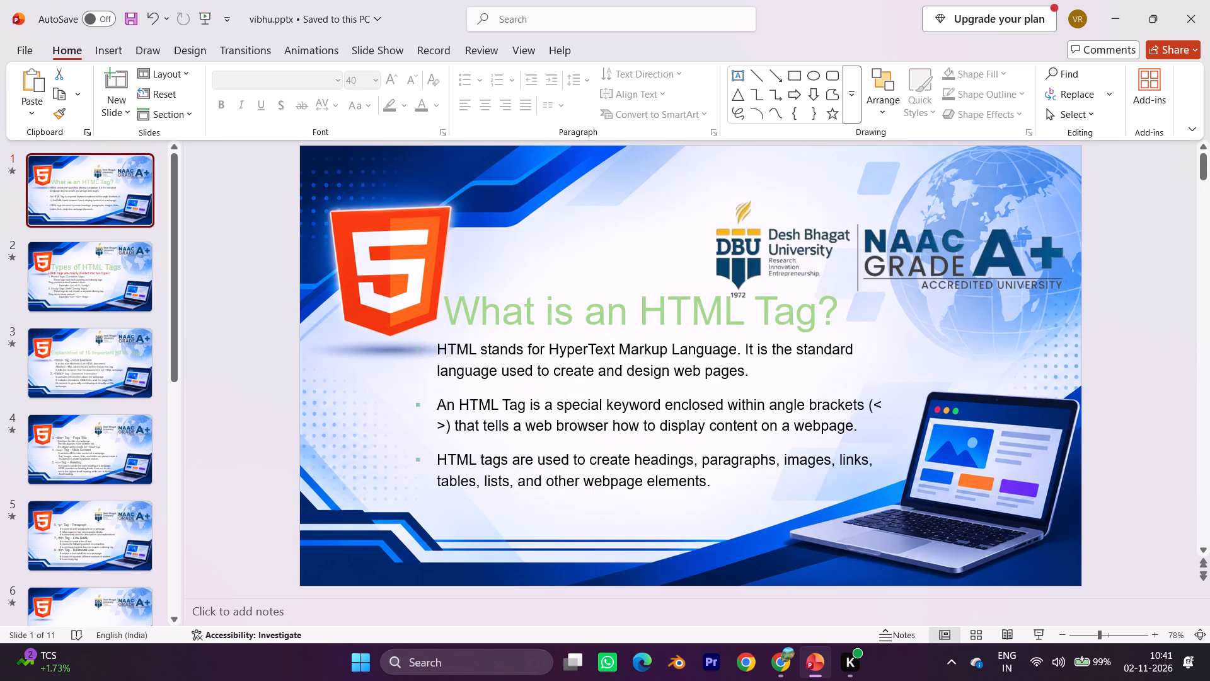
left_click(761, 246)
left_click_drag(761, 246, 769, 201)
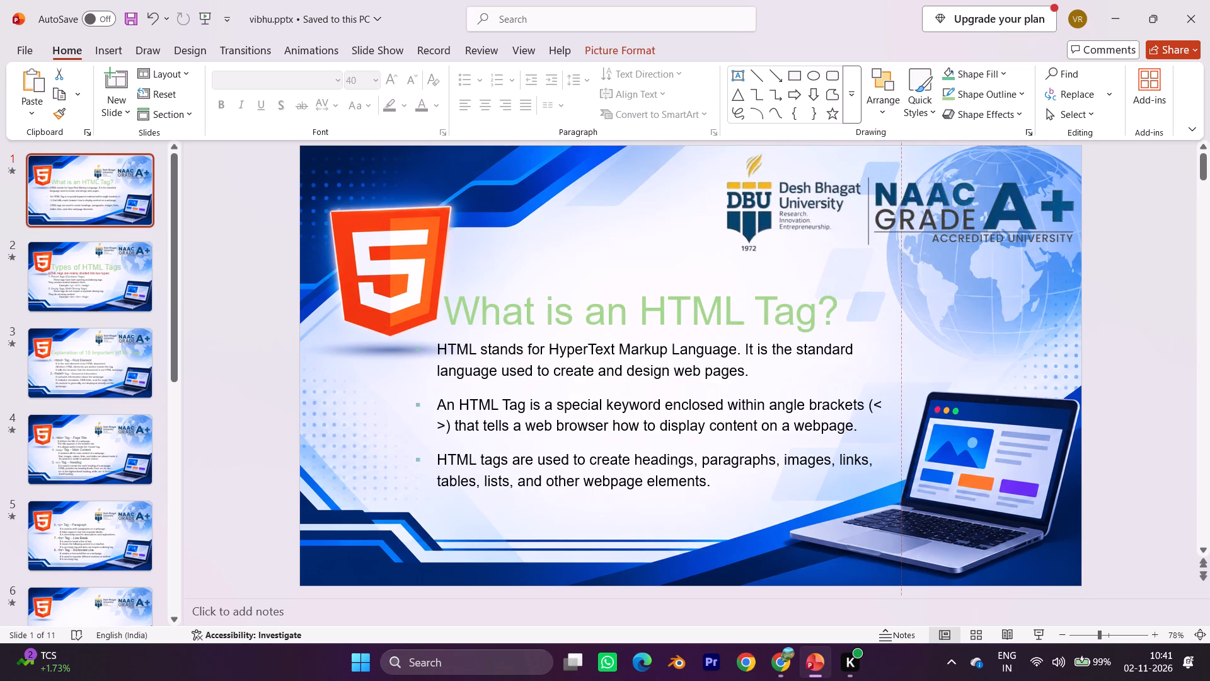
left_click_drag(769, 201, 770, 202)
left_click_drag(770, 202, 771, 202)
left_click(401, 215)
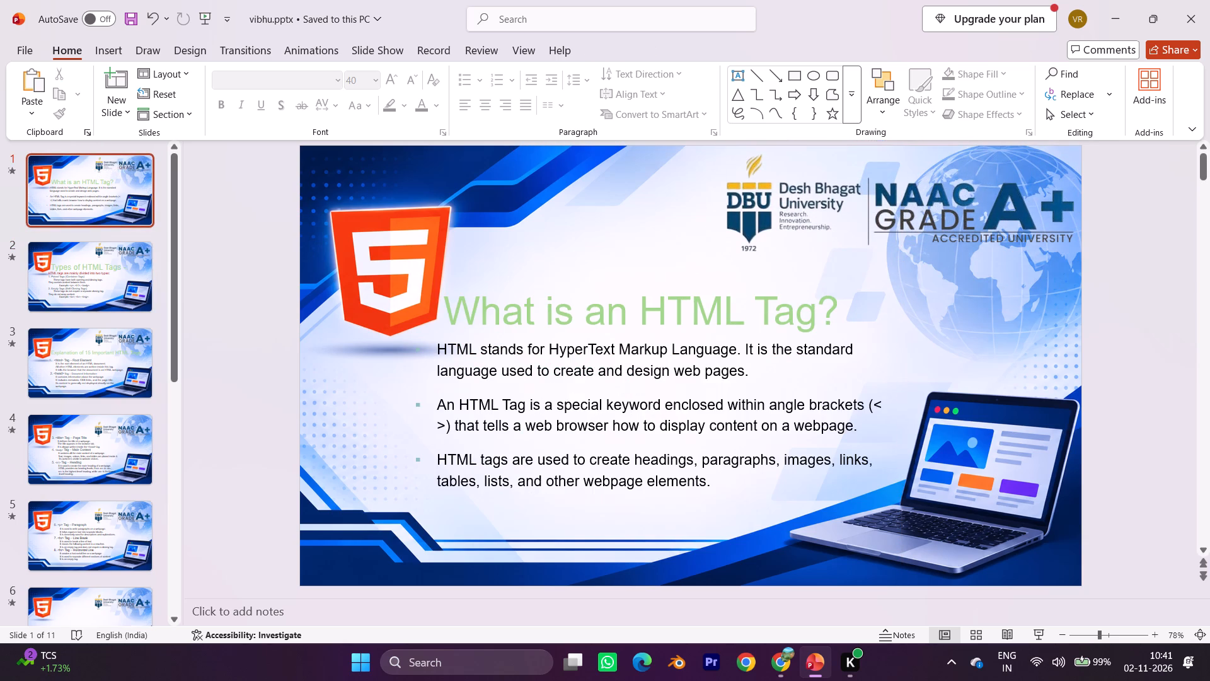
Move the university logo on slide 3 further up to the slide's top edge, matching slide 2.
left_click(84, 267)
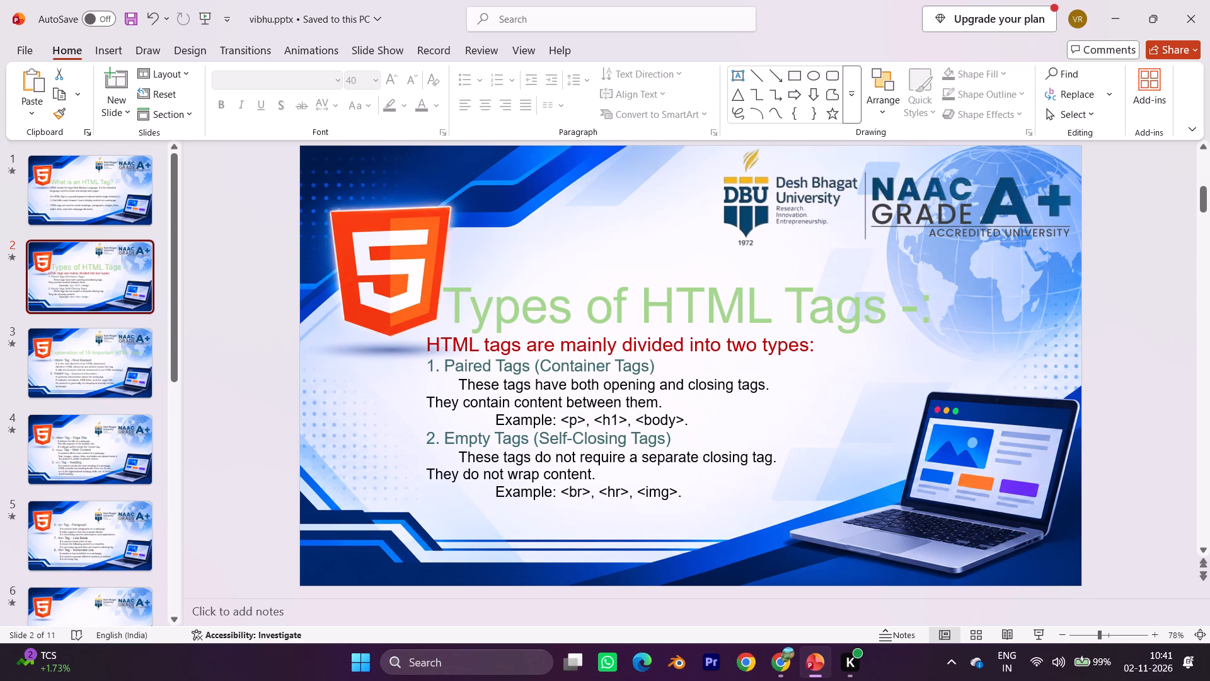
left_click(92, 383)
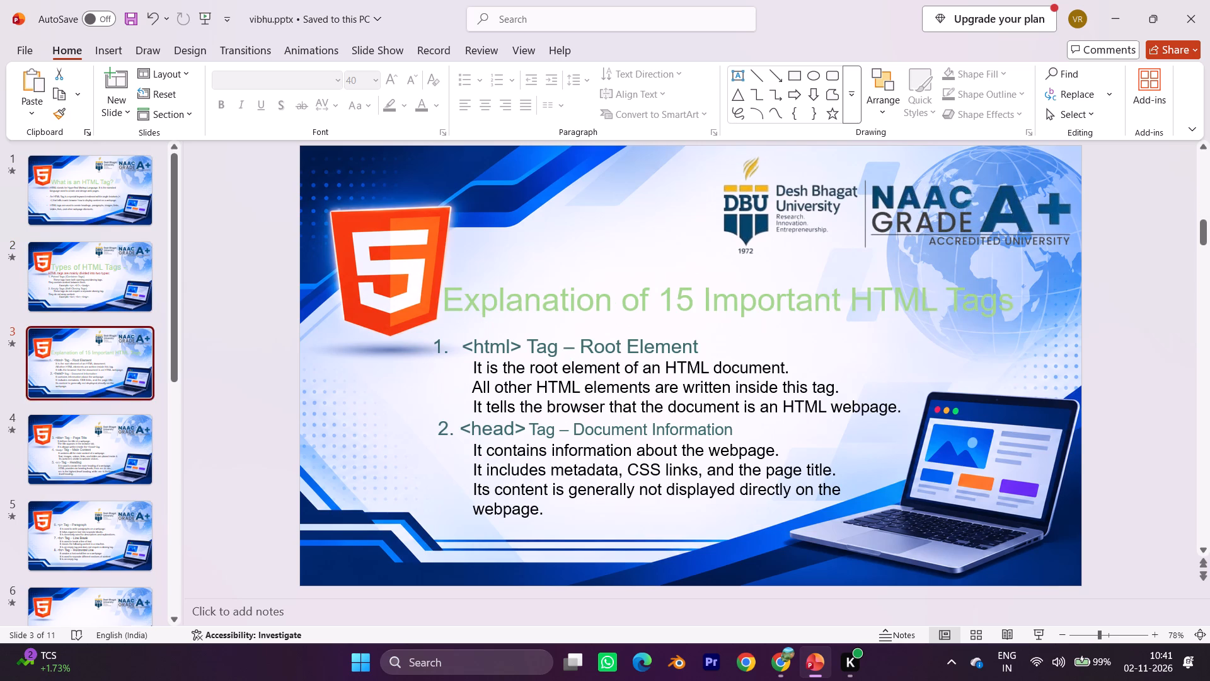
left_click(764, 192)
left_click_drag(764, 192, 764, 187)
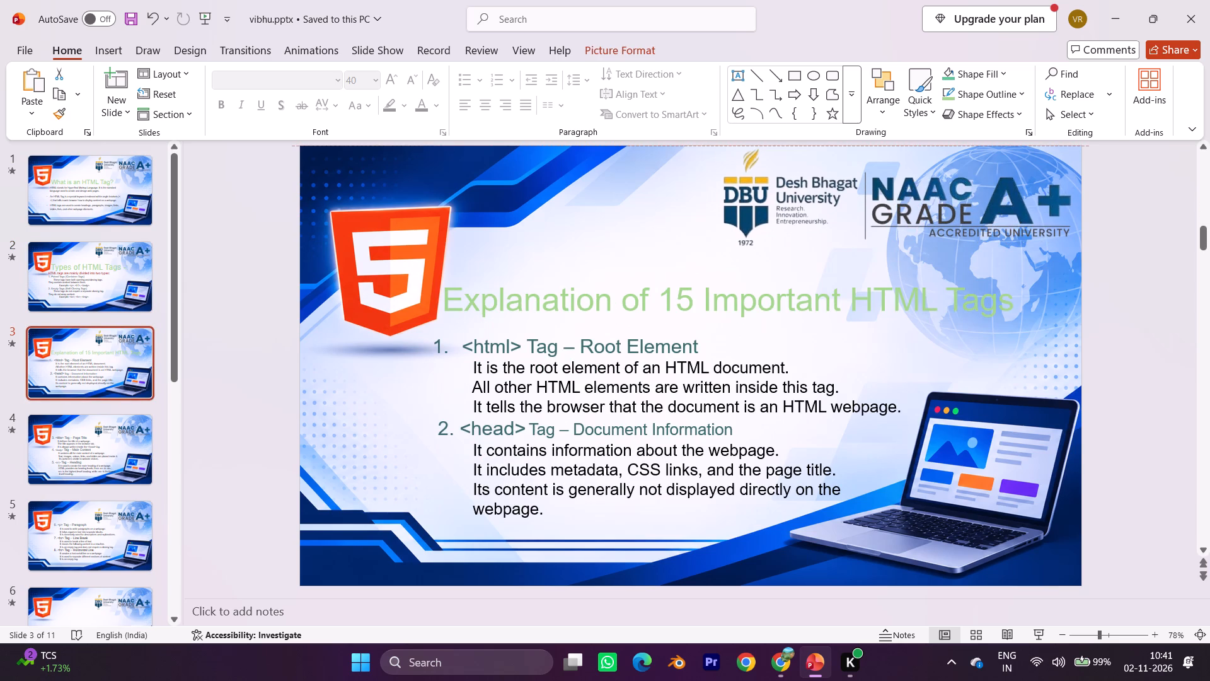
left_click_drag(764, 187, 762, 186)
Move the university logo on slide 1 further up so it sits against the slide's top edge.
left_click(125, 283)
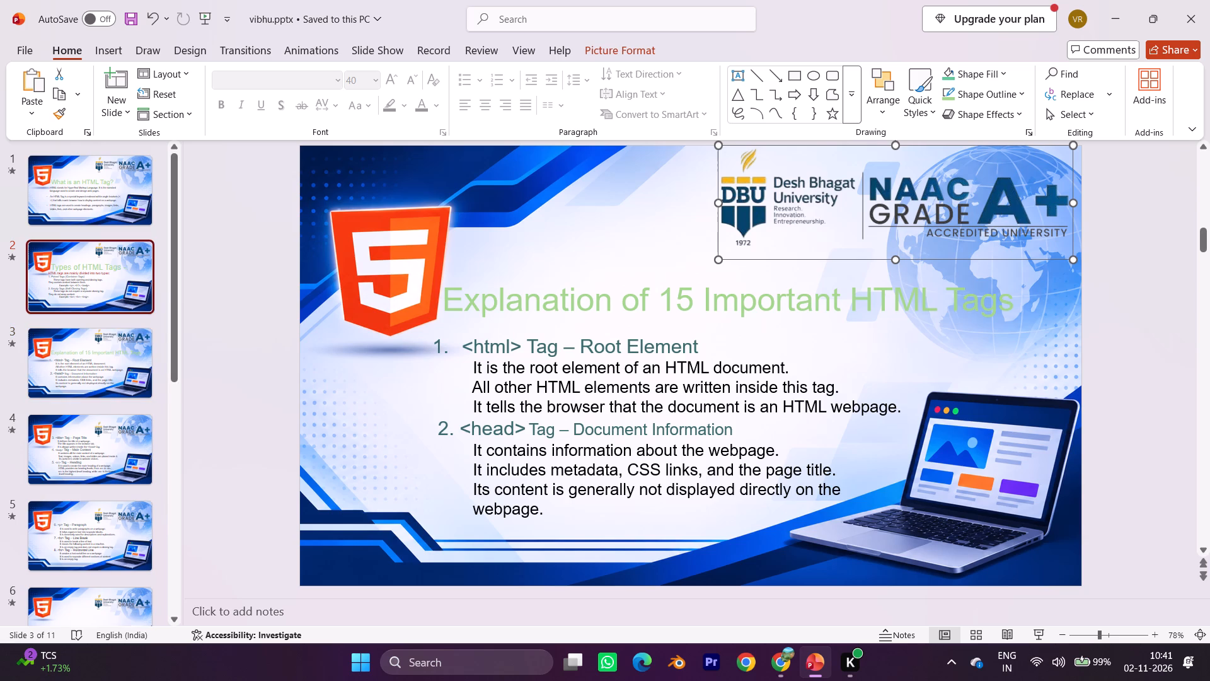
left_click(102, 197)
left_click(798, 223)
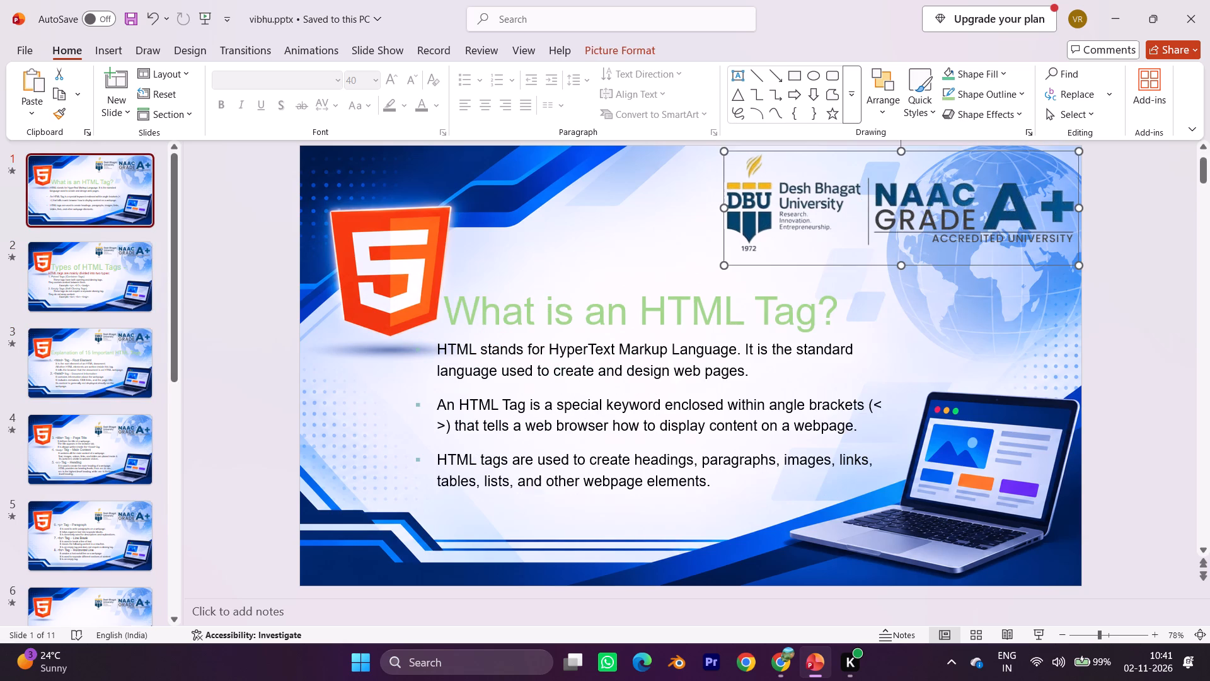
left_click_drag(798, 223, 796, 221)
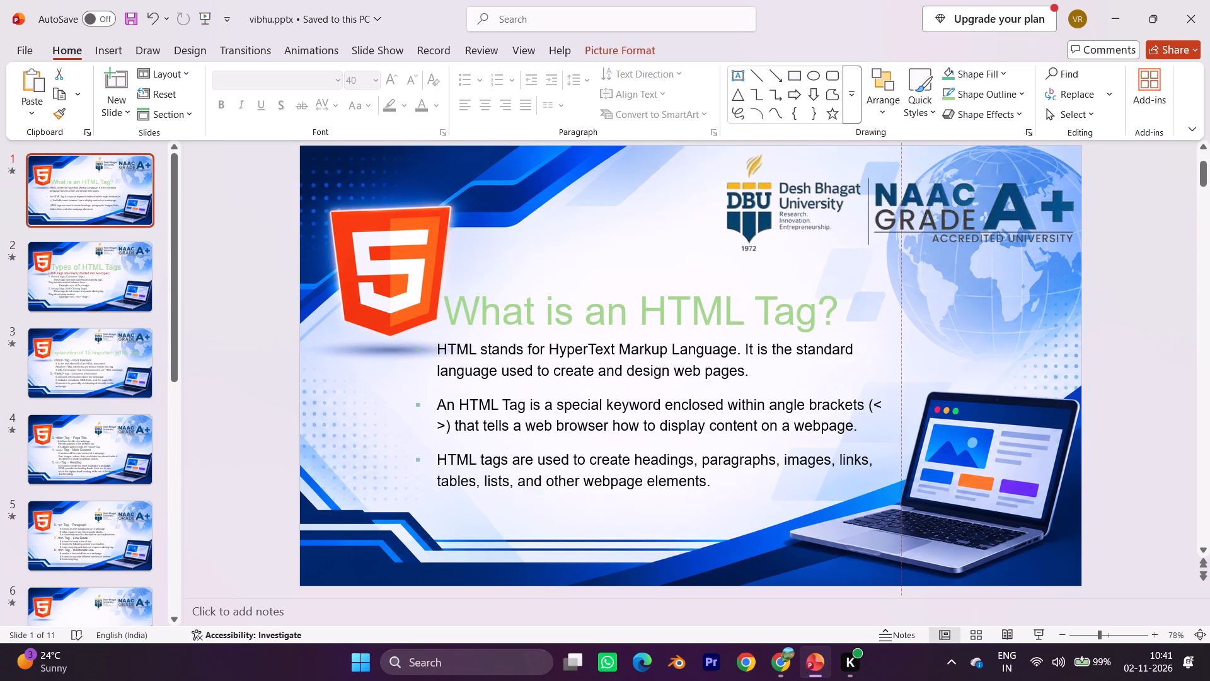
left_click_drag(796, 221, 795, 218)
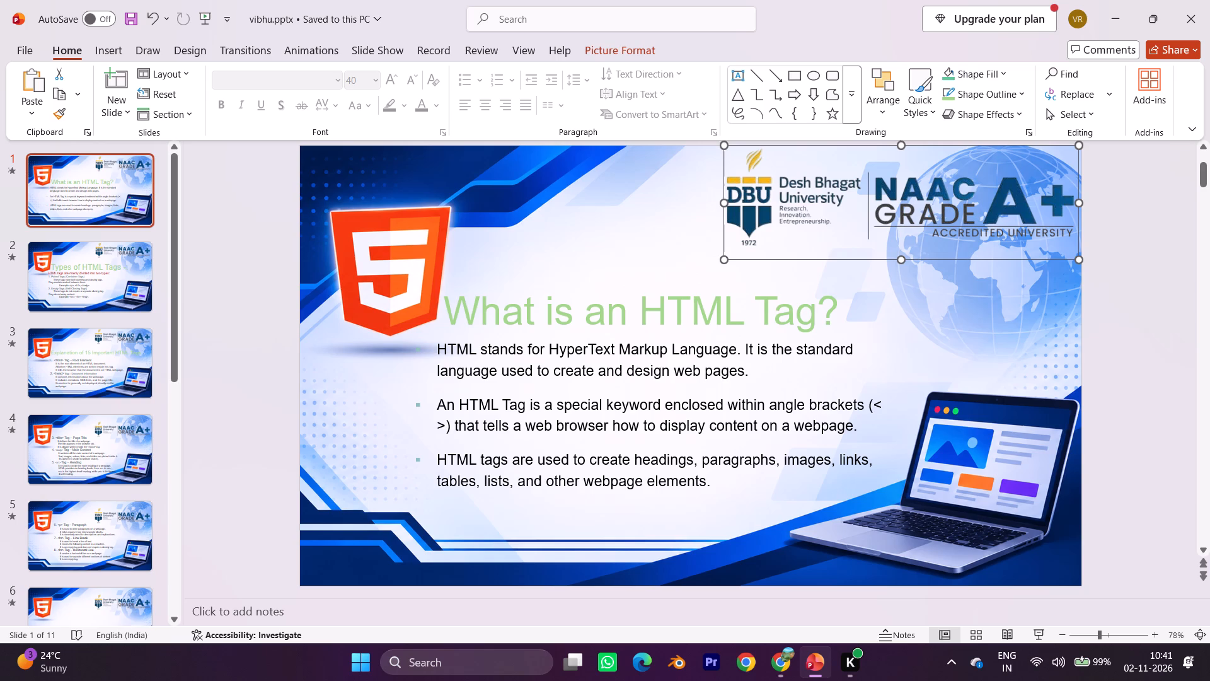
Move the university logo on slide 4 up to the slide's top edge, clear of the <title> tag heading.
left_click(87, 241)
left_click(79, 262)
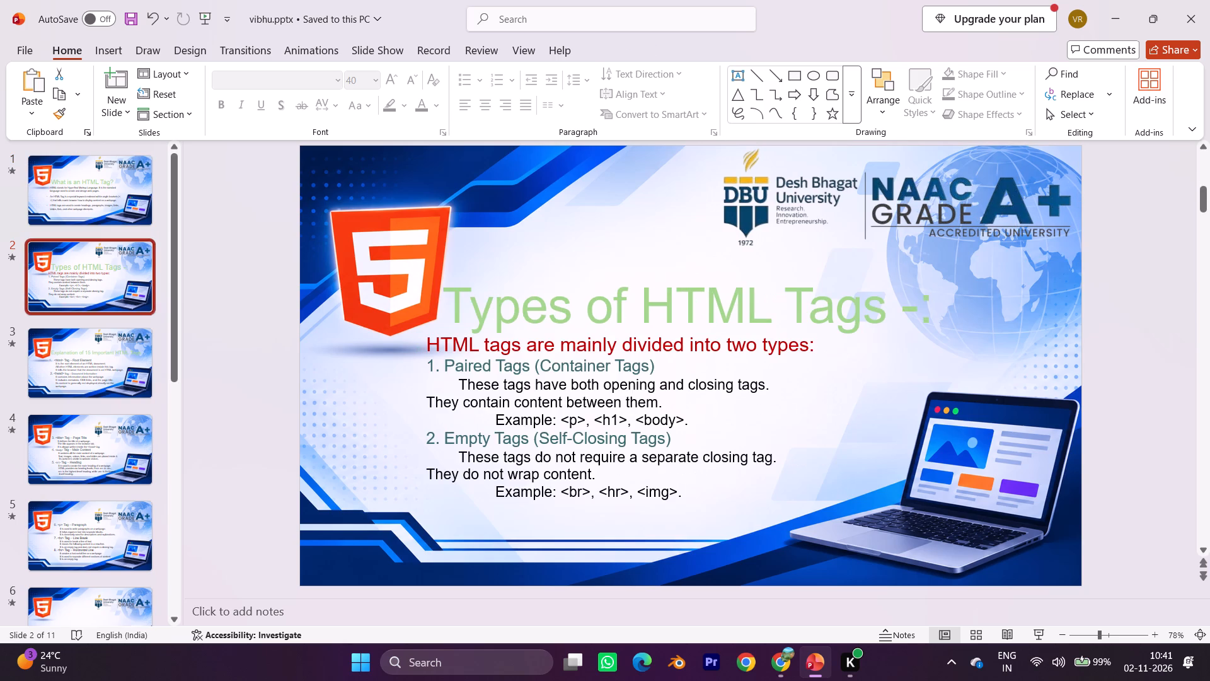
left_click(93, 318)
left_click(94, 355)
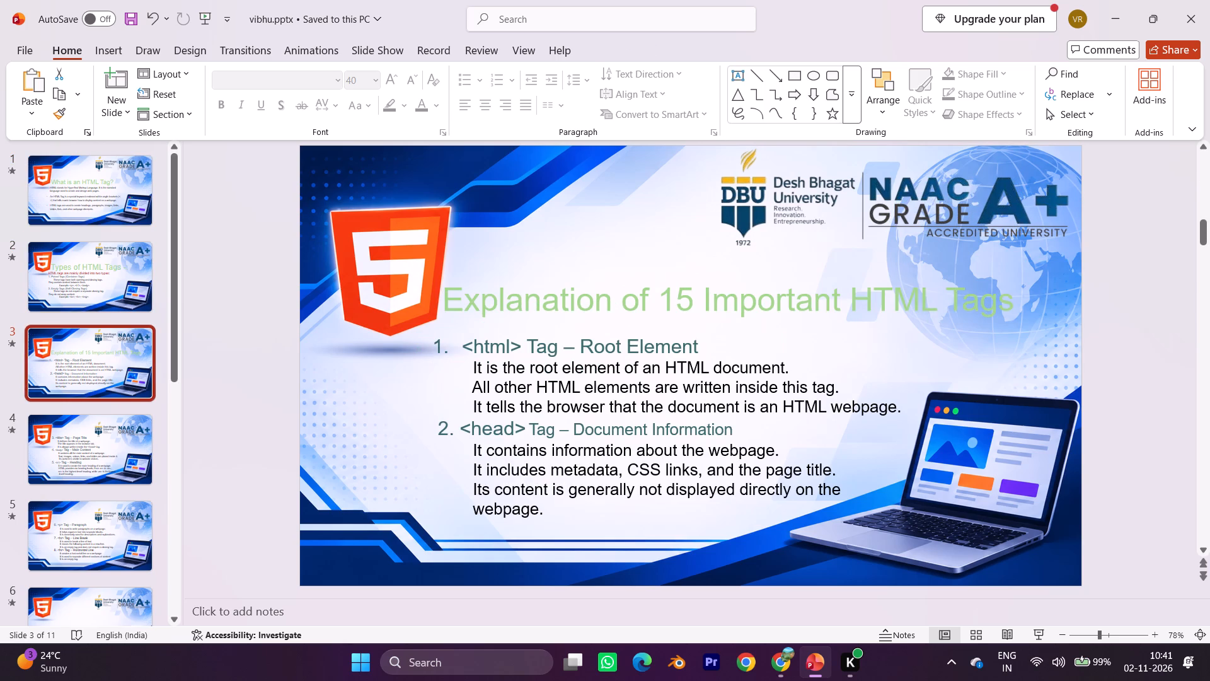
left_click(98, 436)
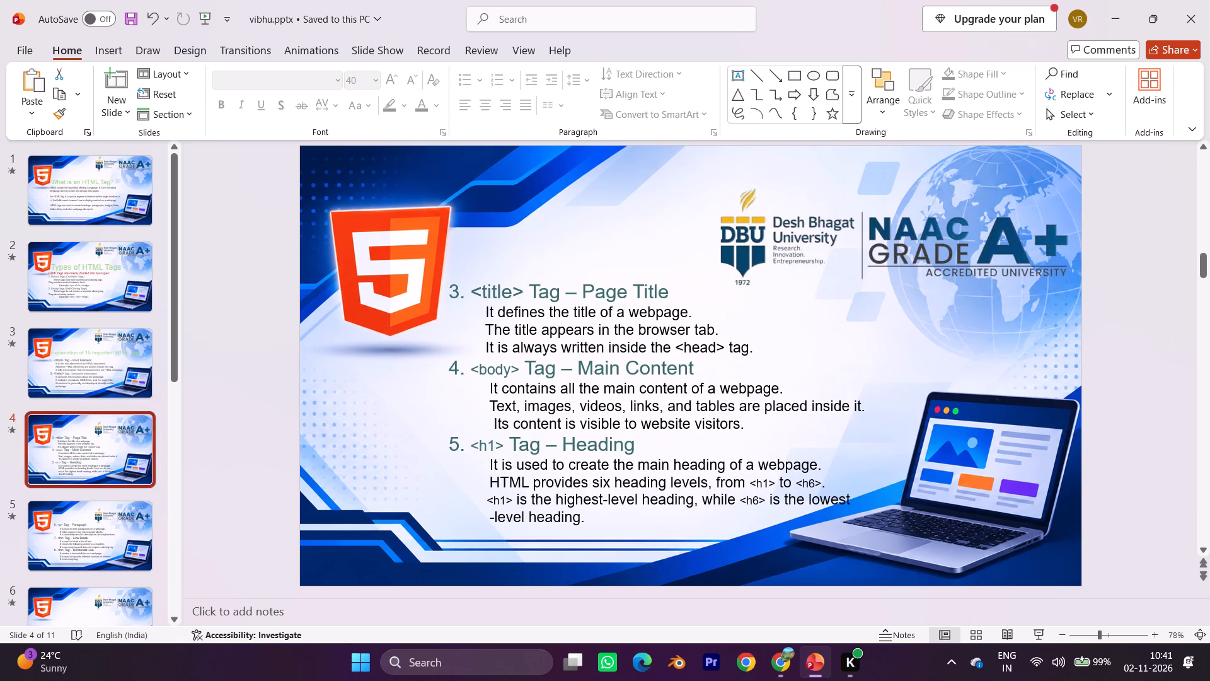
left_click(764, 223)
left_click_drag(764, 223, 764, 205)
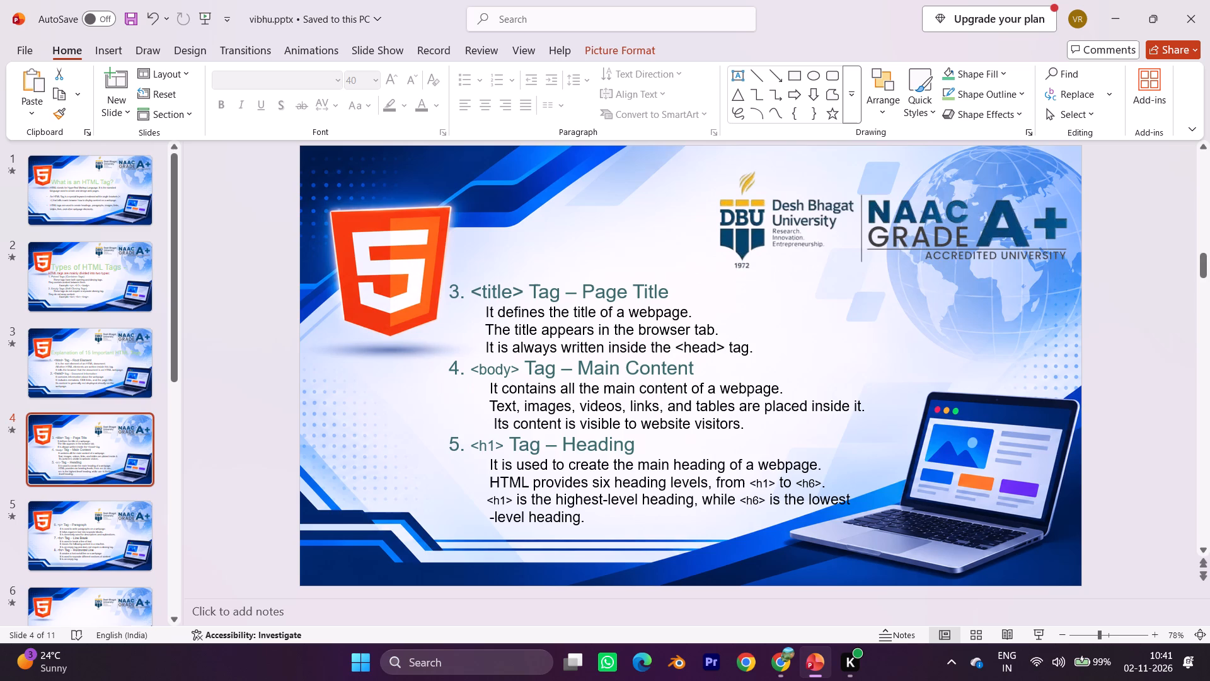
left_click_drag(764, 205, 761, 188)
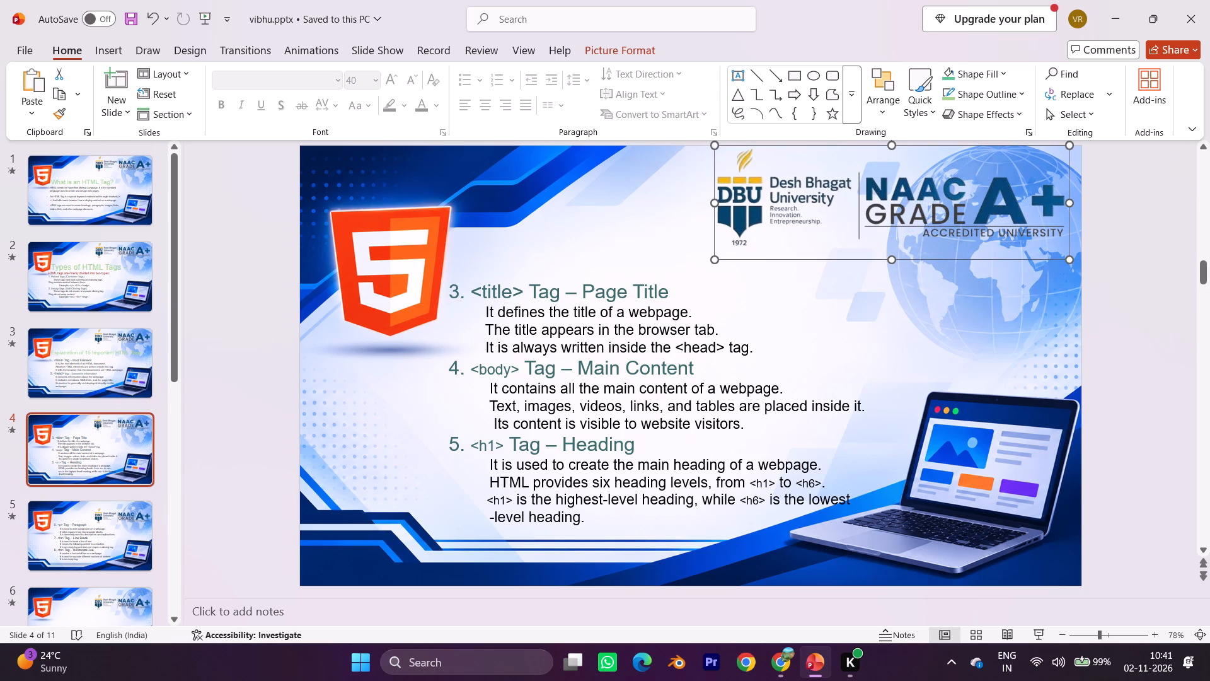
Move the university logo on slide 5 straight up to the slide's top edge, above the <p> tag heading.
left_click(120, 538)
left_click(881, 233)
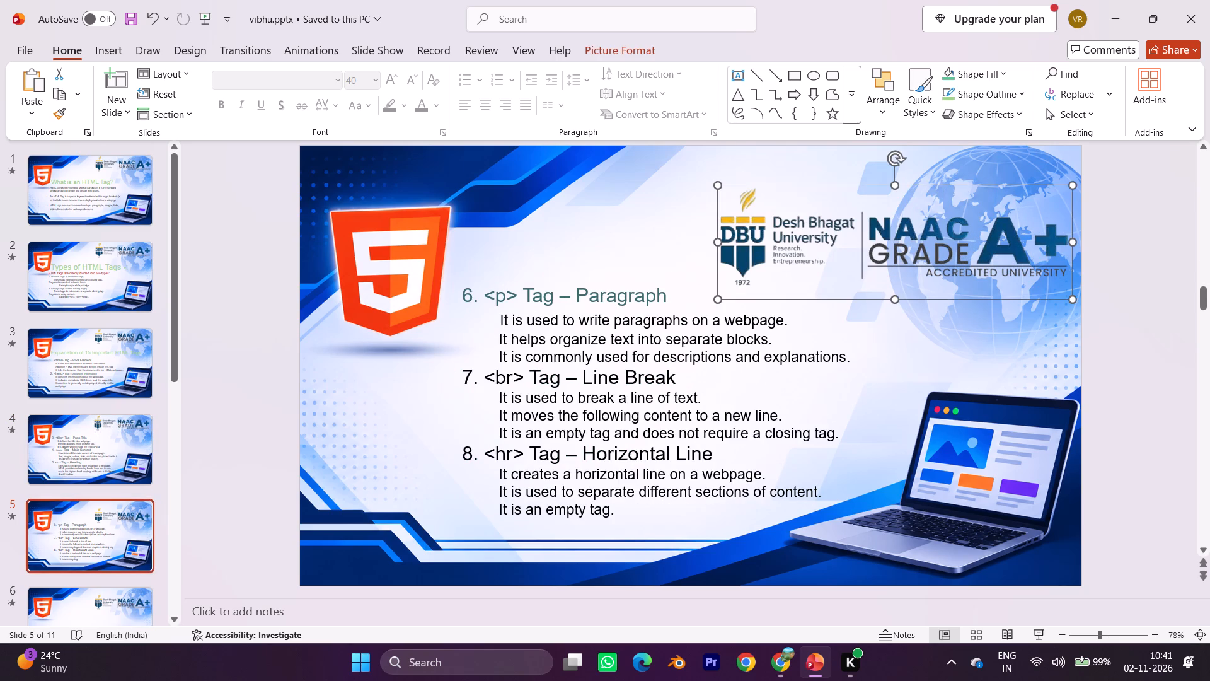
left_click_drag(881, 233, 881, 190)
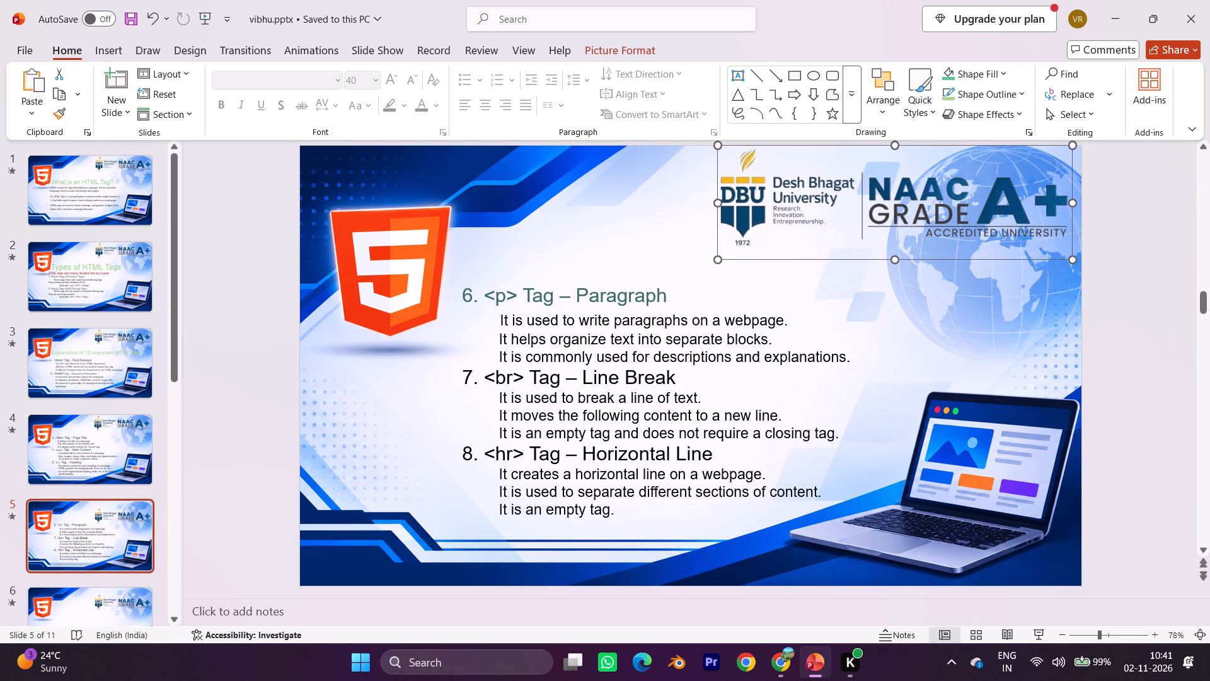
Check the logo placement on slide 4 and on the remaining empty template slides, opening slide 7.
left_click(134, 429)
scroll(134, 429, "down", 1)
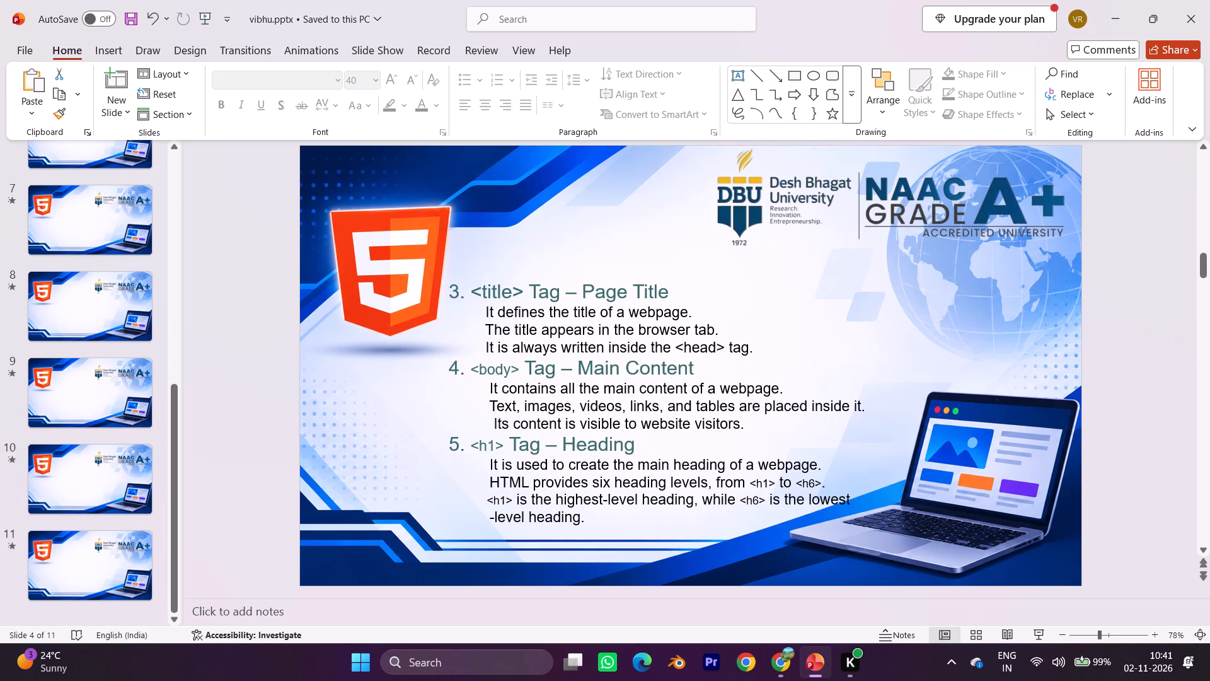
left_click(61, 334)
left_click(100, 236)
scroll(100, 236, "up", 1)
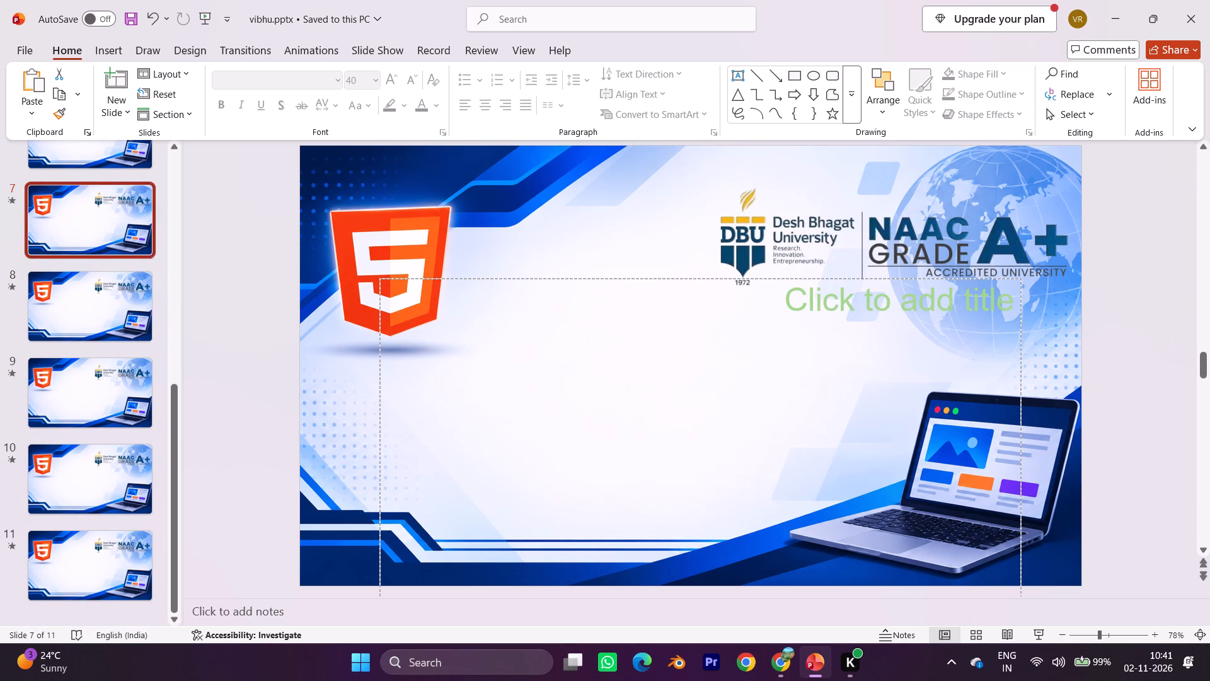
scroll(100, 236, "up", 1)
scroll(98, 410, "down", 1)
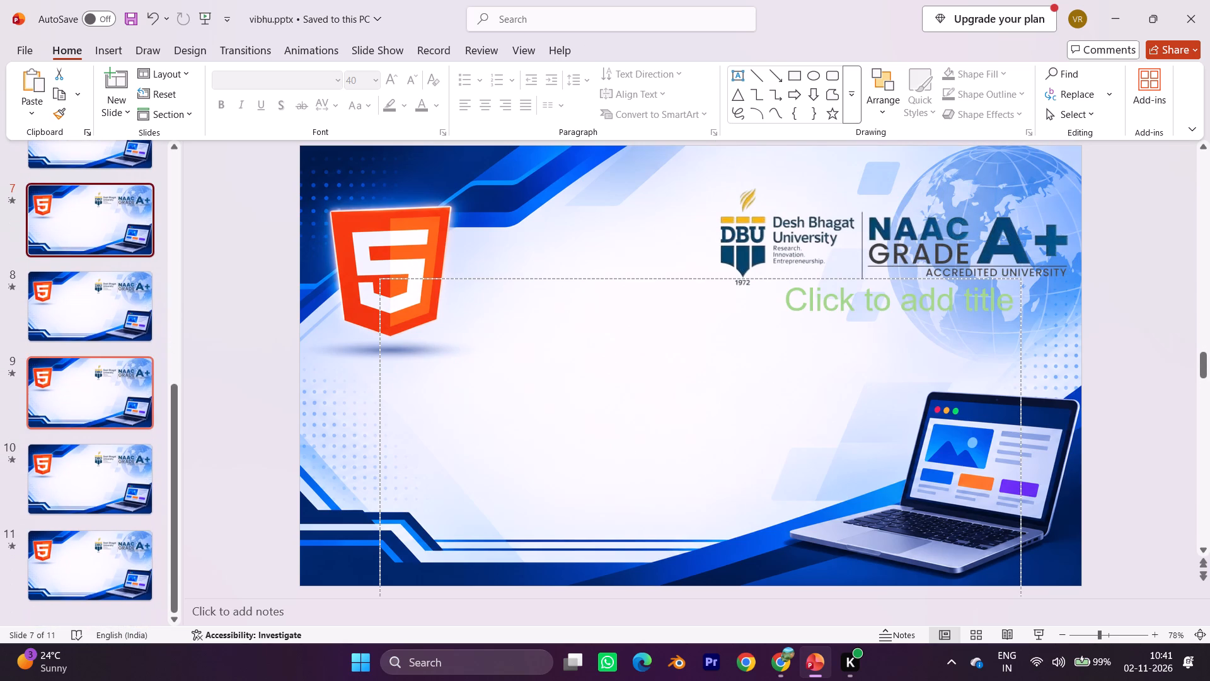
Review the logo placement across slides 1 to 6, comparing the filled slide 5 with the empty slide 6.
key("Up")
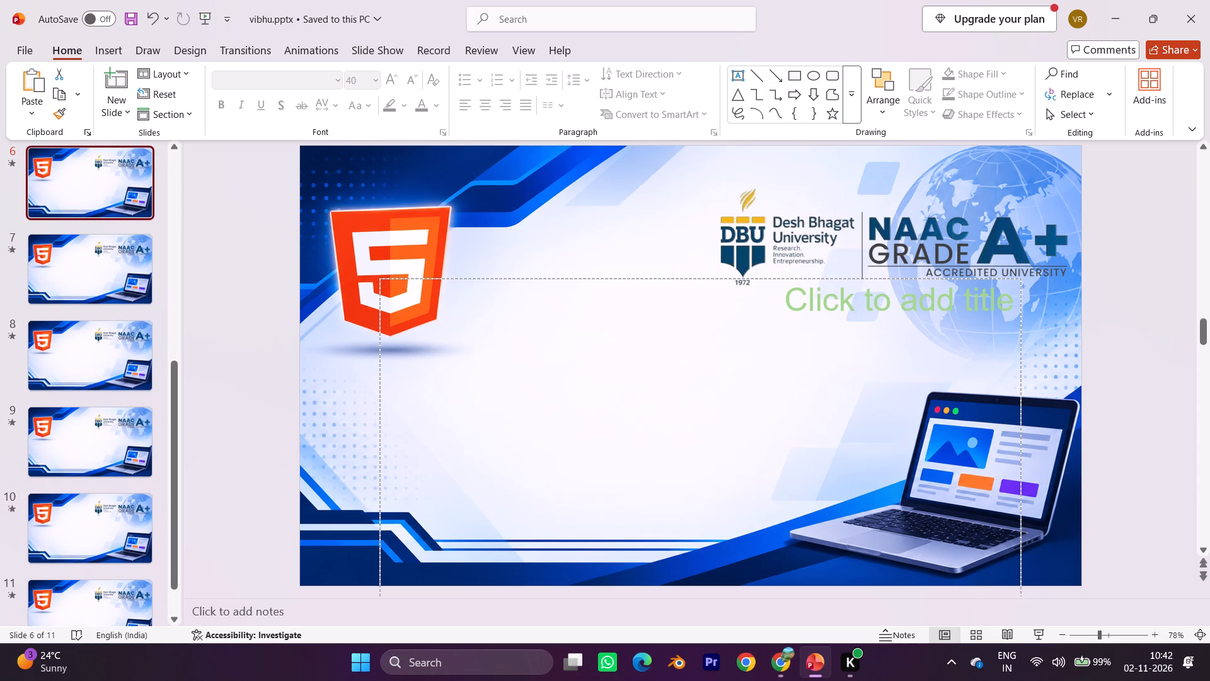
key("Up")
key("Up")
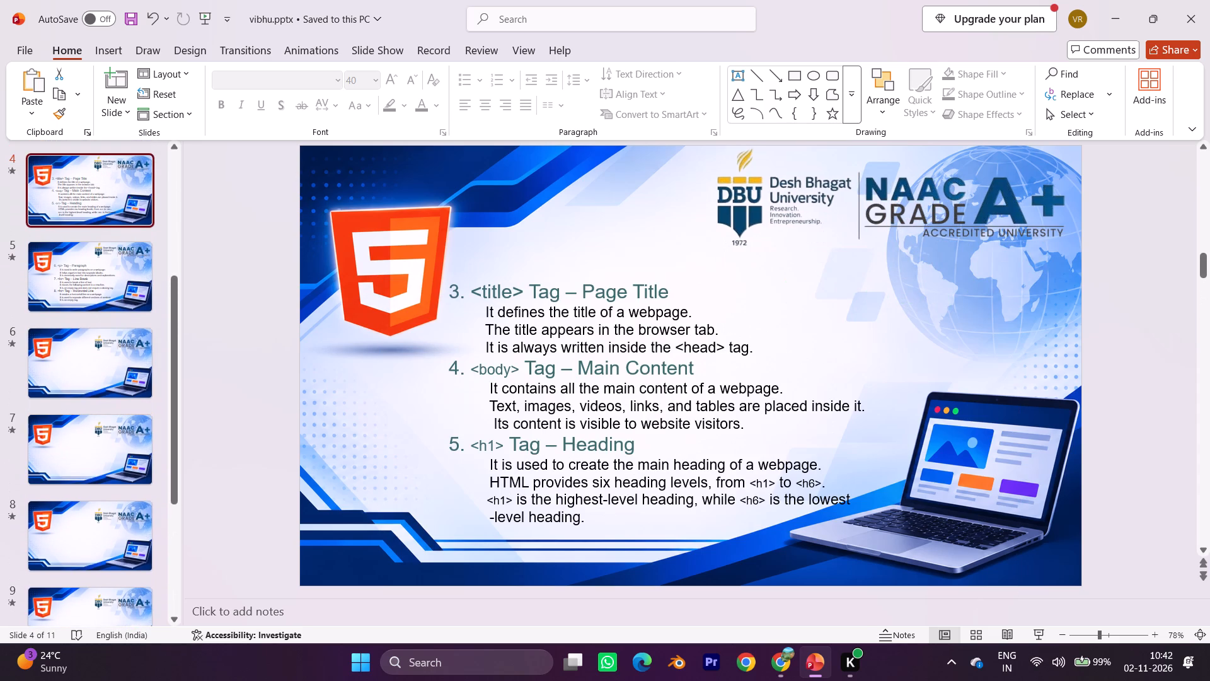
key("Up")
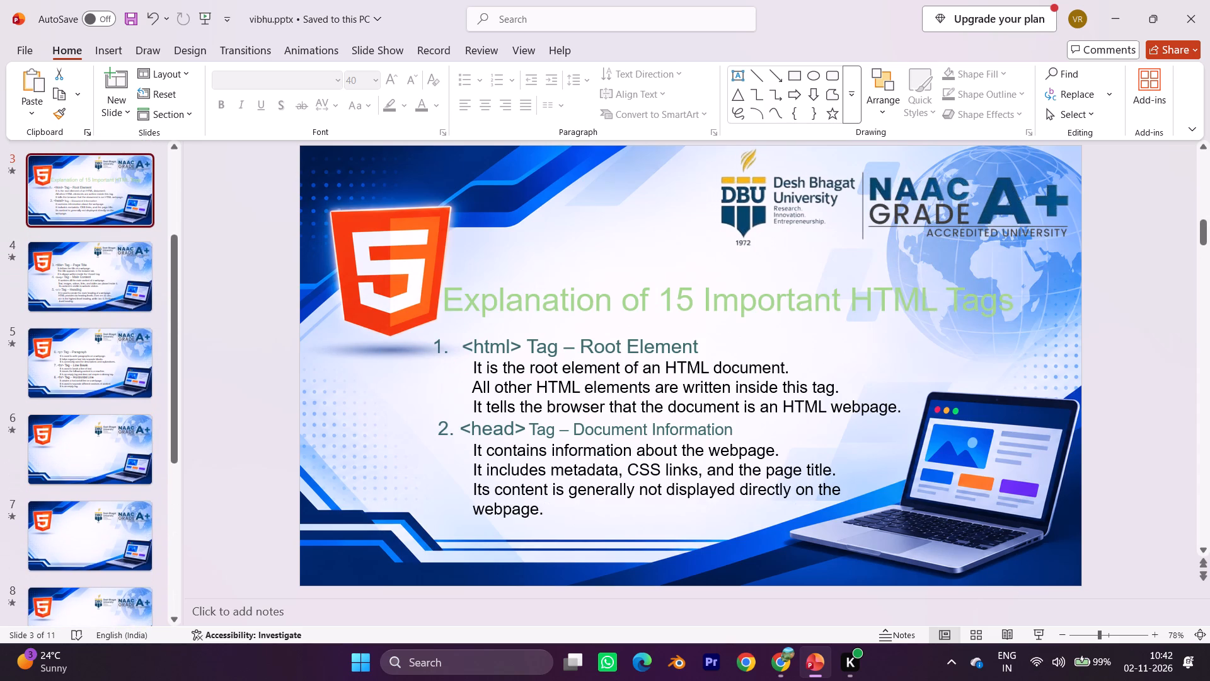
key("Up")
key("Up")
key("Up")
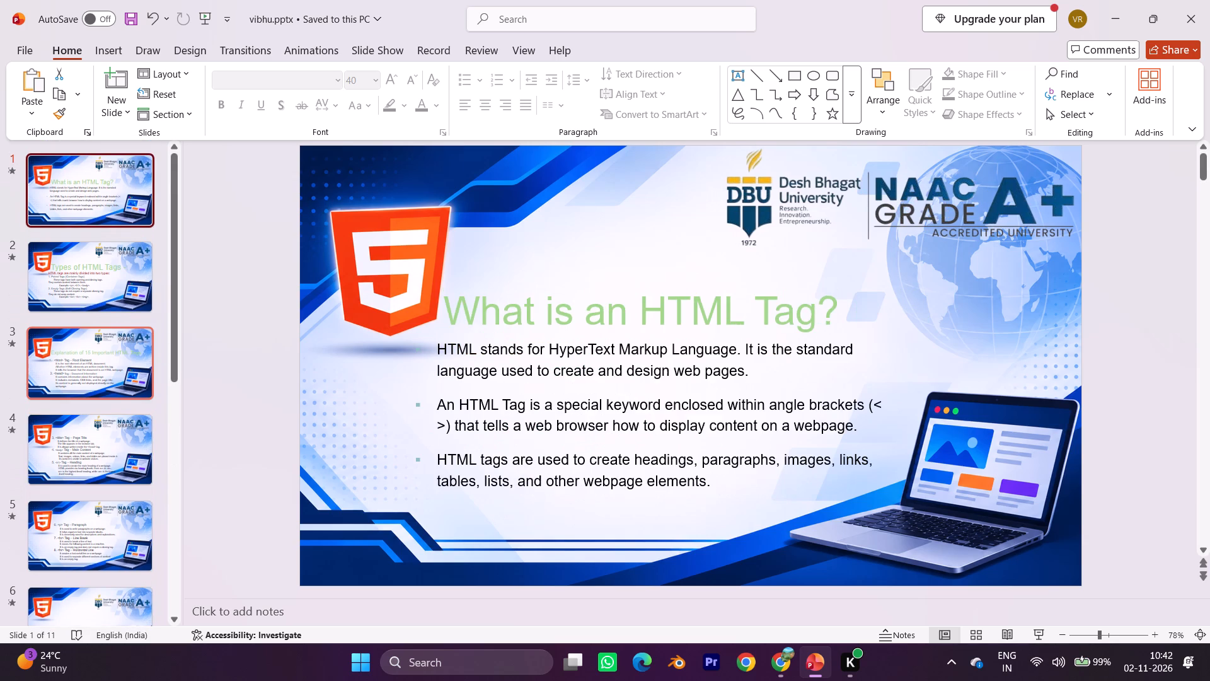
key("Up")
key("Up")
key("Down")
key("Down")
key("Down")
key("Down")
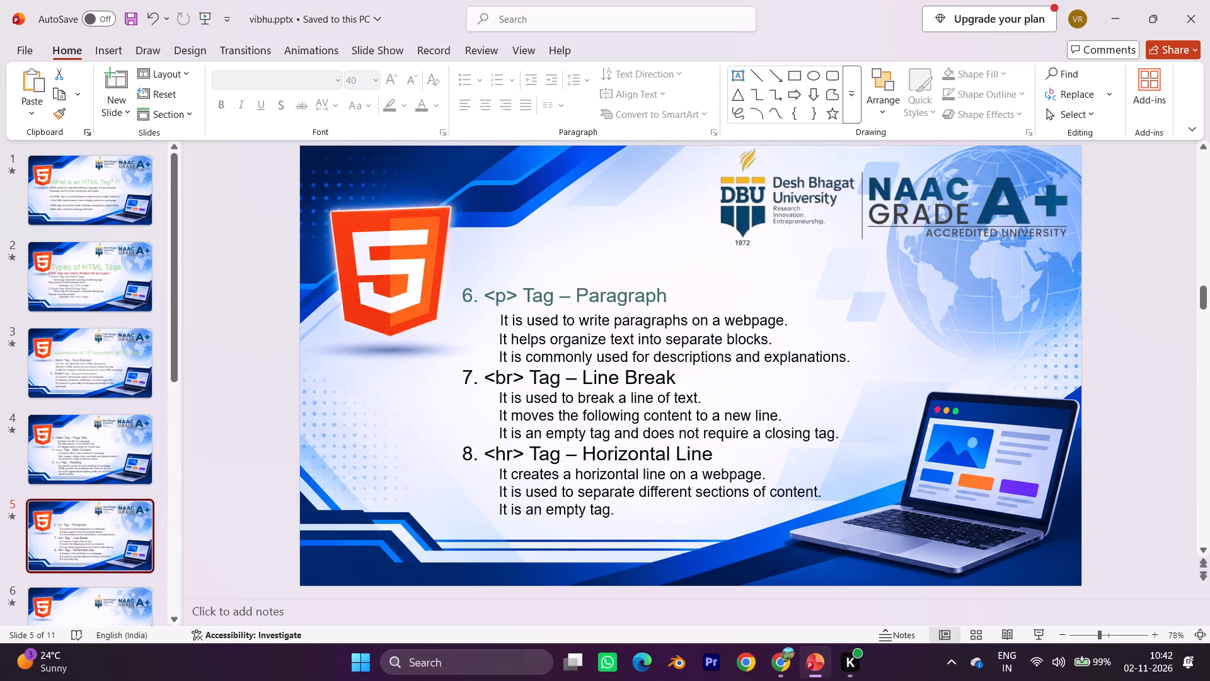
key("Down")
key("Up")
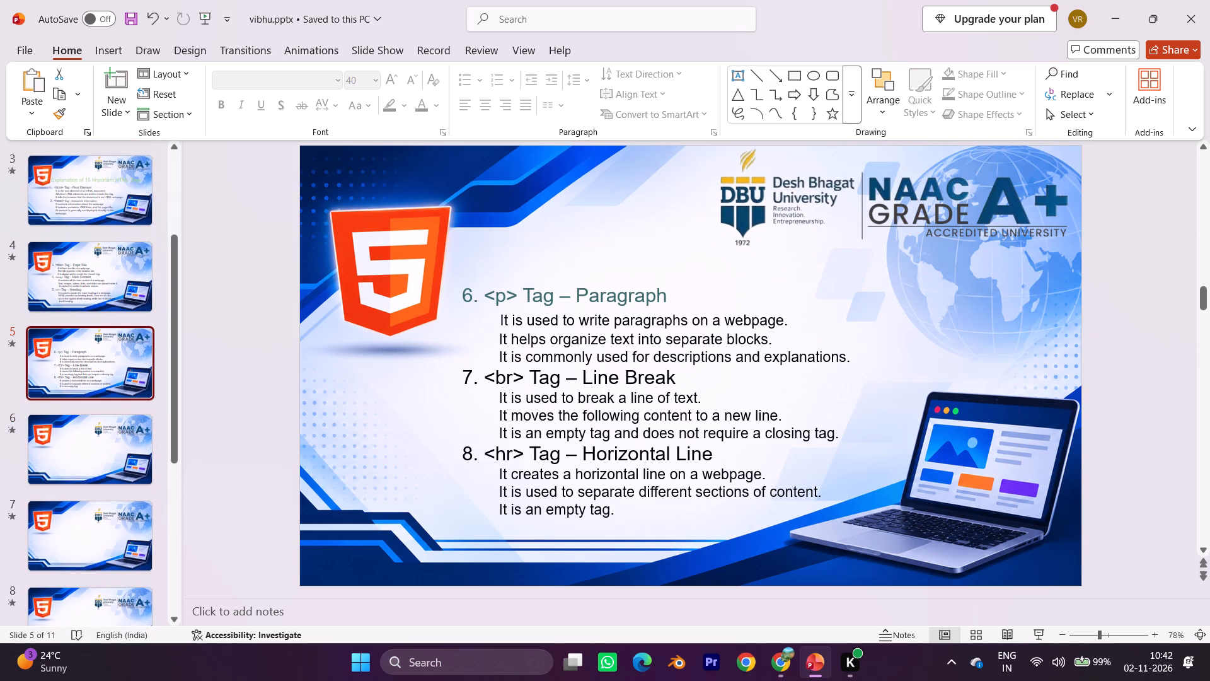
key("Down")
key("Up")
Select the university logo picture on the empty slide 6.
key("Down")
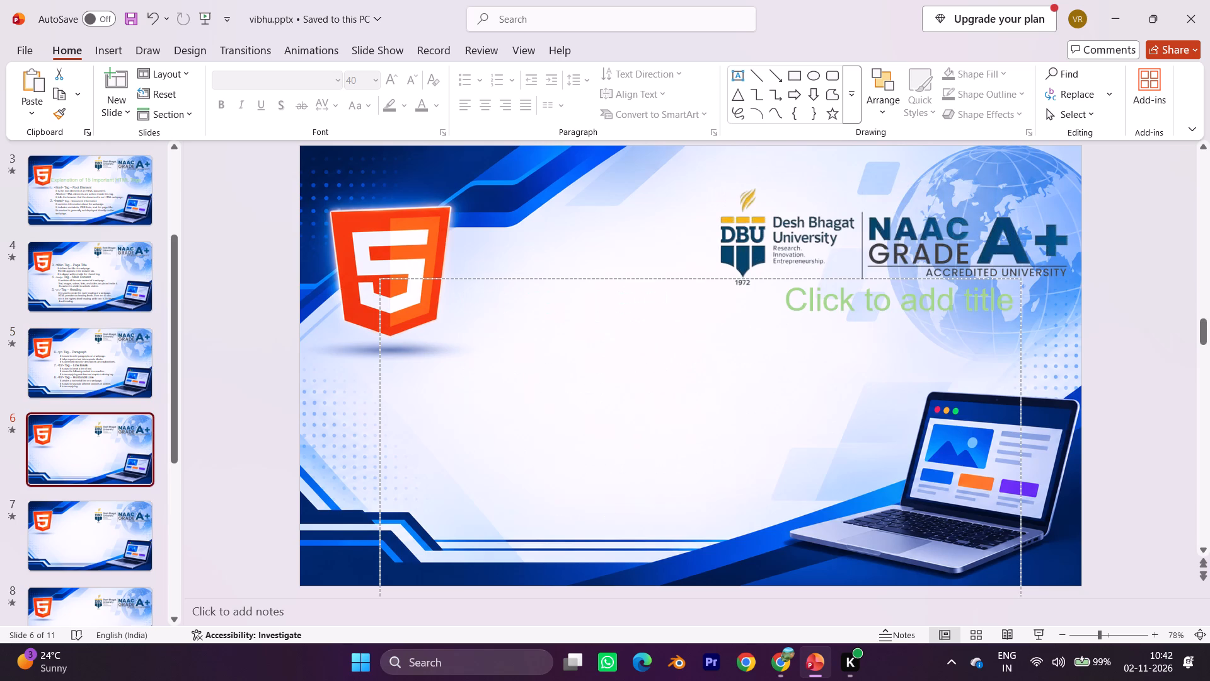
double_click(890, 200)
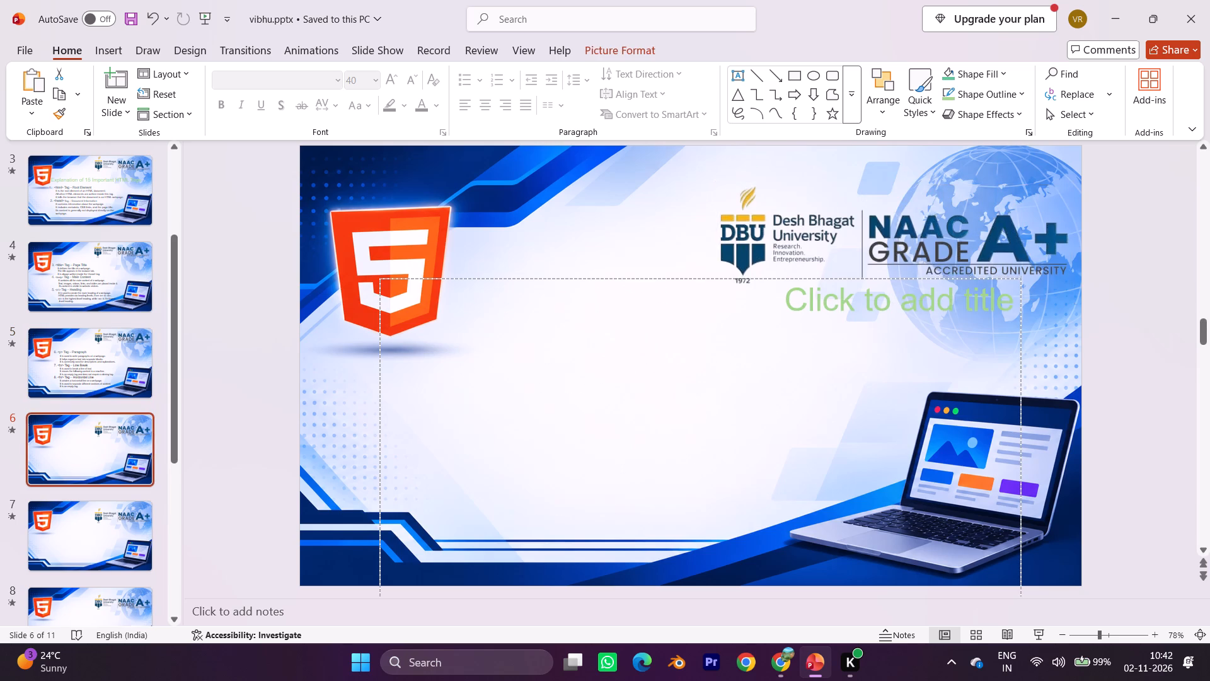
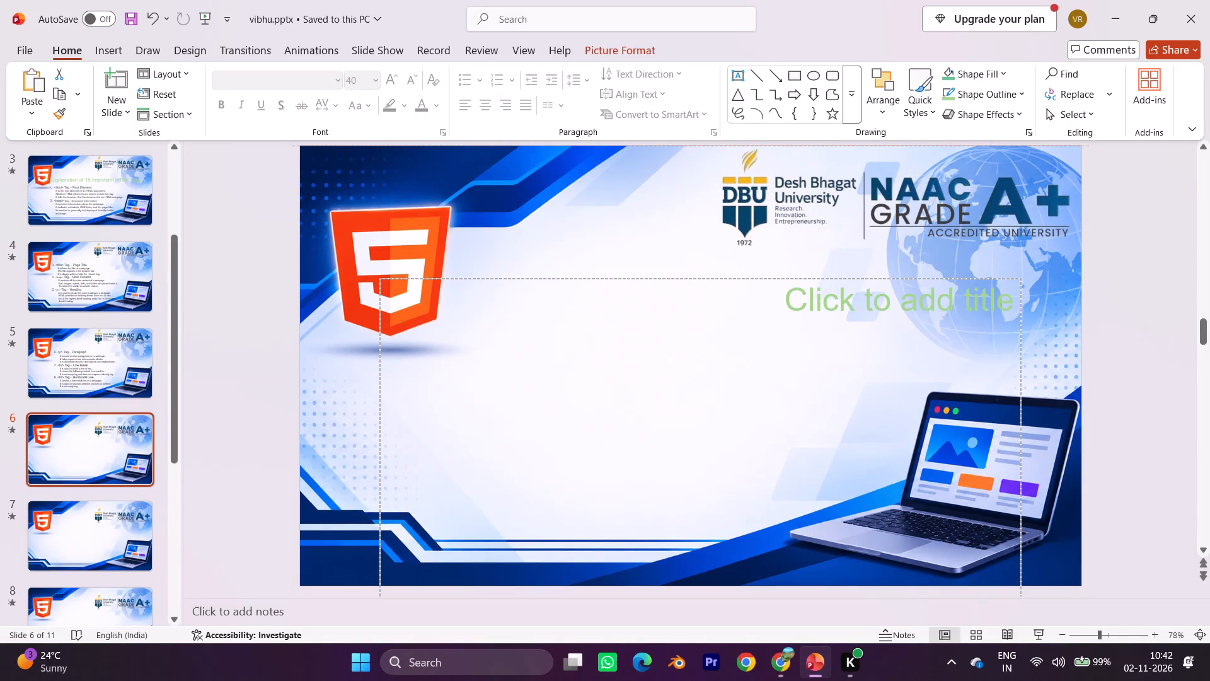
Deselect the university logo and activate the empty title placeholder on slide 6 for text entry.
left_click(632, 210)
left_click(139, 363)
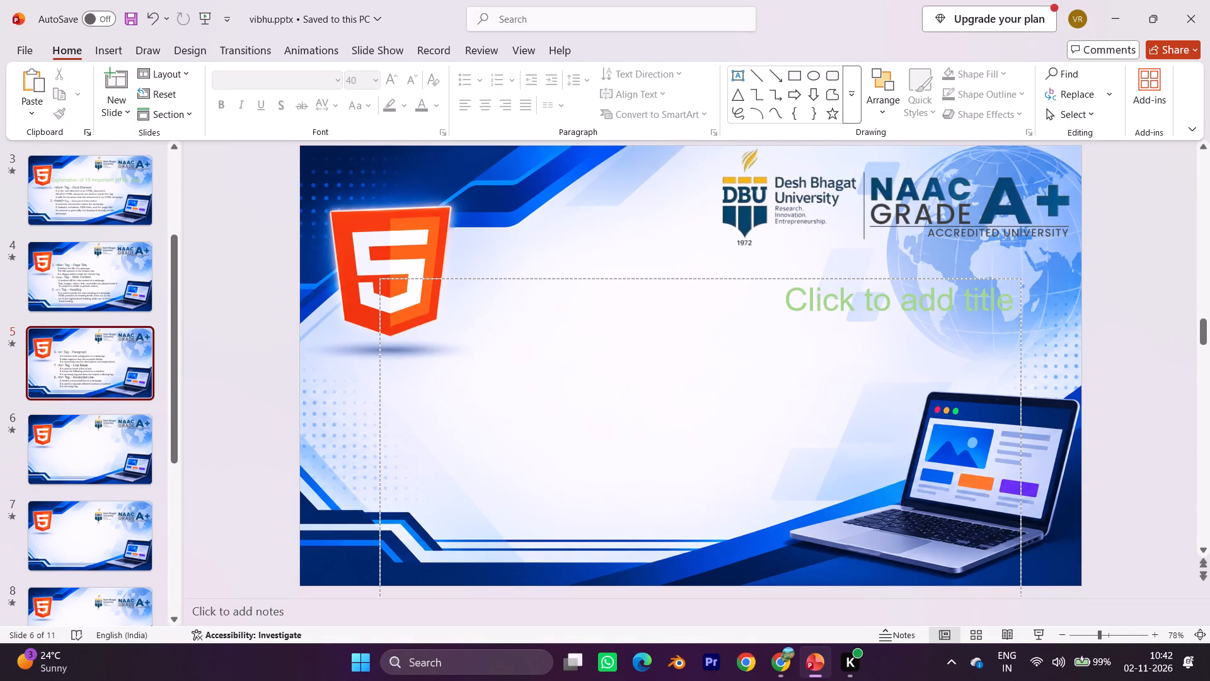
left_click(104, 434)
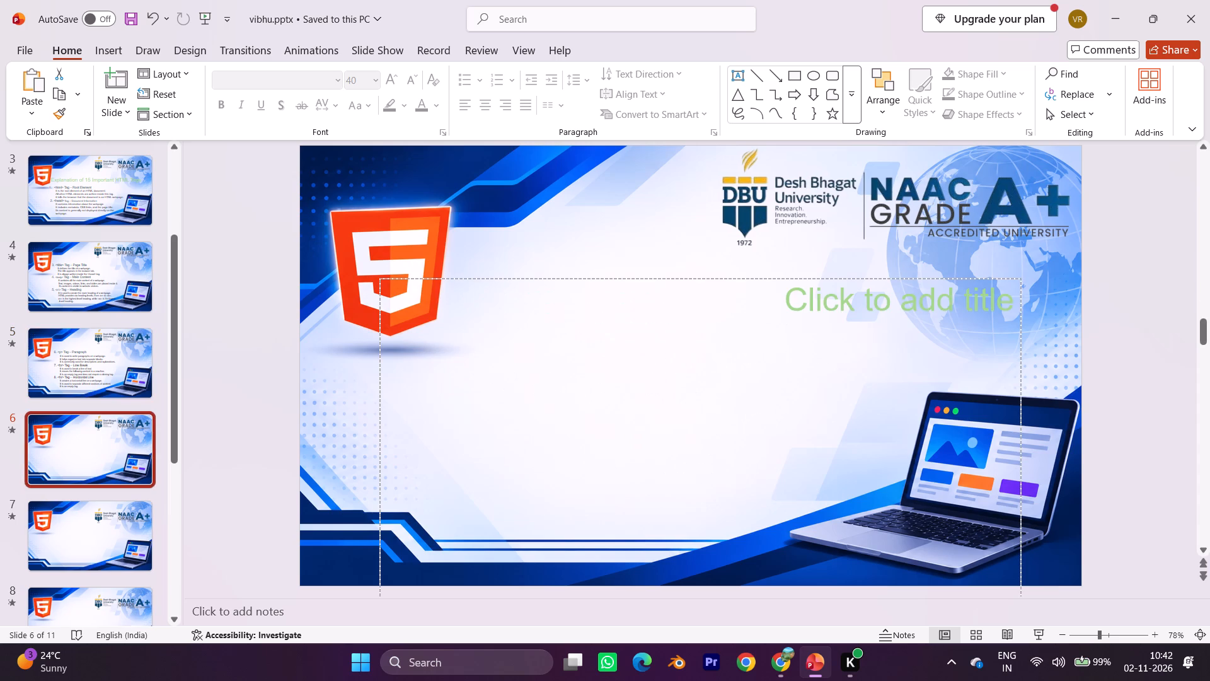
left_click(385, 288)
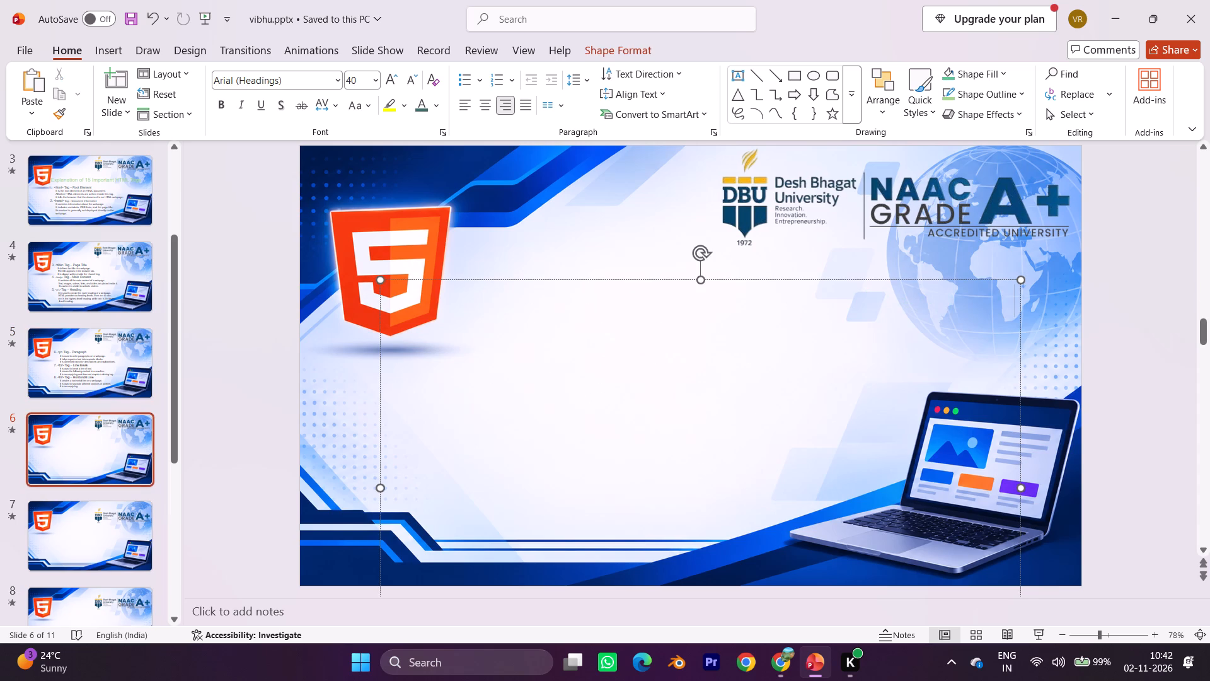
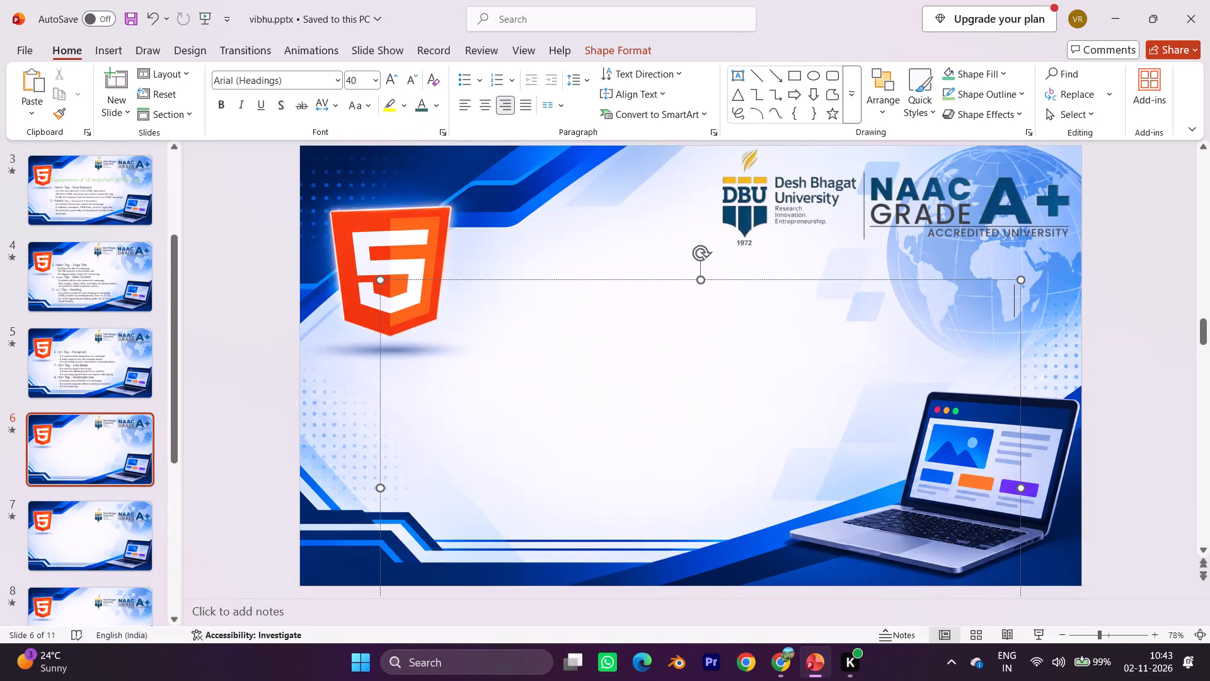
Shrink the empty title placeholder on slide 6 so it sits off the slide, just below its lower-right corner.
left_click_drag(376, 279, 852, 654)
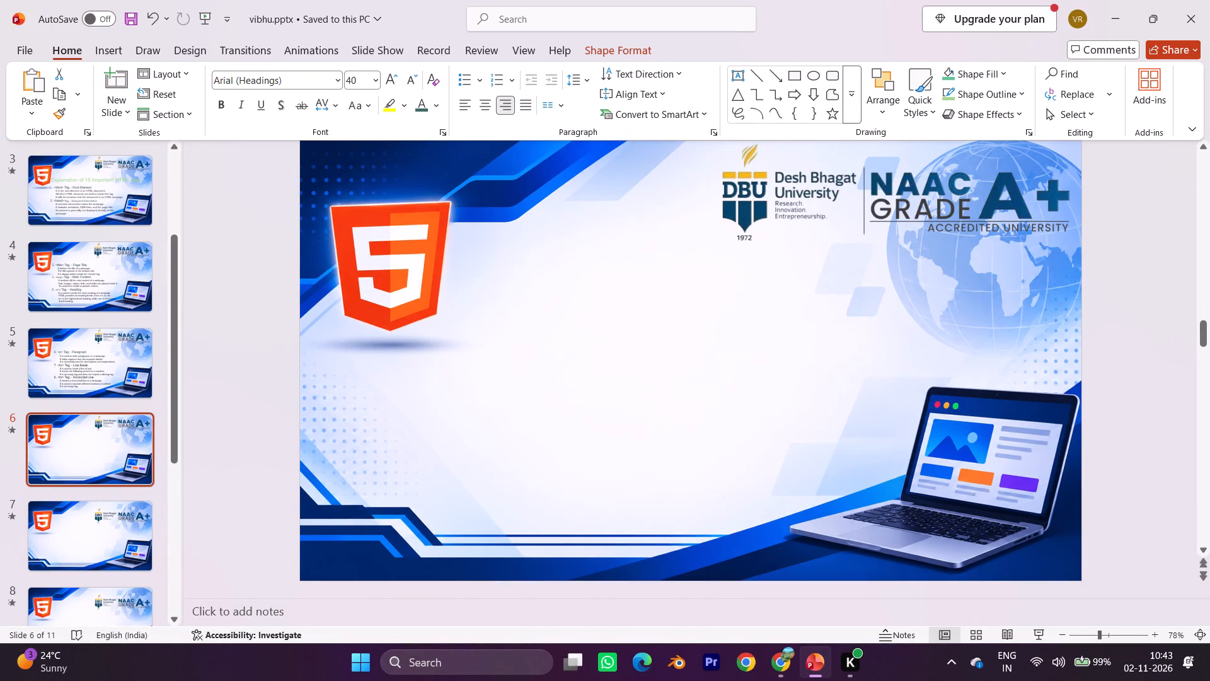
left_click_drag(852, 654, 1105, 610)
Enlarge and reposition the small empty text box on slide 6 to fill the area between the HTML5 logo and the laptop.
left_click(525, 301)
left_click_drag(525, 301, 593, 320)
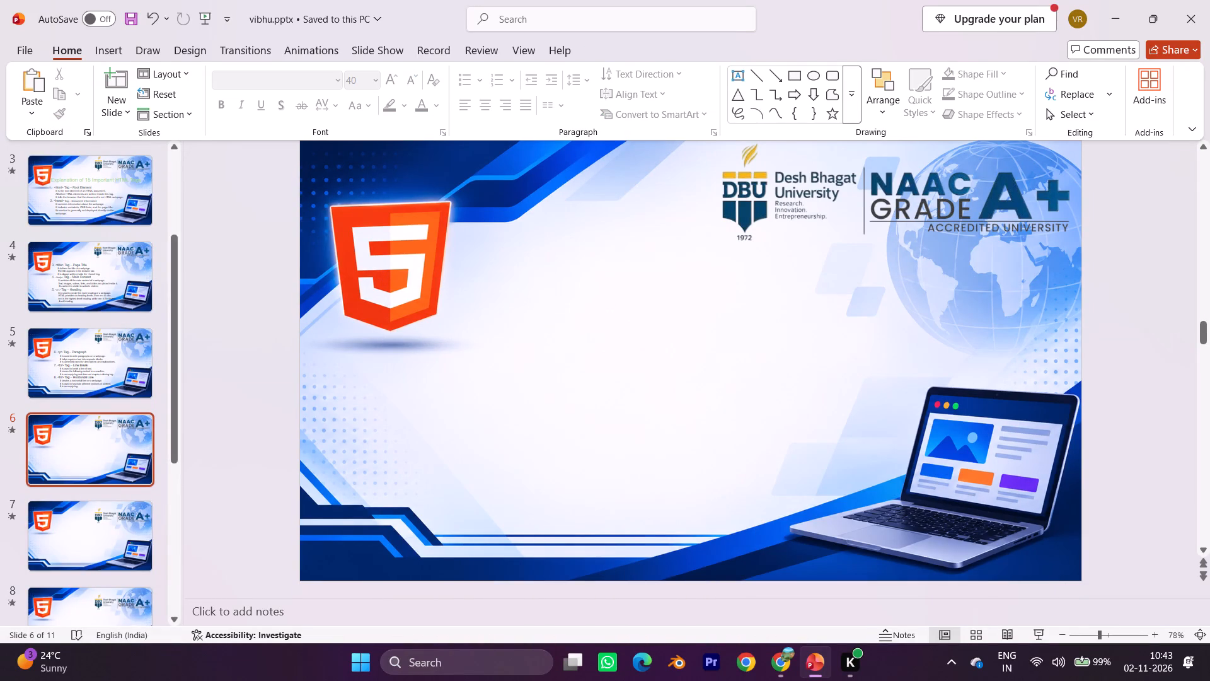
triple_click(593, 320)
triple_click(593, 320)
left_click_drag(593, 320, 496, 293)
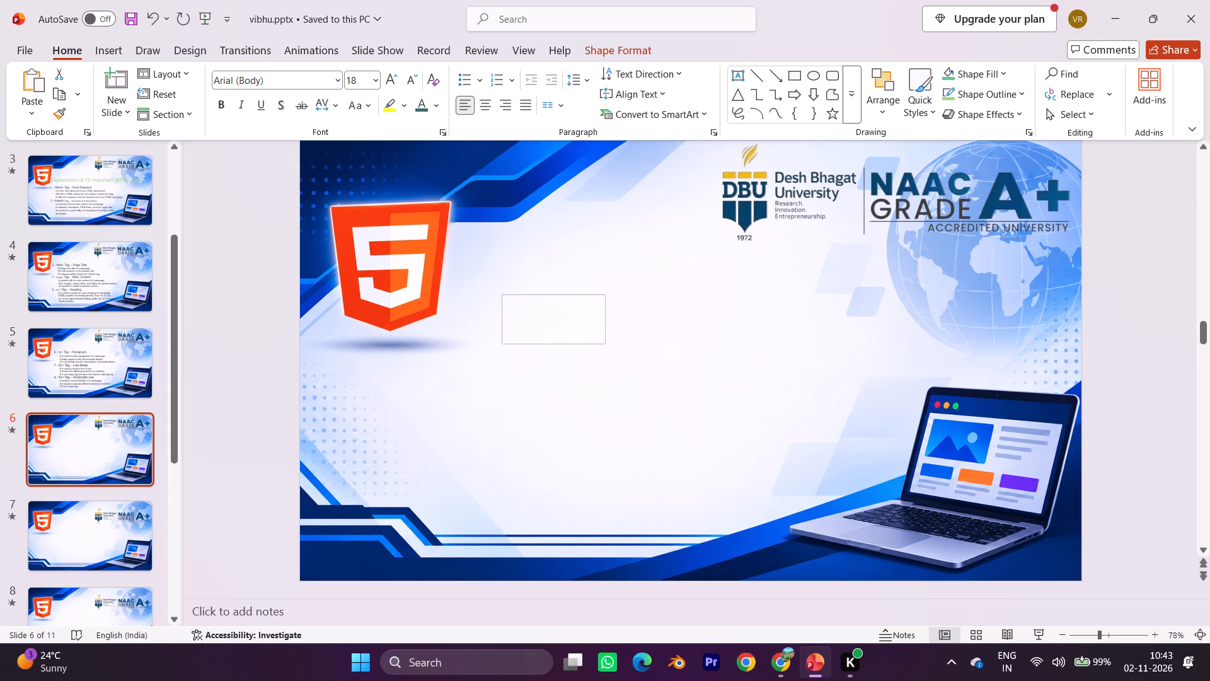
left_click_drag(496, 293, 413, 211)
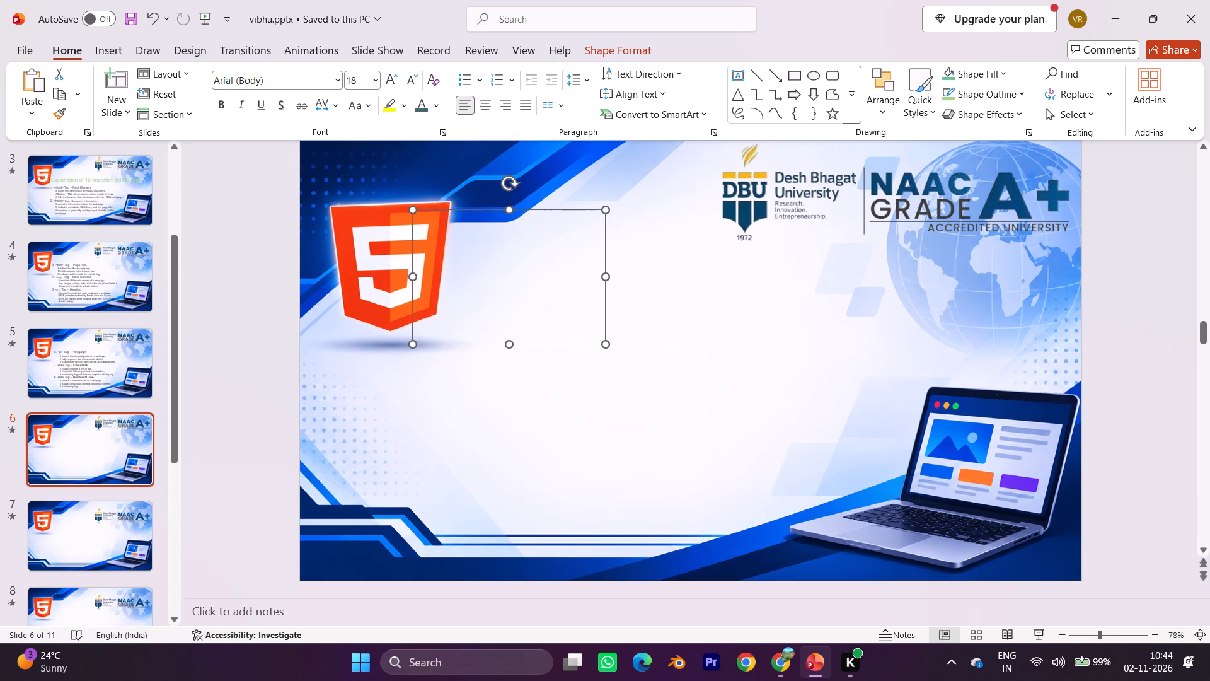
left_click_drag(604, 339, 697, 411)
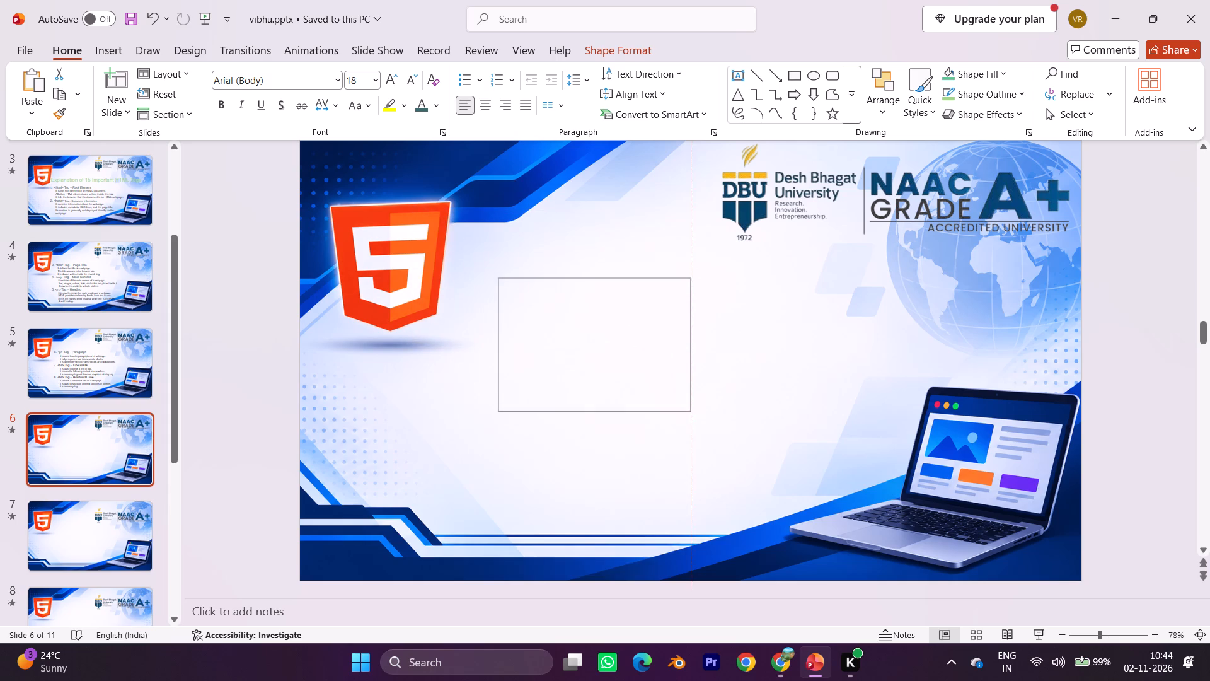
left_click_drag(697, 411, 674, 392)
left_click_drag(676, 398, 901, 489)
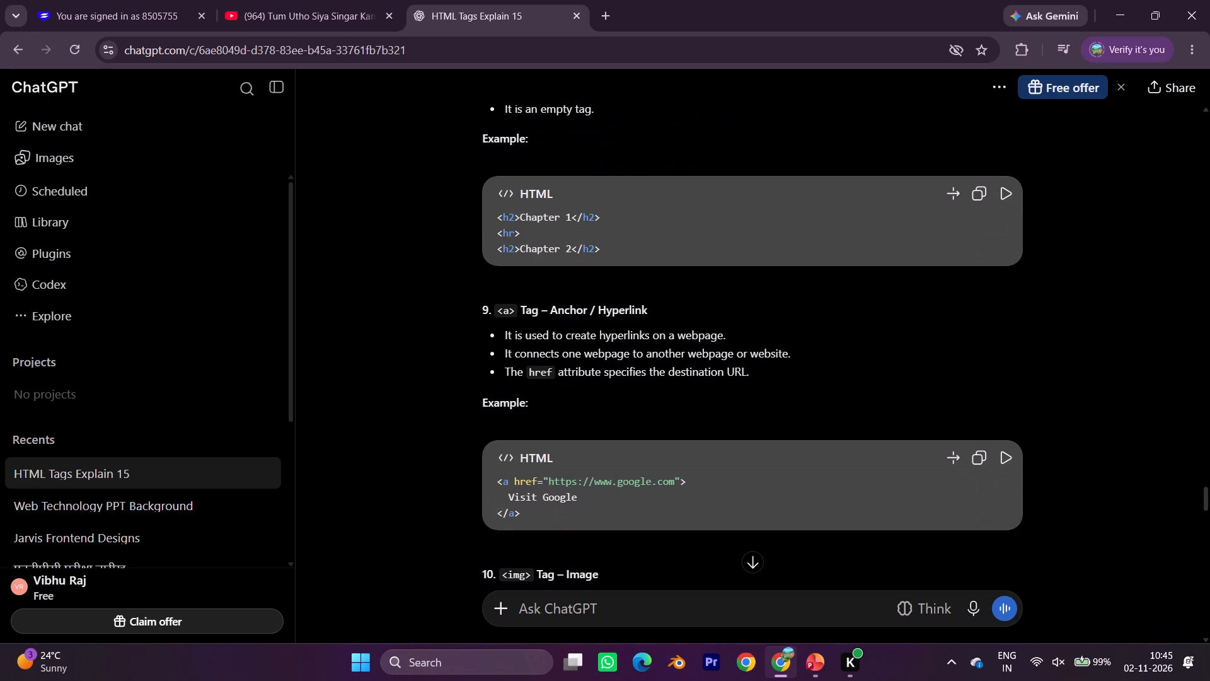
scroll(651, 317, "up", 2)
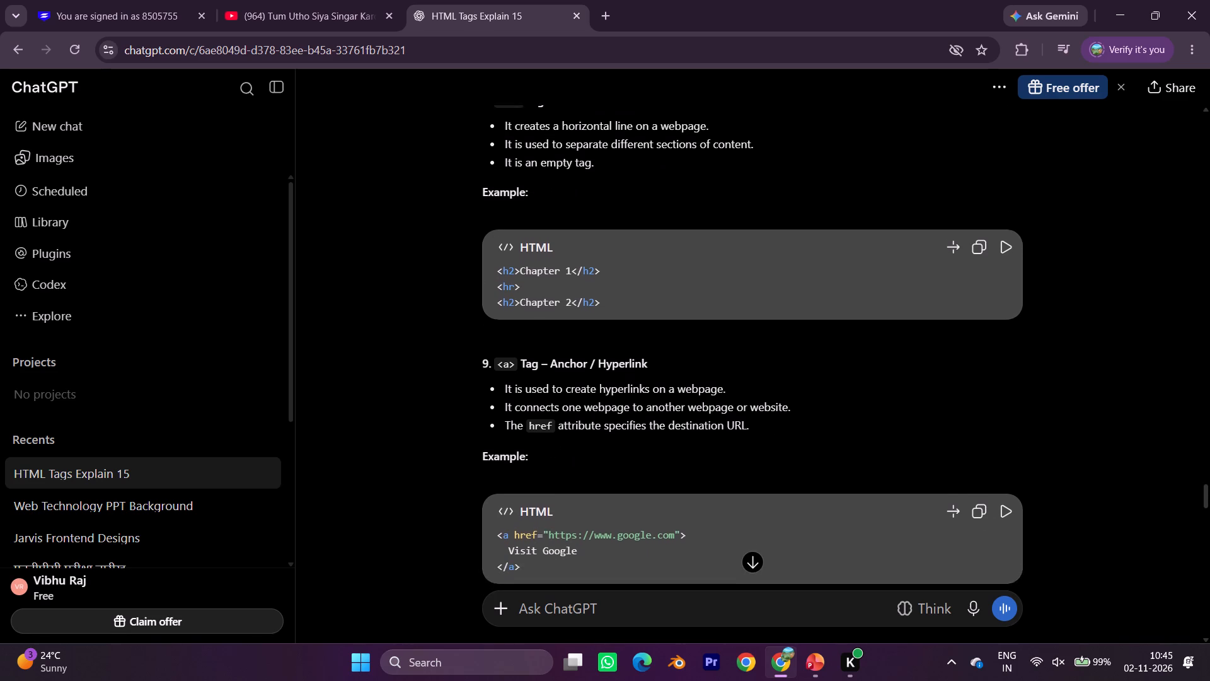
Copy the heading "9. <a> Tag – Anchor / Hyperlink" from the ChatGPT answer and return to slide 6 in PowerPoint.
scroll(651, 317, "up", 1)
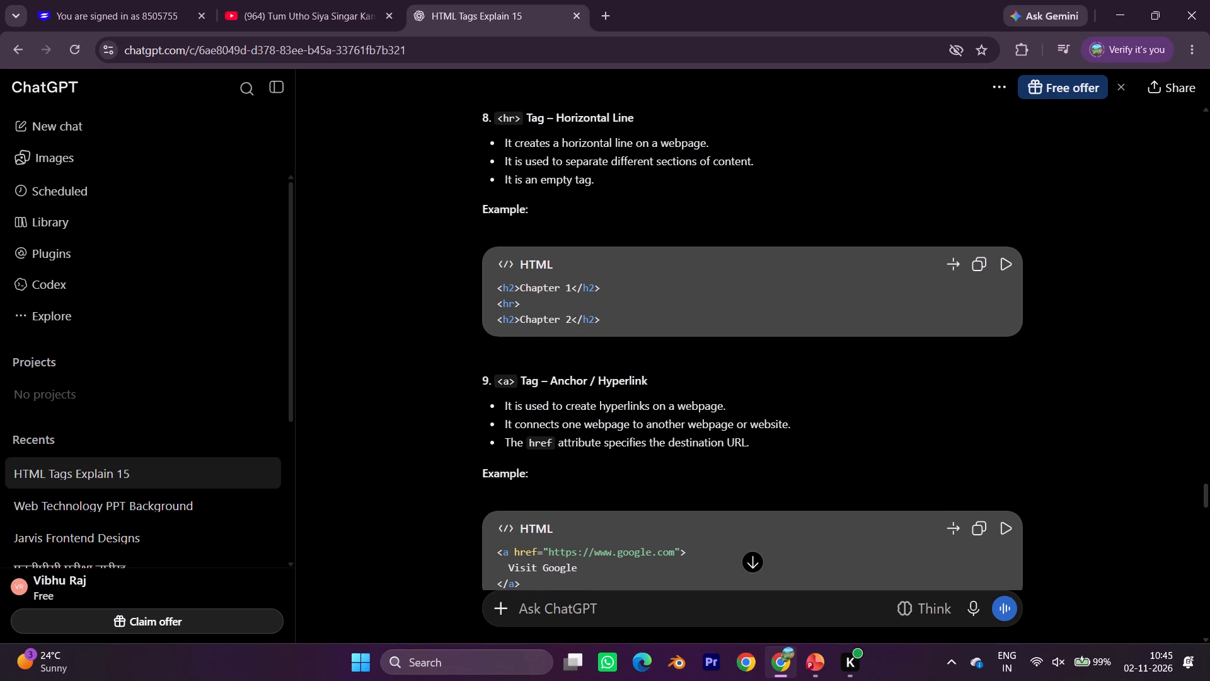
left_click_drag(484, 376, 614, 380)
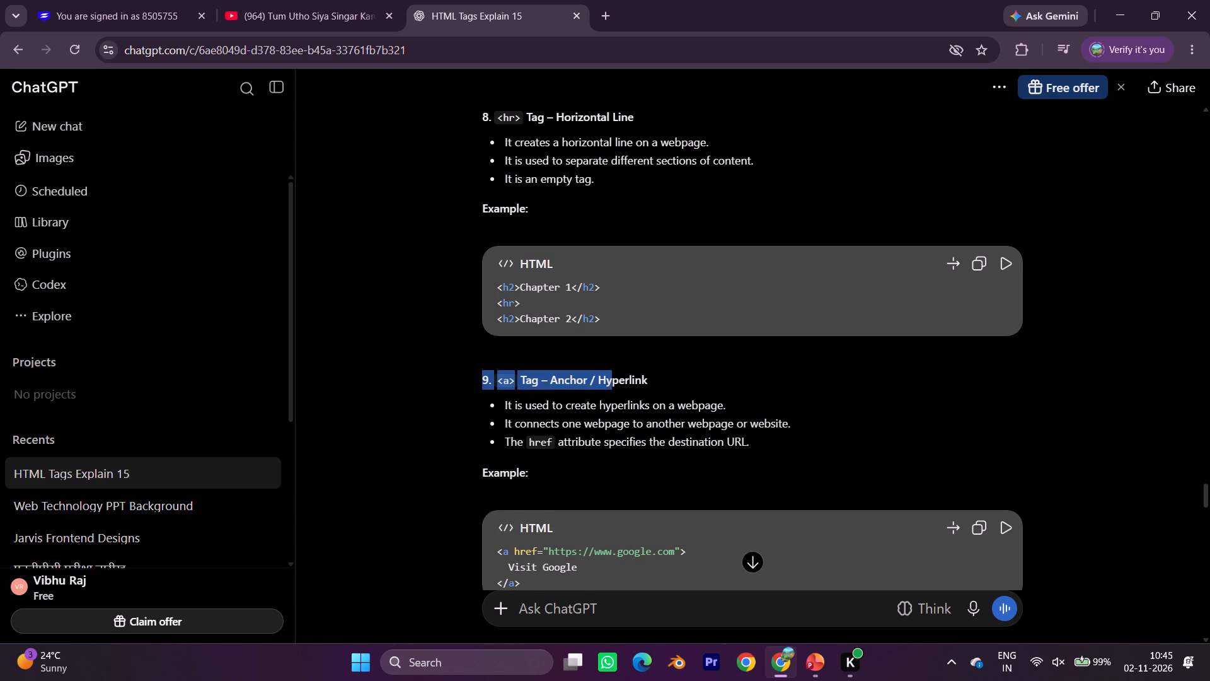
left_click_drag(614, 380, 650, 387)
key("ctrl+c")
left_click(653, 380)
left_click(808, 680)
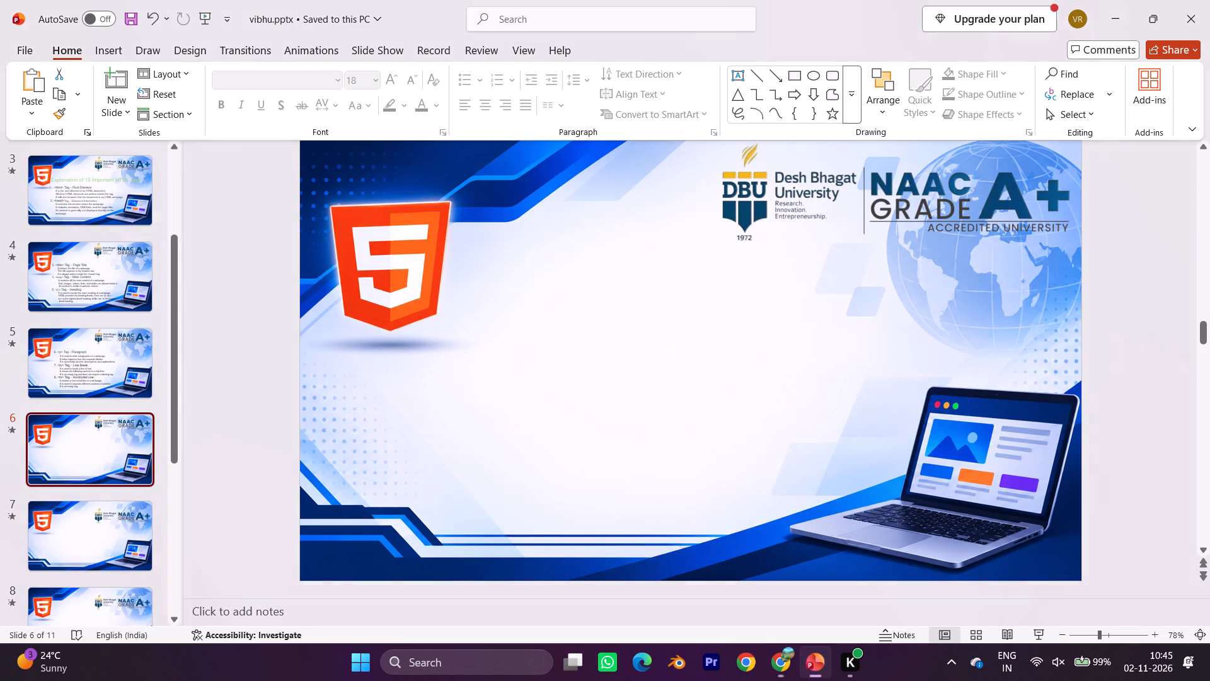
Enlarge the small empty text box on slide 6 and position it beside the HTML5 logo, below the university logo.
left_click(533, 313)
triple_click(525, 309)
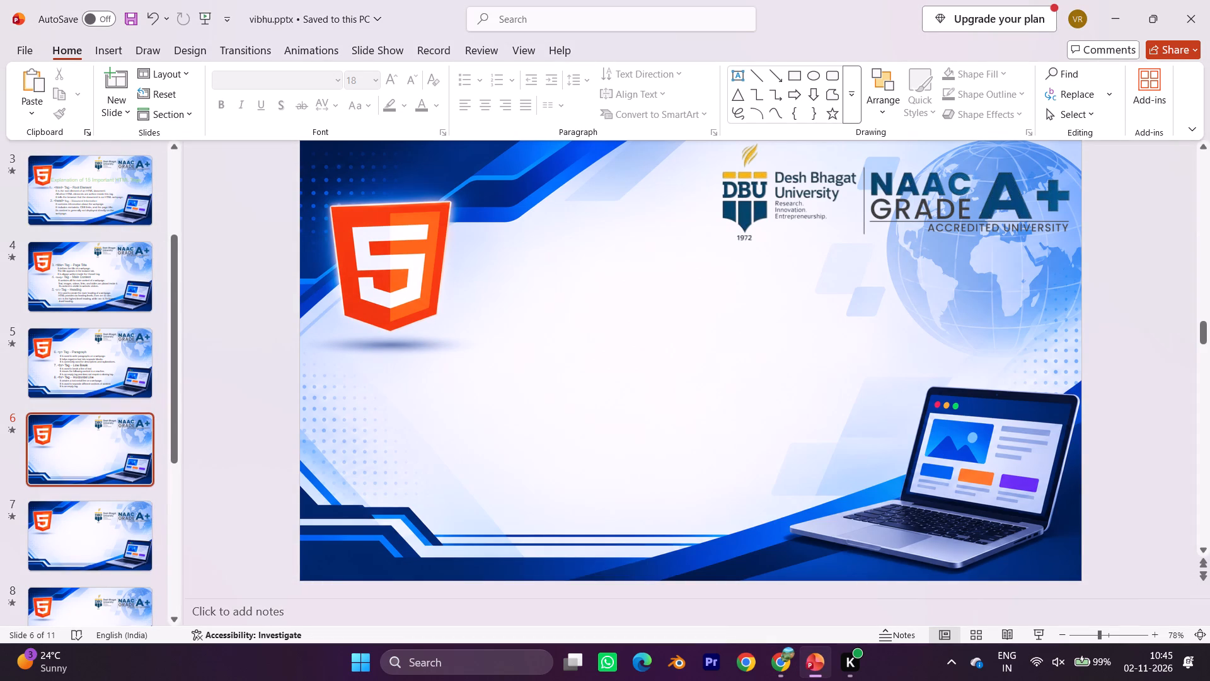
double_click(525, 309)
left_click_drag(525, 309, 512, 305)
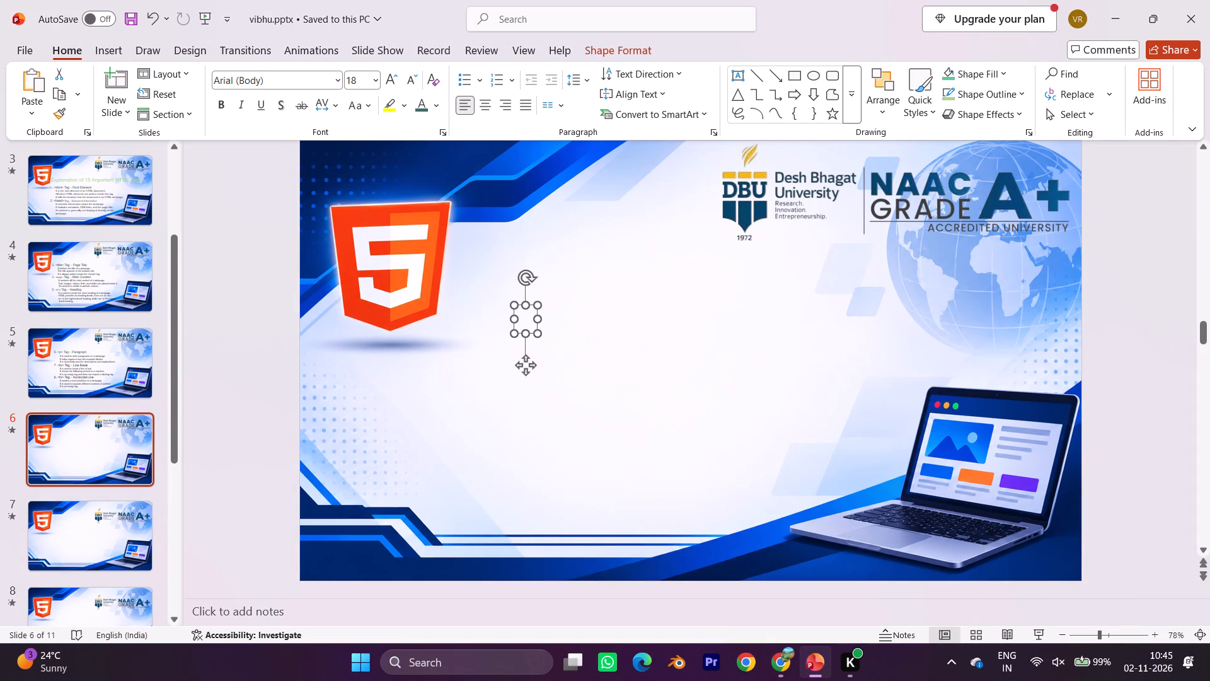
left_click_drag(512, 304, 461, 266)
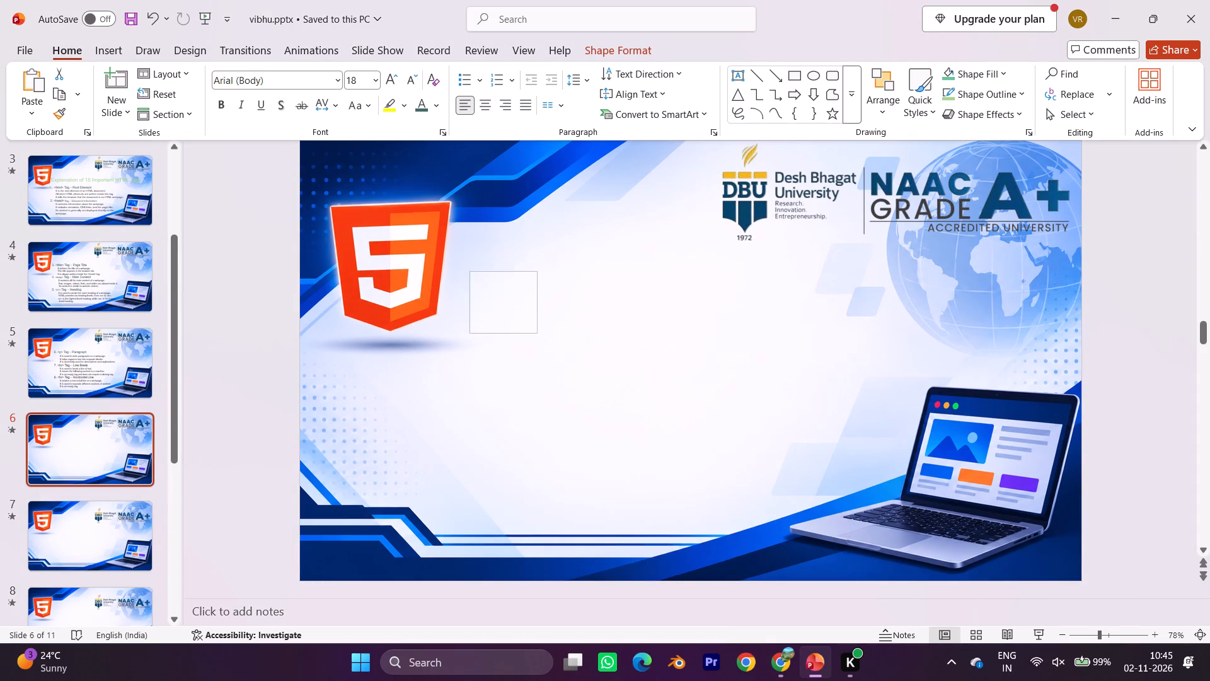
left_click_drag(461, 266, 311, 223)
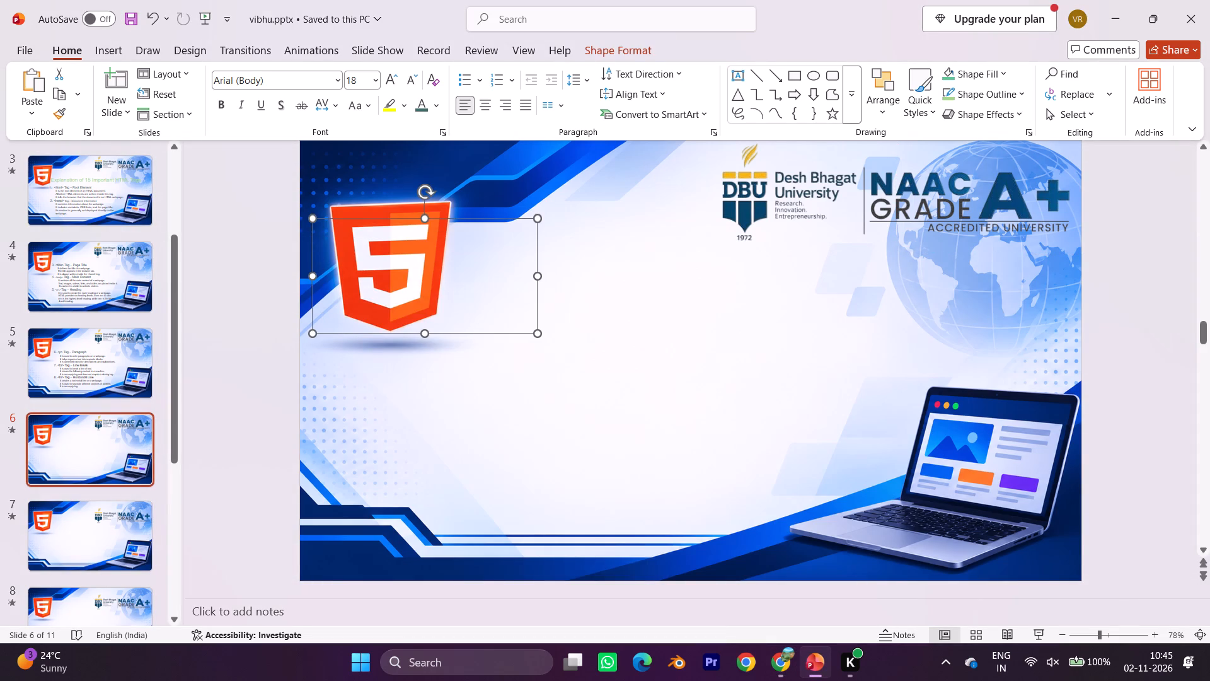
left_click_drag(540, 335, 749, 432)
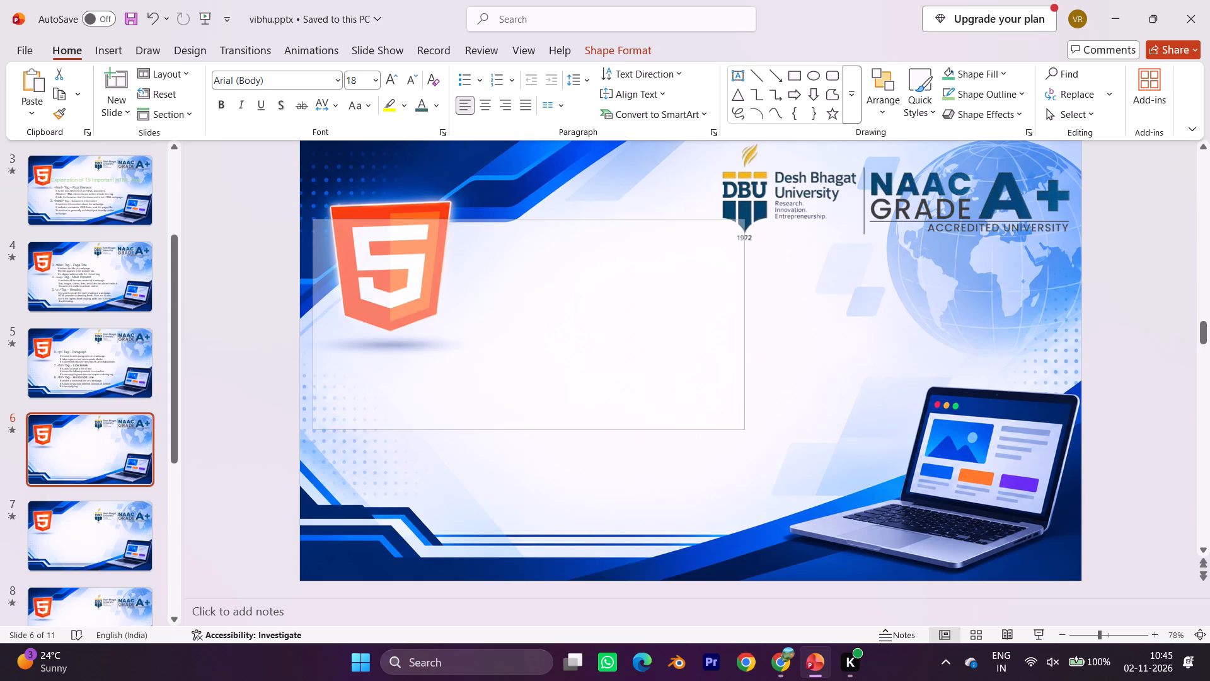
left_click_drag(749, 432, 899, 496)
left_click_drag(585, 213, 588, 216)
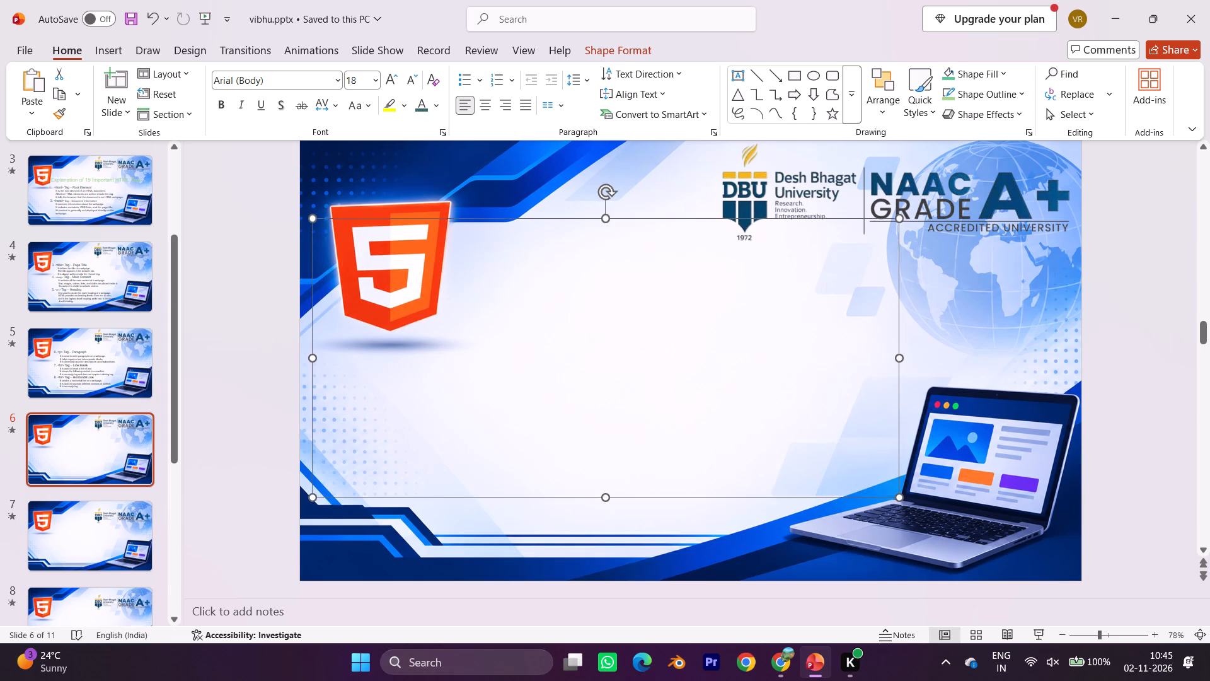
left_click_drag(588, 216, 706, 249)
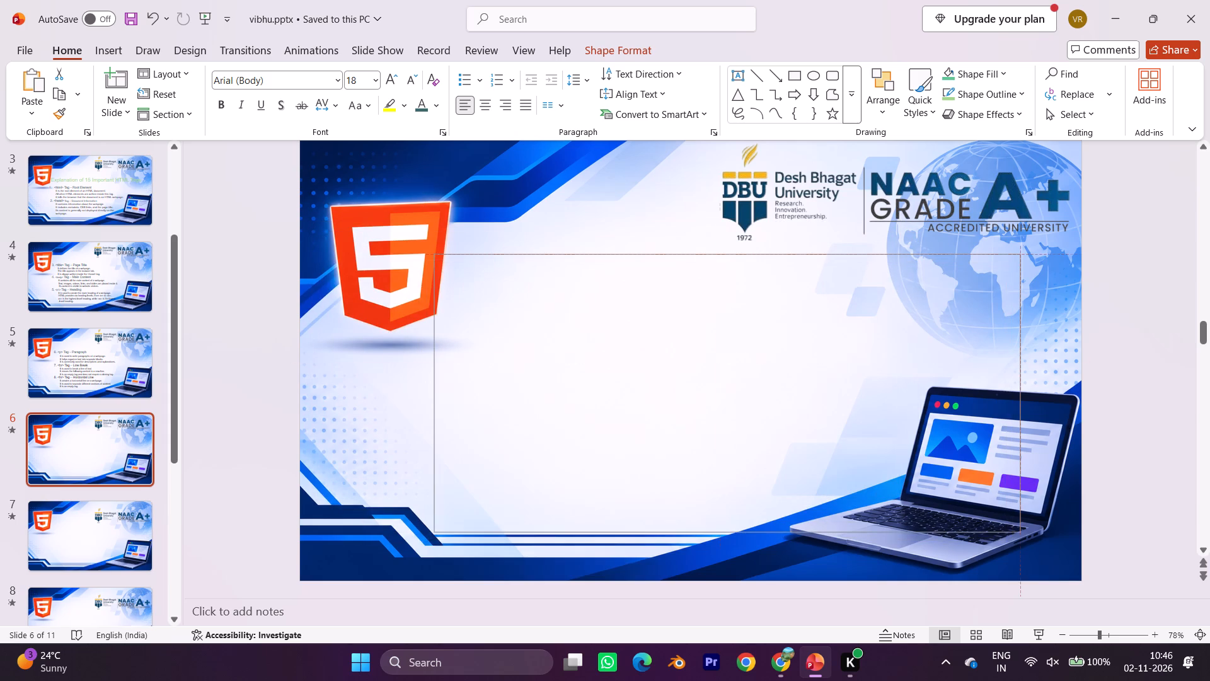
left_click_drag(706, 249, 708, 246)
Paste the copied heading "9. <a> Tag – Anchor / Hyperlink" into the enlarged text box.
left_click(549, 267)
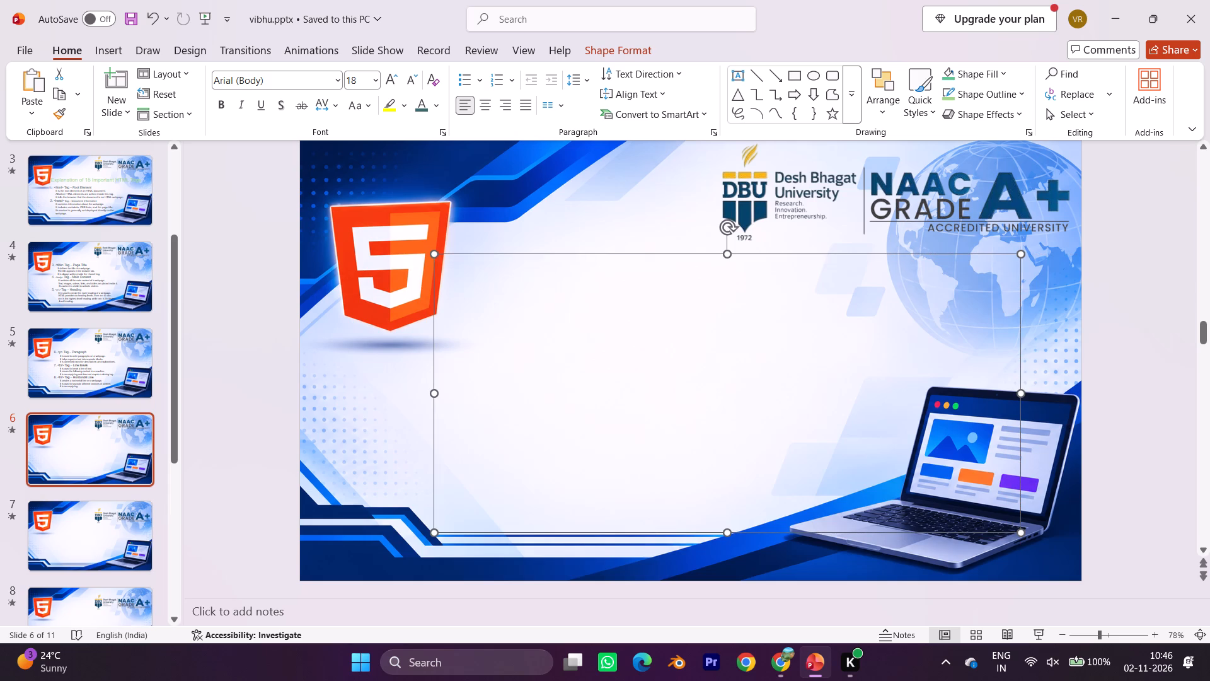
key("ctrl+v")
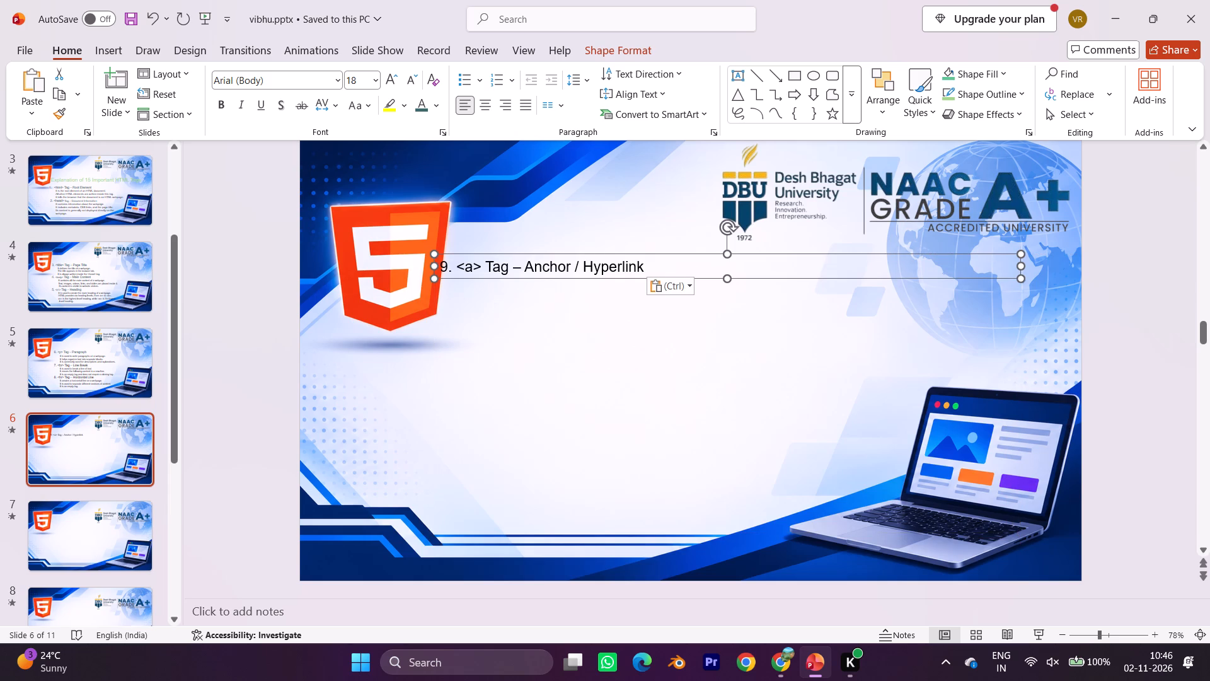
Shift the heading's text box slightly sideways so its text sits clear of the HTML5 logo.
left_click(648, 262)
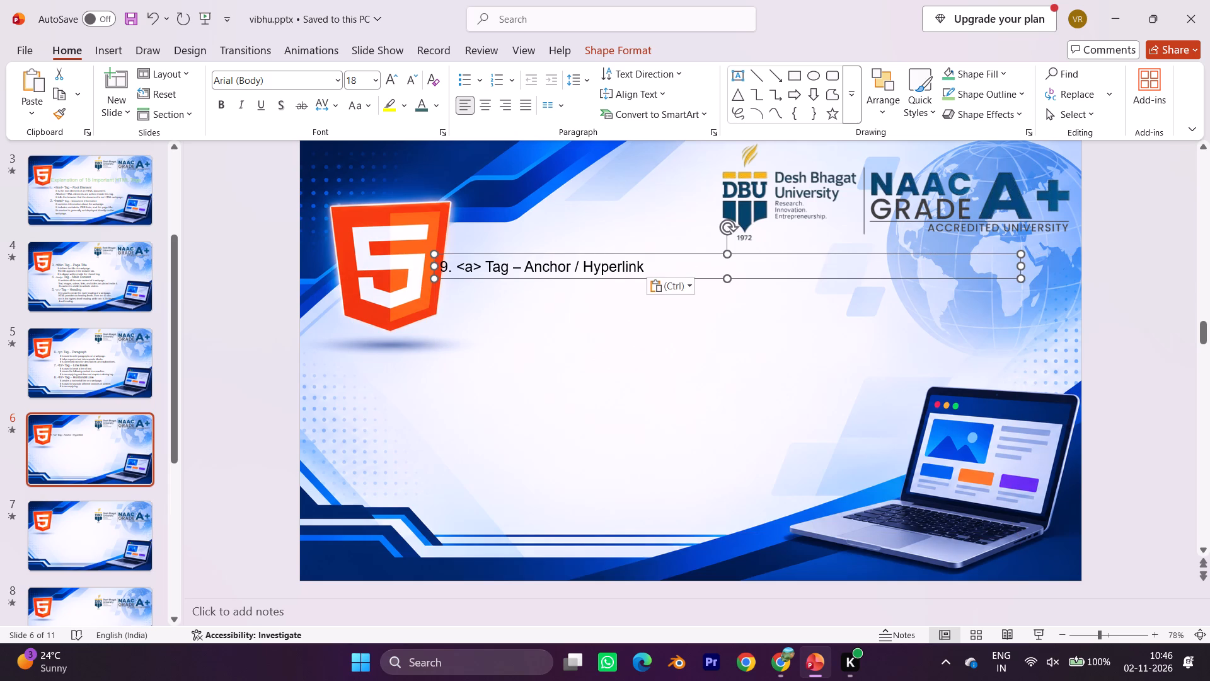
left_click(647, 266)
left_click(640, 268)
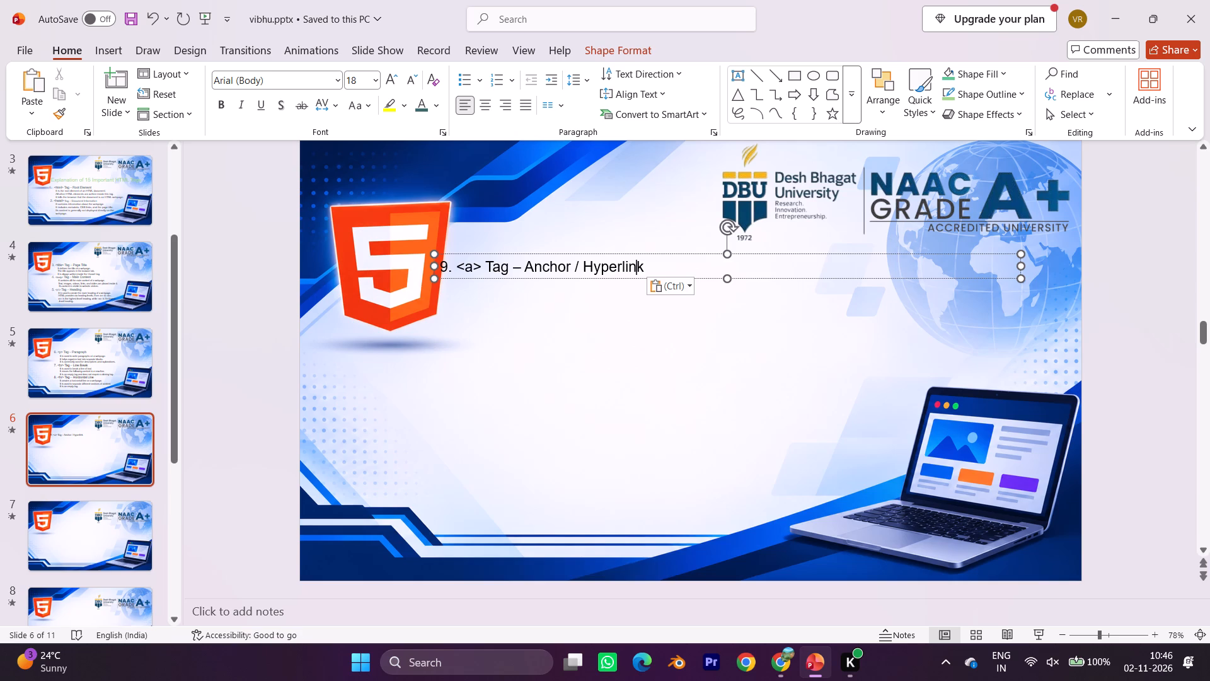
key("Right")
left_click_drag(645, 267, 561, 264)
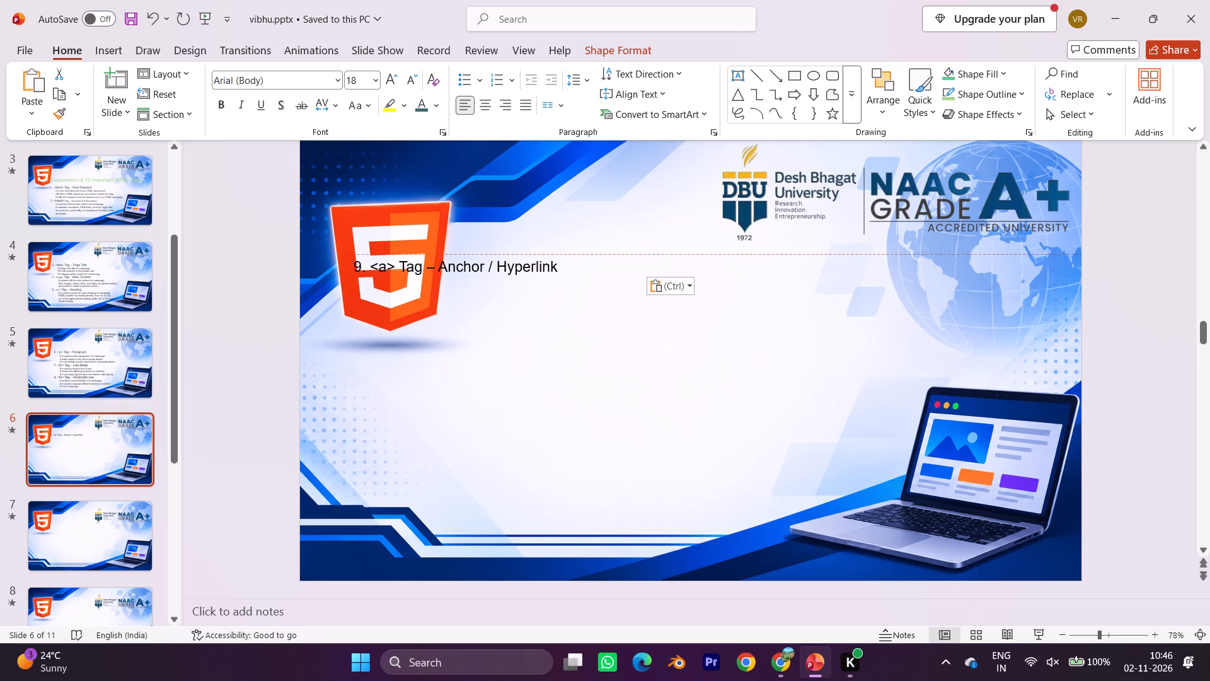
left_click_drag(561, 264, 674, 272)
left_click(674, 272)
left_click_drag(674, 272, 667, 268)
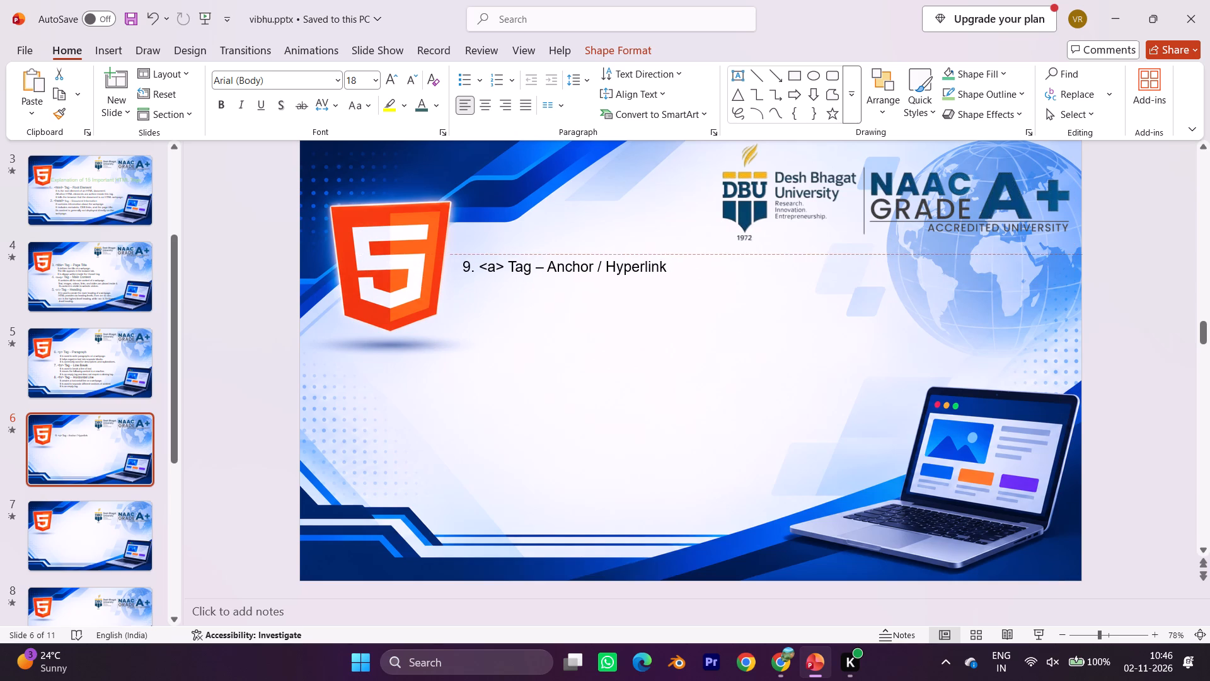
left_click_drag(667, 268, 665, 267)
left_click(665, 267)
Format the whole <a> tag heading at font size 24 in the darkest teal theme color.
left_click(661, 265)
left_click_drag(661, 265, 649, 266)
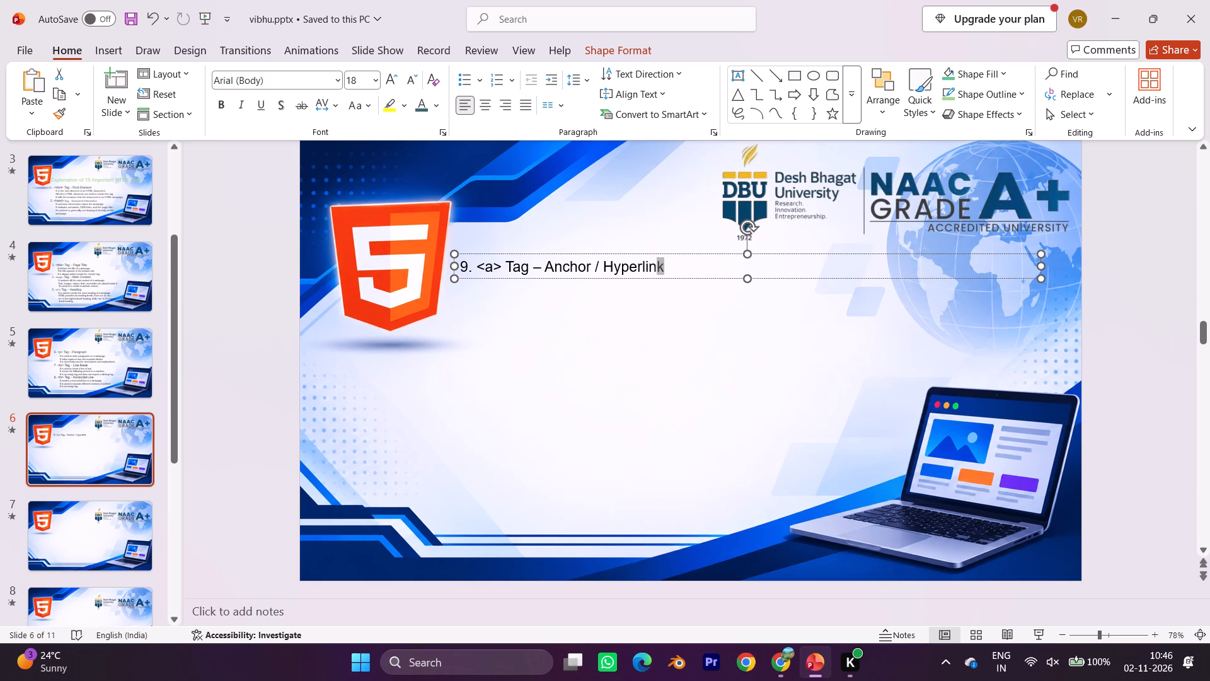
left_click_drag(649, 266, 473, 274)
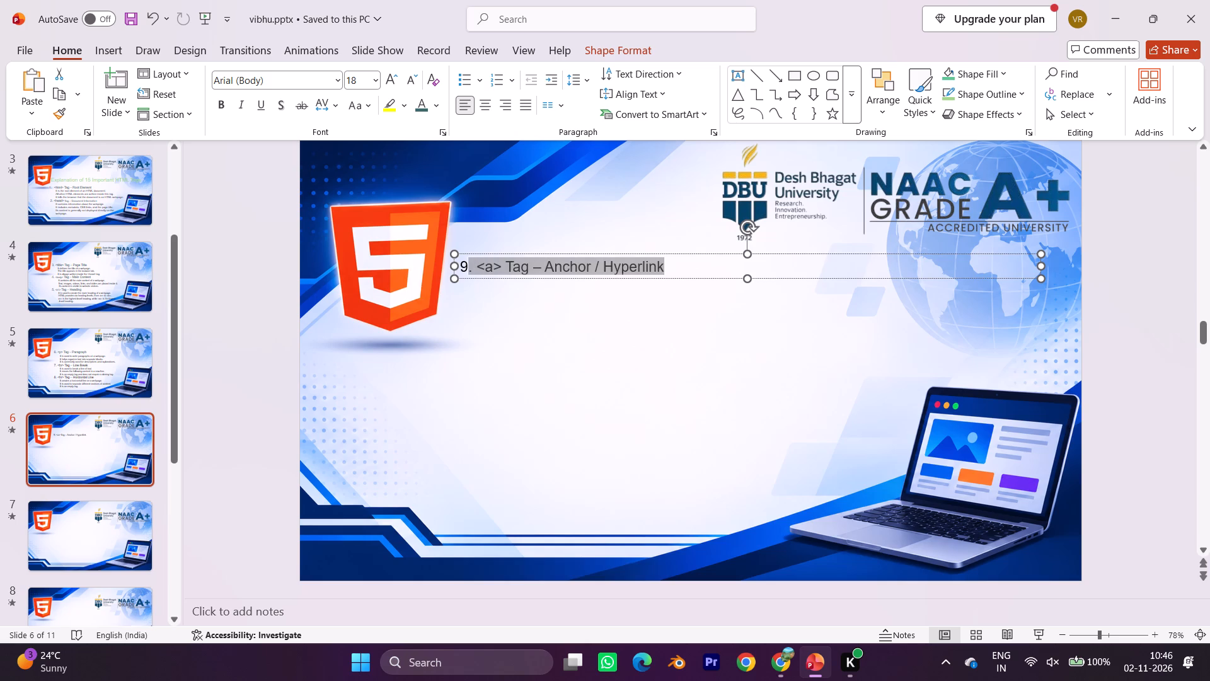
left_click_drag(473, 274, 458, 274)
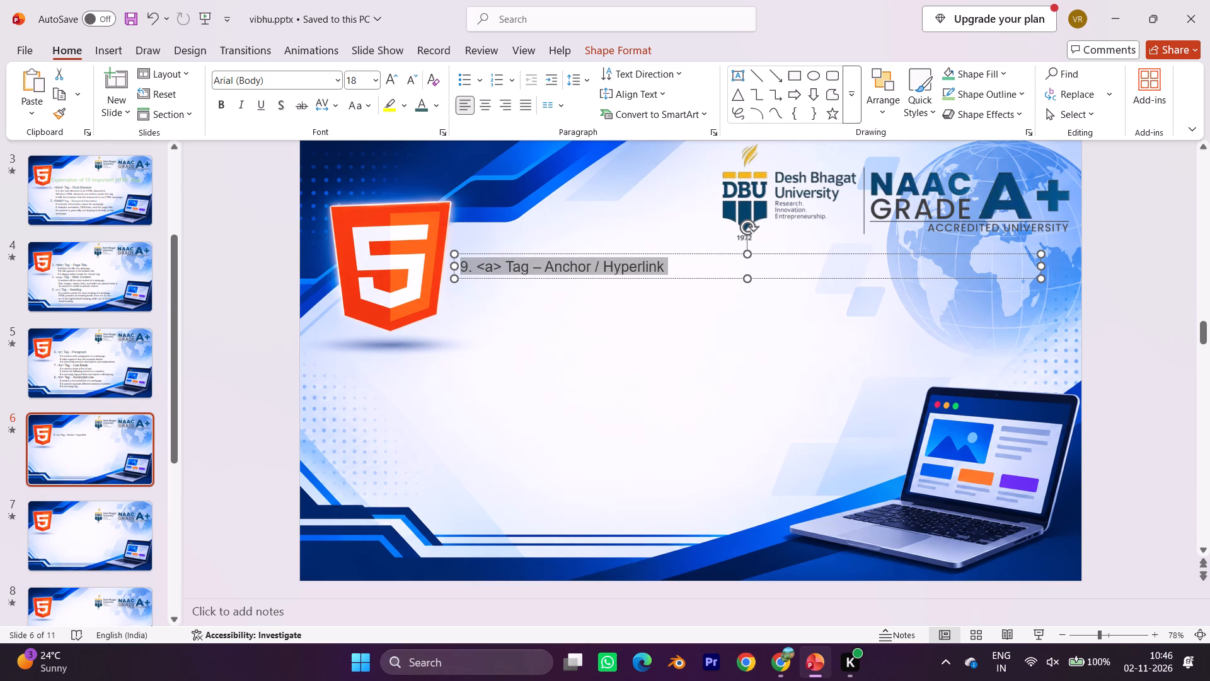
left_click_drag(458, 274, 581, 178)
right_click(458, 274)
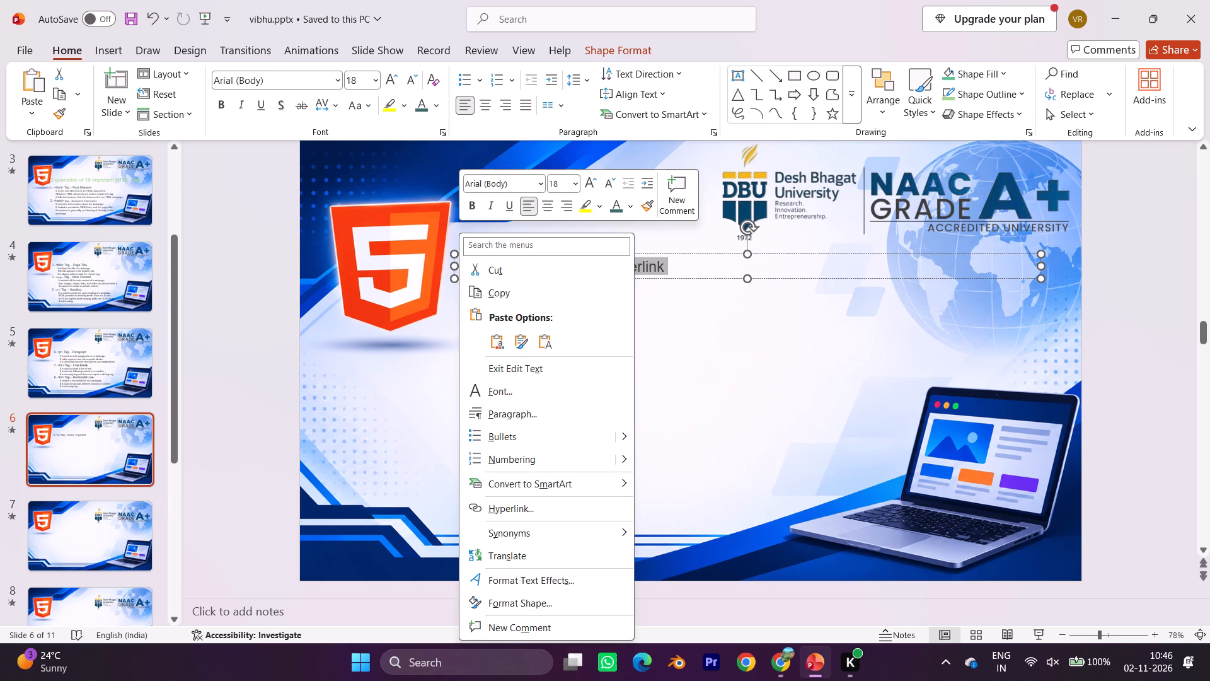
left_click_drag(581, 178, 585, 178)
left_click(585, 178)
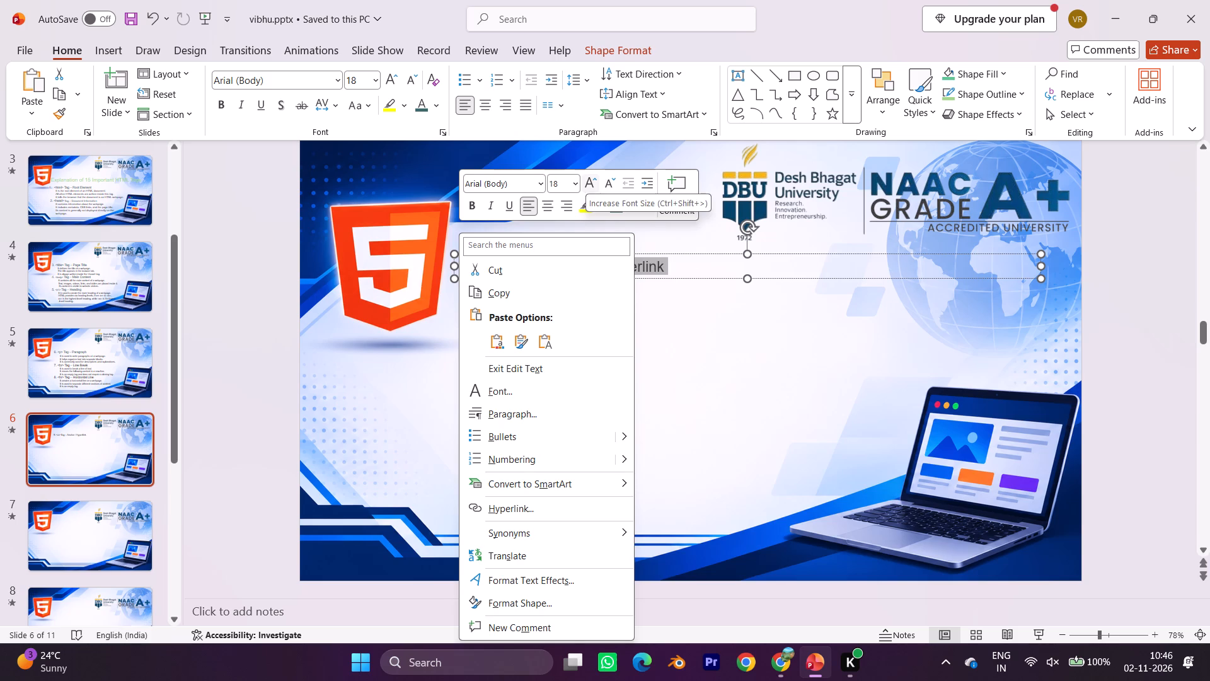
left_click(585, 178)
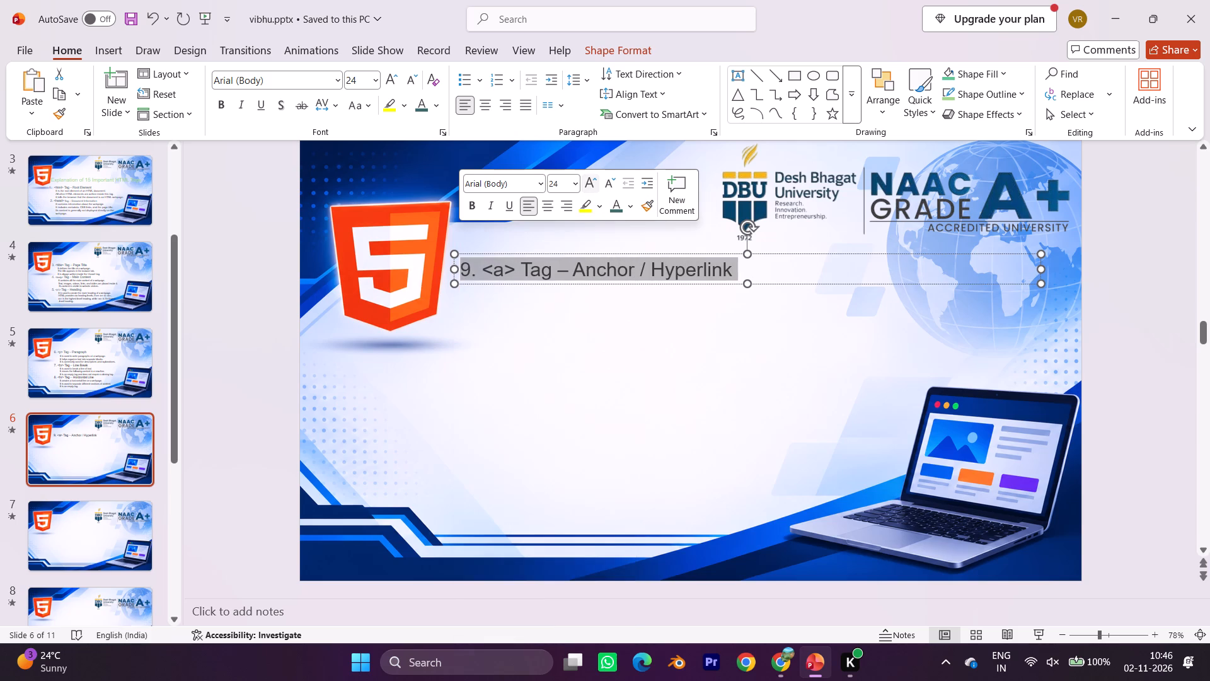
left_click(626, 206)
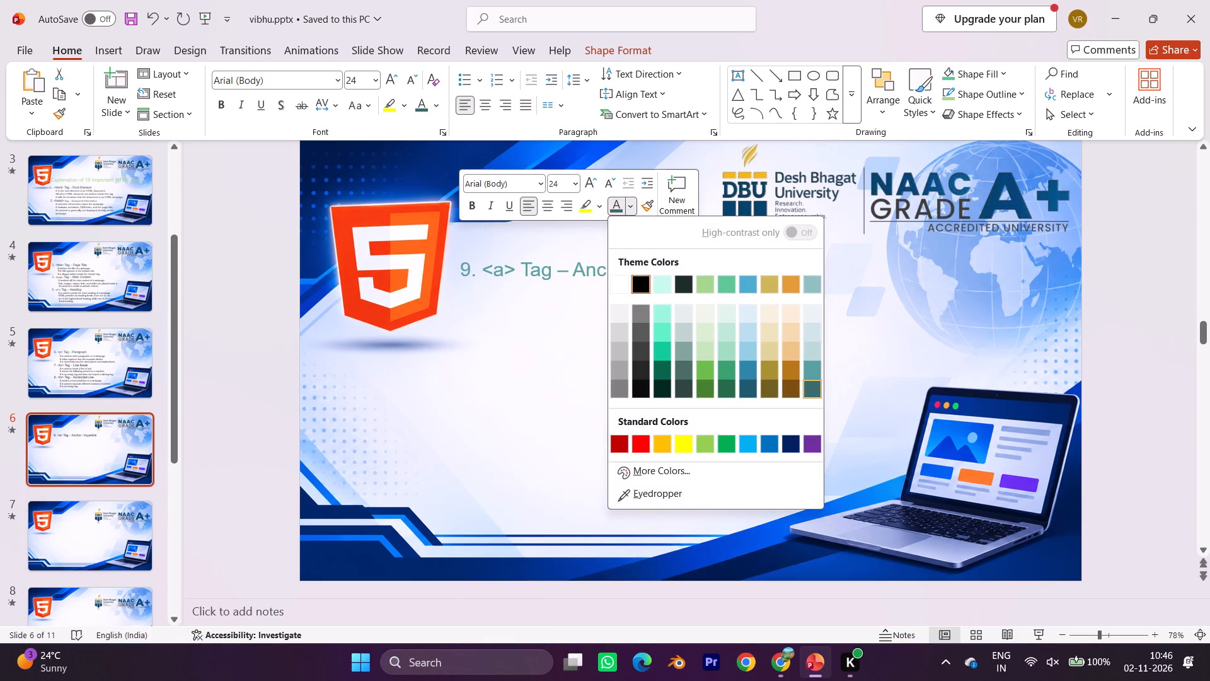
left_click(821, 392)
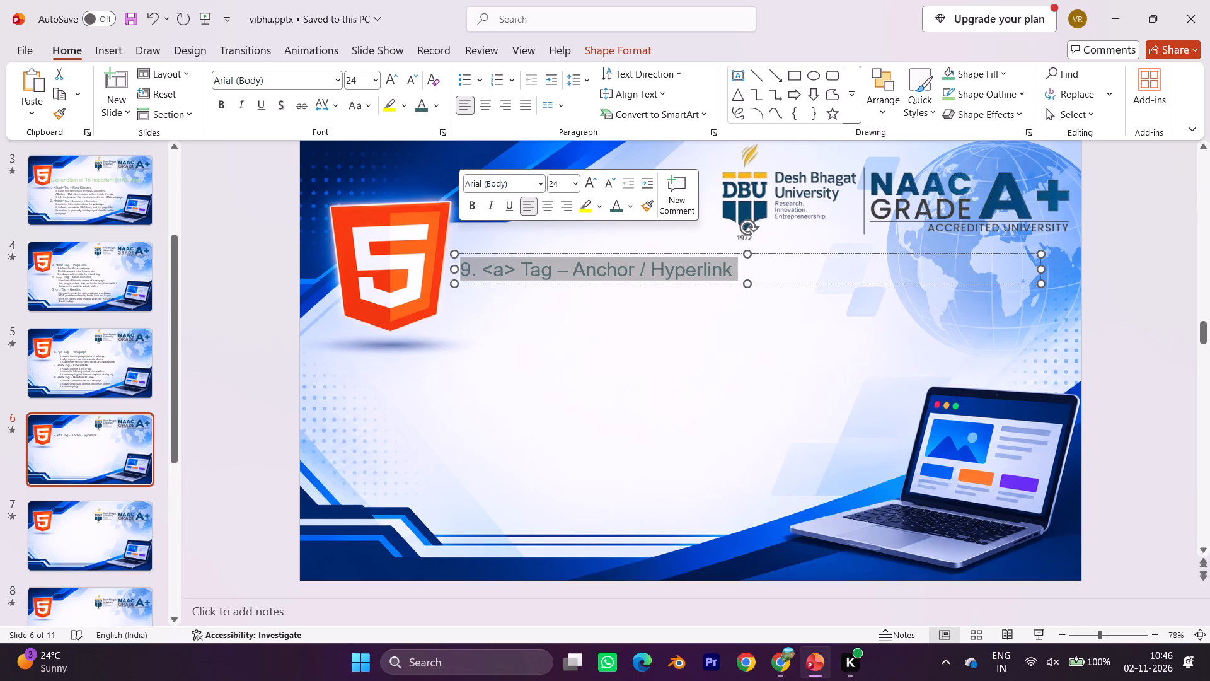
Add the three explanation points of tag 9 <a>, copied from ChatGPT in Chrome, on a new line below the heading.
left_click(732, 266)
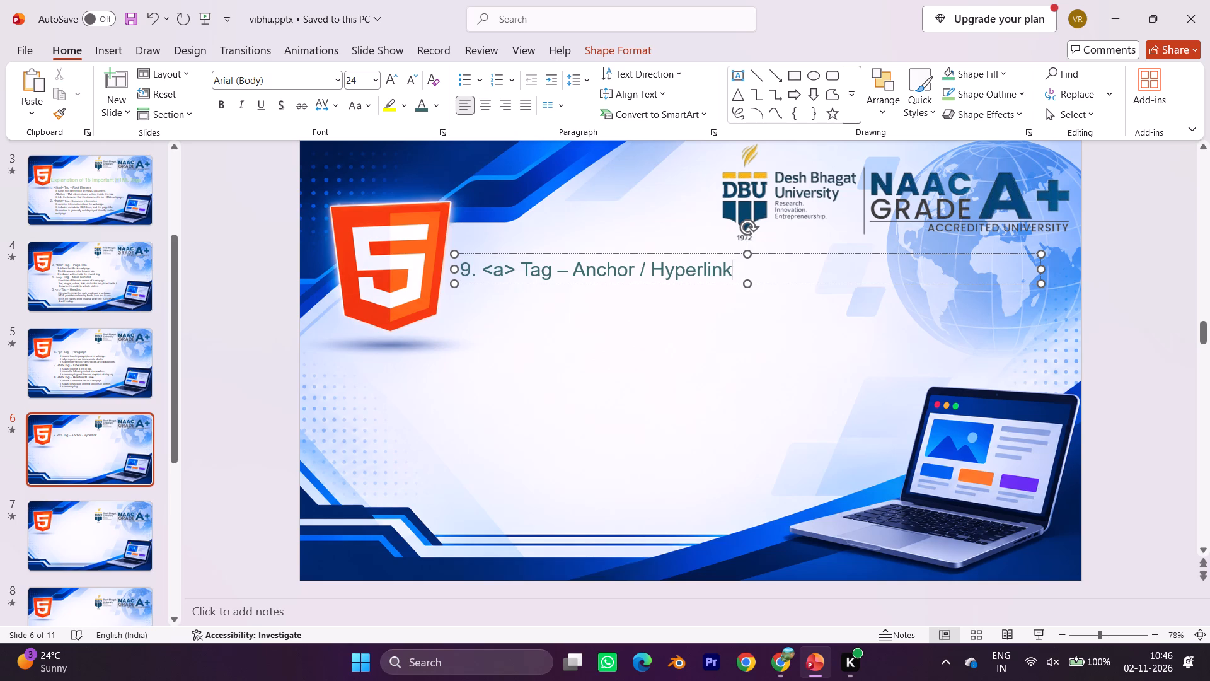
key("Return")
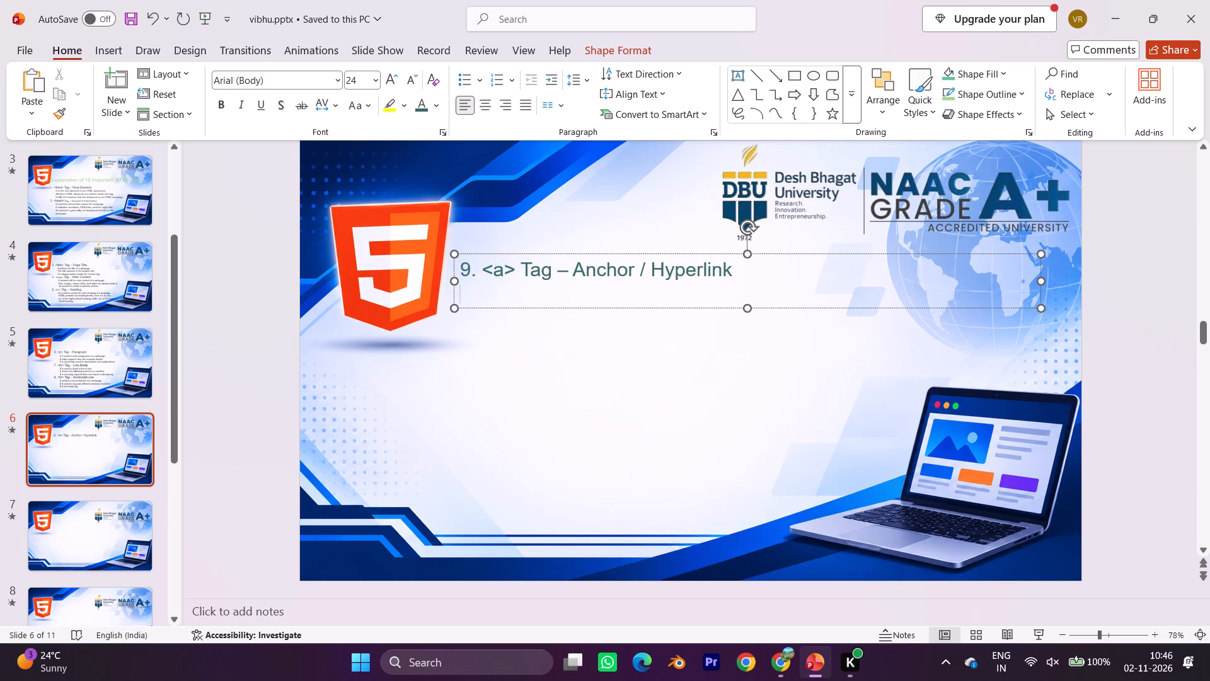
left_click(774, 665)
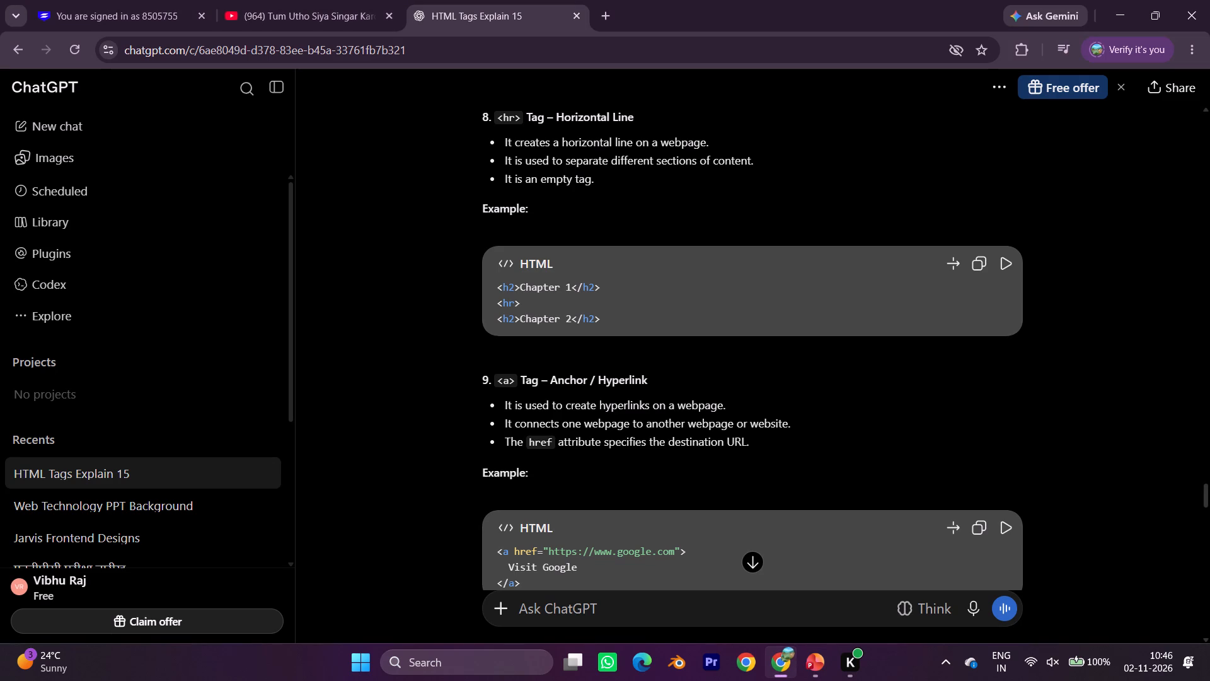
left_click(502, 409)
left_click_drag(505, 405, 758, 410)
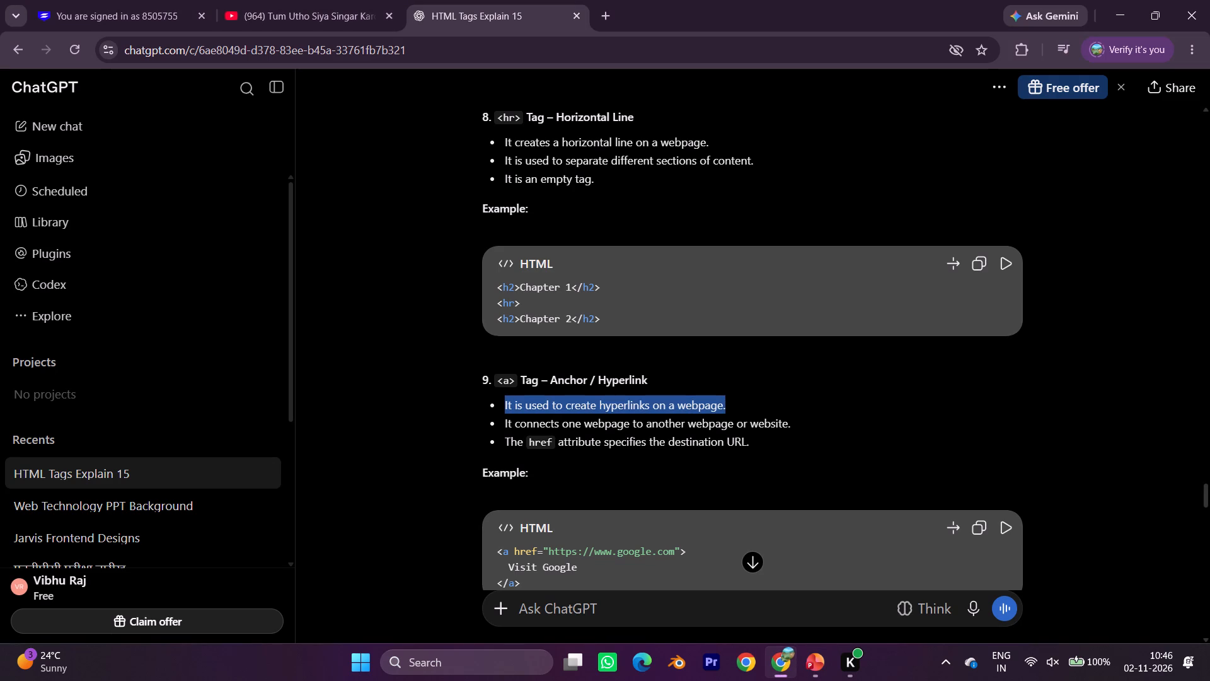
left_click_drag(758, 410, 790, 441)
key("ctrl+c")
left_click(790, 441)
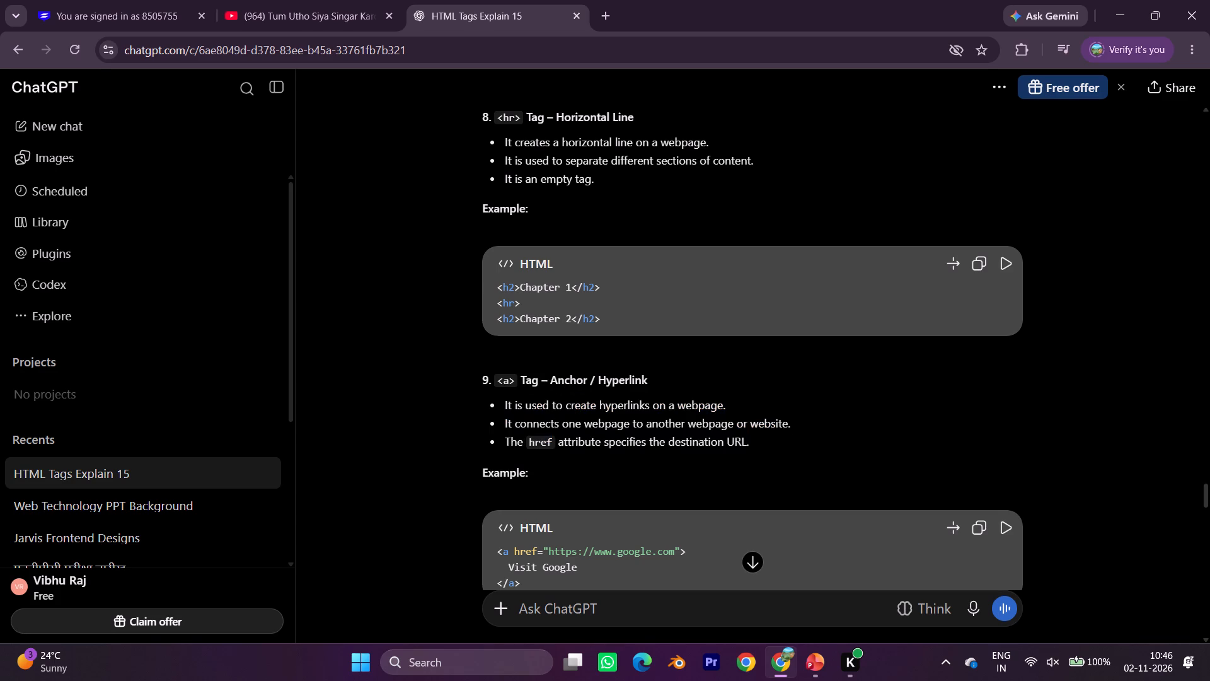
left_click(813, 656)
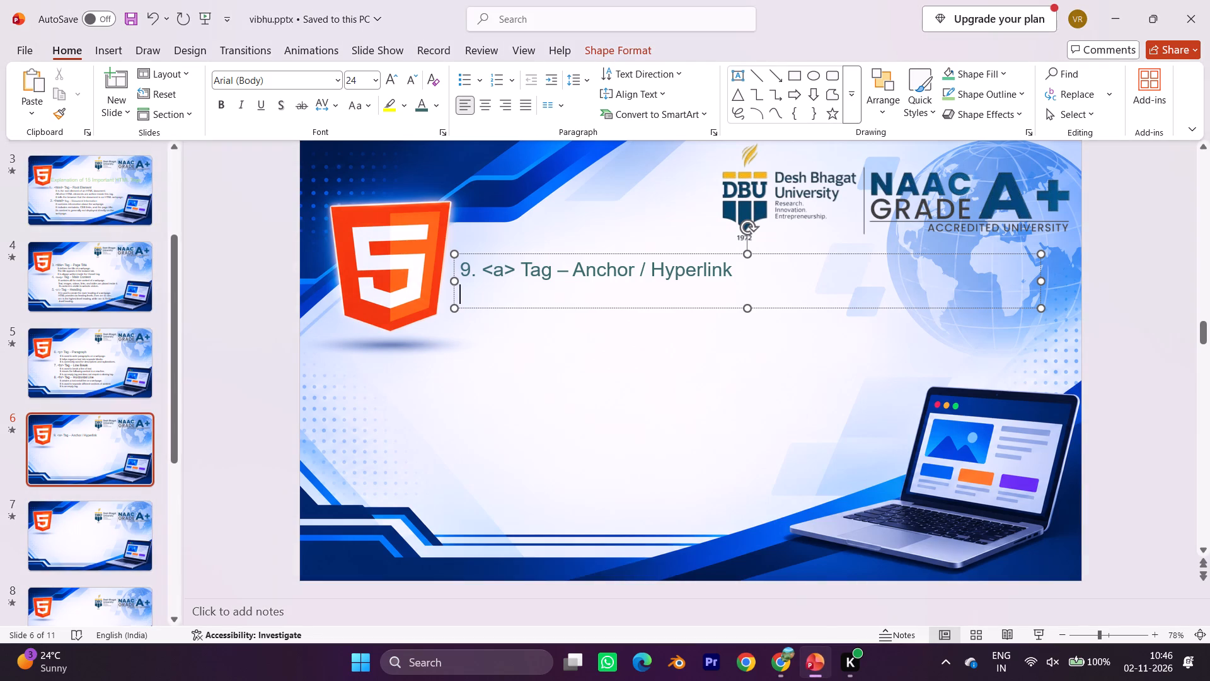
left_click(588, 288)
key("ctrl+v")
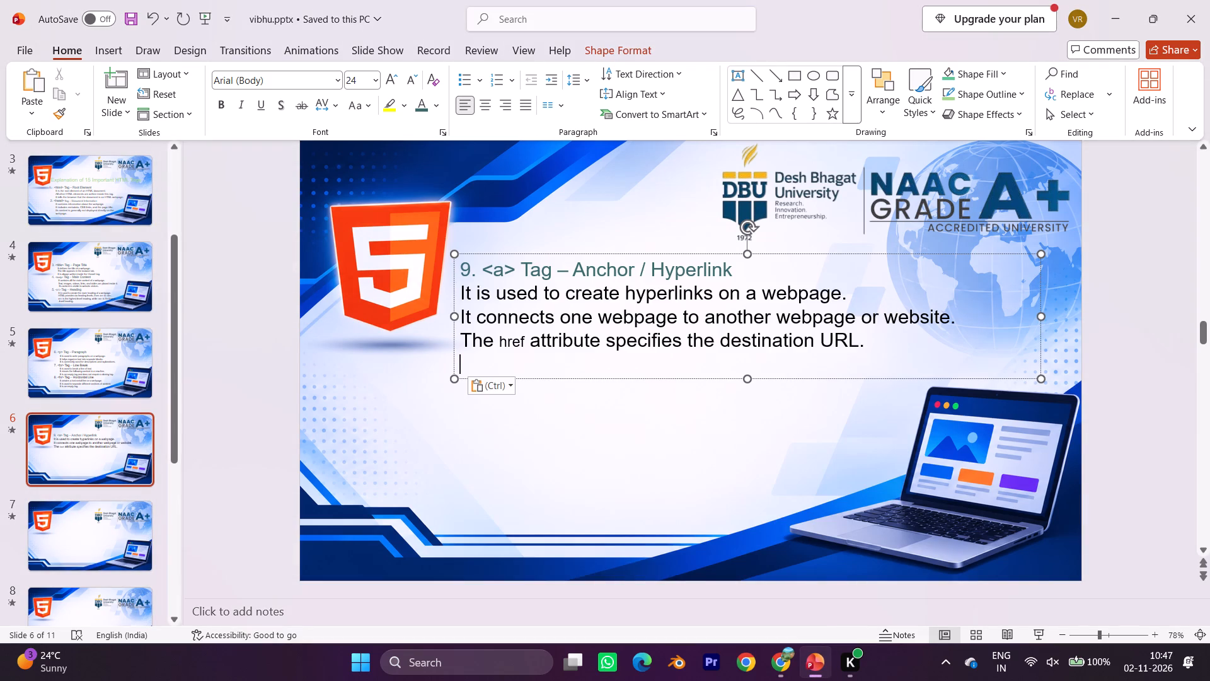
Reduce the three explanation points under the <a> heading to font size 18, with the smaller word href at 14.
left_click(464, 290)
key("Left")
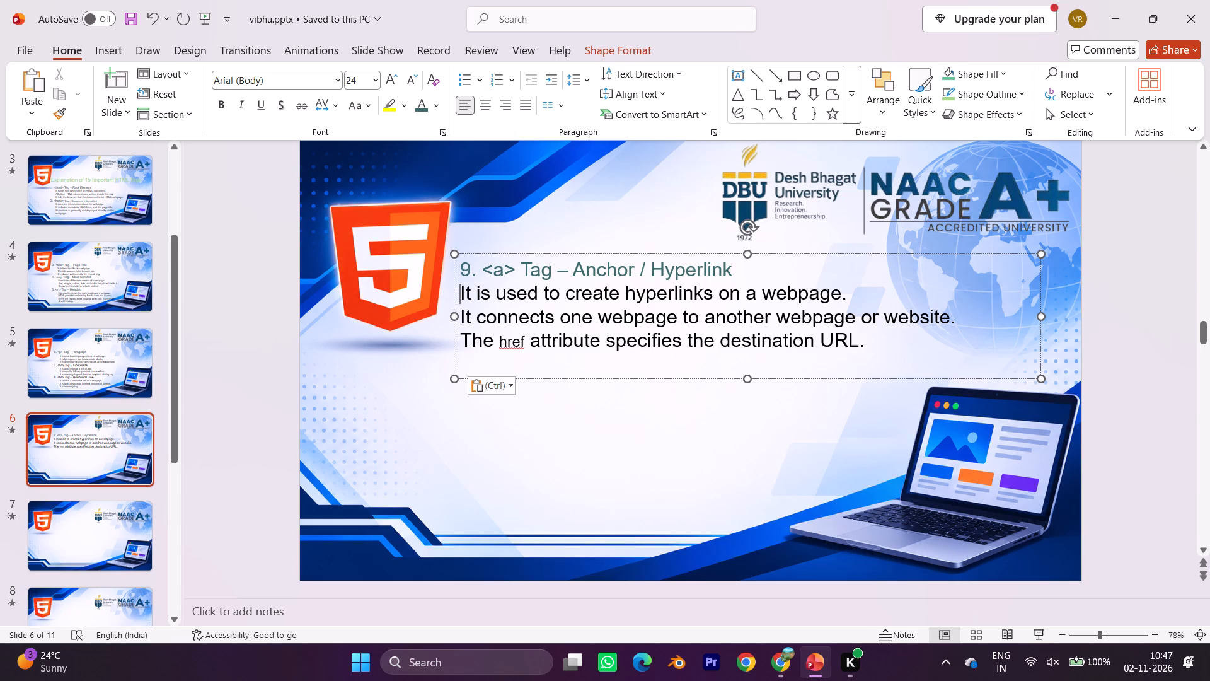
triple_click(464, 290)
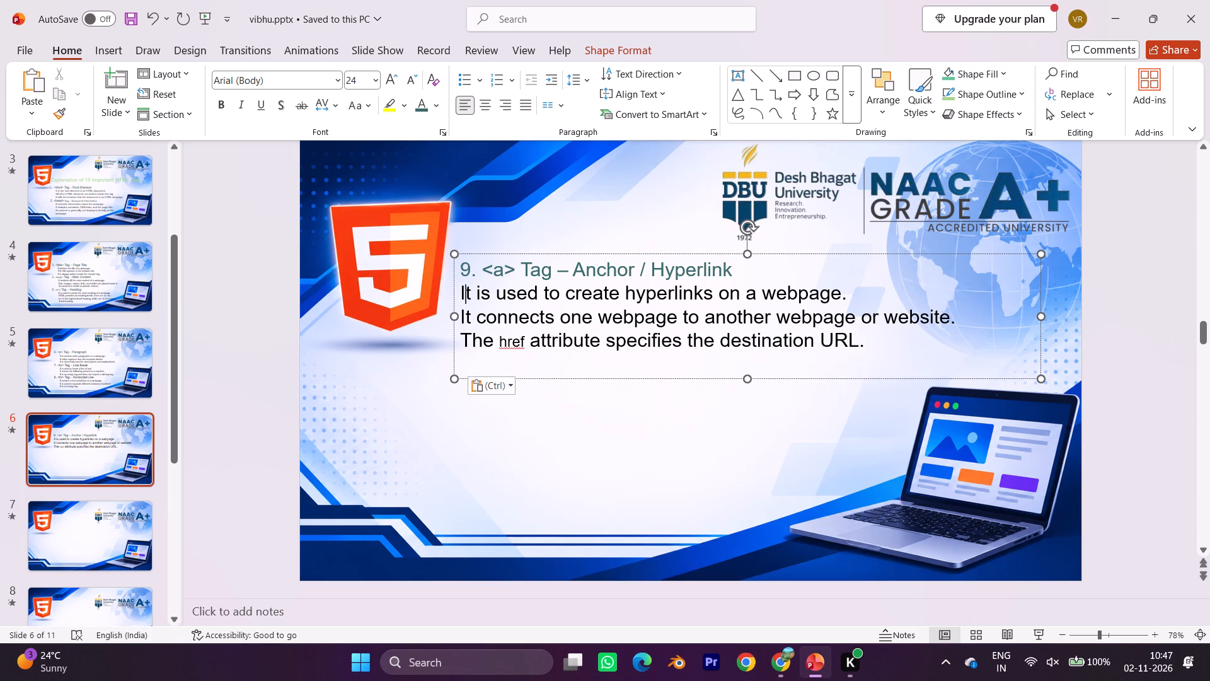
left_click(461, 297)
left_click_drag(461, 297, 529, 296)
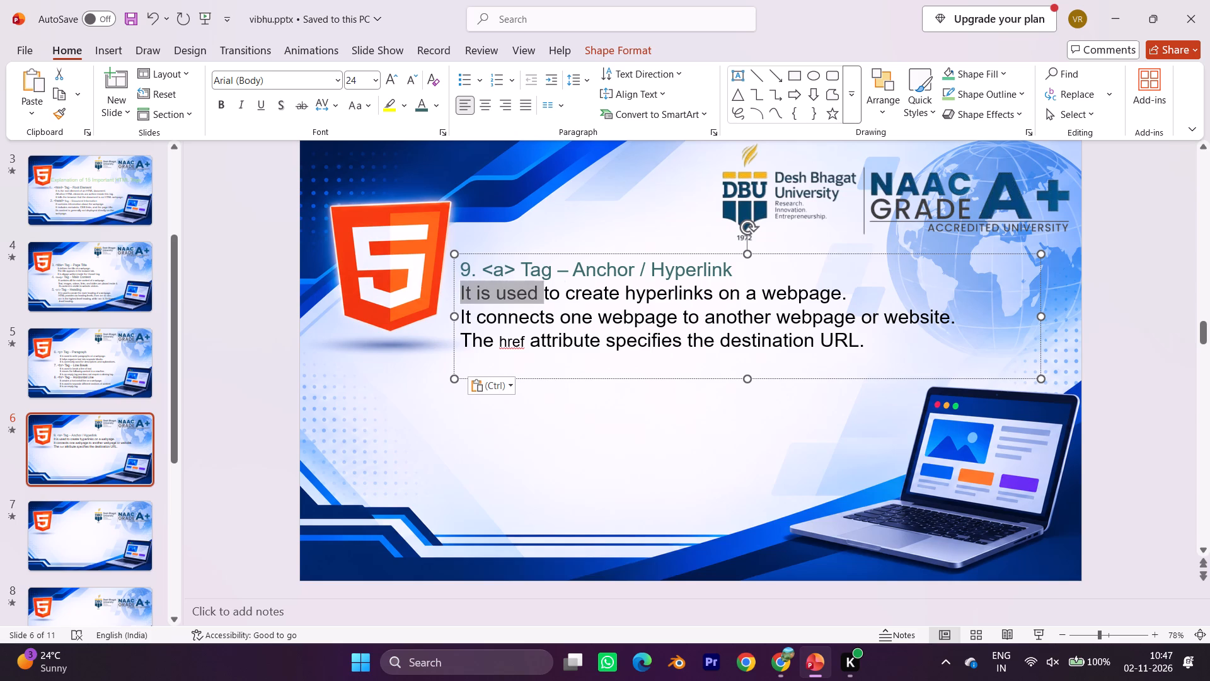
left_click_drag(529, 296, 873, 314)
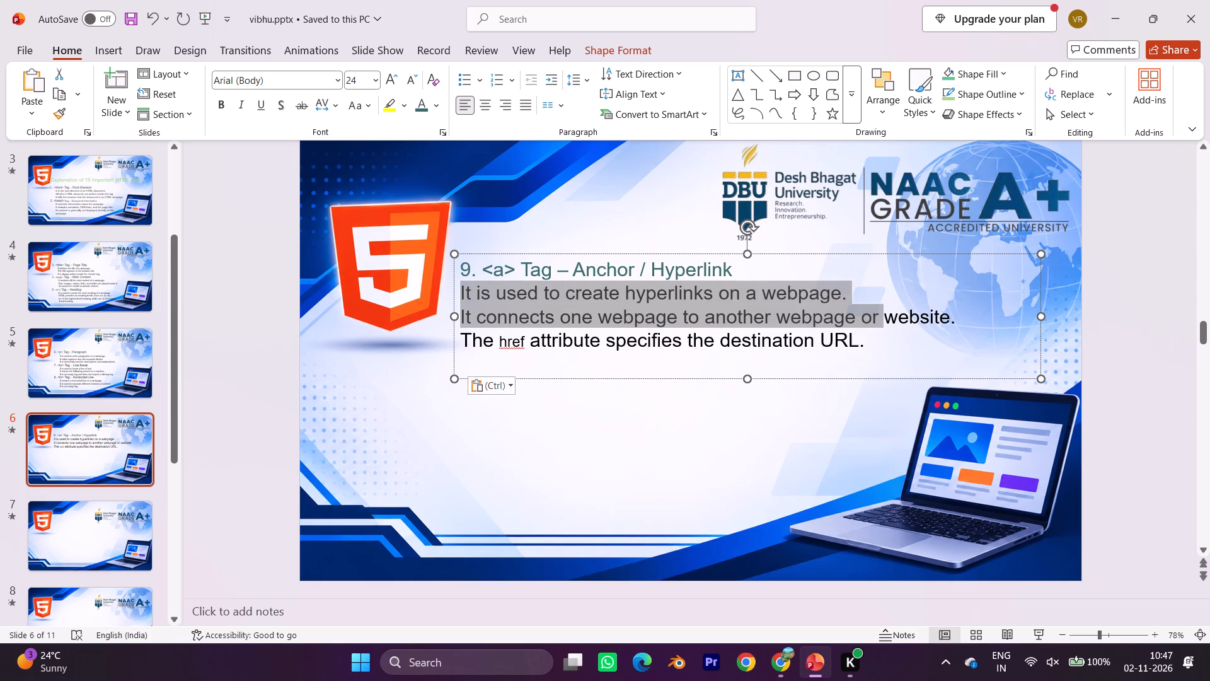
left_click_drag(873, 314, 936, 318)
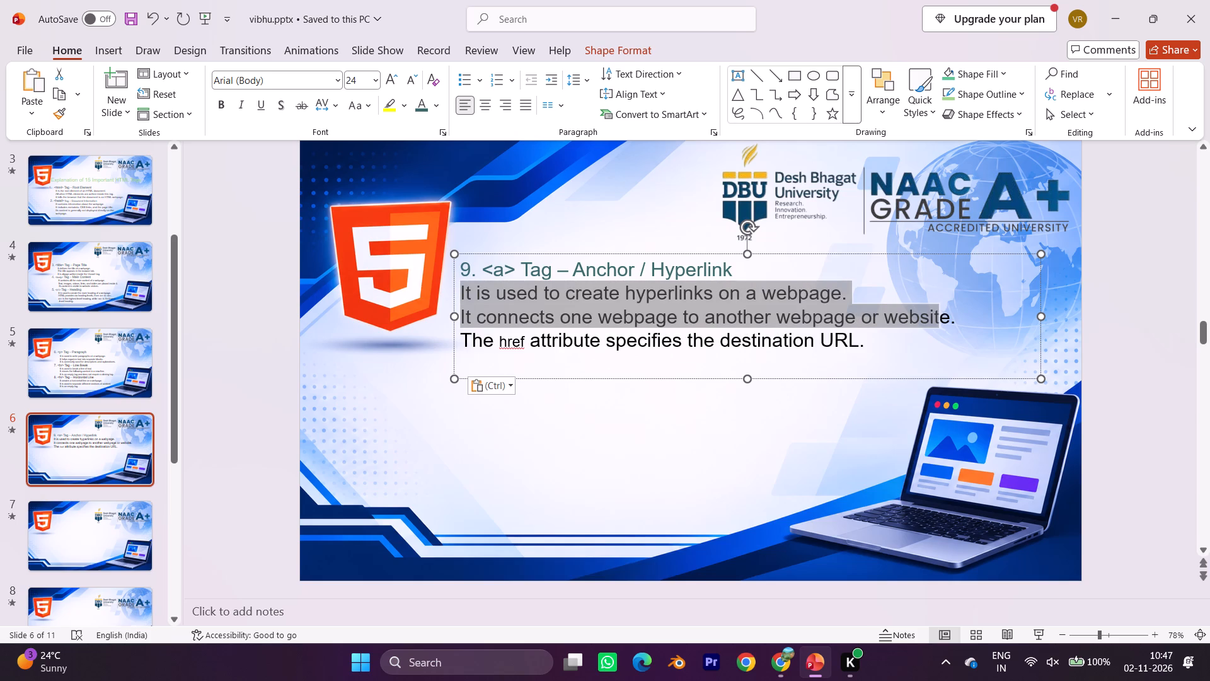
left_click_drag(936, 318, 953, 339)
right_click(953, 339)
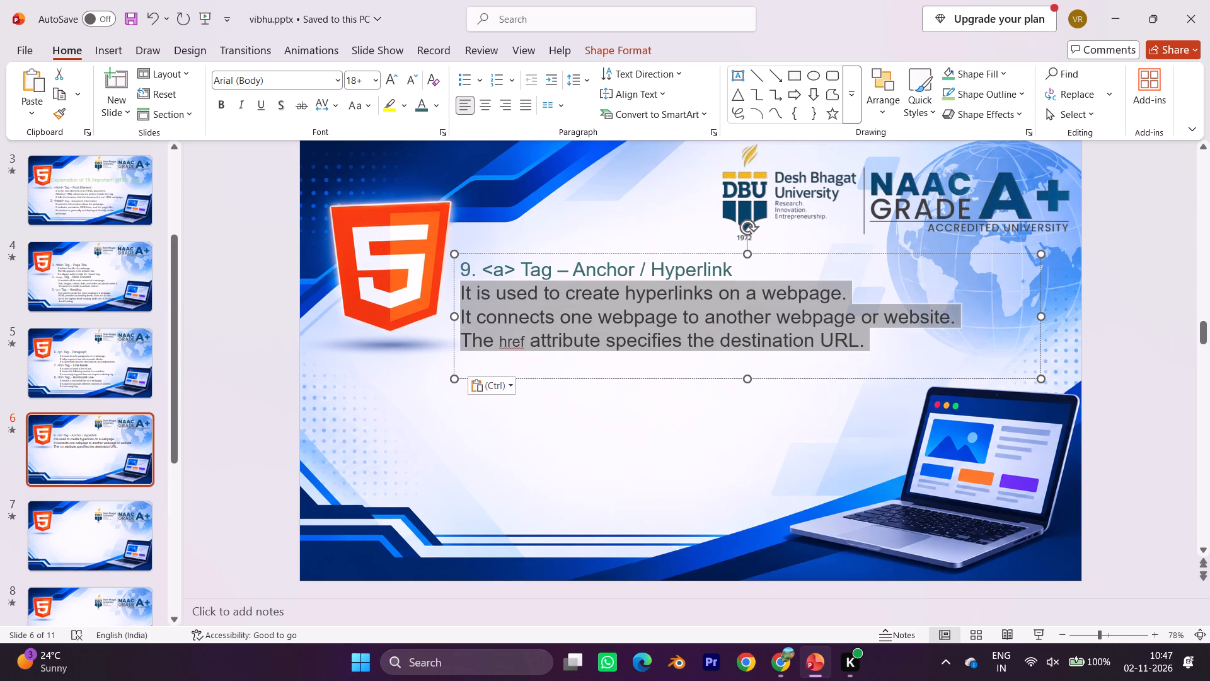
left_click_drag(953, 339, 1095, 180)
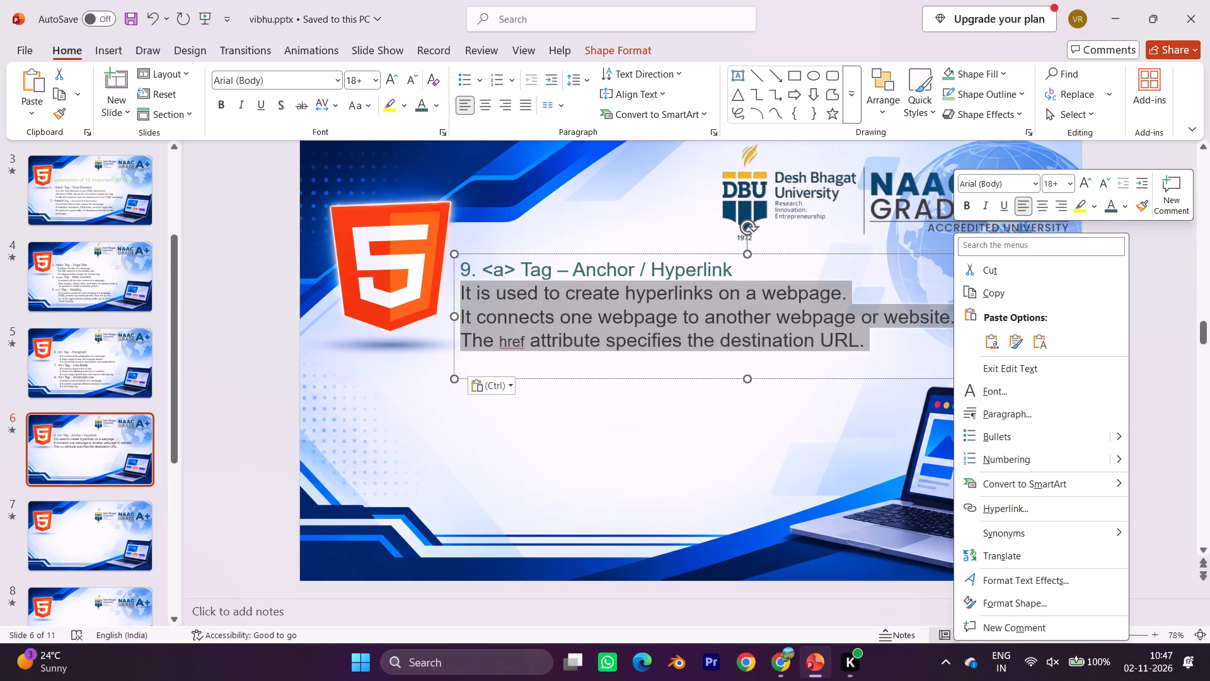
left_click_drag(1095, 180, 1099, 180)
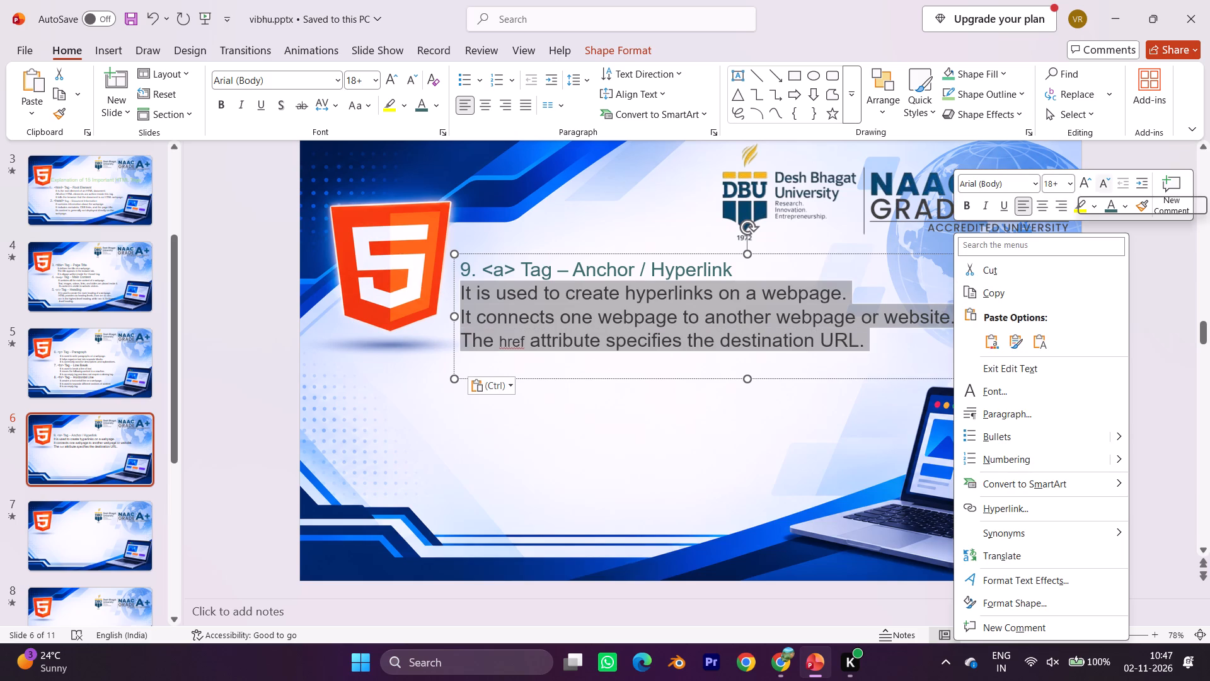
left_click(1099, 180)
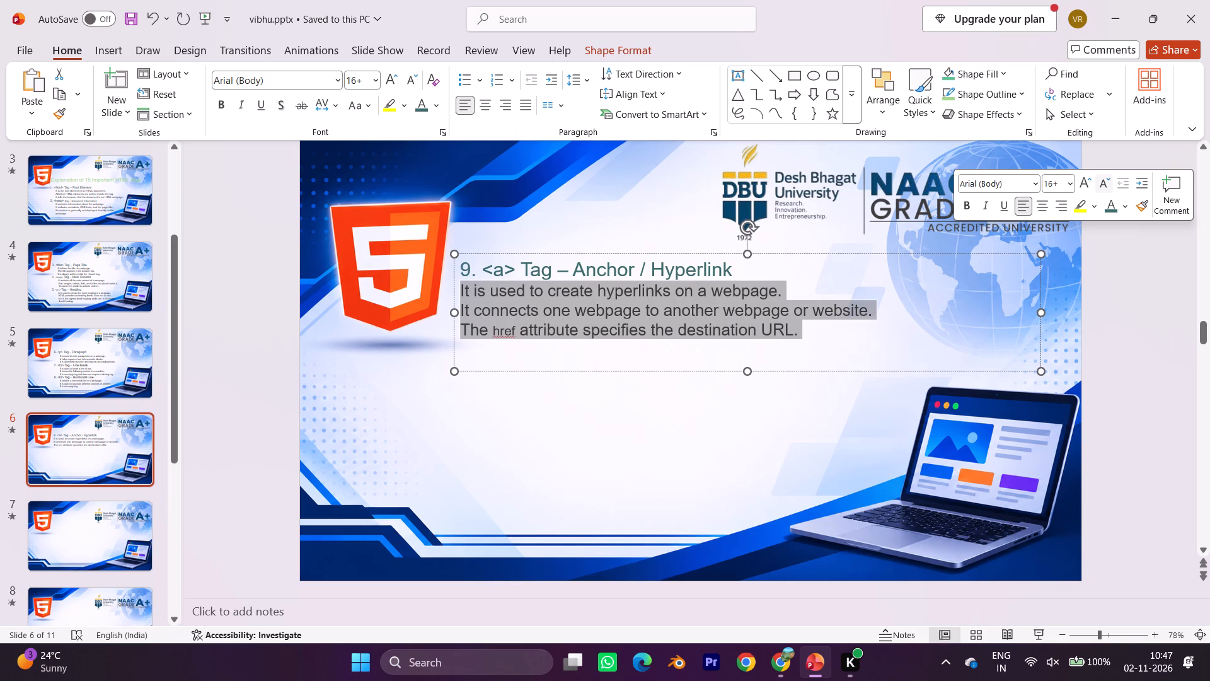
left_click(1102, 180)
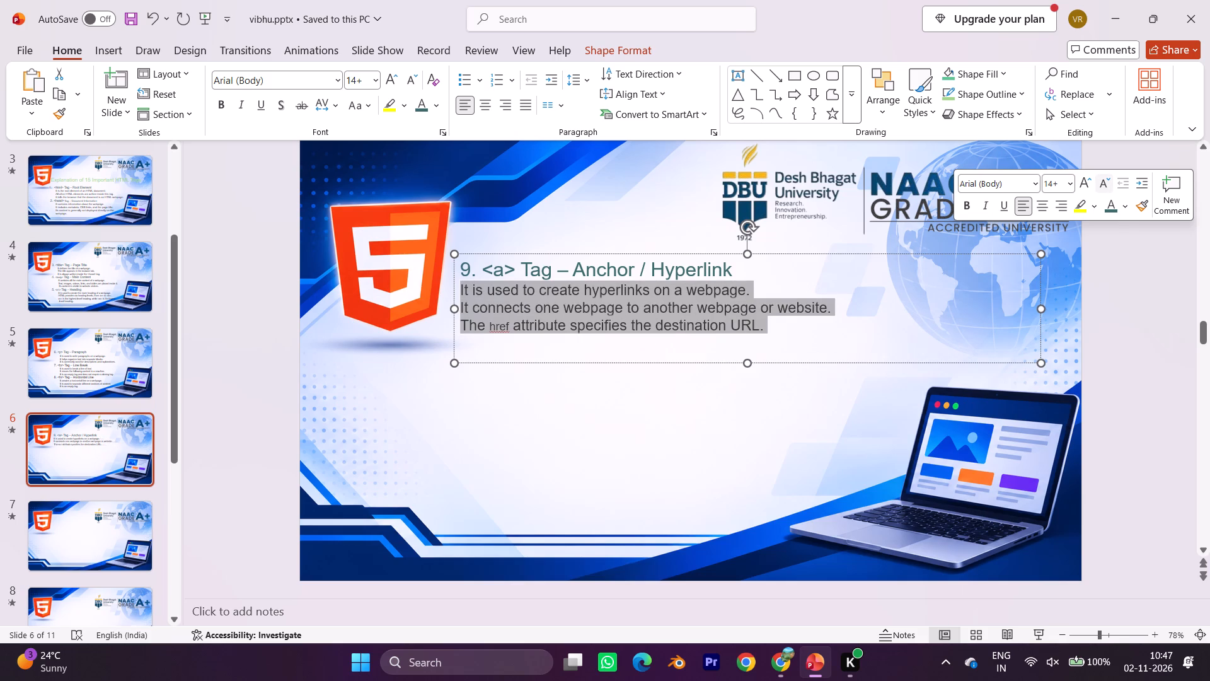
left_click(1087, 185)
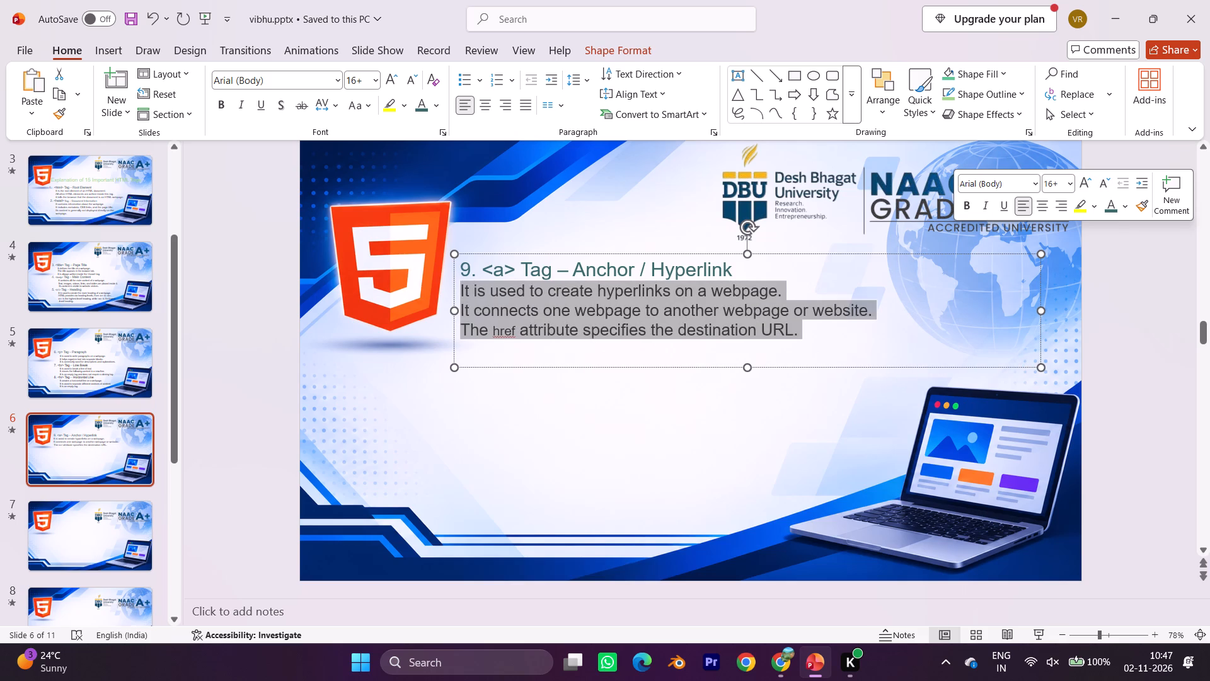
left_click(1108, 180)
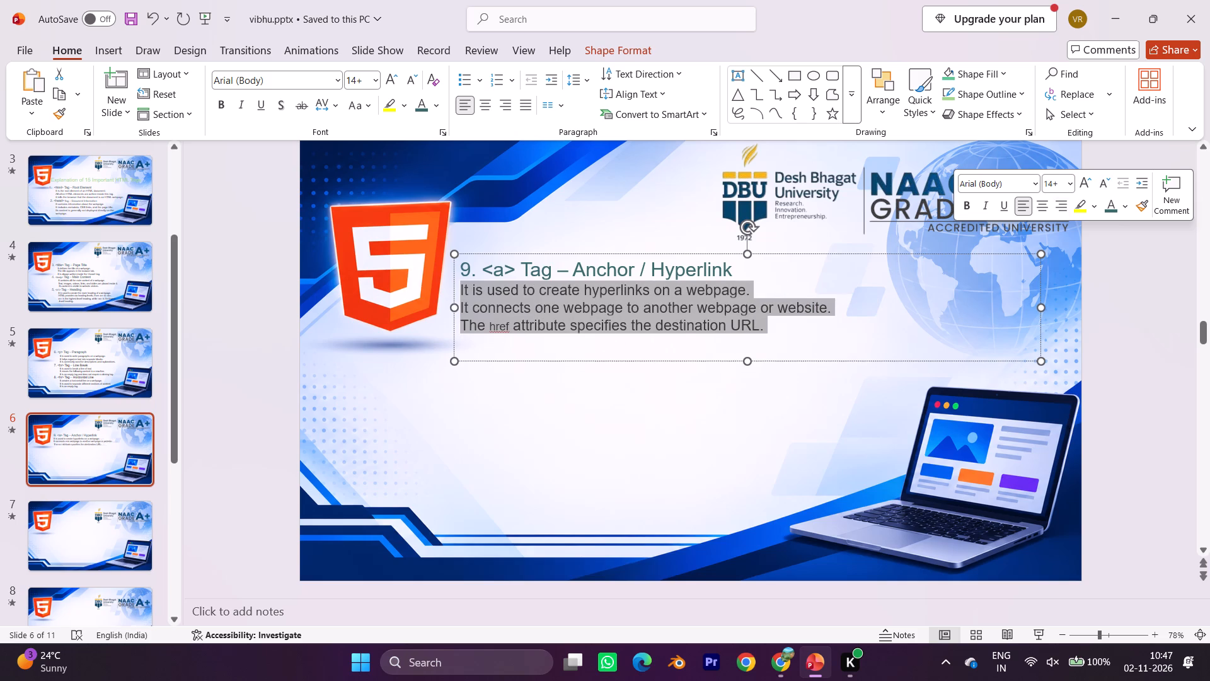
left_click(800, 321)
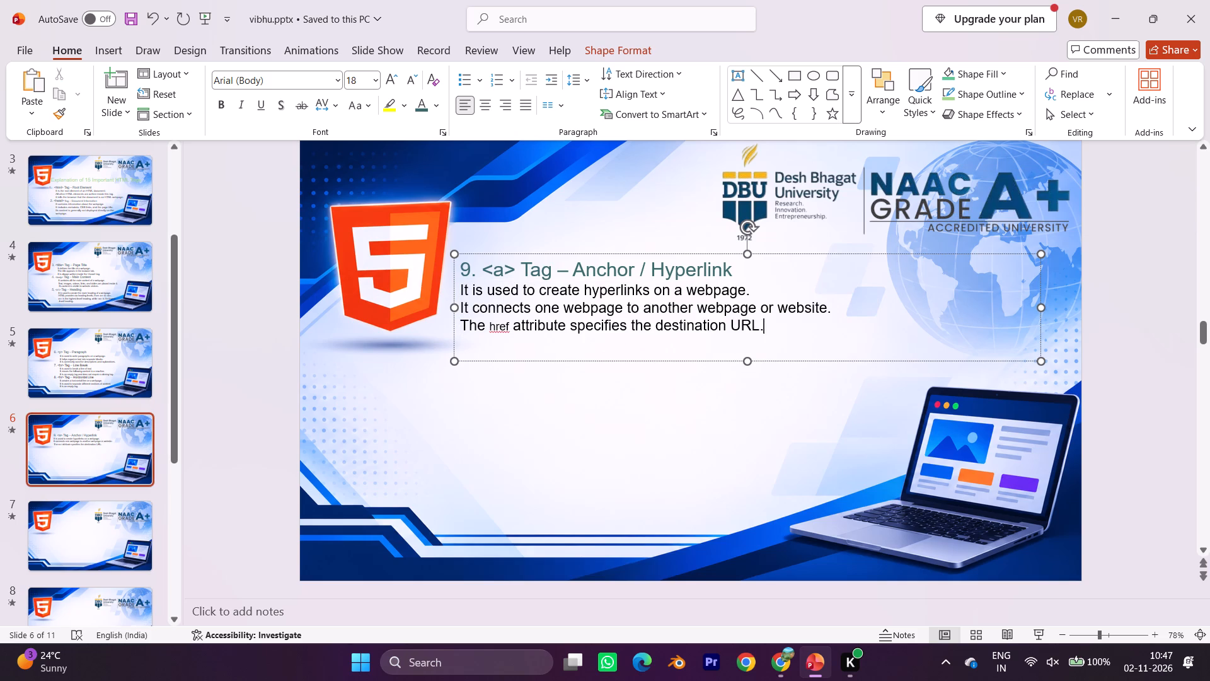
Check the point indentation on slide 5, and indent the first <a> point on slide 6 with seven spaces to match.
left_click(79, 369)
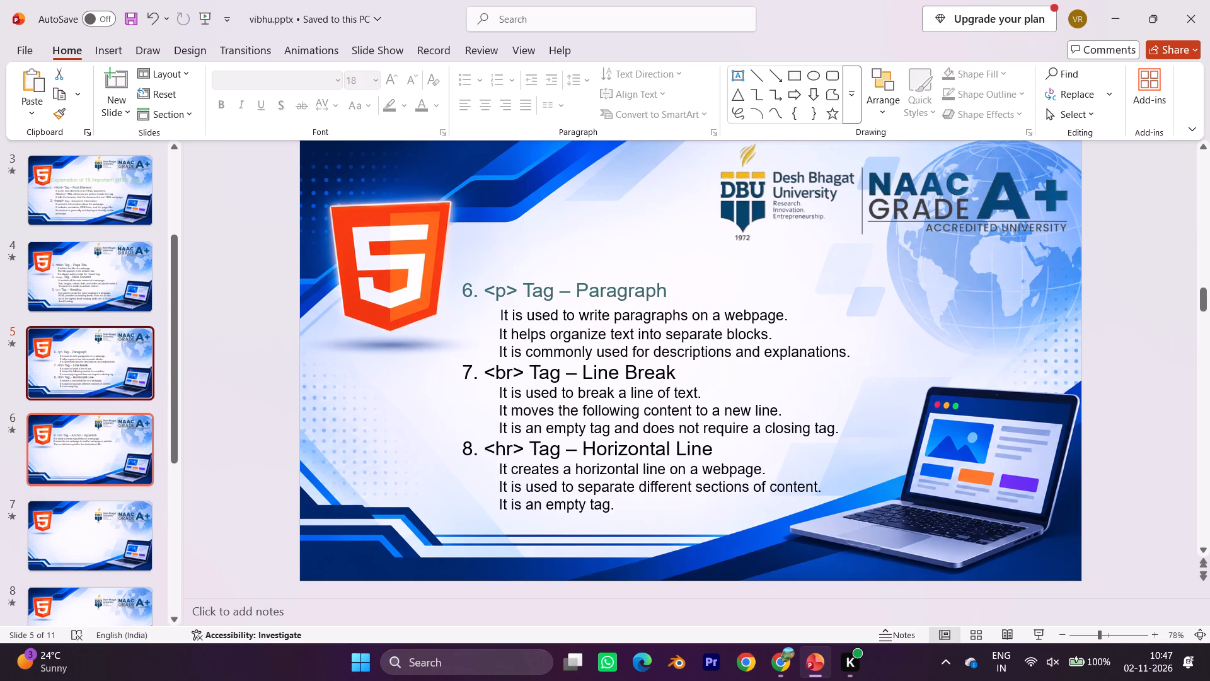
left_click(92, 441)
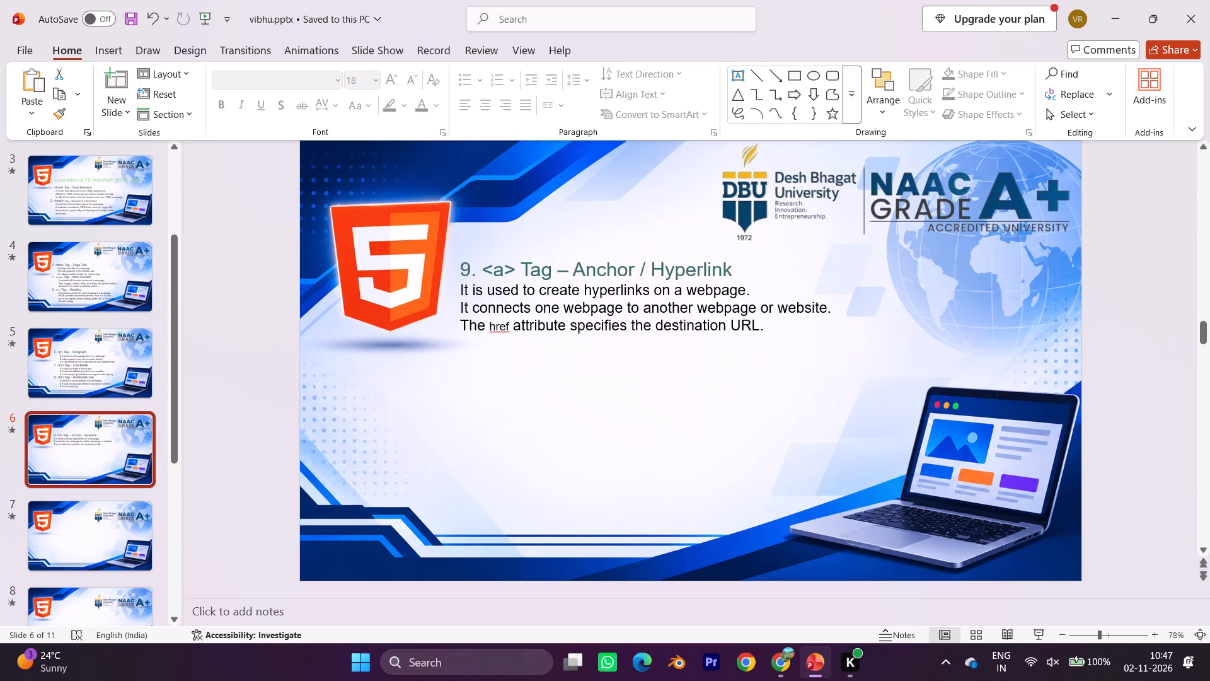
left_click(461, 292)
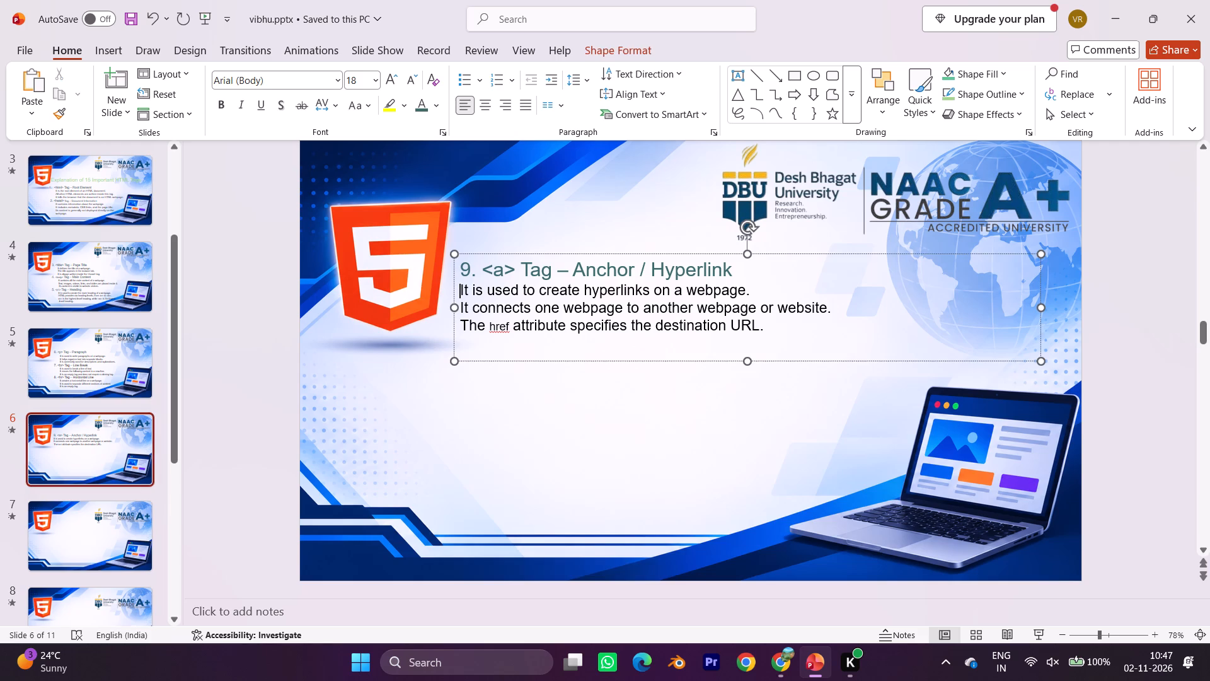
key("space")
key("space")
key("space")
key("space")
key("space")
key("space")
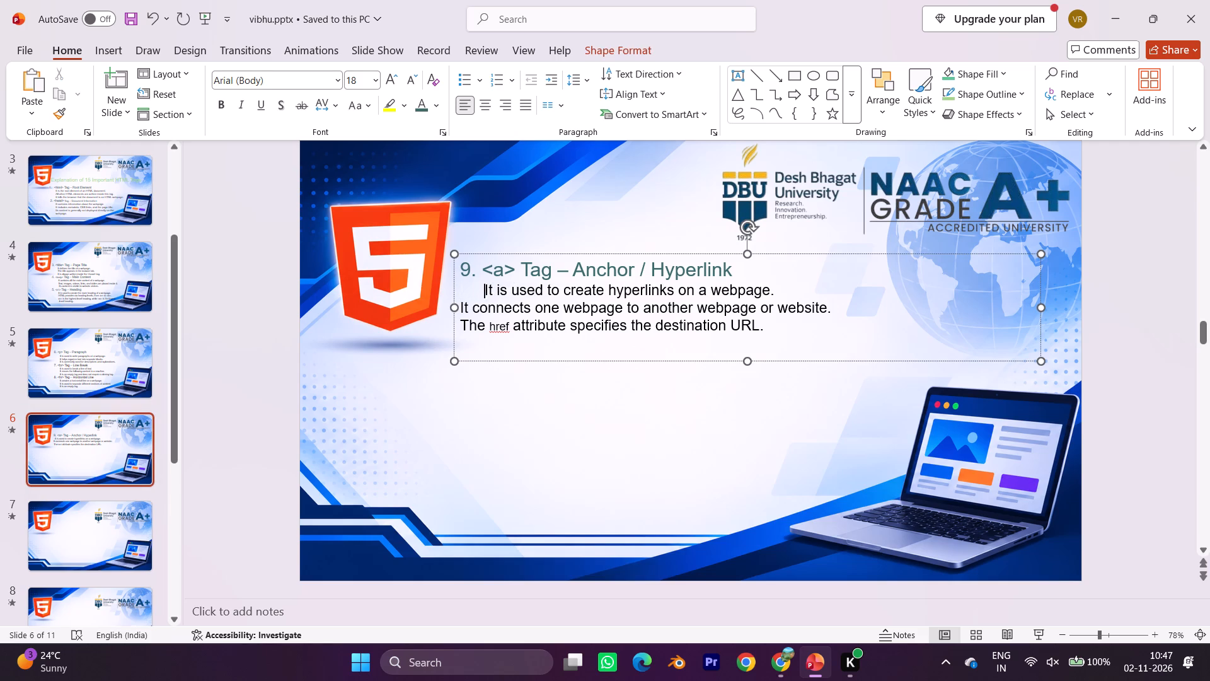
key("space")
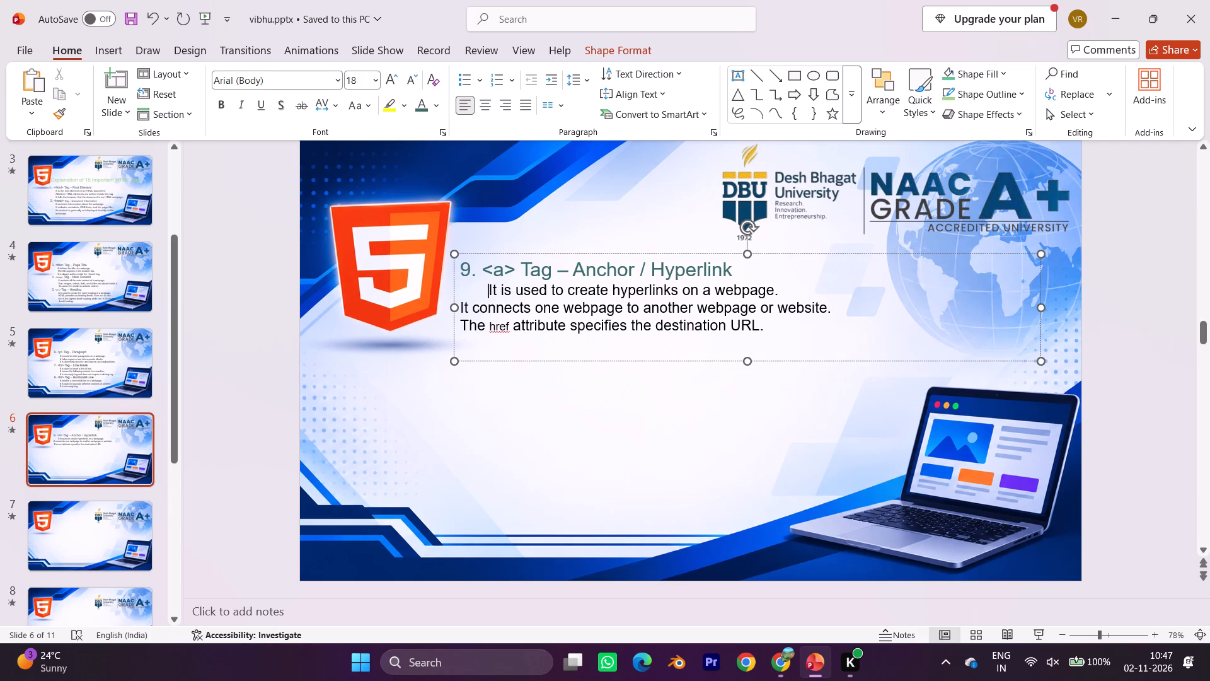
Indent the second point, "It connects one webpage to another webpage or website.", with seven spaces.
key("Down")
key("Left")
key("Left")
key("Left")
key("Left")
key("Left")
key("space")
key("space")
key("space")
key("space")
key("space")
key("space")
key("space")
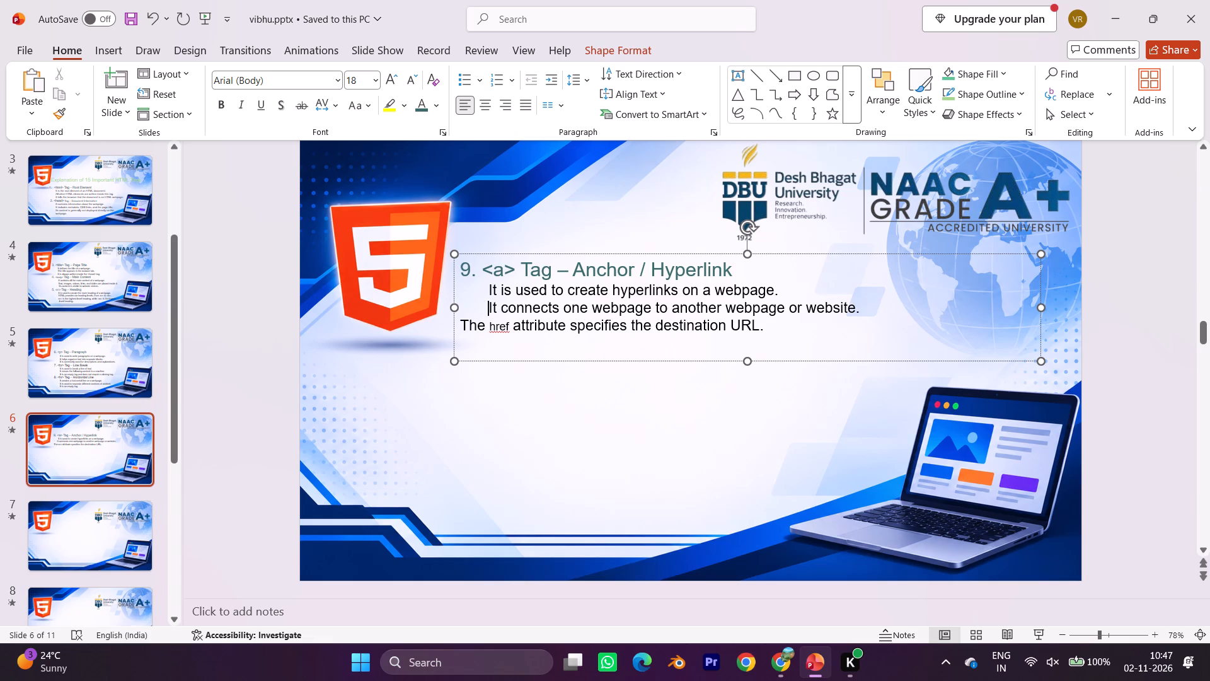
Indent the third point, about the href attribute, with seven spaces in line with the points above.
key("Down")
key("Left")
key("Left")
key("Left")
key("Left")
key("space")
key("space")
key("space")
key("space")
key("space")
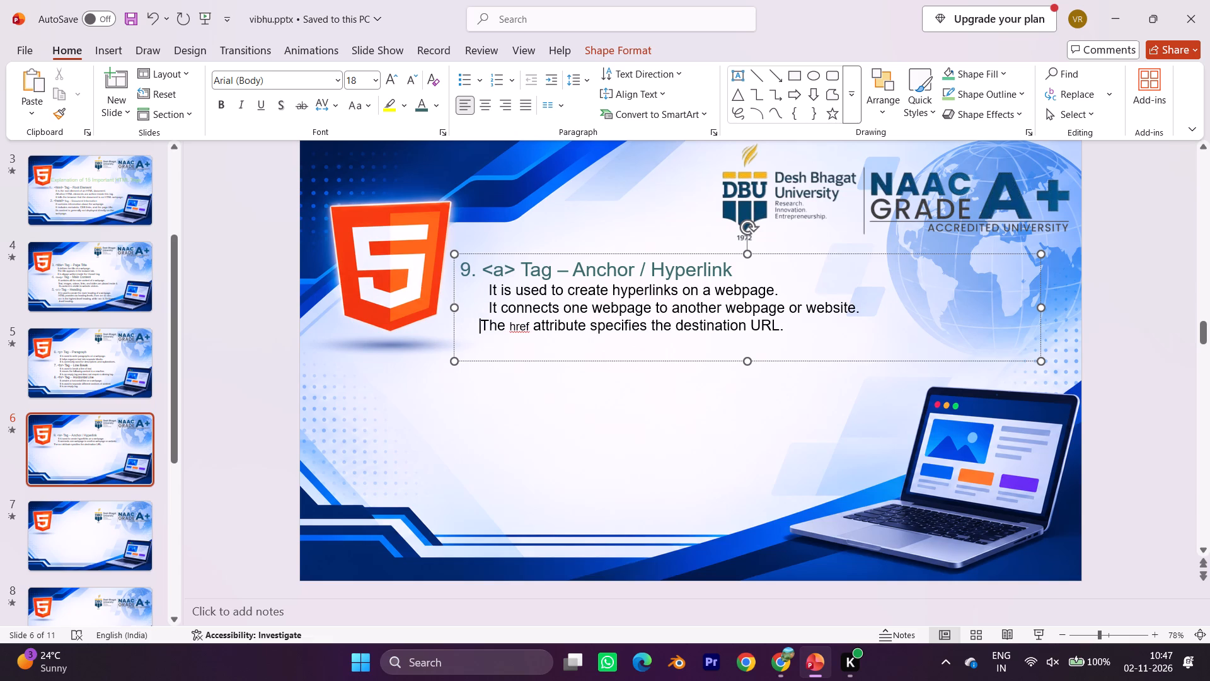
key("space")
key("space")
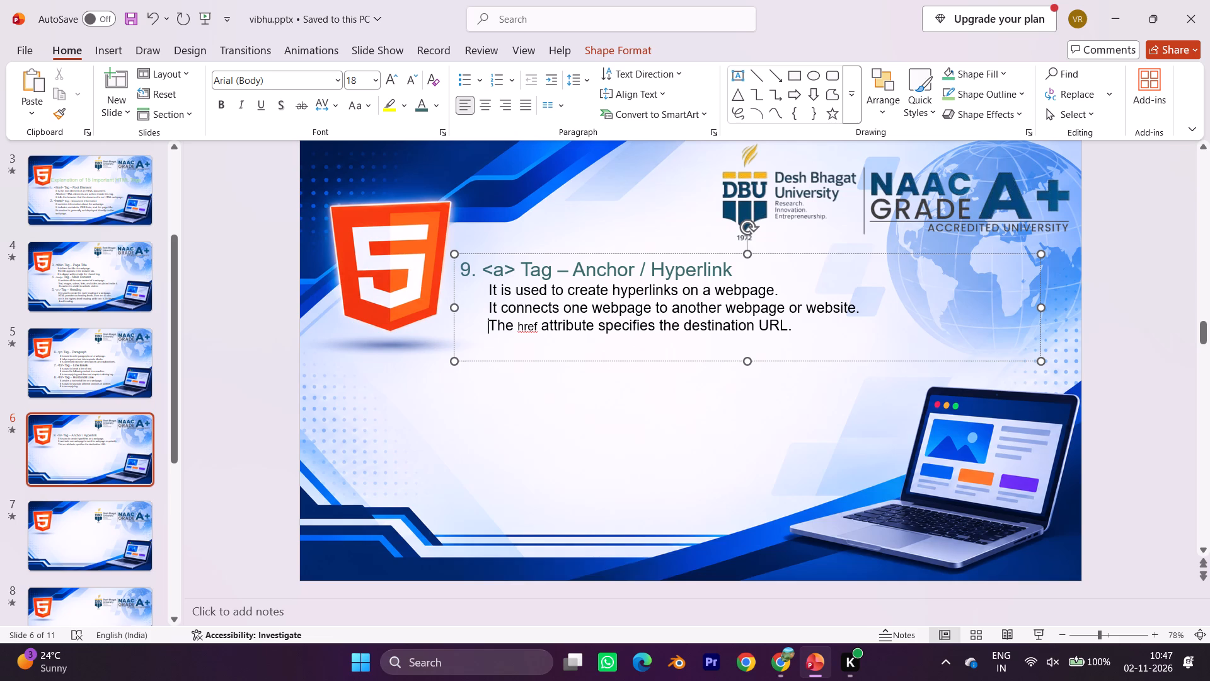
Have the spell checker ignore all occurrences of the word "href" in the third point.
left_click(535, 328)
key("Right")
left_click_drag(547, 325, 525, 325)
left_click(525, 325)
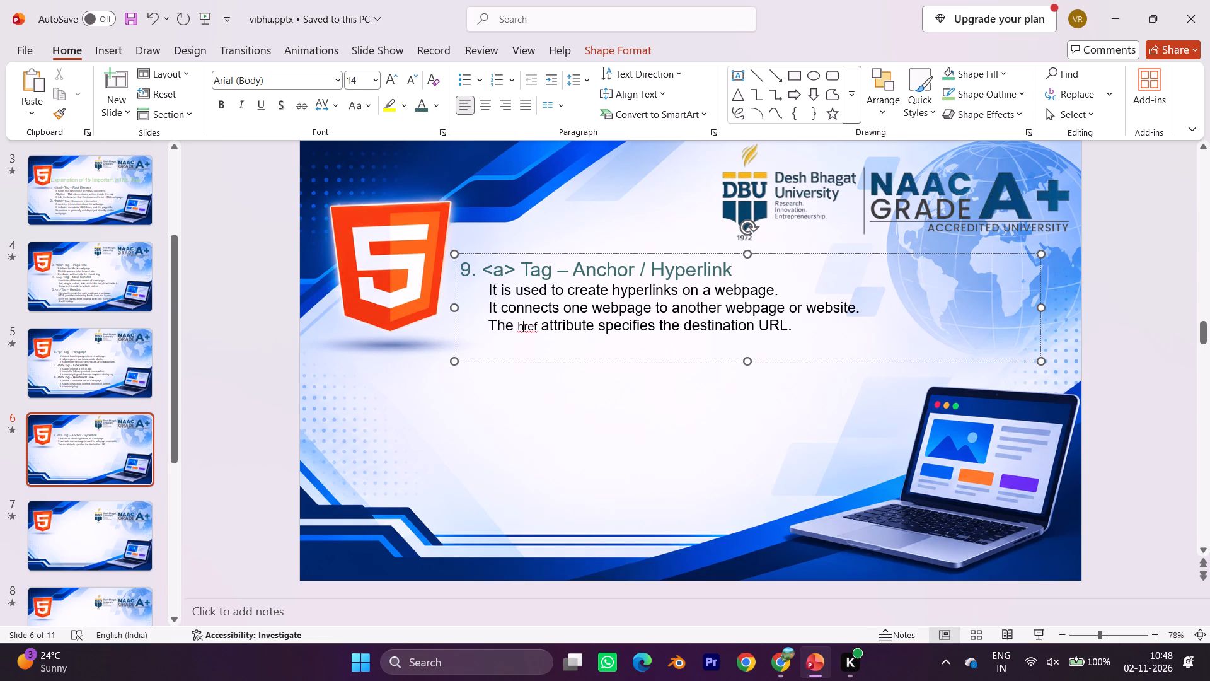
left_click(538, 329)
left_click_drag(538, 329, 510, 329)
left_click_drag(510, 329, 510, 329)
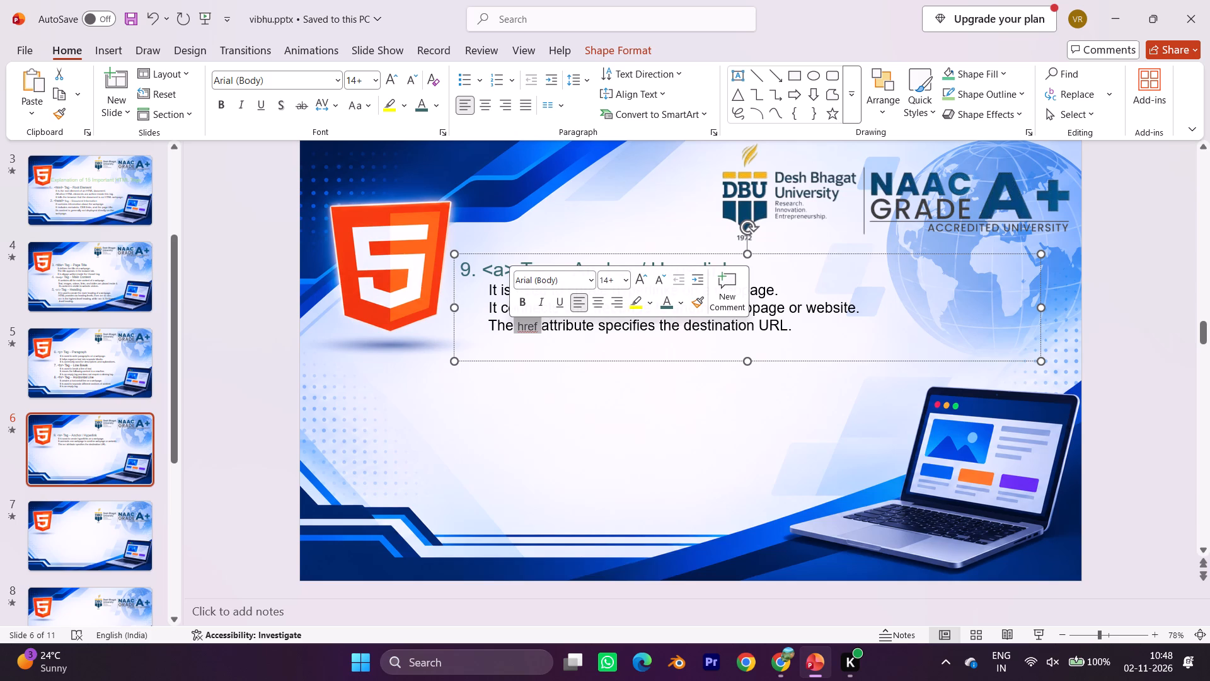
right_click(520, 331)
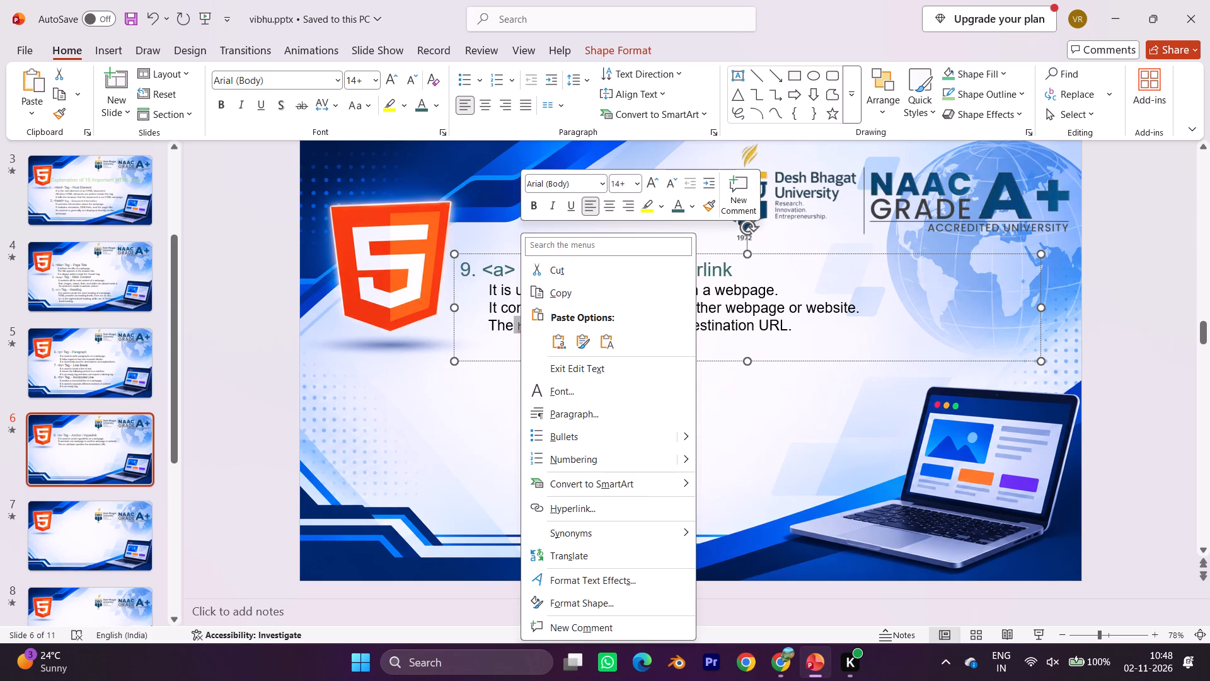
left_click(514, 327)
right_click(522, 326)
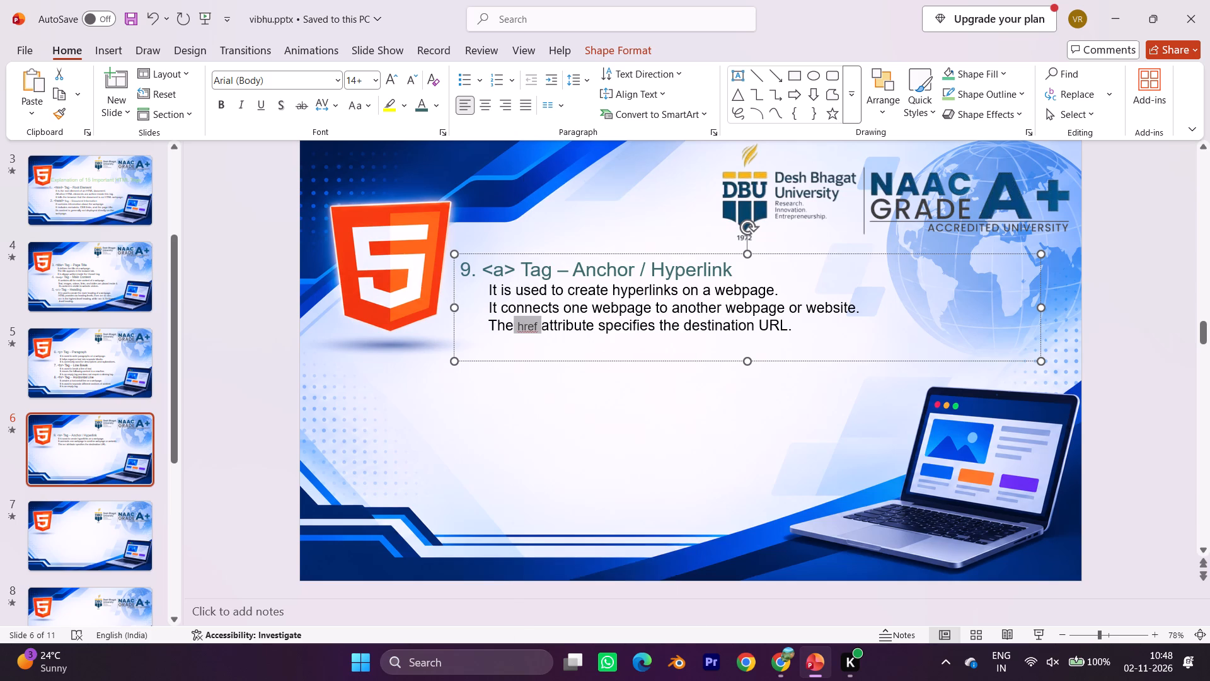
right_click(522, 326)
right_click(522, 326)
right_click(522, 326)
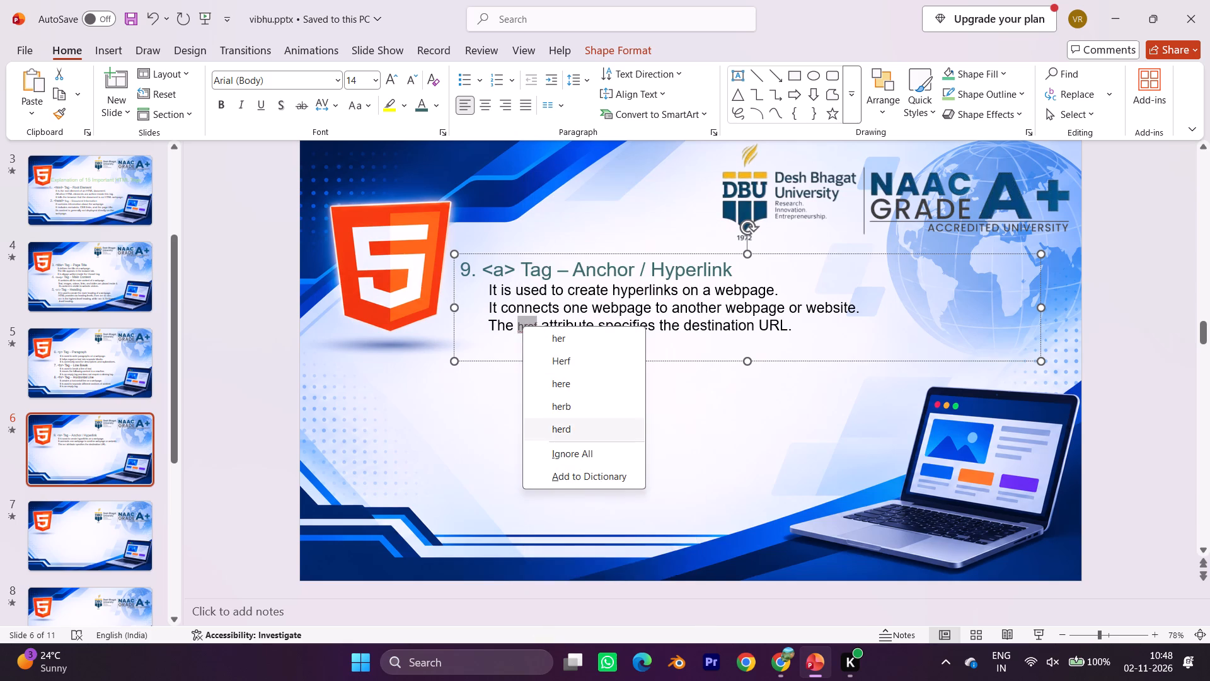
left_click(577, 446)
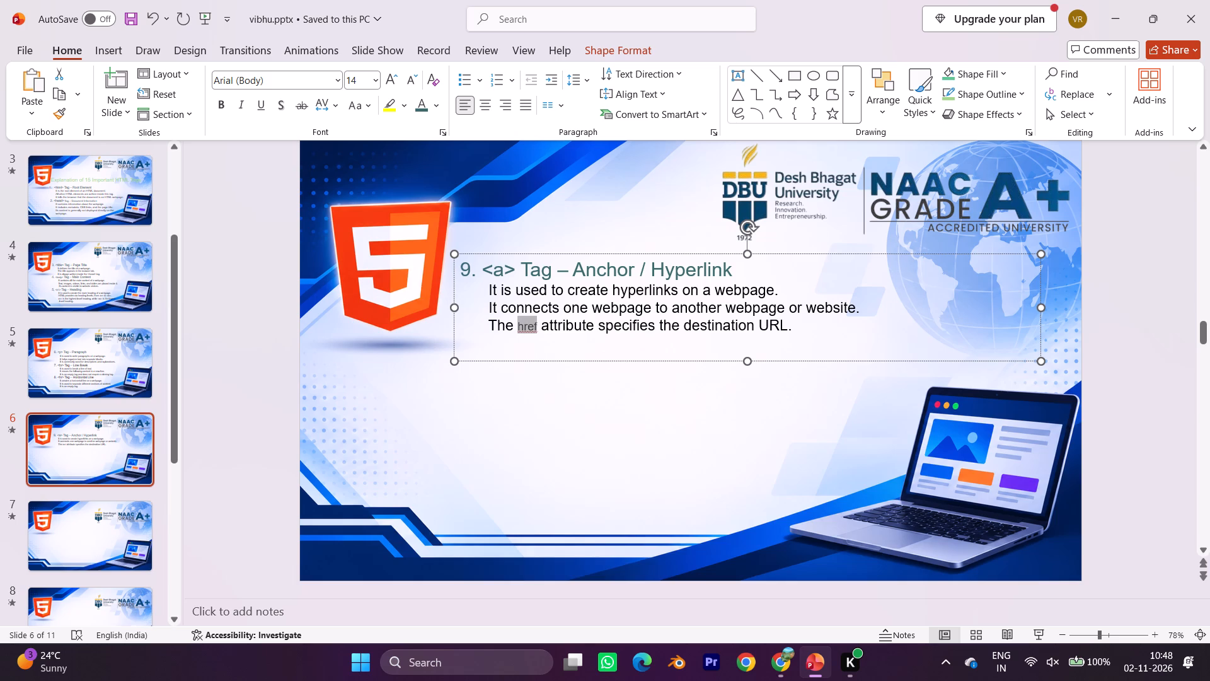
left_click(552, 367)
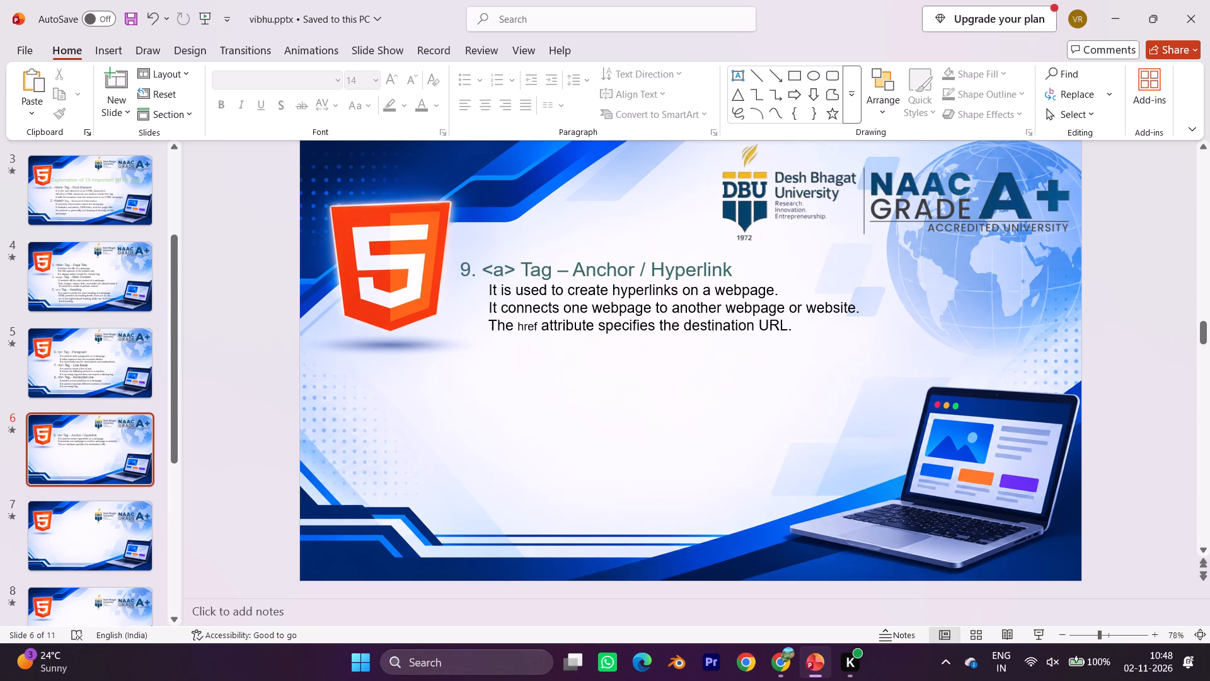
Start a new line below the third point, about the href attribute, on slide 6.
left_click(821, 330)
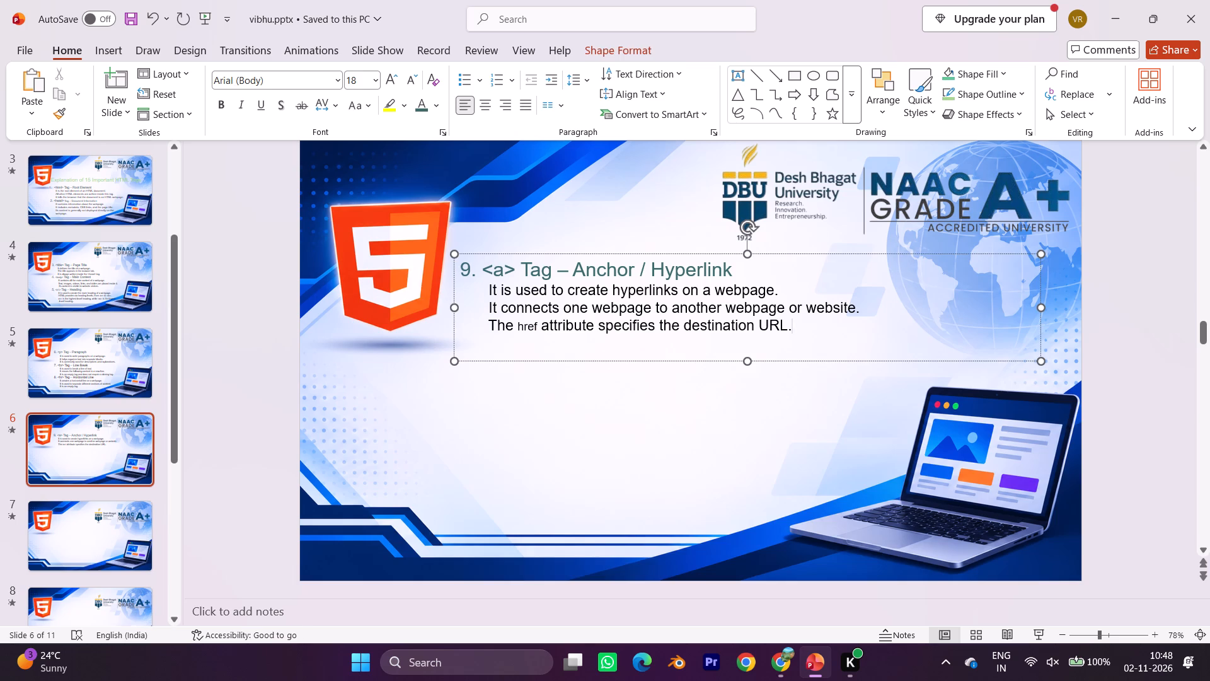
key("Return")
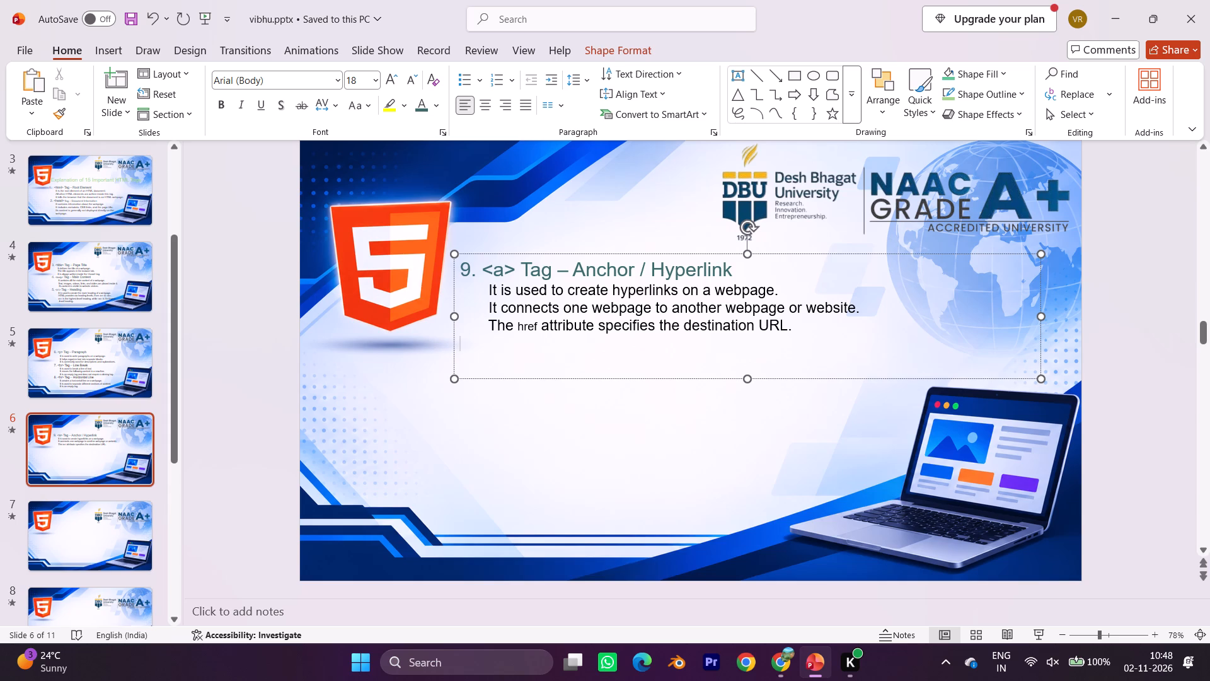
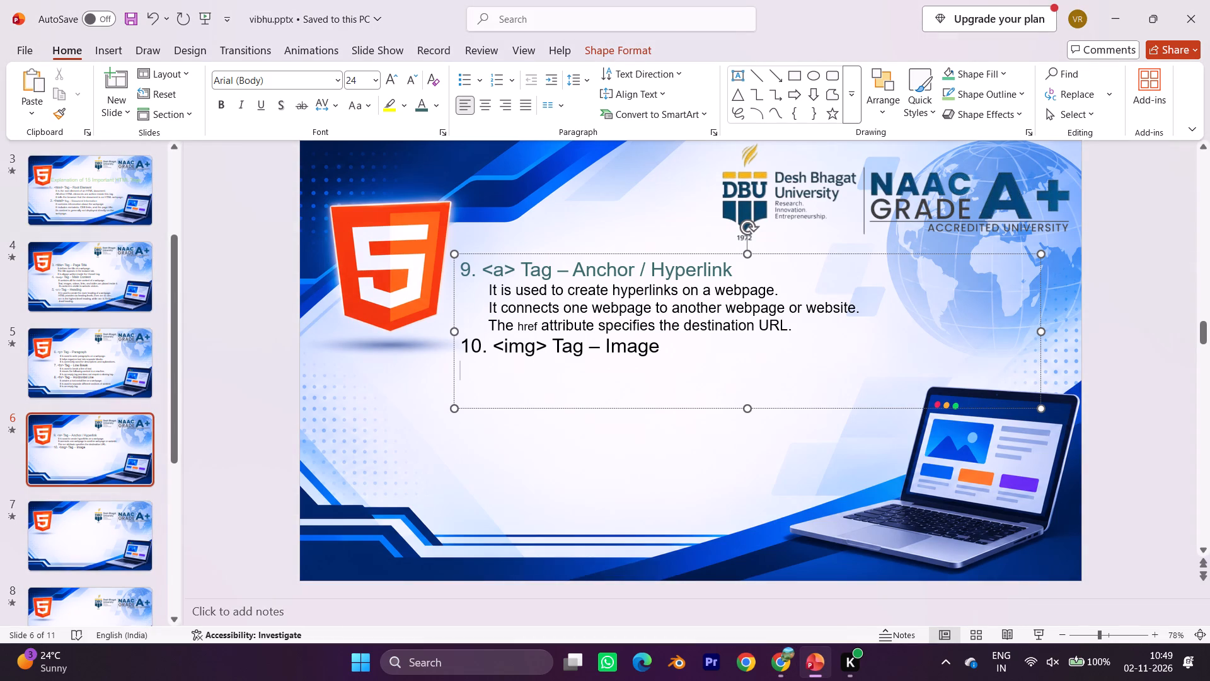
key("ctrl+v")
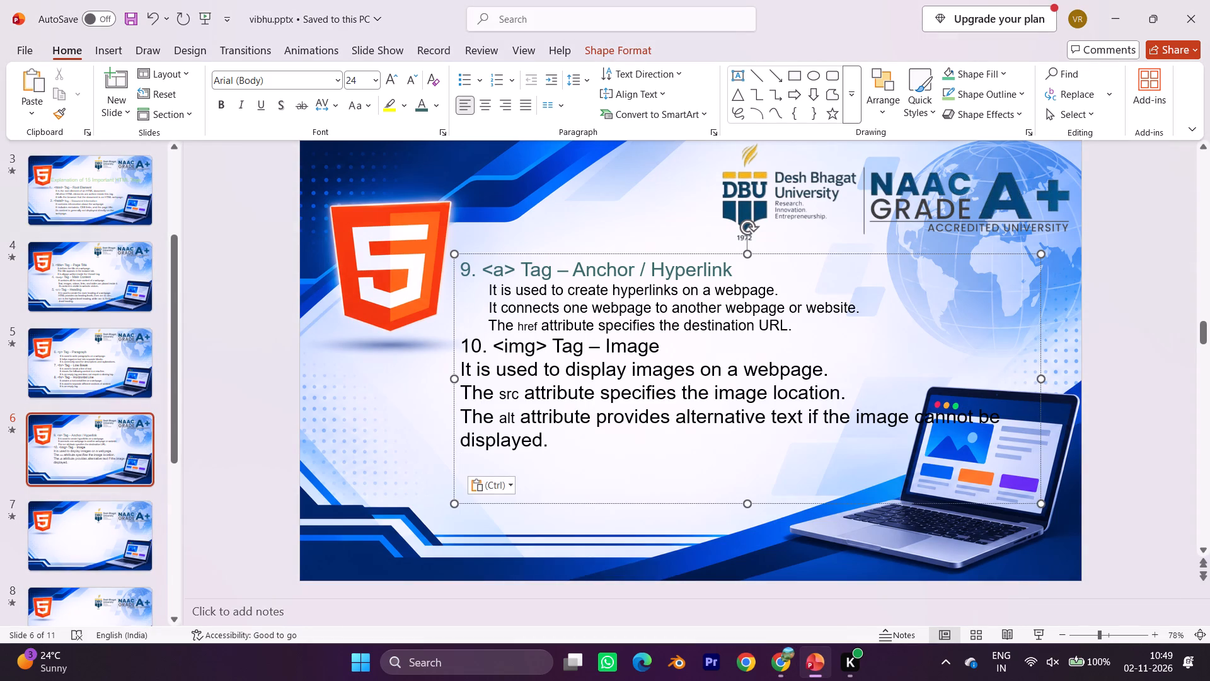
Reduce the three pasted <img> tag points by two font sizes, bringing their main text to 18.
left_click(462, 363)
left_click_drag(462, 363, 863, 414)
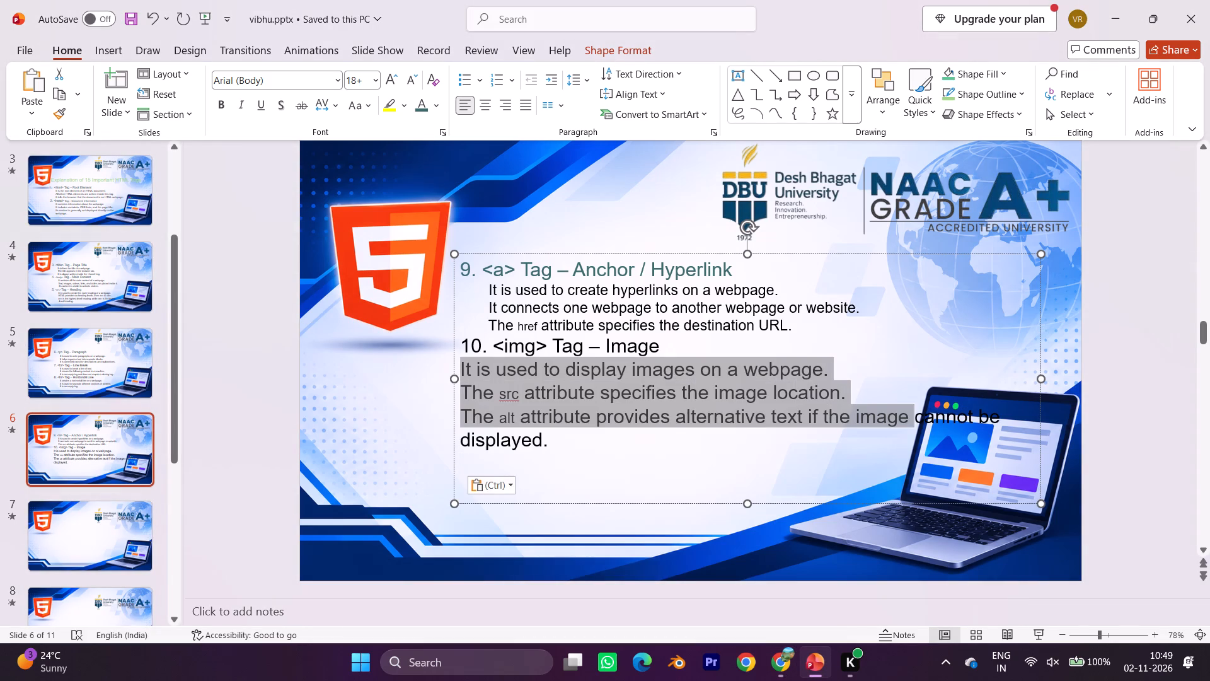
left_click_drag(863, 414, 1122, 437)
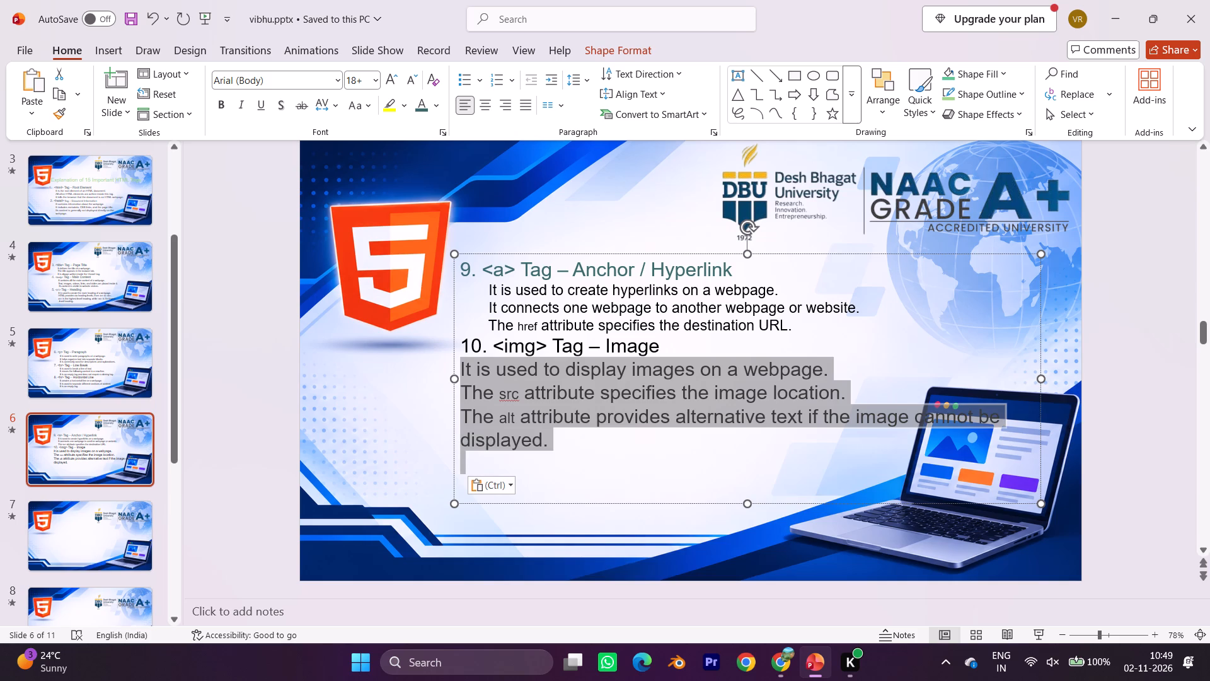
left_click_drag(1122, 437, 1015, 451)
right_click(1122, 437)
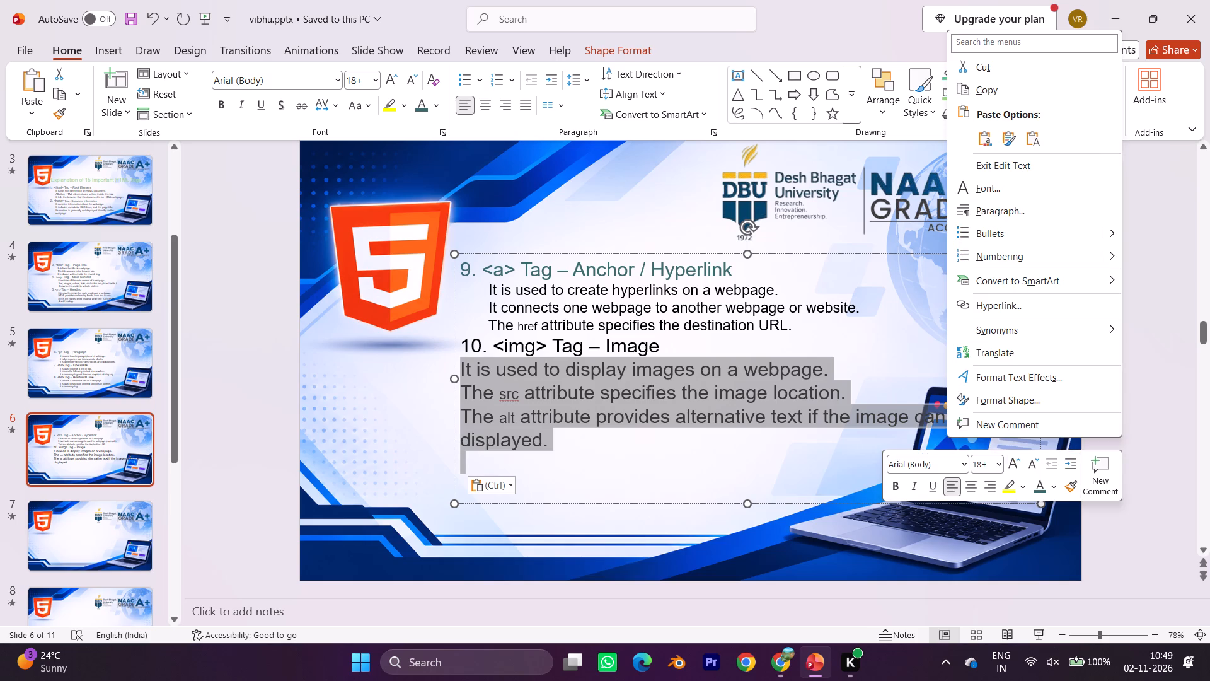
left_click_drag(1015, 451, 1030, 457)
left_click(1030, 457)
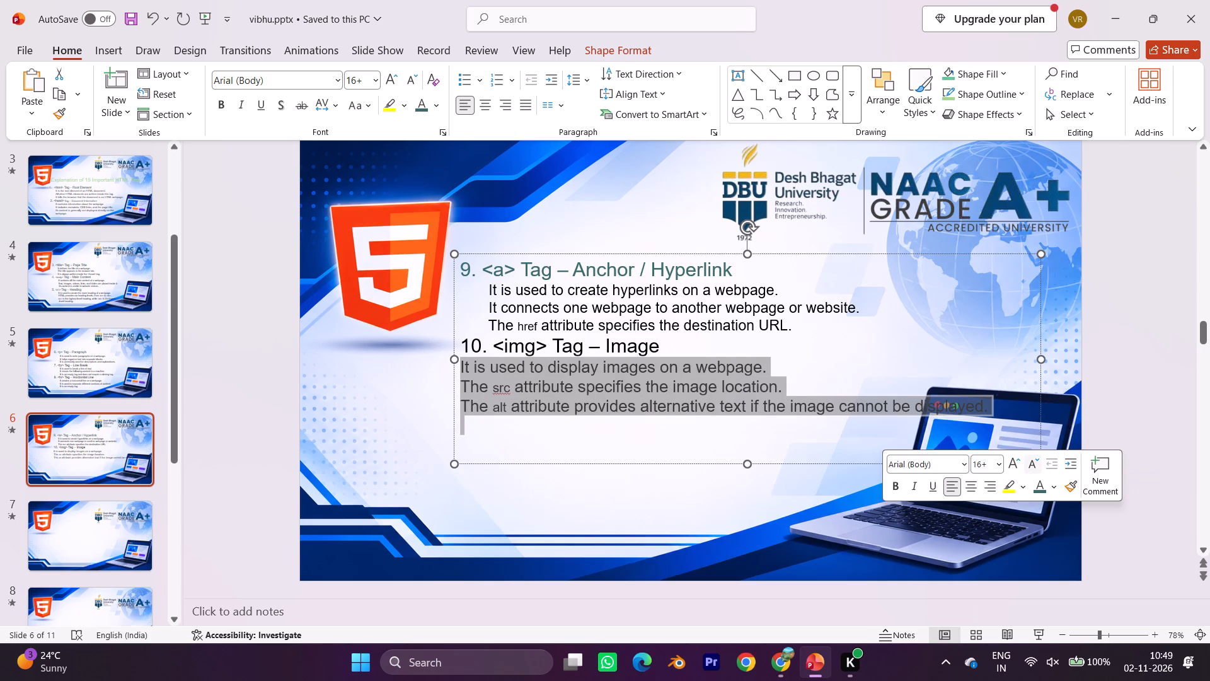
left_click(1030, 457)
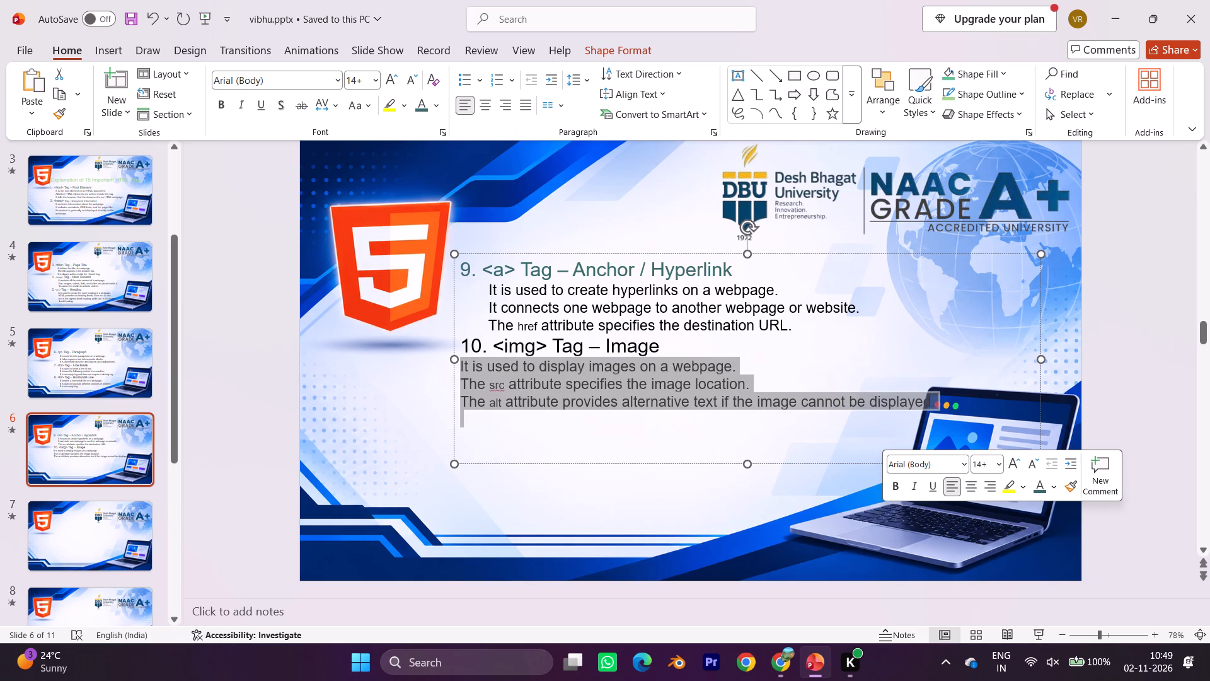
left_click(604, 447)
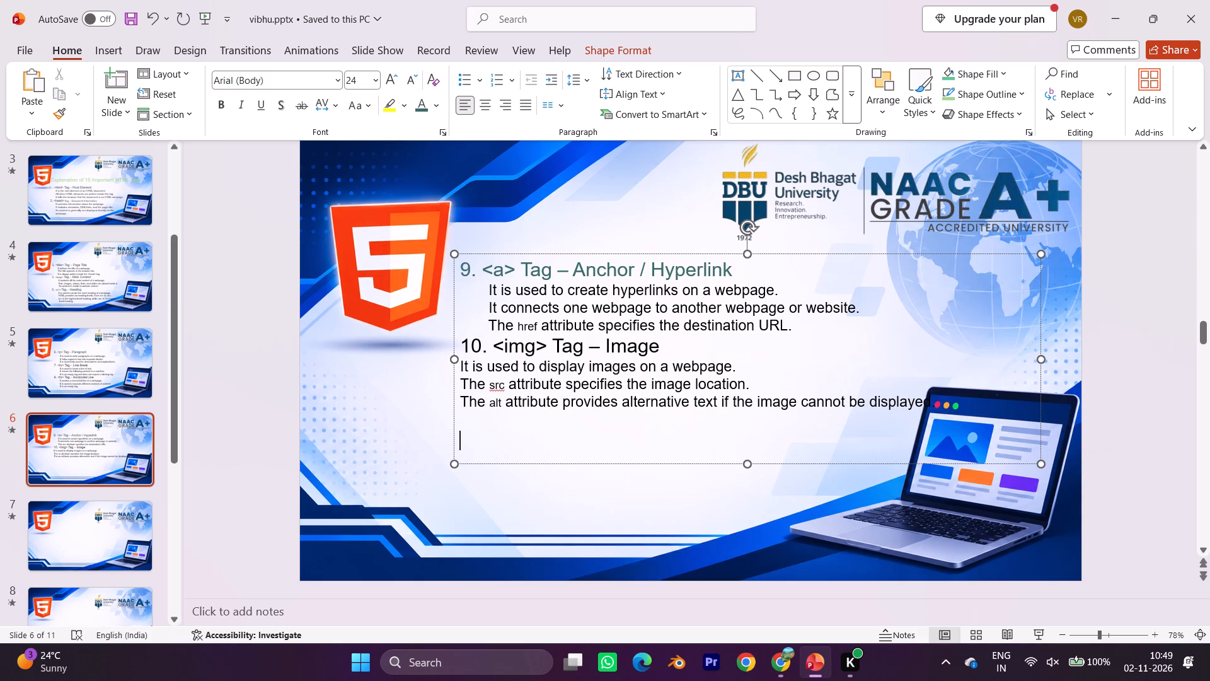
Indent the first <img> point, "It is used to display images on a webpage.", with seven spaces.
left_click(459, 366)
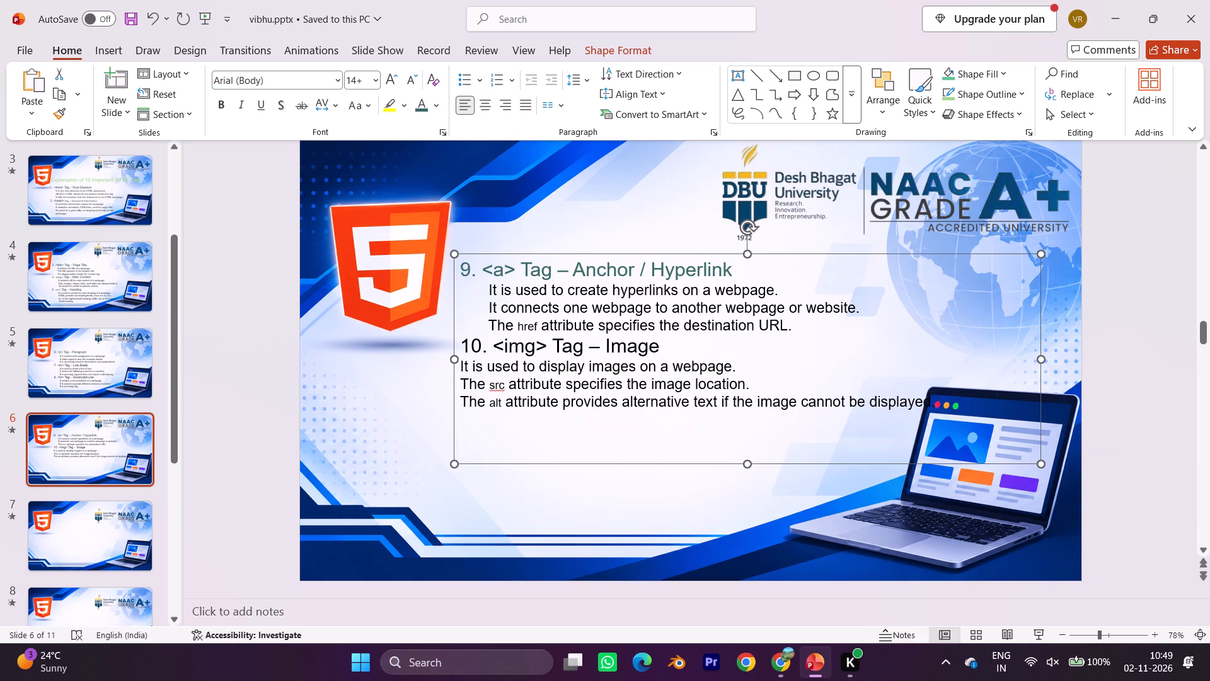
left_click(465, 371)
key("Left")
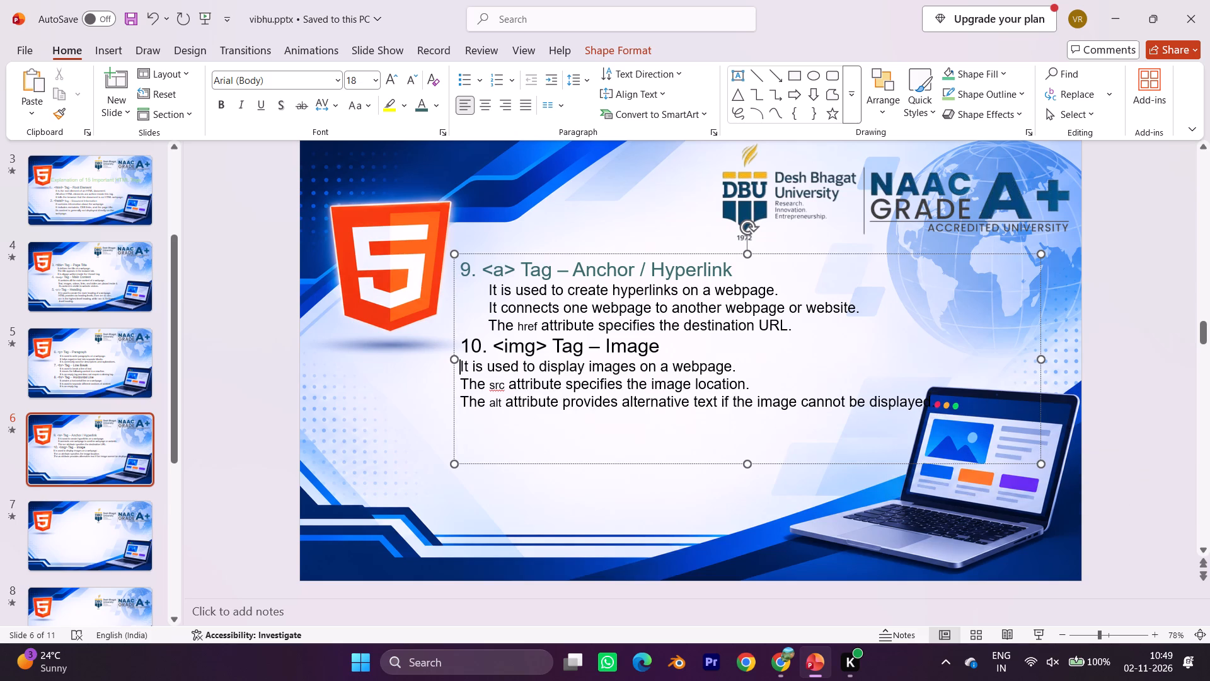
key("space")
key("space")
key("space")
key("space")
key("space")
key("space")
key("space")
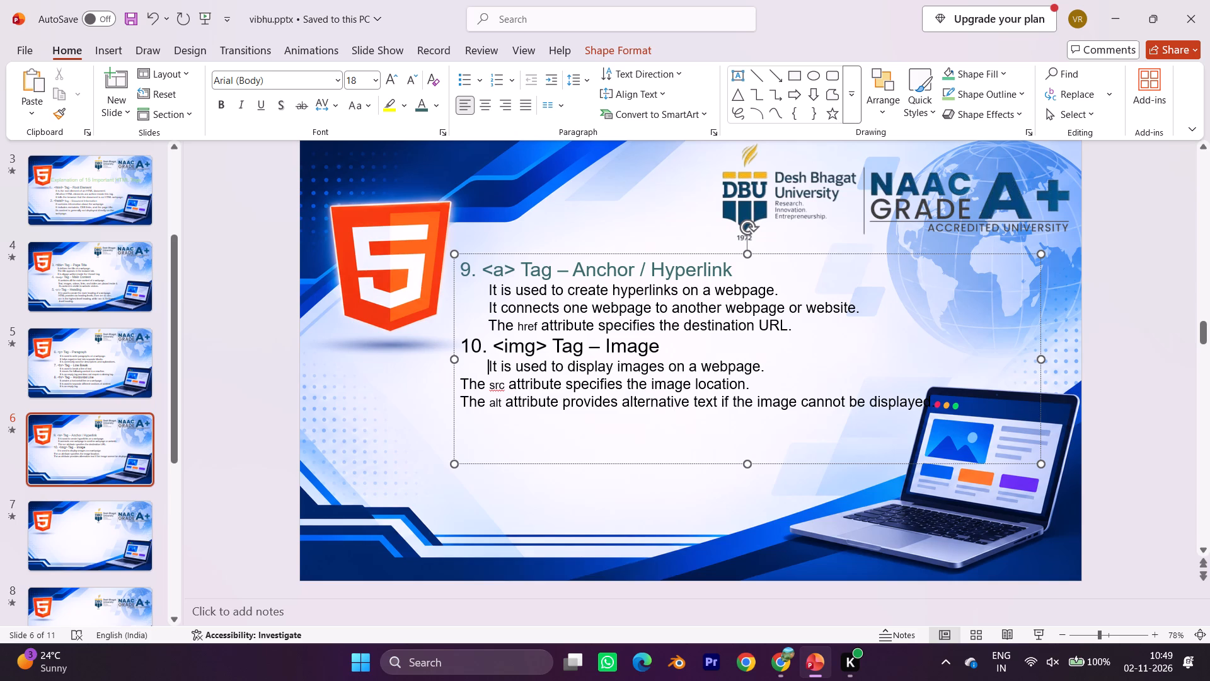
Indent the second <img> point, about the src attribute, with seven spaces.
key("Down")
key("Left")
key("Left")
key("Left")
key("Left")
key("space")
key("space")
key("space")
key("space")
key("space")
key("space")
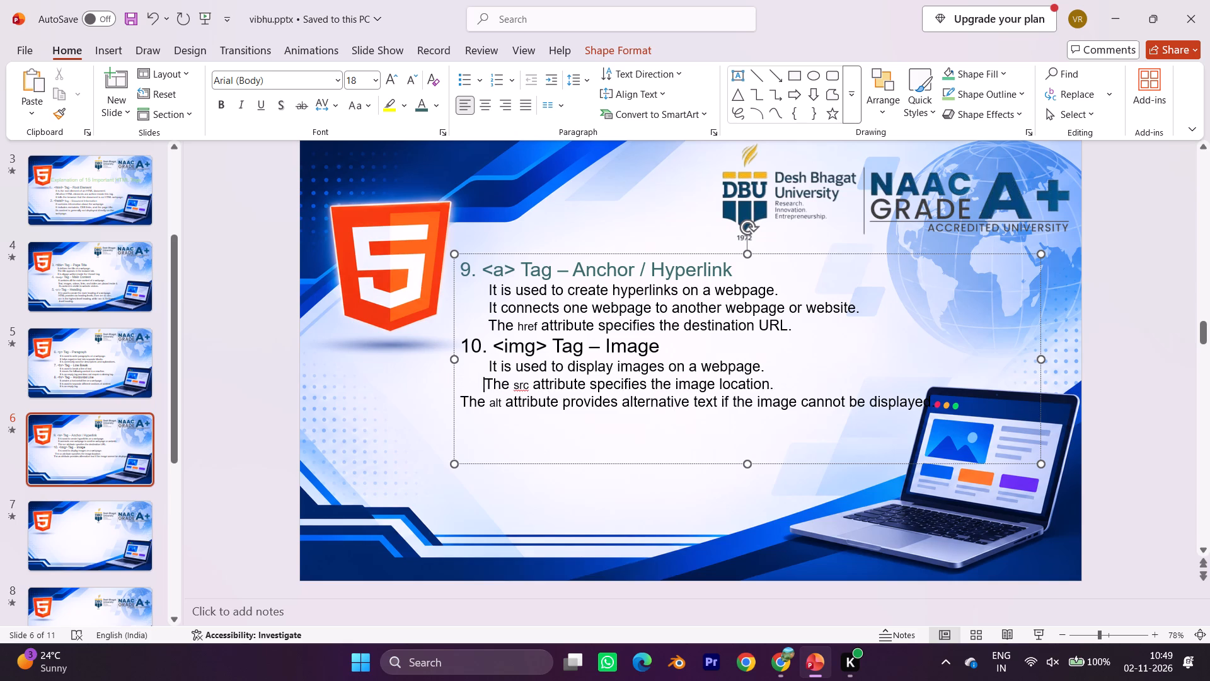
key("space")
Indent the third <img> point, about the alt attribute, with seven spaces to align it with the points above.
key("Down")
key("Left")
key("Left")
key("Left")
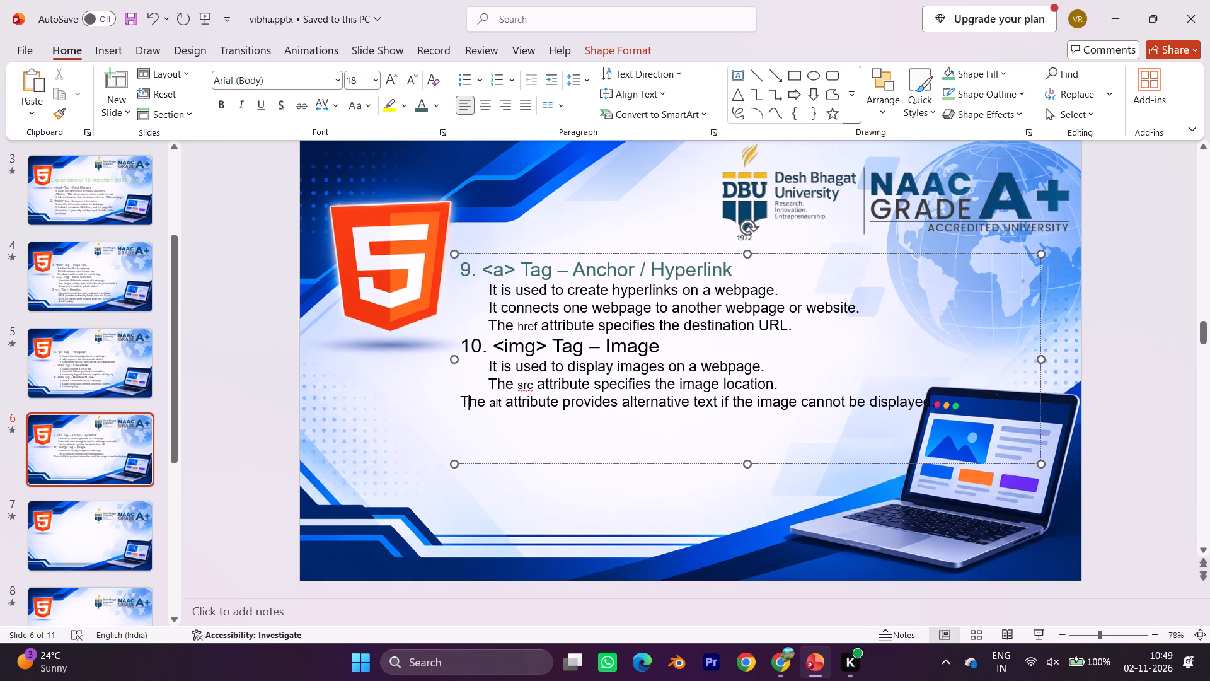
key("Left")
key("space")
key("space")
key("space")
key("space")
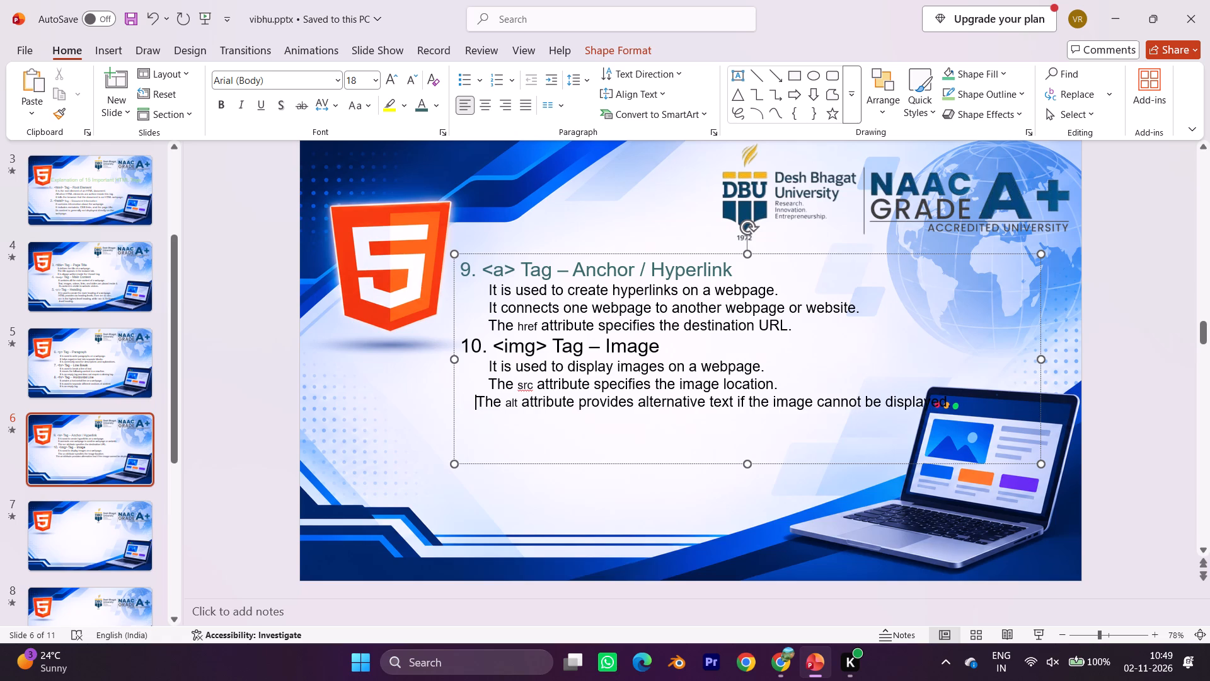
key("space")
key("space")
key("space")
key("space")
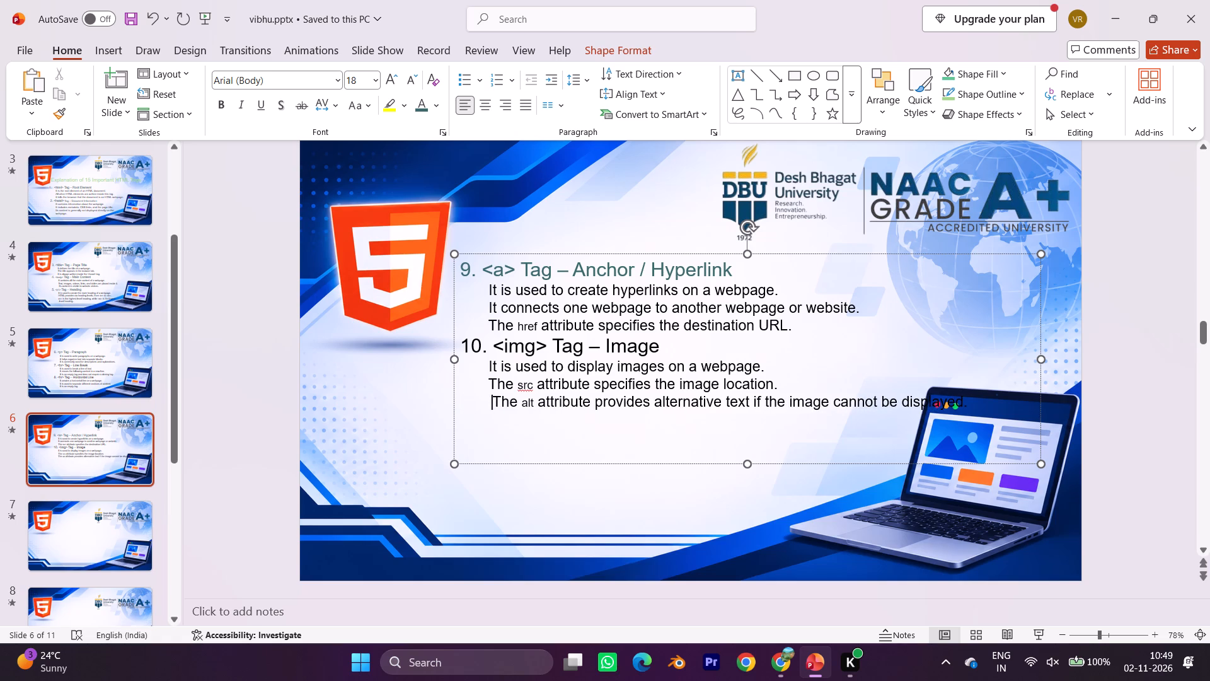
key("BackSpace")
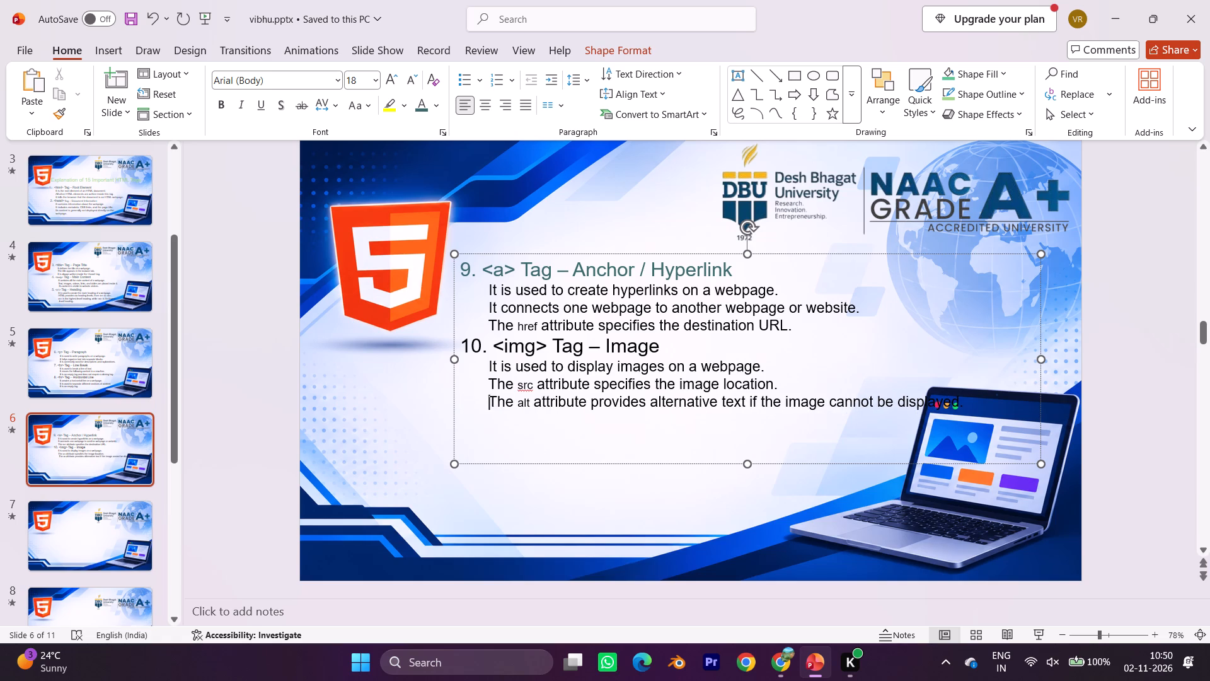
Break the alt attribute point before "displayed." and indent the new line with seven spaces.
left_click(898, 406)
key("Return")
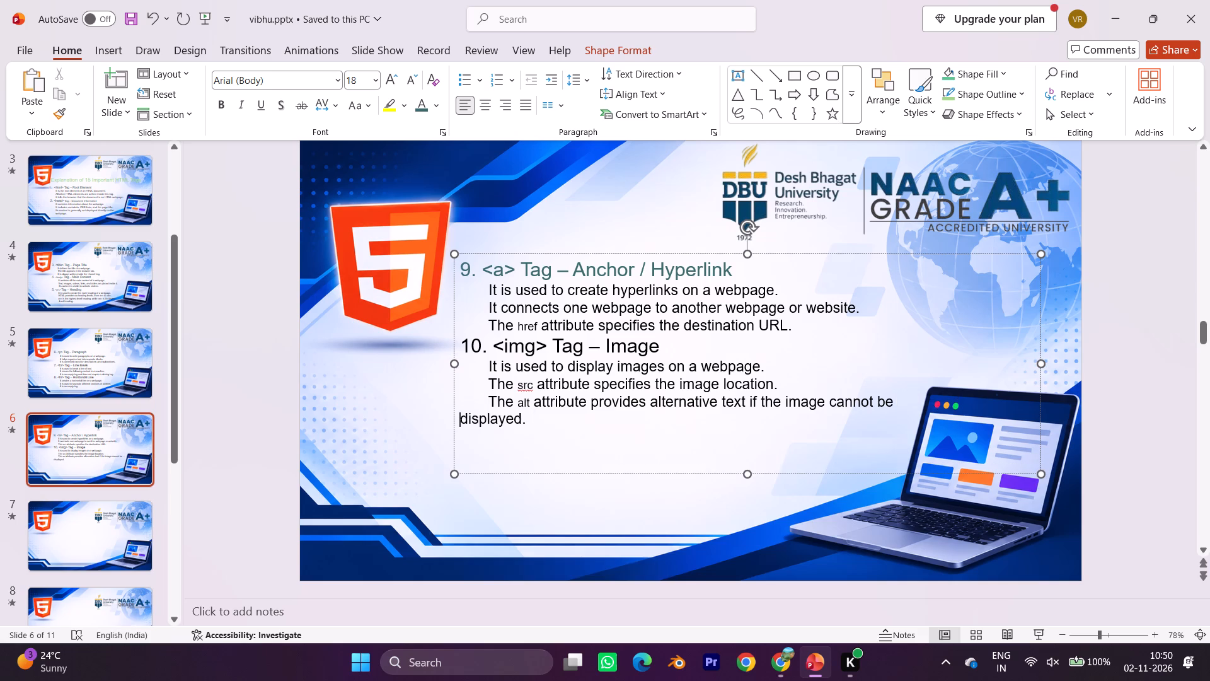
key("space")
key("space")
key("space")
key("space")
key("space")
key("space")
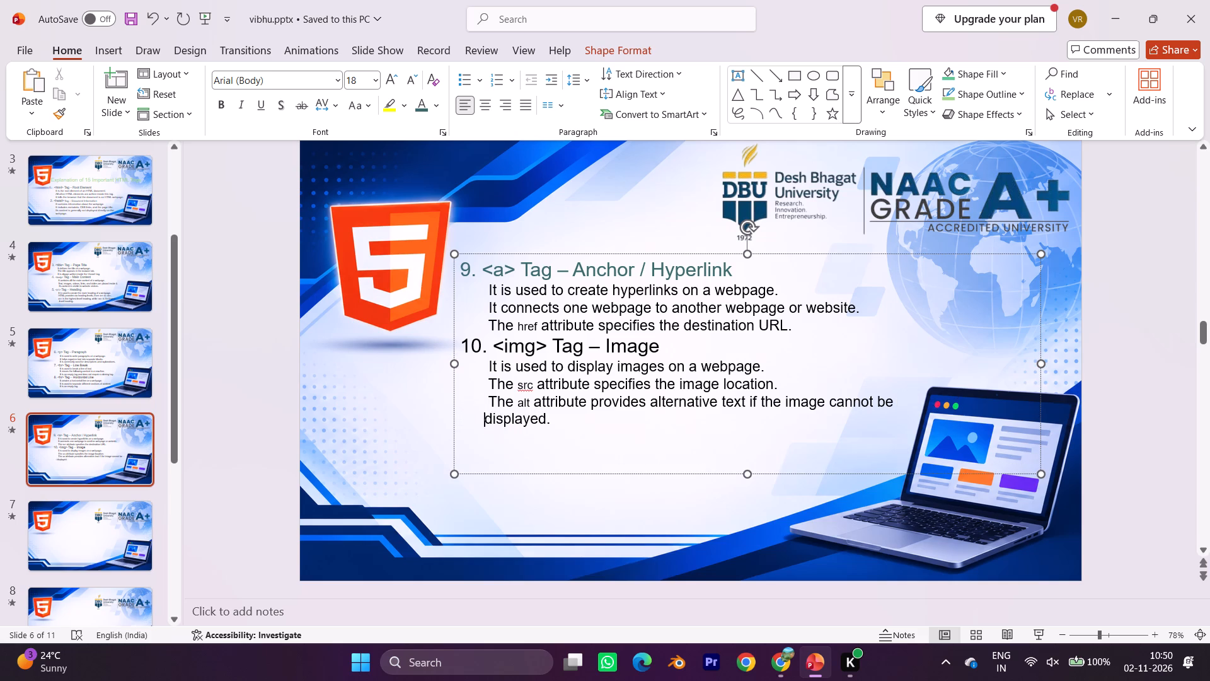
key("space")
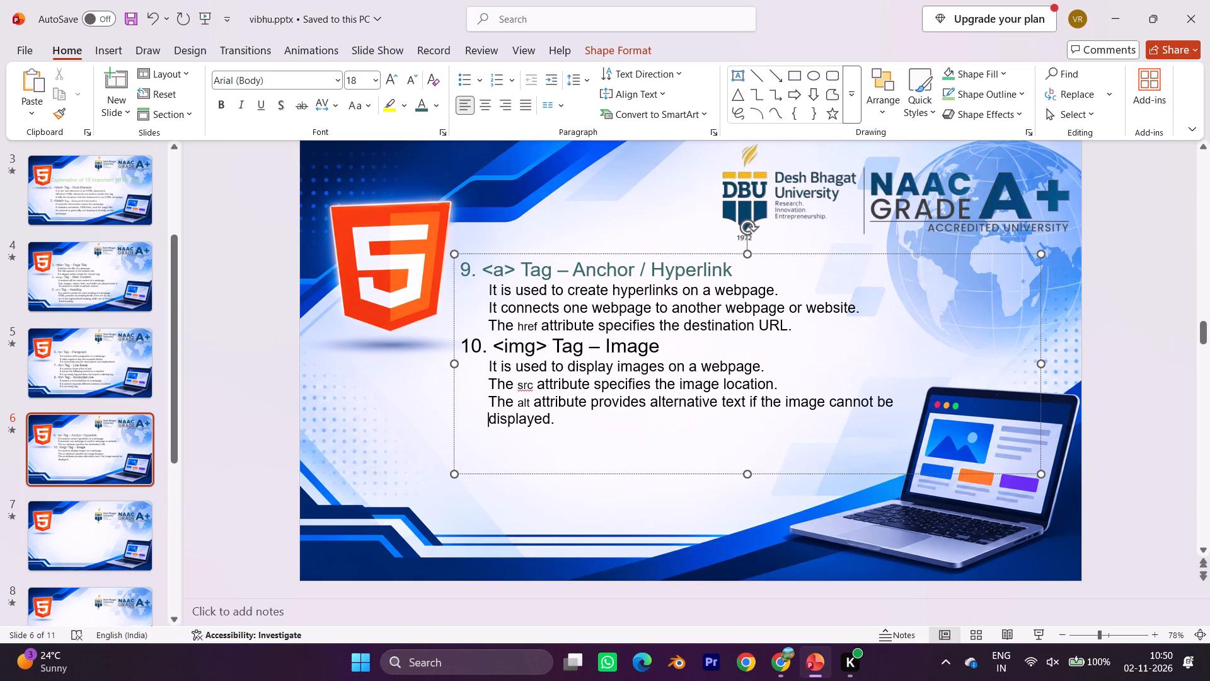
key("Right")
key("Right")
key("Right")
key("Right")
key("Right")
key("Right")
key("Right")
key("Right")
key("Right")
key("Right")
Color the heading "10. <img> Tag – Image" the same dark teal as the tag 9 heading.
left_click_drag(660, 347, 644, 348)
left_click_drag(644, 348, 588, 256)
right_click(456, 349)
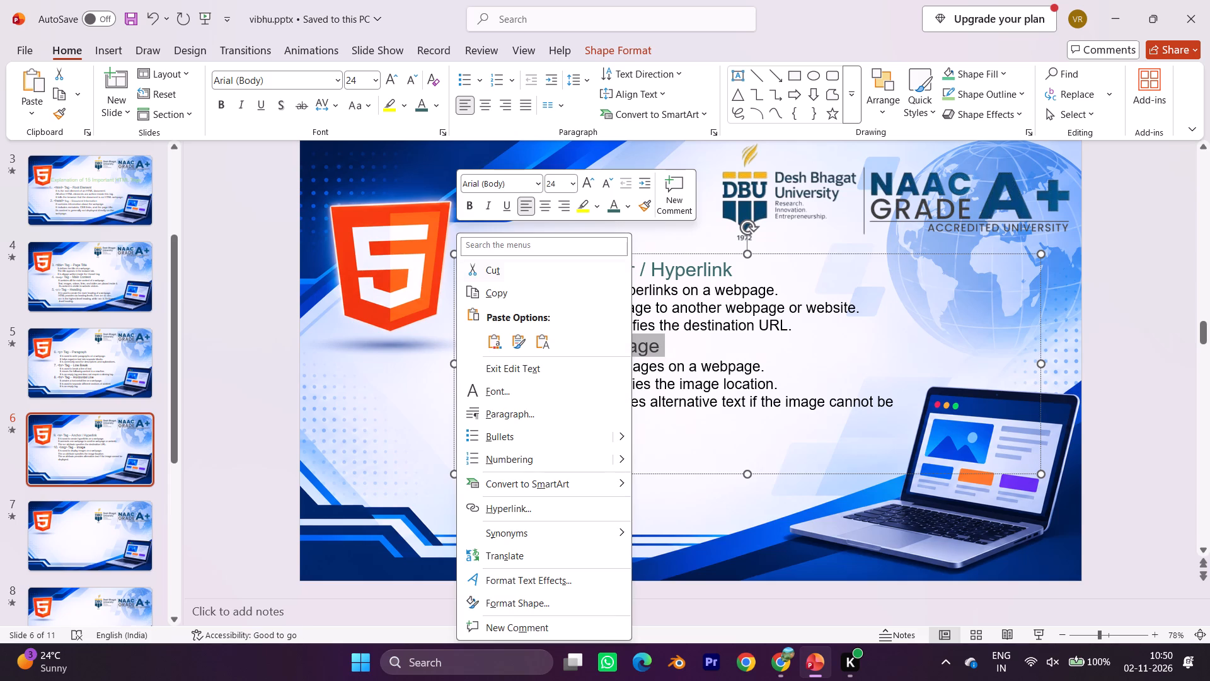
left_click_drag(588, 256, 633, 206)
left_click(633, 206)
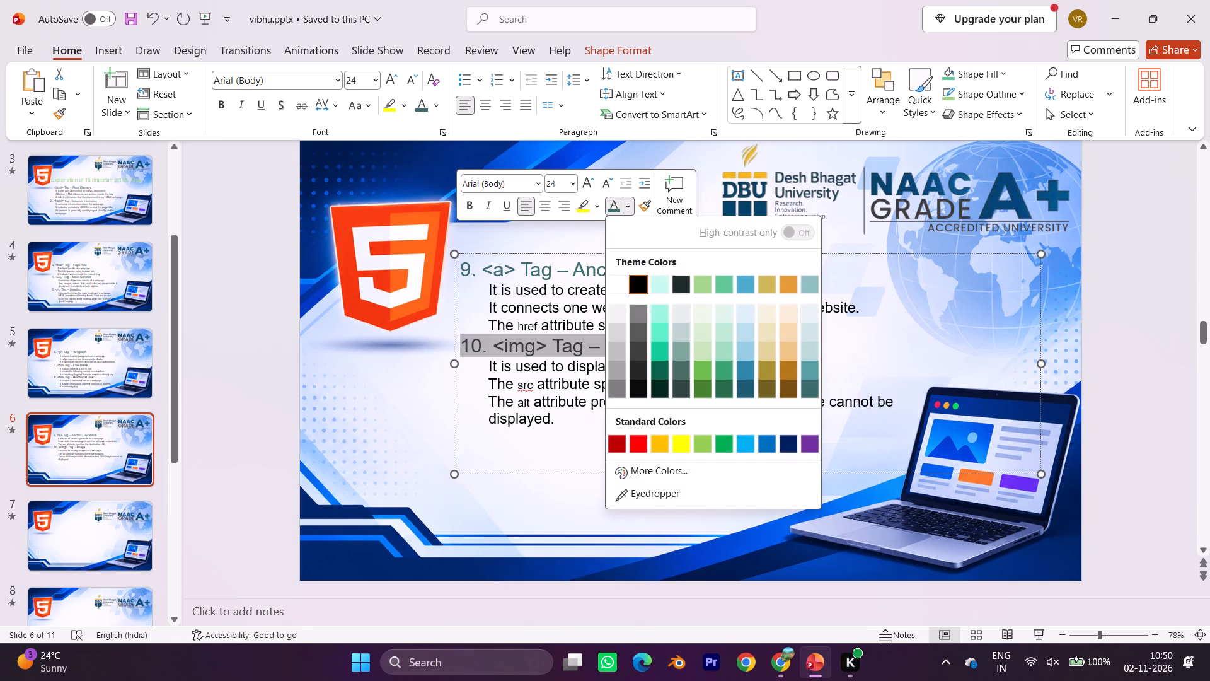
left_click(810, 383)
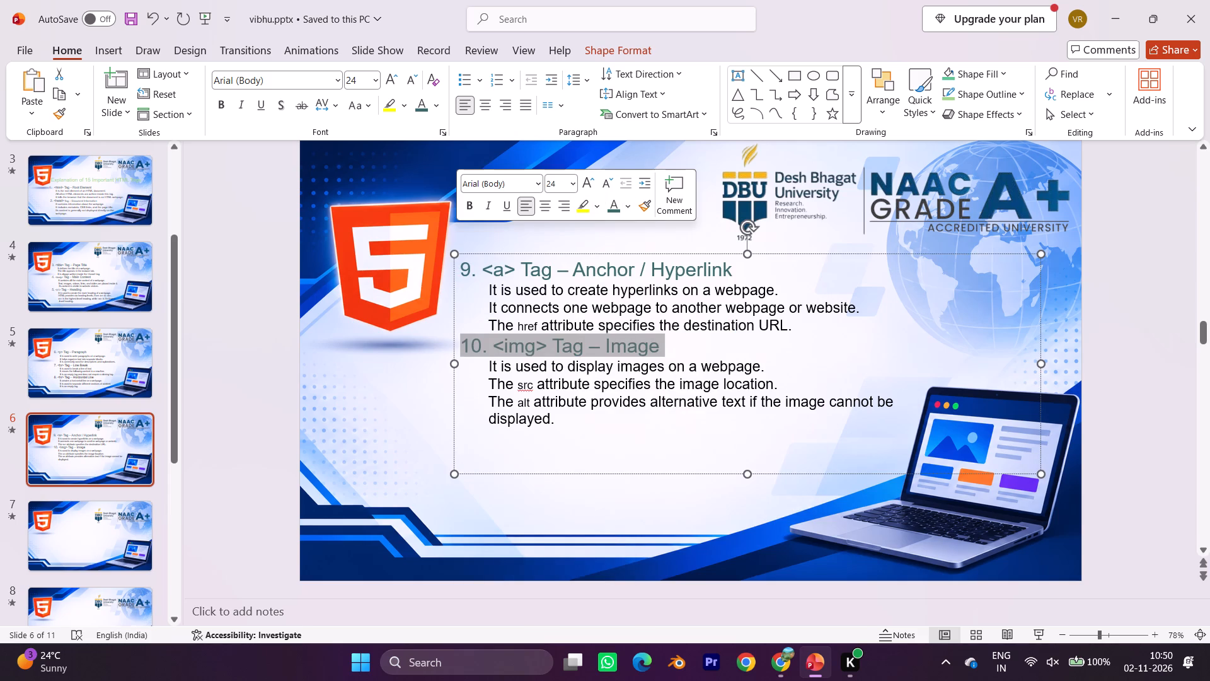
left_click(713, 350)
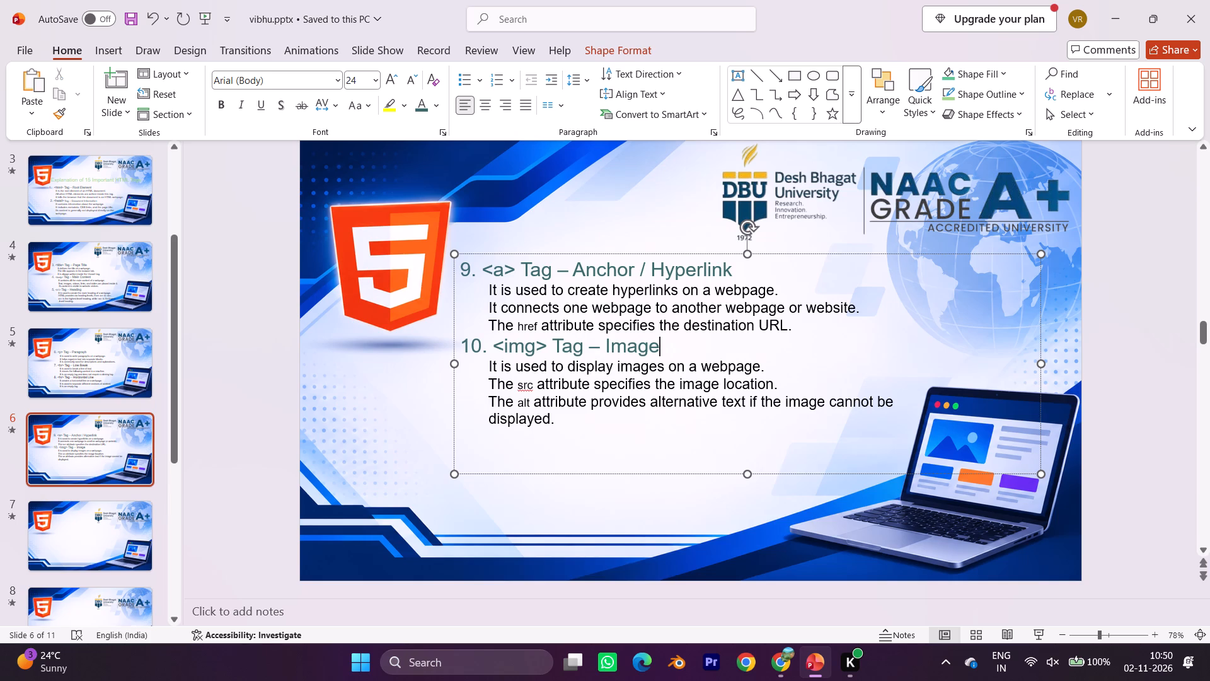
Add a blank line below "displayed." at the end of the <img> points.
left_click(689, 427)
left_click(681, 417)
key("Return")
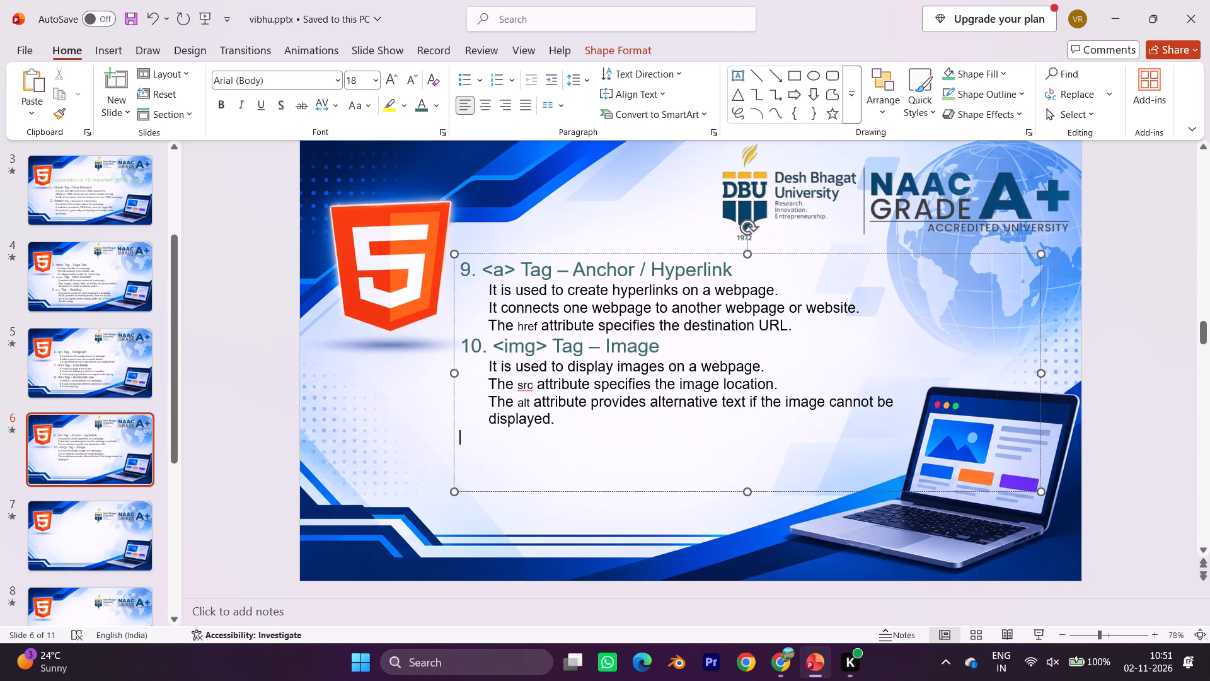
left_click(681, 417)
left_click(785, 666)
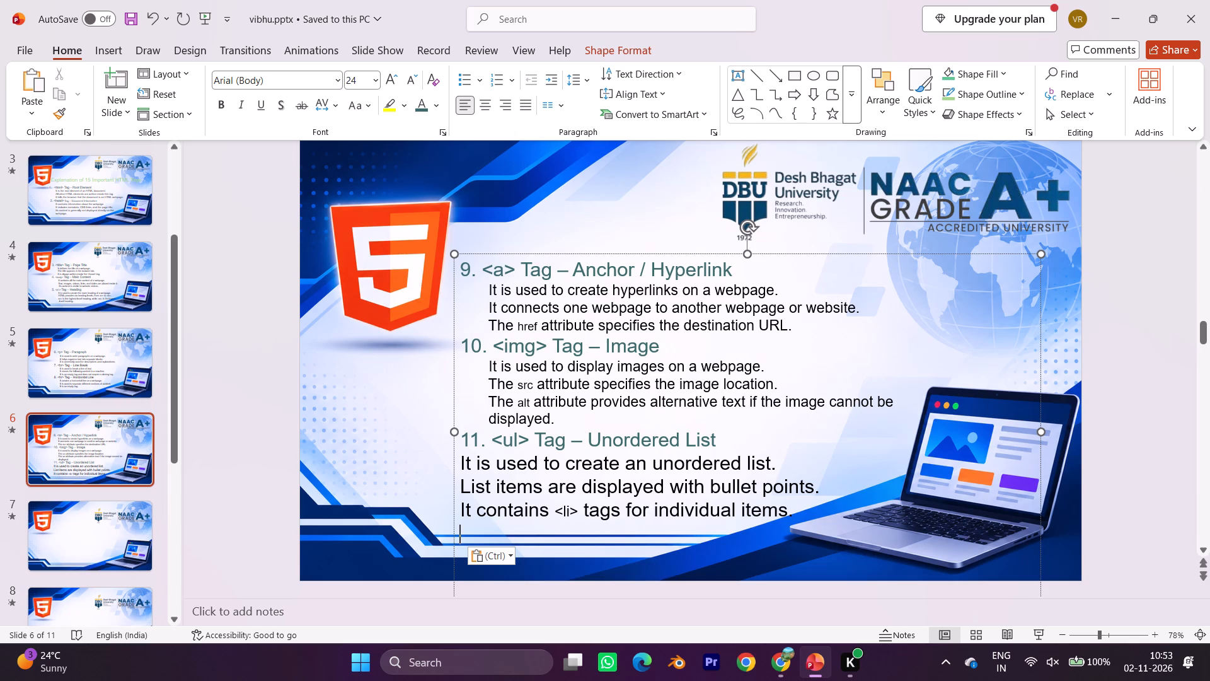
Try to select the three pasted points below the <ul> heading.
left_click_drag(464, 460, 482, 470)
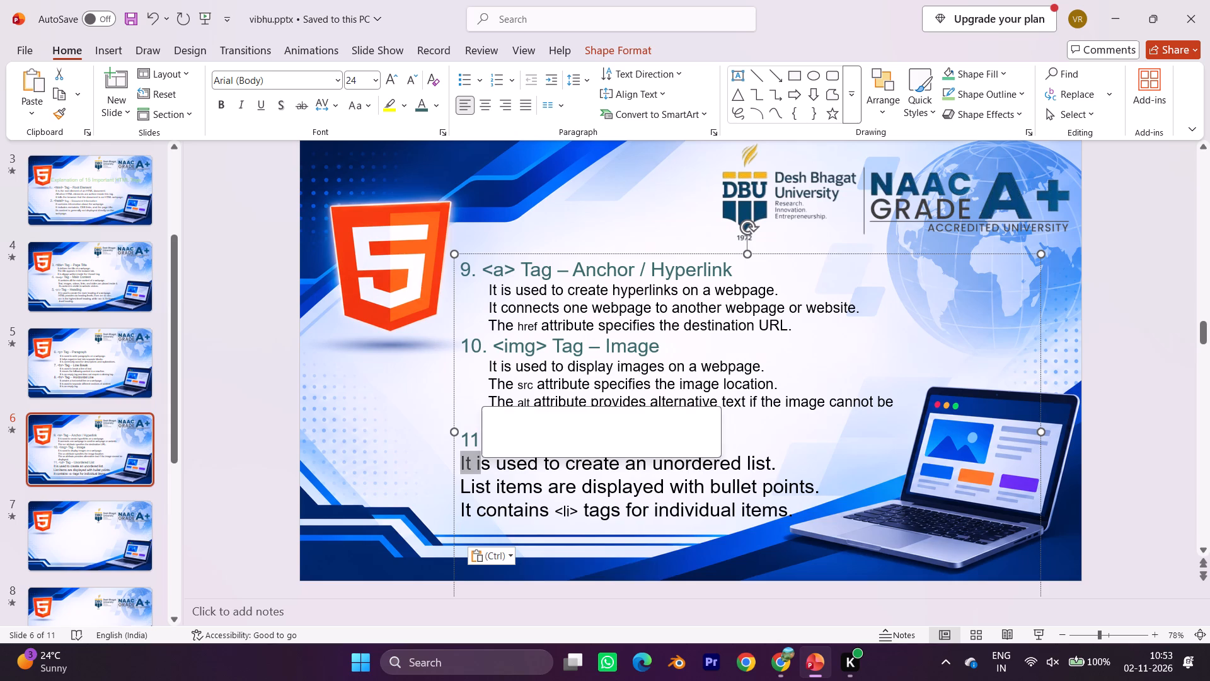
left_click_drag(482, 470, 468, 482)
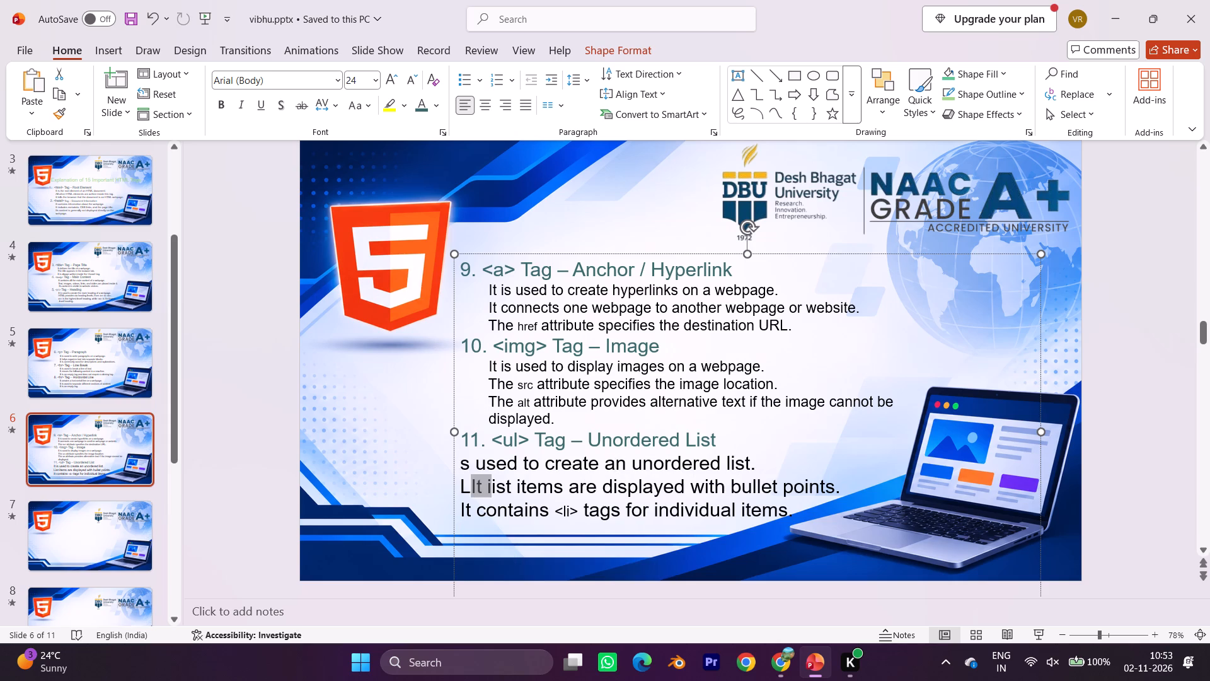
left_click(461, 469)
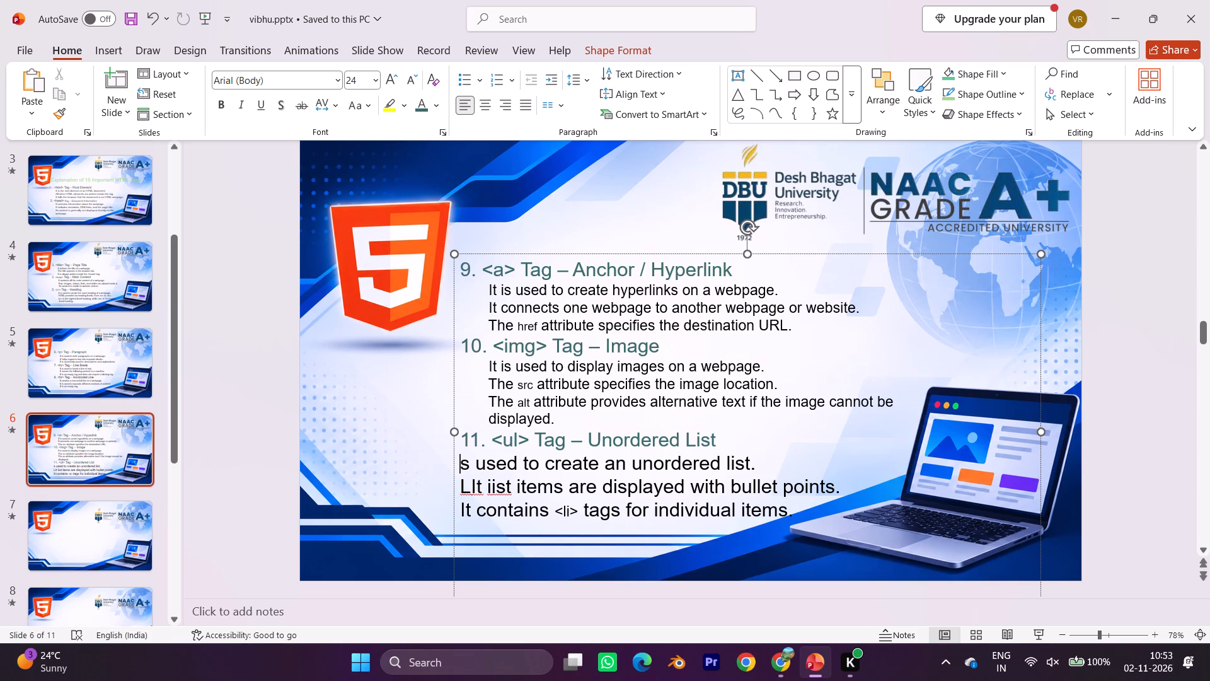
Delete all the jumbled text below heading 11 and paste the three copied <ul> points there again.
left_click_drag(784, 509, 800, 505)
left_click(800, 505)
key("BackSpace")
key("BackSpace")
key("BackSpace")
key("BackSpace")
key("BackSpace")
key("BackSpace")
key("BackSpace")
key("BackSpace")
key("BackSpace")
key("BackSpace")
key("BackSpace")
key("BackSpace")
key("BackSpace")
key("BackSpace")
key("BackSpace")
key("BackSpace")
key("BackSpace")
key("BackSpace")
key("BackSpace")
key("BackSpace")
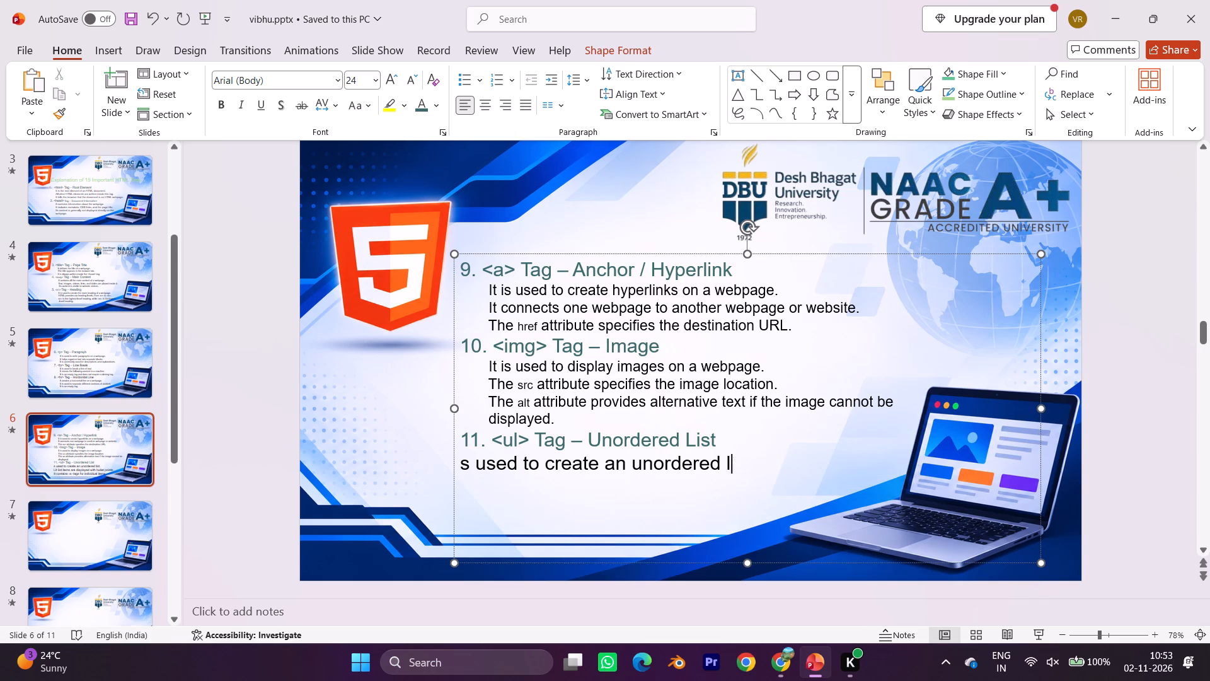
key("BackSpace")
key("BackSpace")
key("BackSpace")
key("BackSpace")
key("BackSpace")
key("BackSpace")
key("BackSpace")
key("BackSpace")
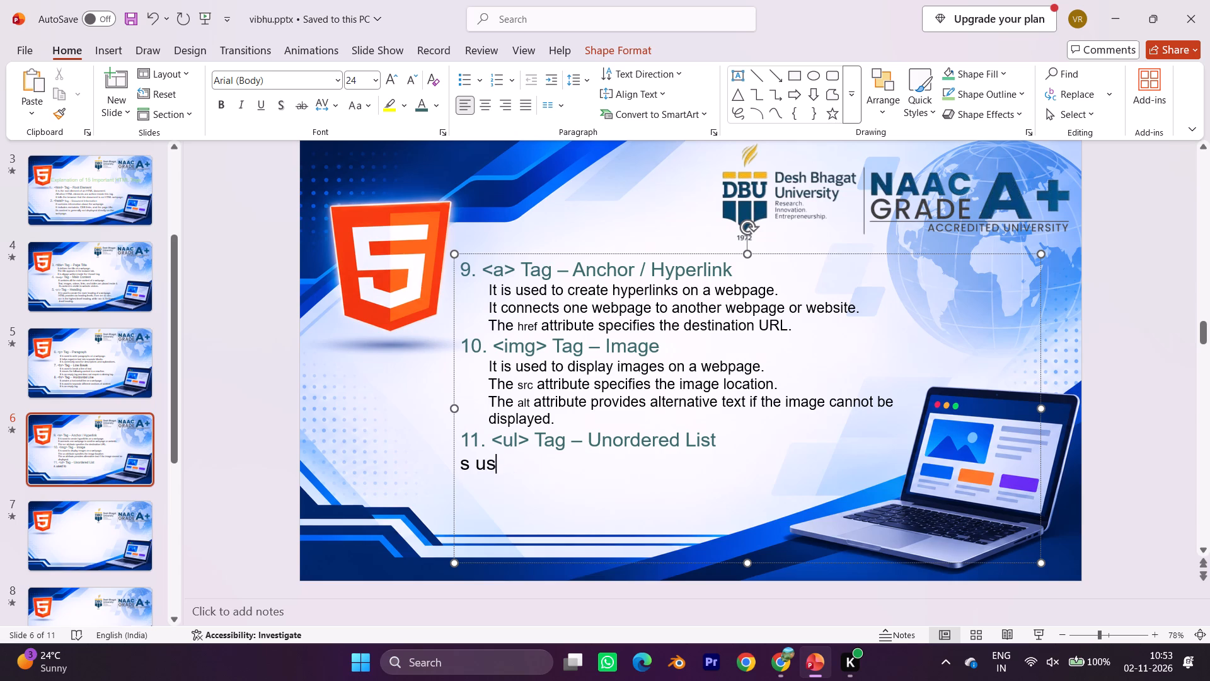
key("BackSpace")
key("BackSpace")
key("BackSpace")
key("BackSpace")
key("ctrl+v")
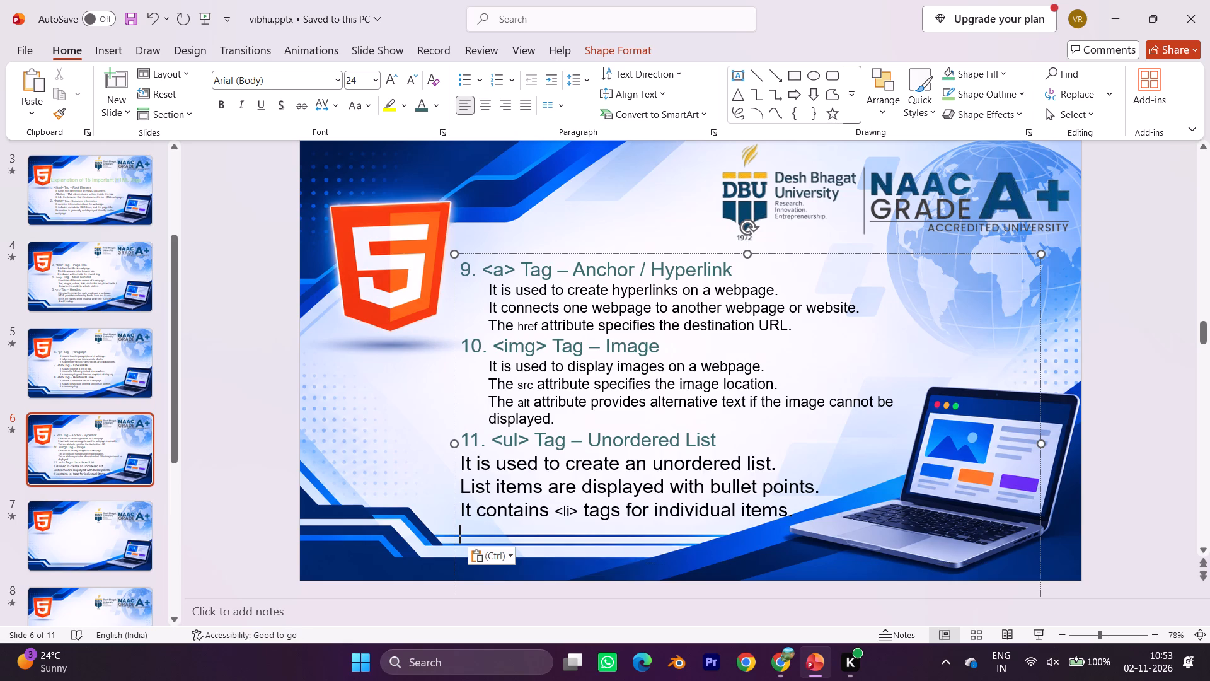
Select the three <ul> points below heading 11 and open their text formatting options.
left_click(461, 466)
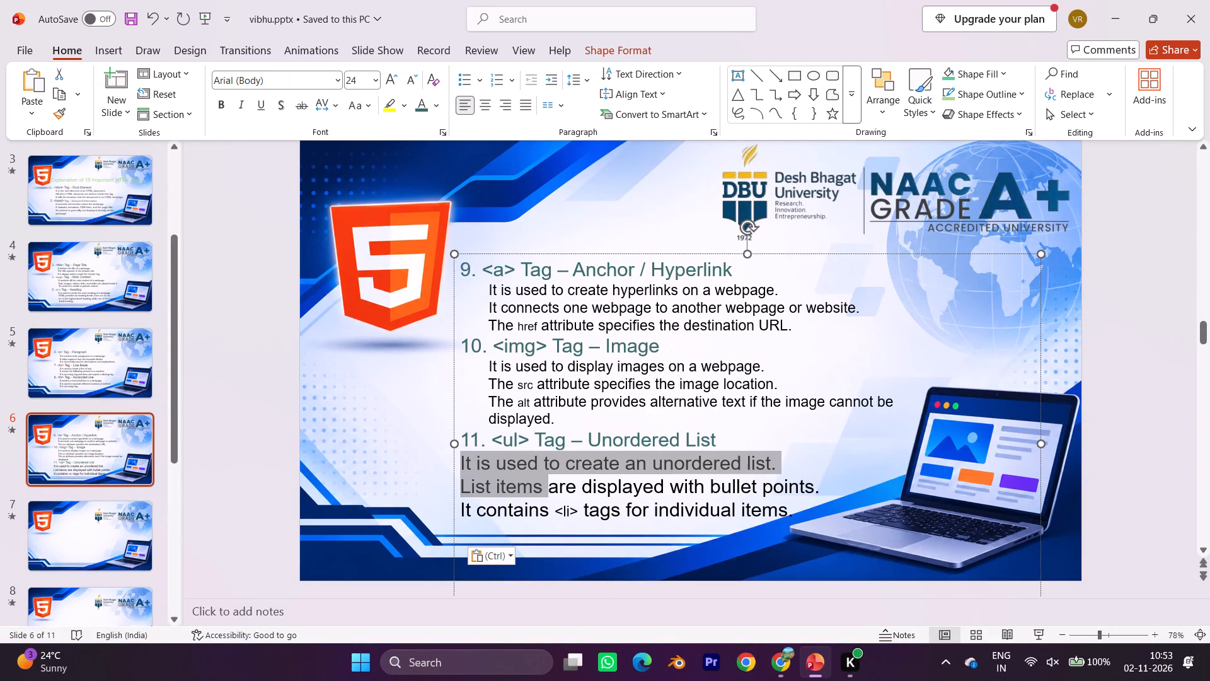
right_click(798, 501)
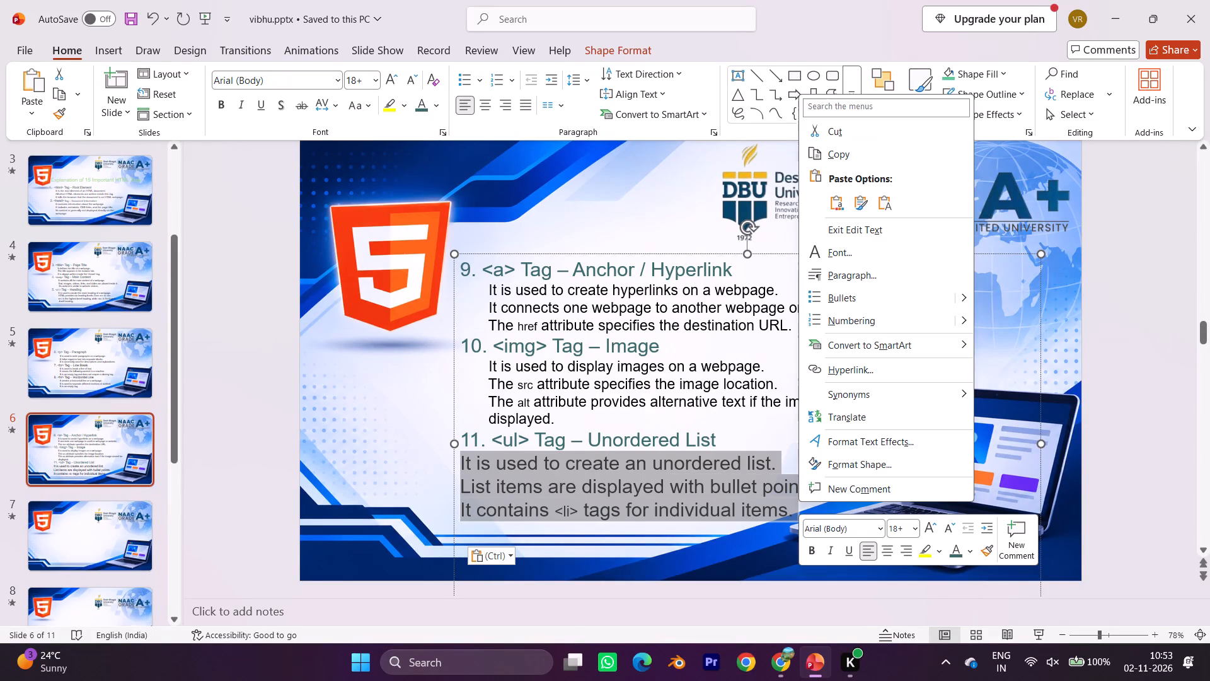
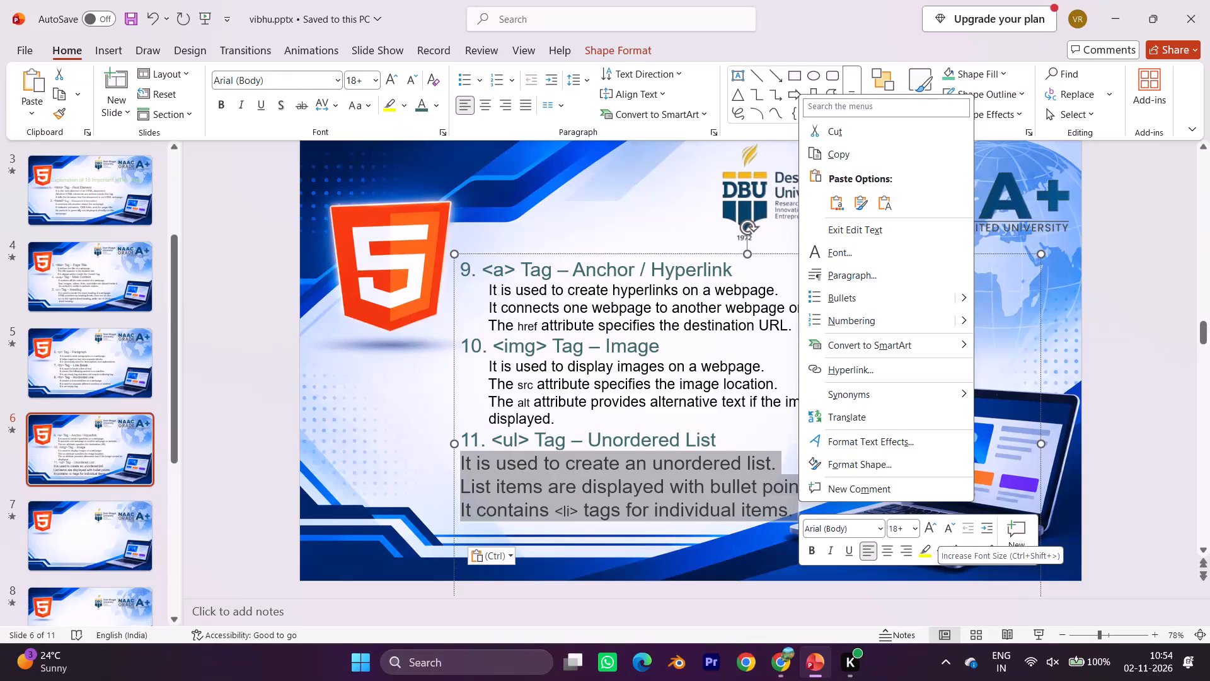
Reduce the font size of the three selected points below the <ul> heading to 16+.
left_click(949, 526)
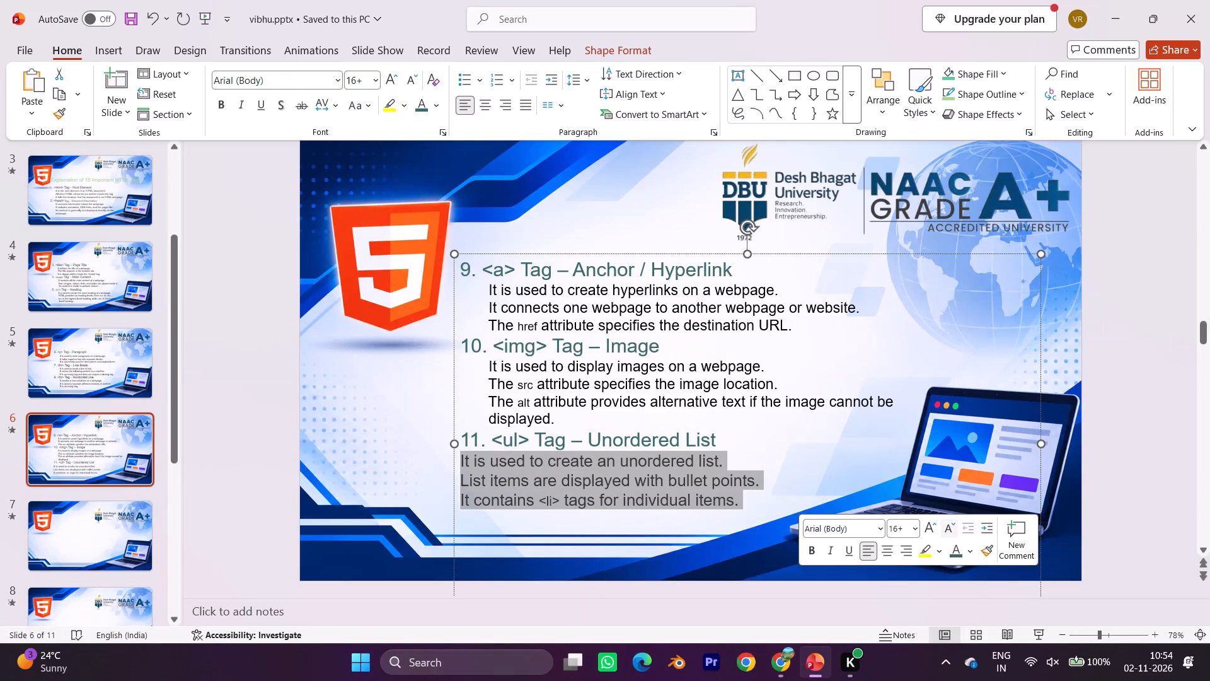
left_click(949, 526)
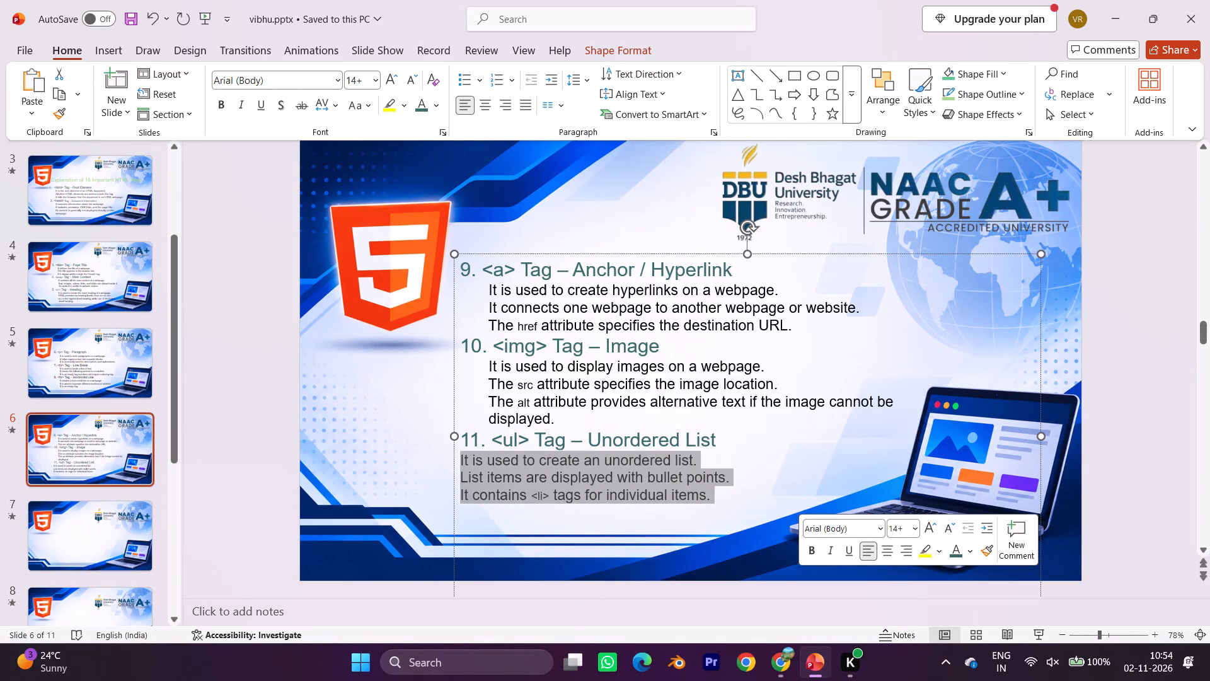
left_click(928, 526)
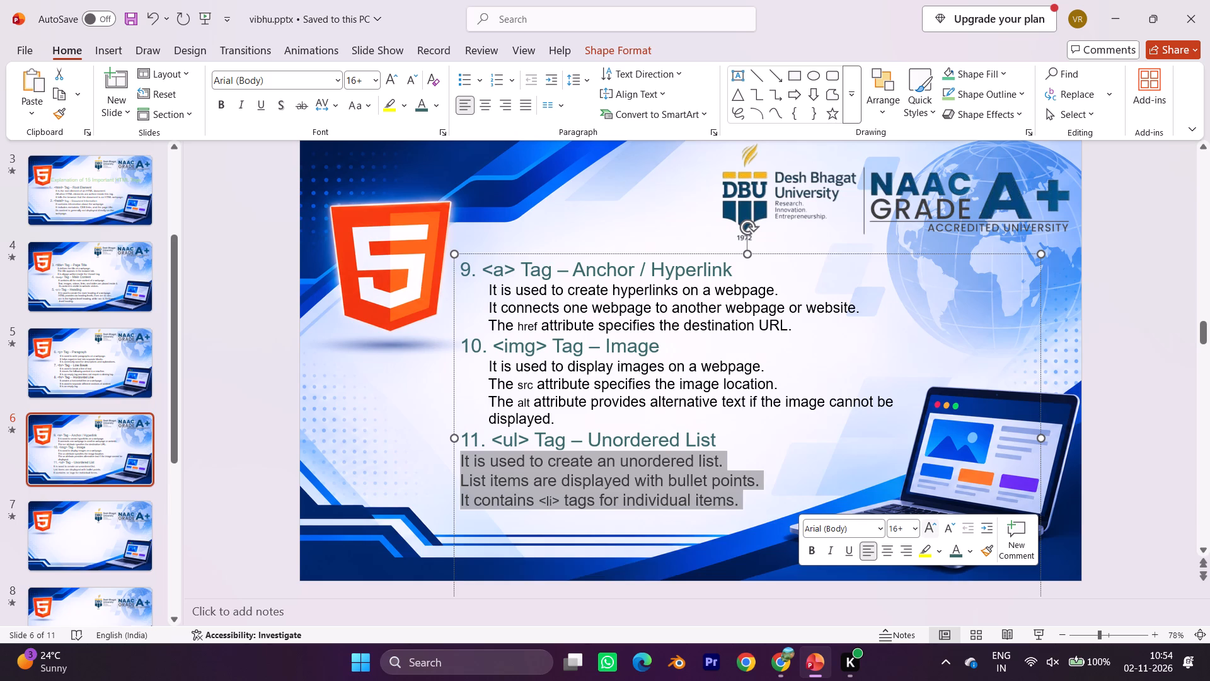
left_click(732, 446)
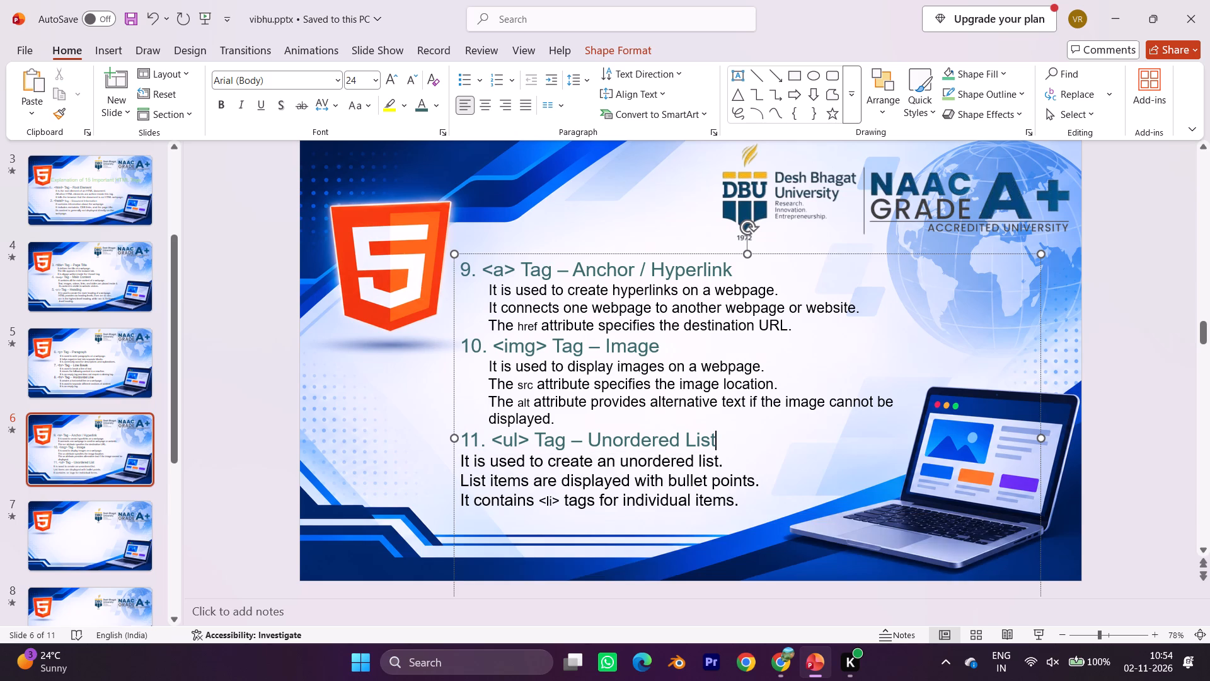
Indent the first <ul> point, "It is used to create an unordered list.", with six leading spaces.
left_click(461, 464)
key("space")
key("space")
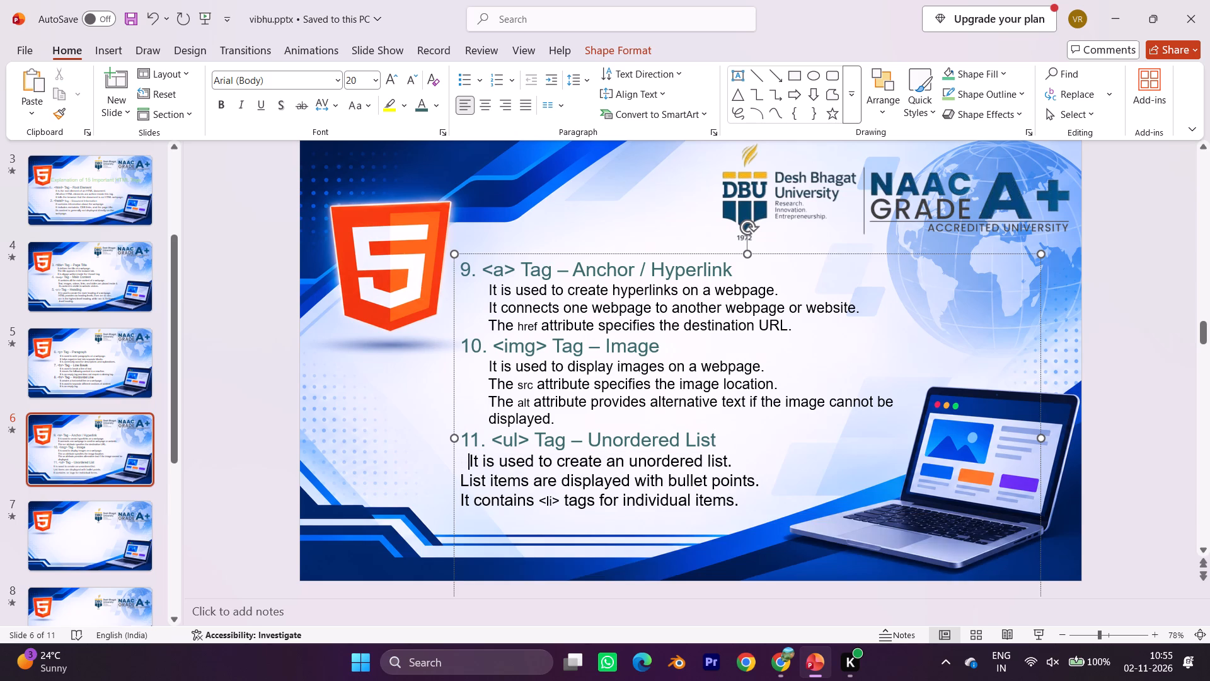
key("space")
key("space")
key("space")
key("space")
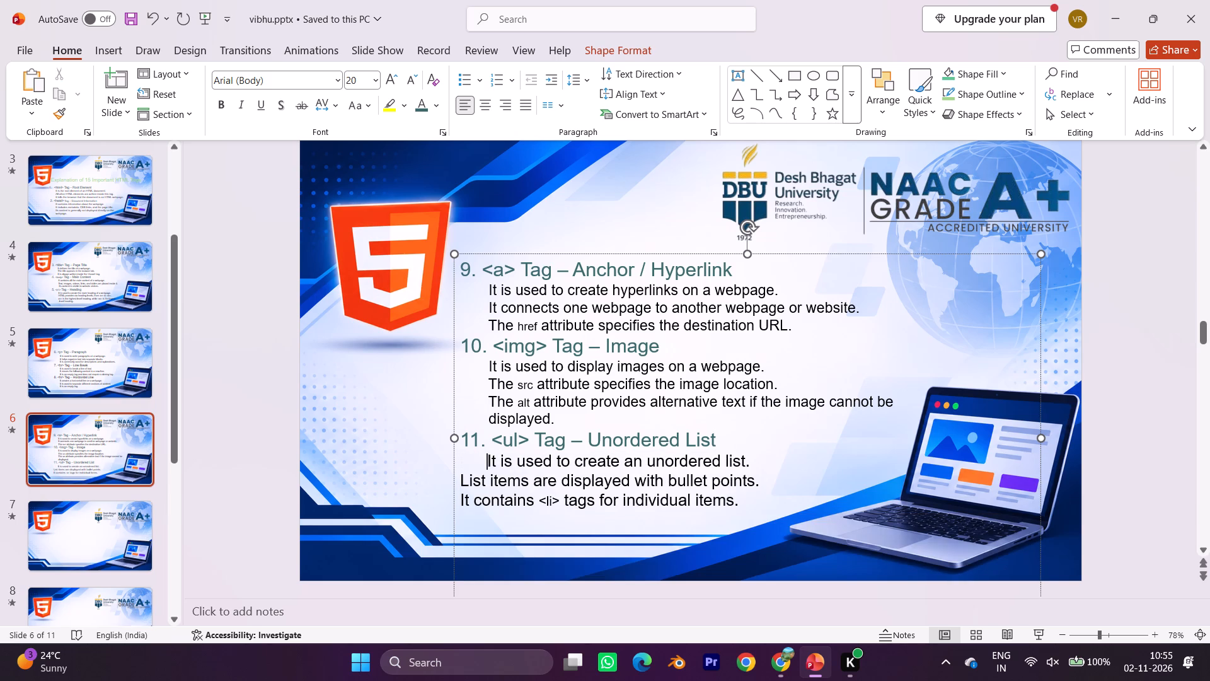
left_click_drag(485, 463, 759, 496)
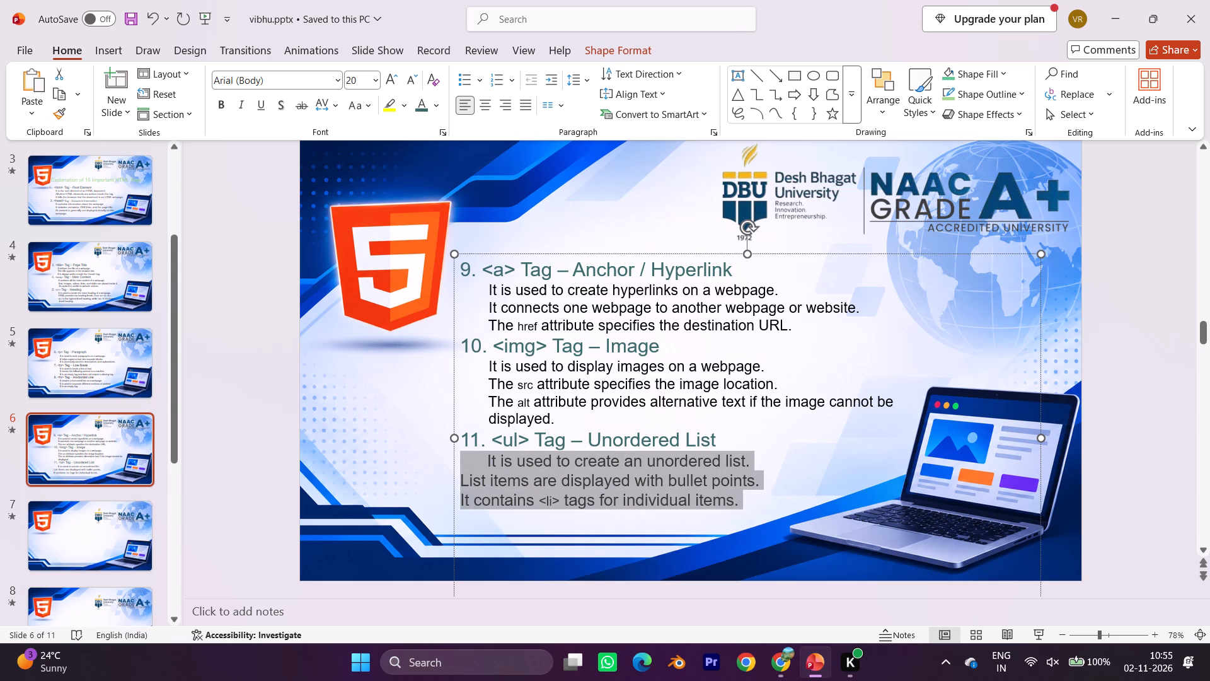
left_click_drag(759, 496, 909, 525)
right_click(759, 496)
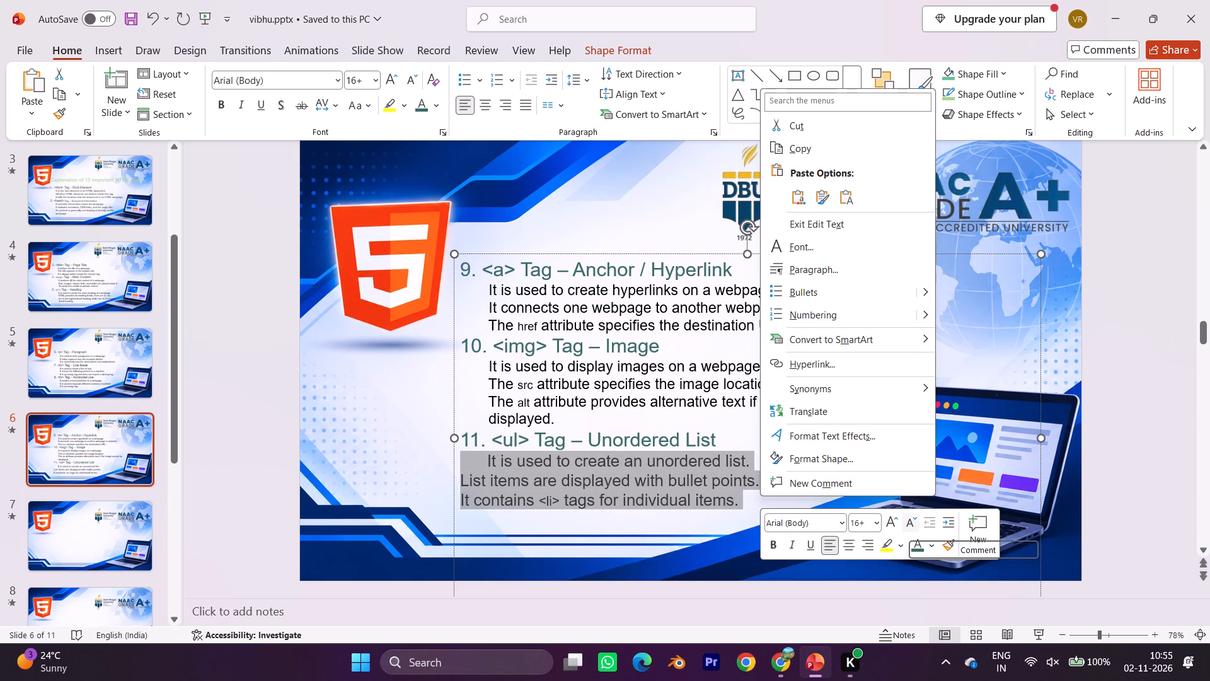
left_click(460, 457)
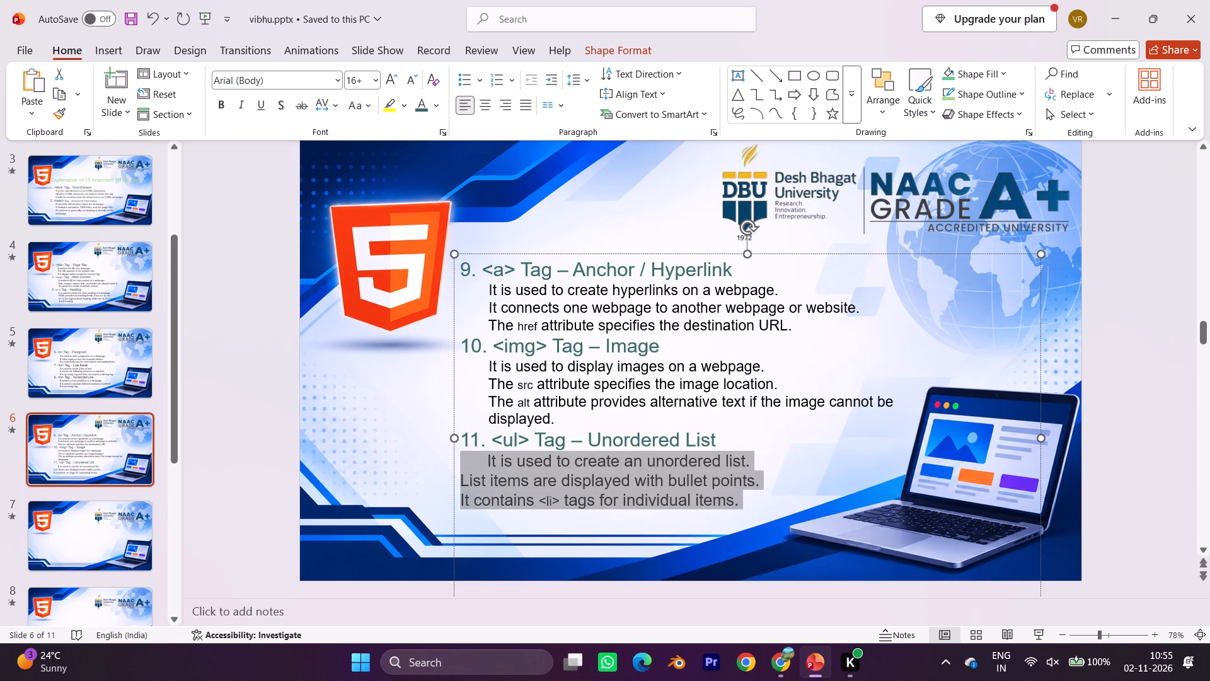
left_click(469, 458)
Indent the second <ul> point, "List items are displayed with bullet points.", with six leading spaces.
left_click(459, 477)
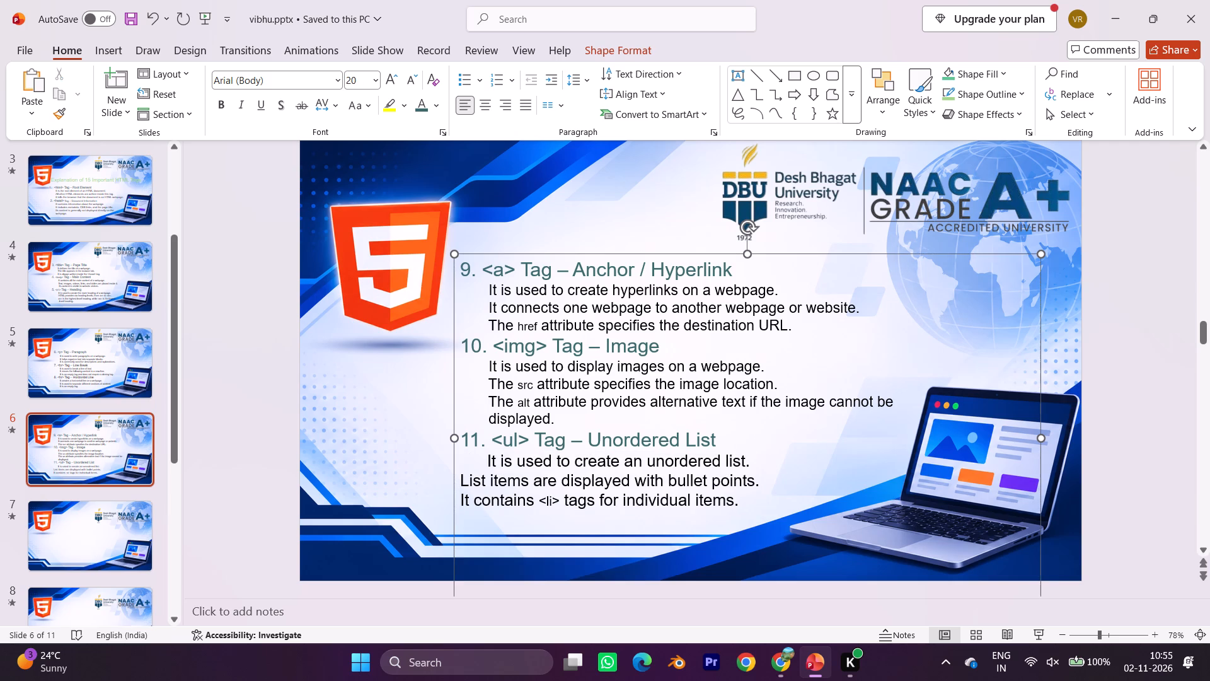
left_click(464, 486)
key("space")
key("space")
key("space")
key("space")
key("space")
key("space")
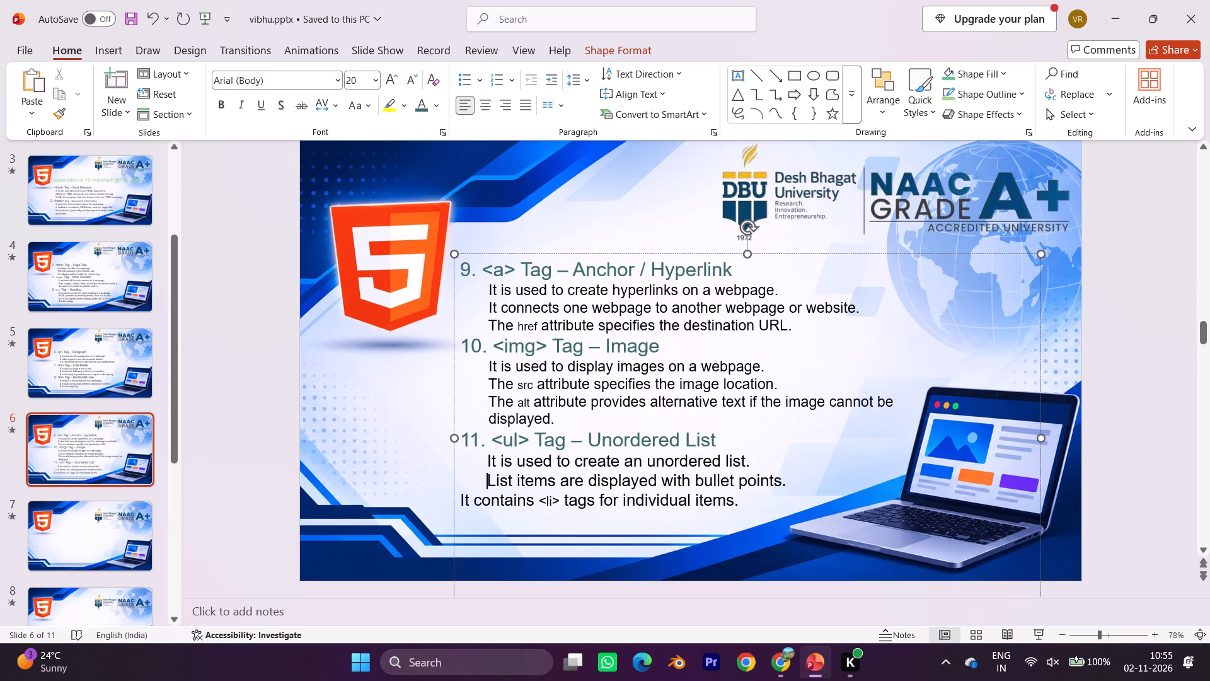
Indent the third <ul> point, "It contains <li> tags for individual items.", with six leading spaces.
key("Down")
key("Left")
key("Left")
key("Left")
key("Left")
key("Left")
key("space")
key("space")
key("space")
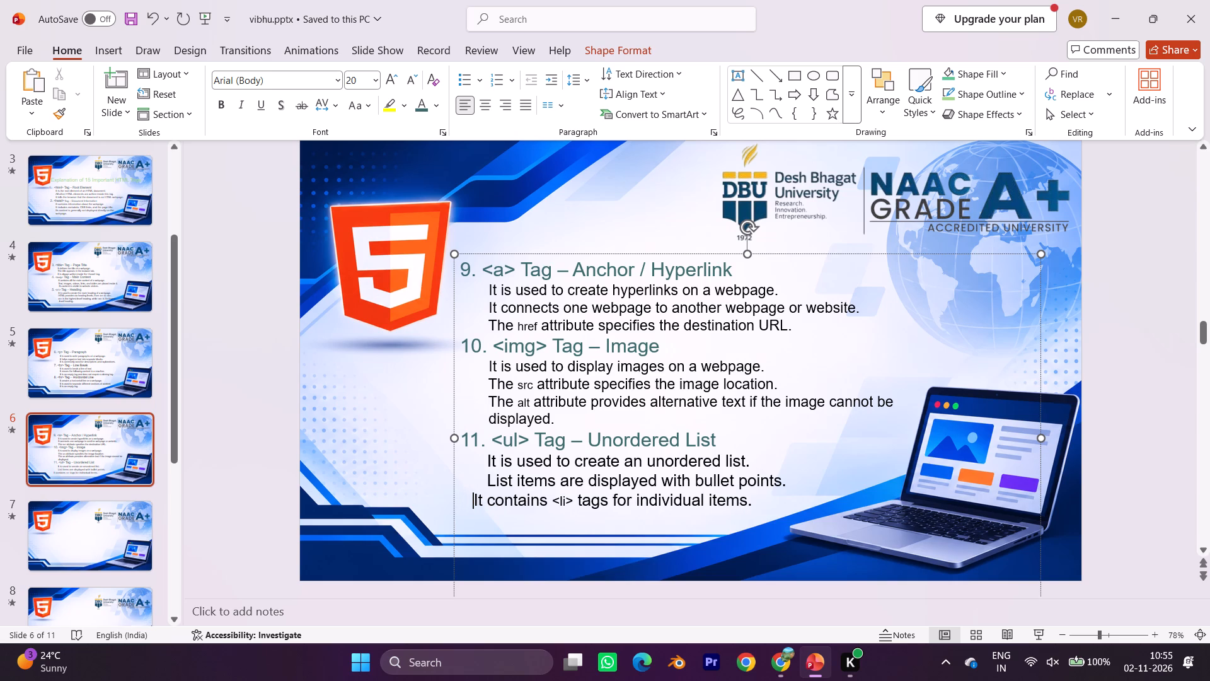
key("space")
key("space")
key("space")
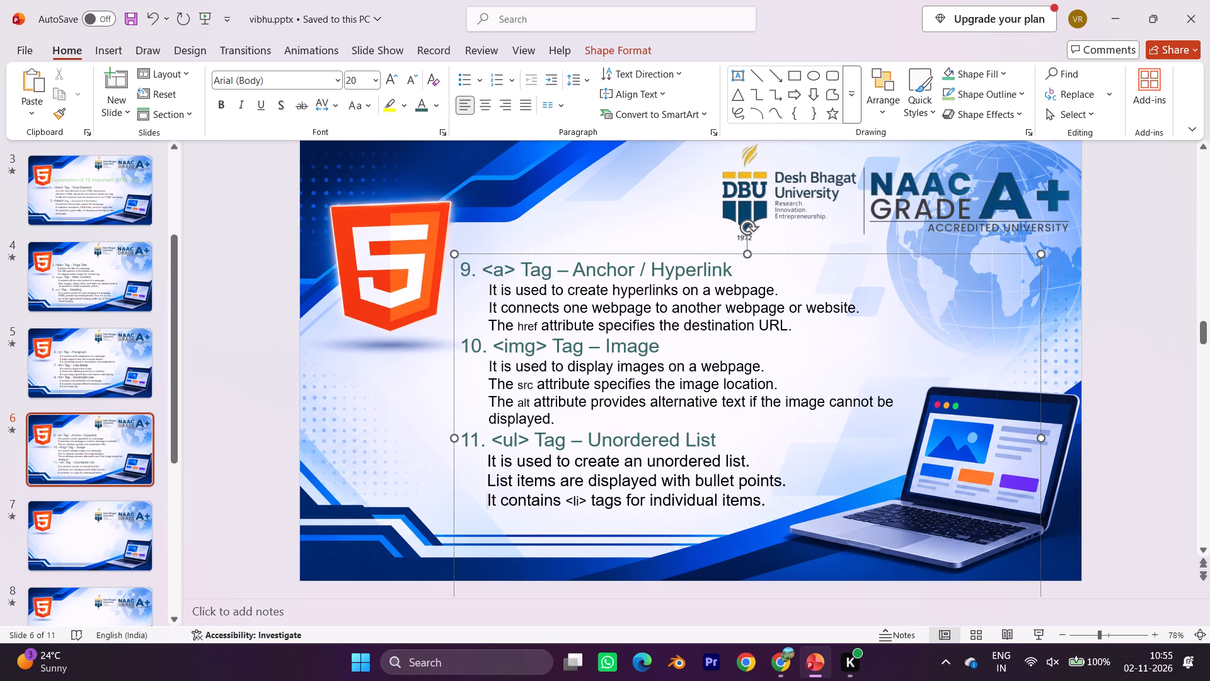
left_click(773, 503)
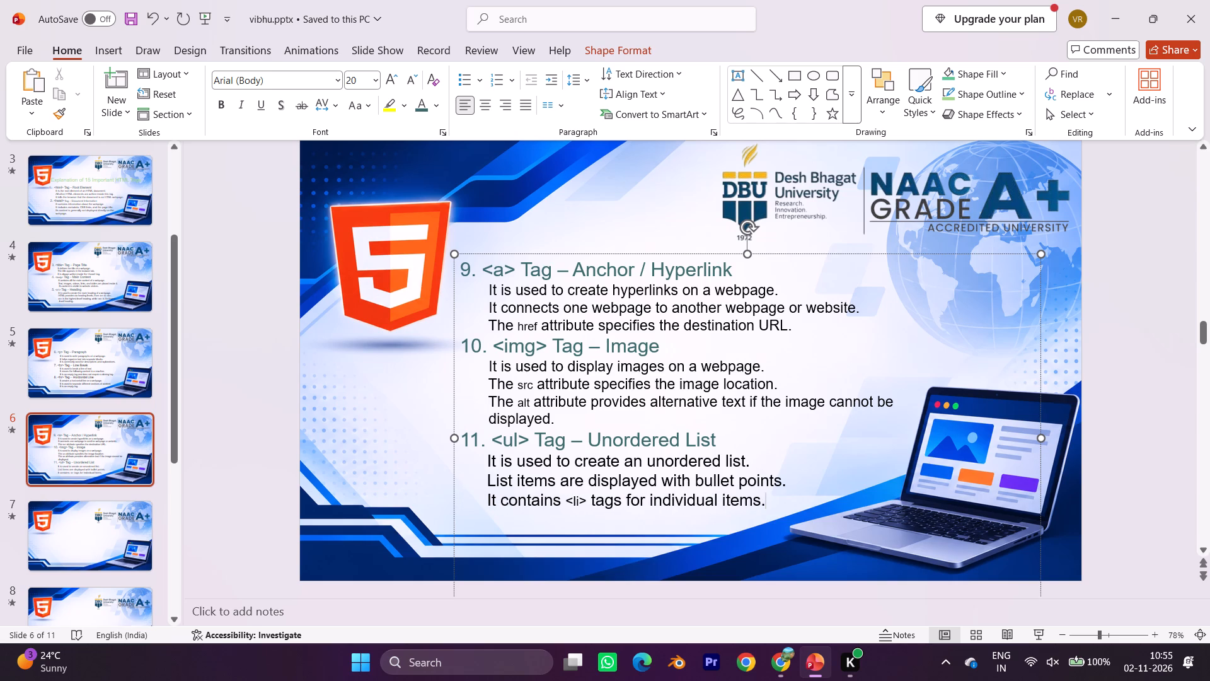
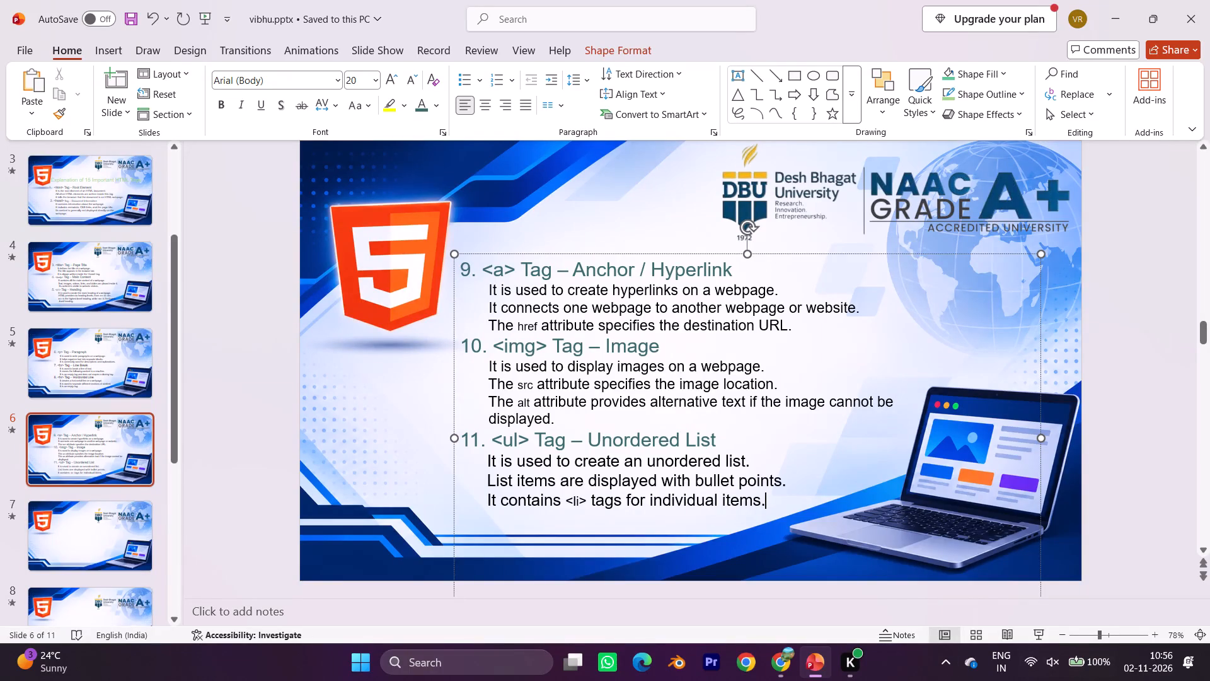
Shrink the empty title placeholder on slide 7 into a small box beyond the slide's lower-right corner.
left_click(801, 506)
left_click(801, 506)
left_click(67, 527)
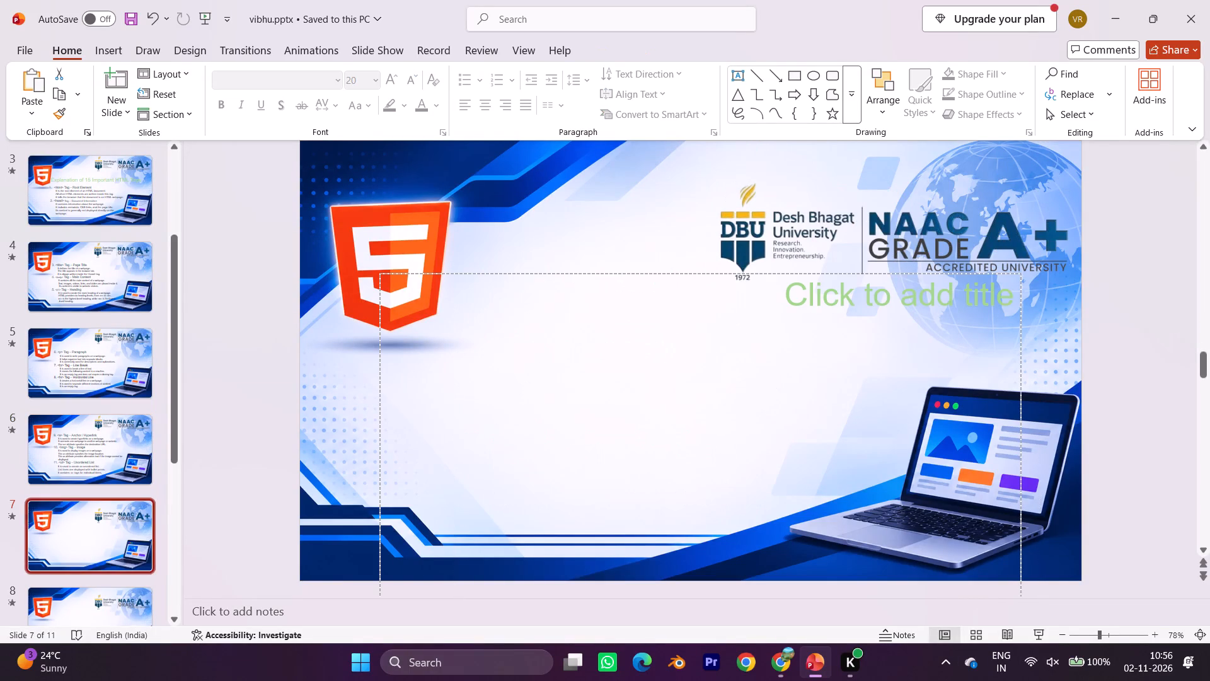
left_click(455, 277)
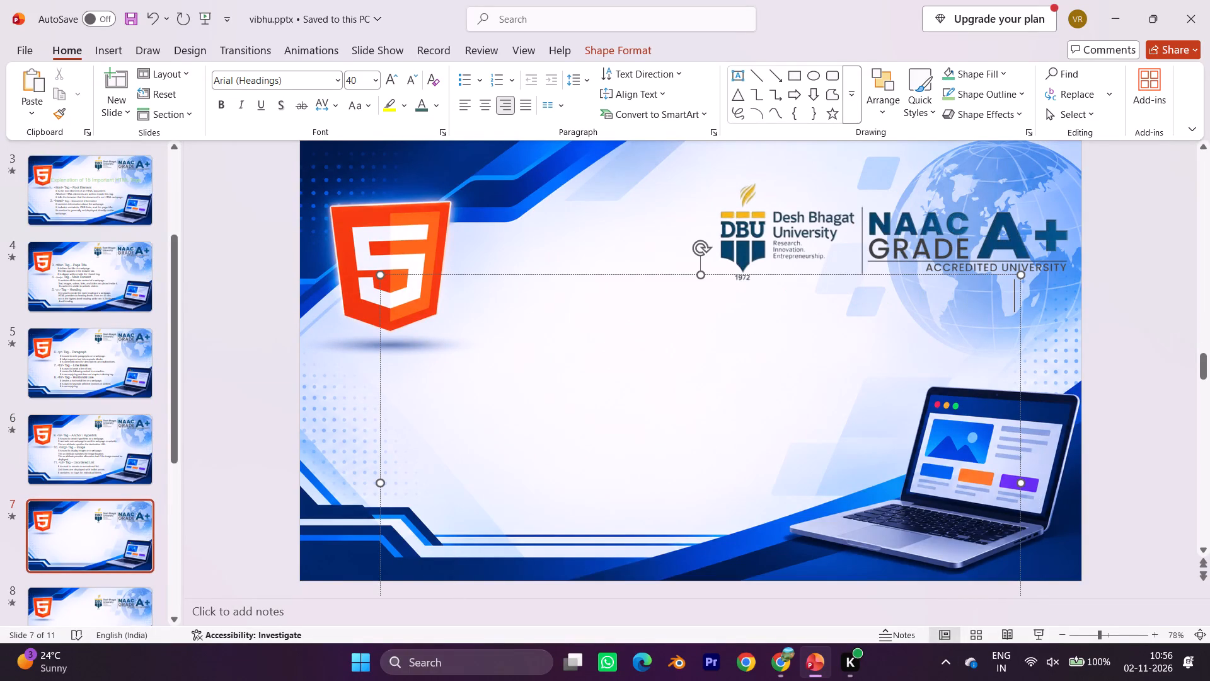
left_click(455, 277)
left_click_drag(455, 277, 551, 327)
left_click(551, 327)
left_click_drag(381, 276, 1113, 680)
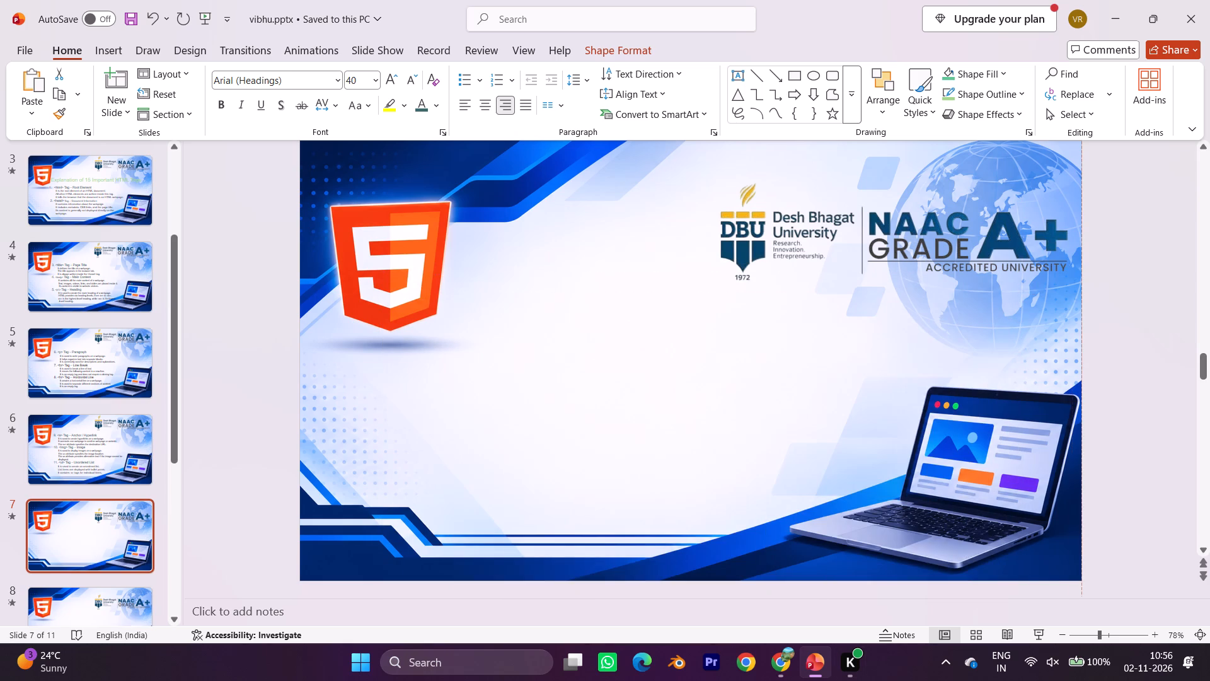
left_click_drag(1113, 680, 1175, 482)
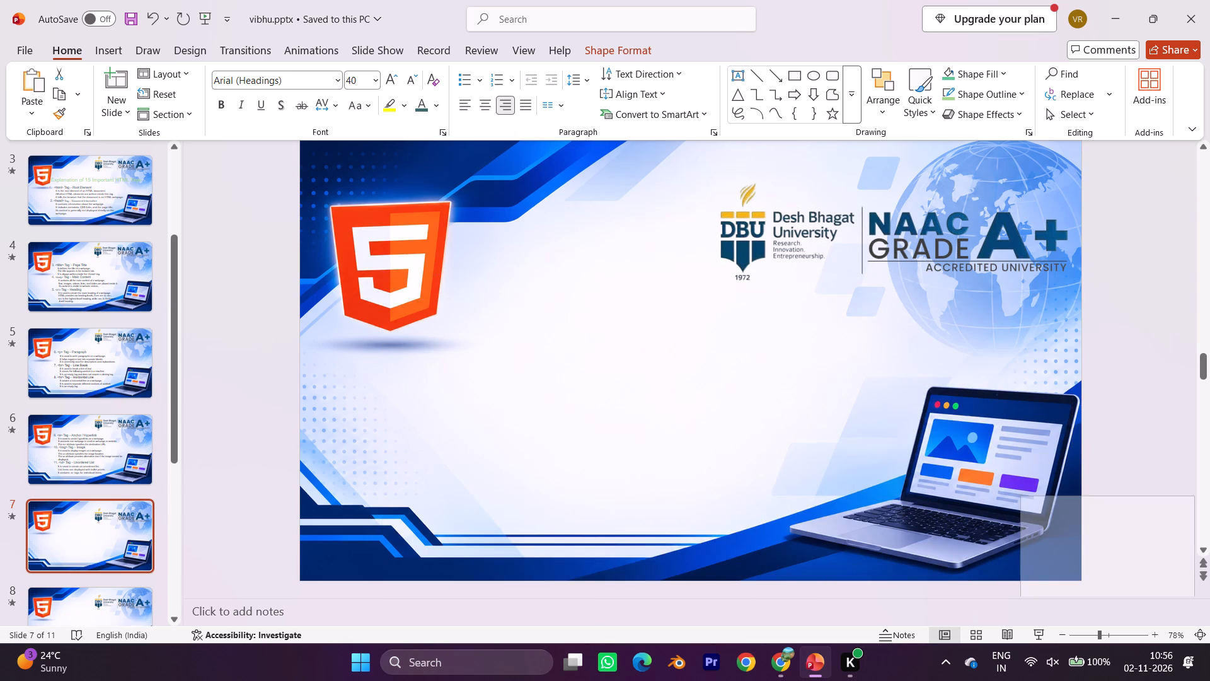
left_click_drag(1175, 482, 1181, 577)
left_click(1181, 577)
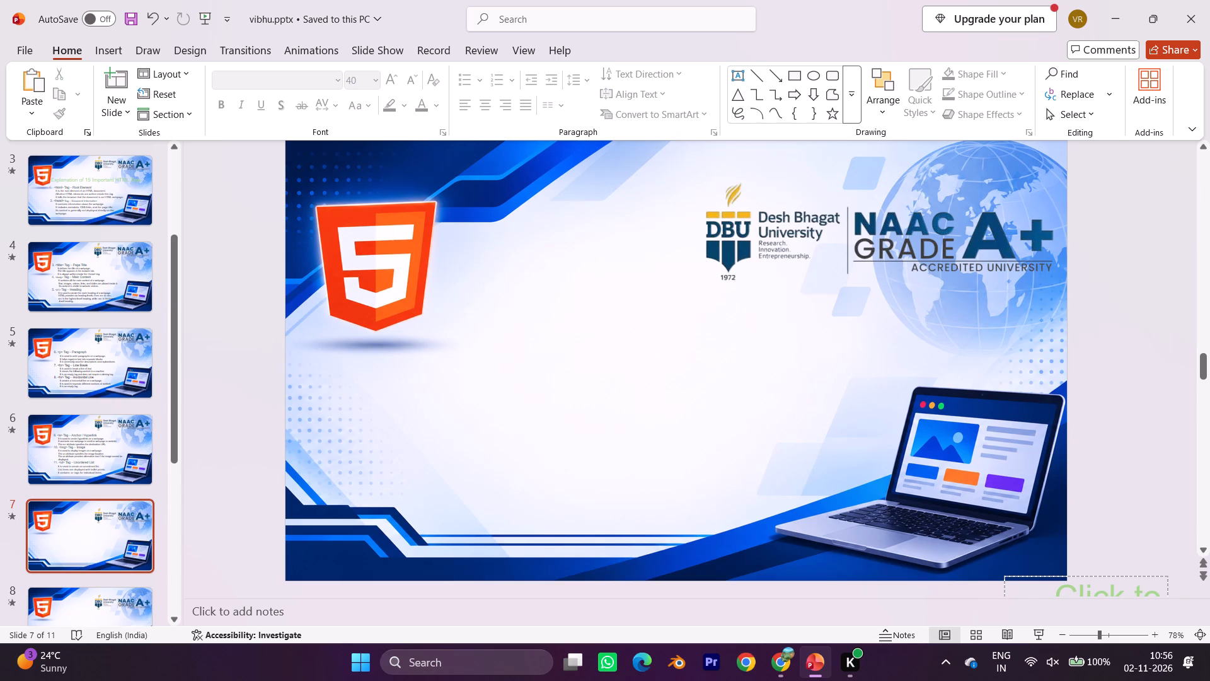
Shrink slide 7's off-slide title placeholder further, collapsing it into a thin strip outside the slide's lower-right corner.
left_click(880, 387)
scroll(780, 345, "up", 2)
scroll(780, 345, "down", 1)
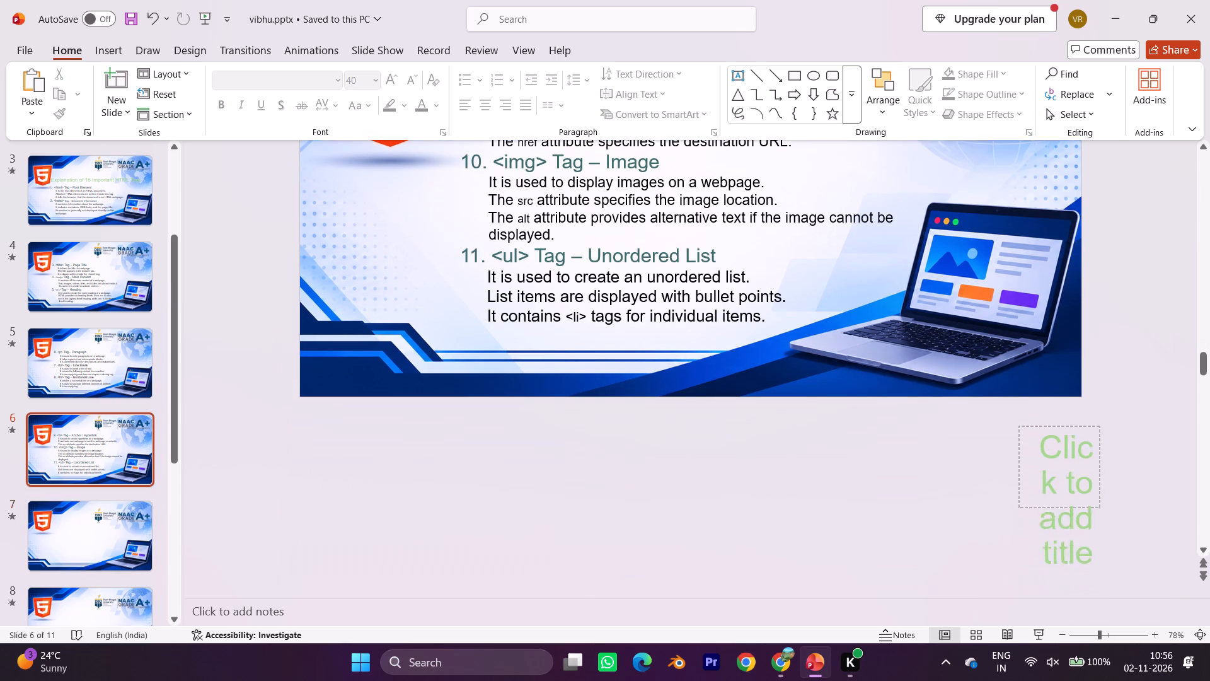
scroll(780, 345, "down", 1)
double_click(679, 311)
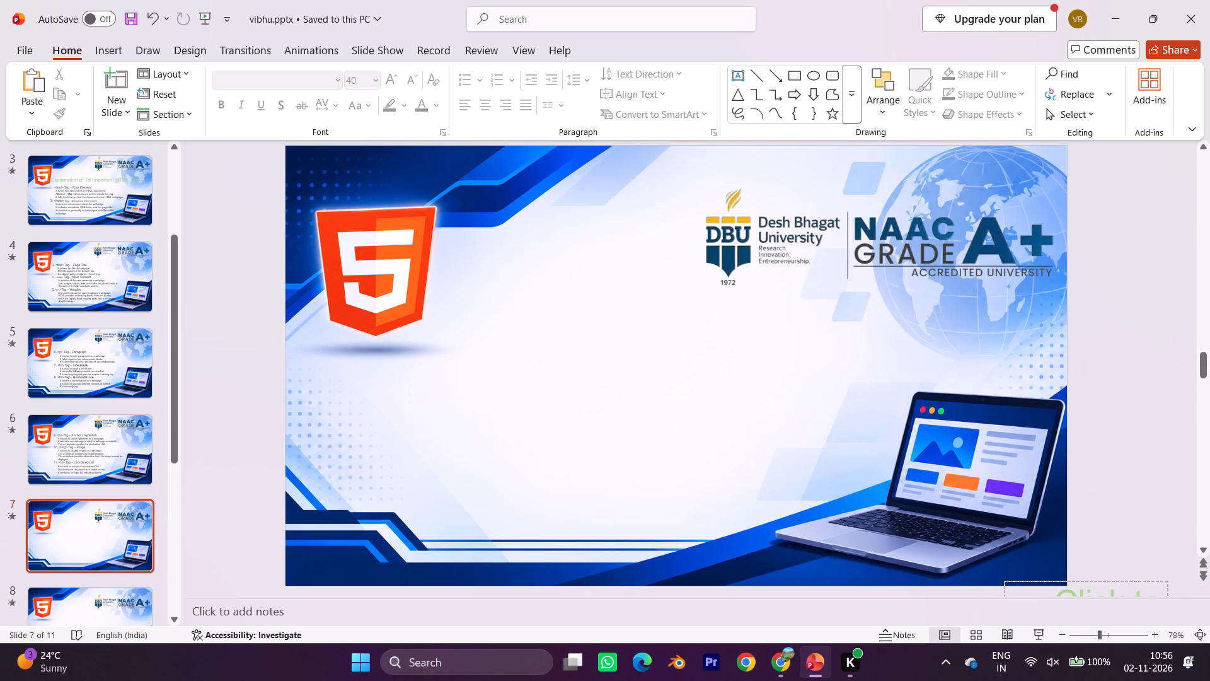
scroll(679, 311, "left", 2)
left_click_drag(1086, 593, 1124, 499)
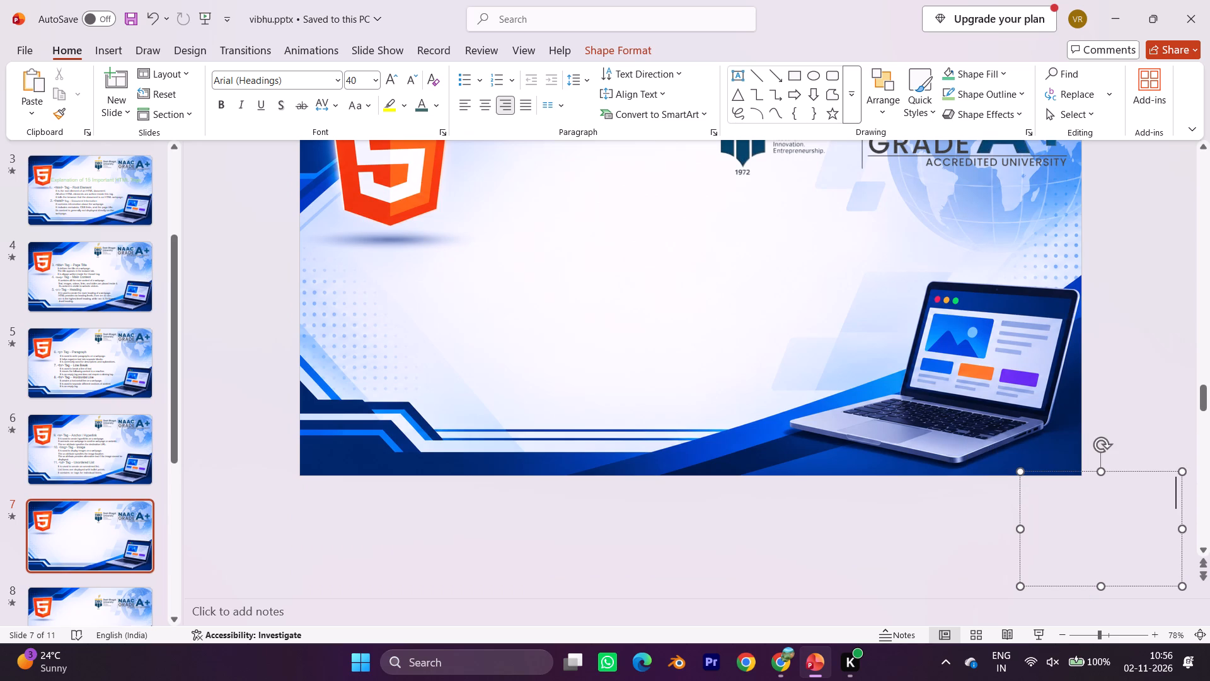
left_click_drag(1017, 474, 1119, 593)
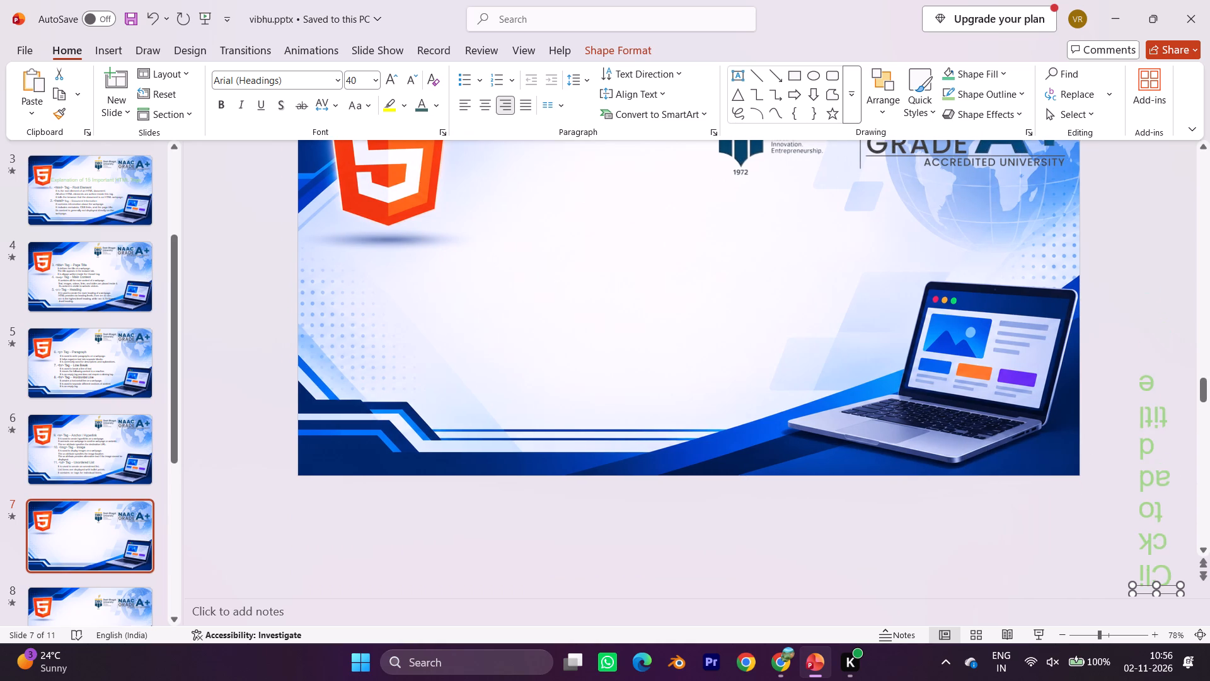
left_click(934, 315)
right_click(934, 315)
scroll(934, 315, "up", 1)
left_click(934, 315)
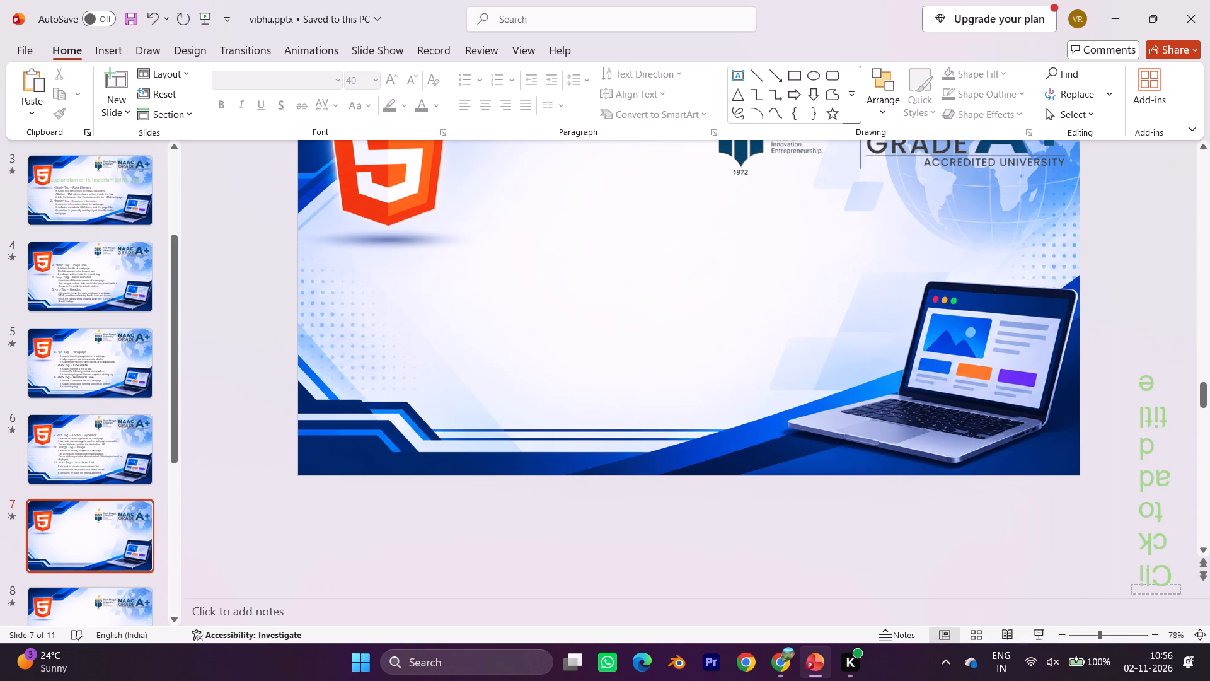
Move slide 6's empty title placeholder from below the slide onto the slide, just beneath the university logo.
scroll(934, 315, "up", 3)
scroll(934, 315, "down", 2)
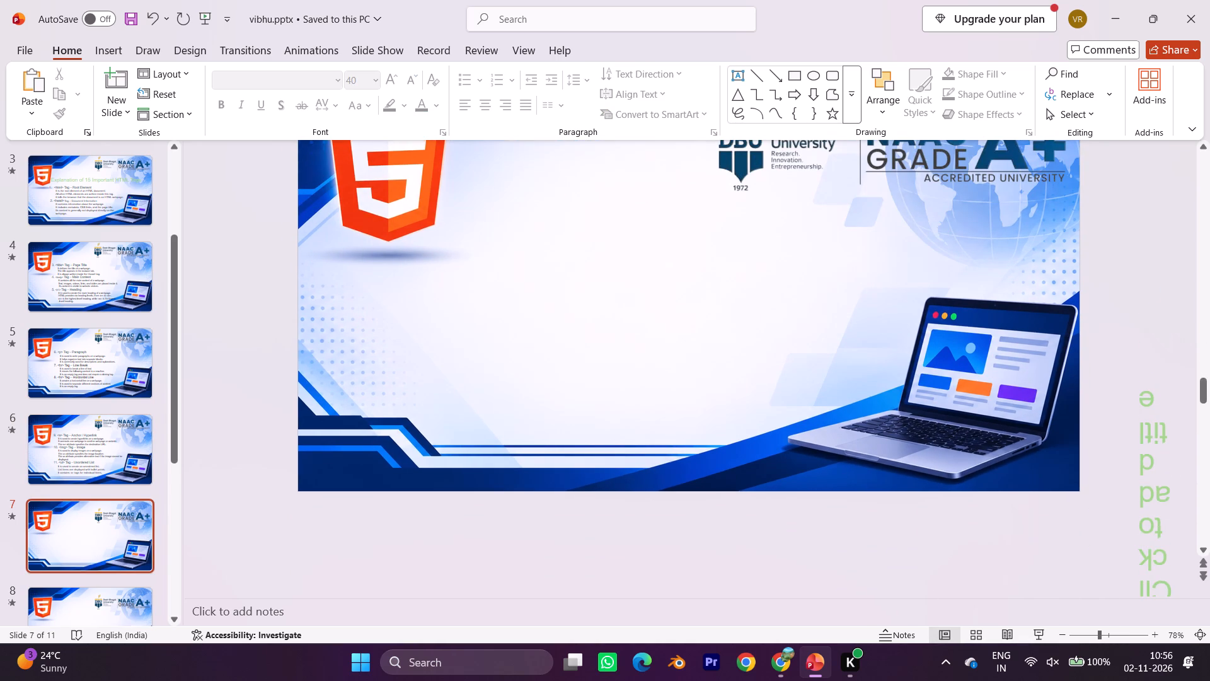
scroll(934, 315, "down", 3, "ctrl")
scroll(934, 315, "up", 1, "ctrl")
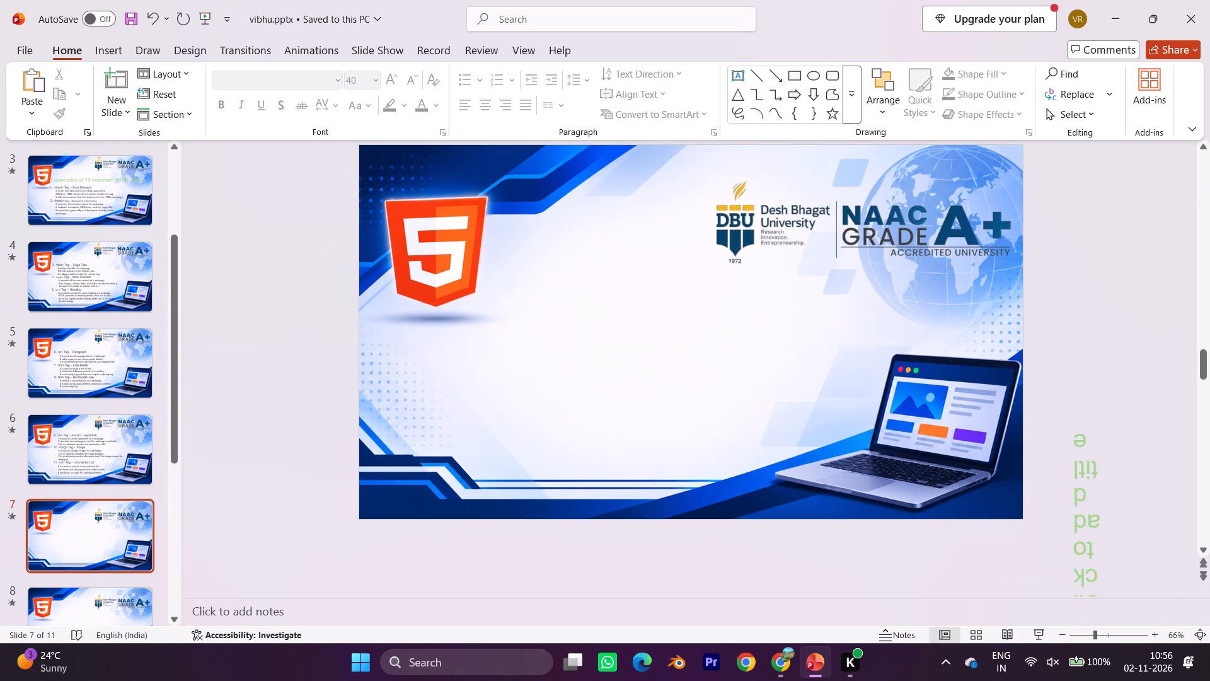
left_click(96, 441)
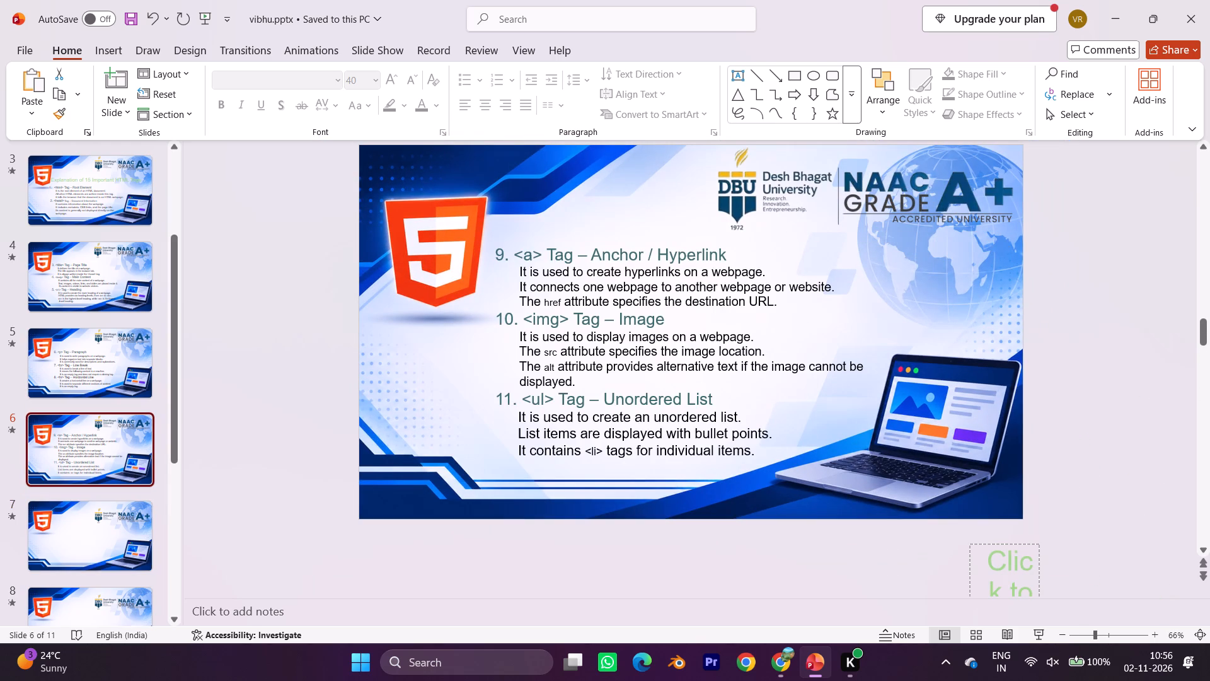
left_click_drag(993, 559, 923, 399)
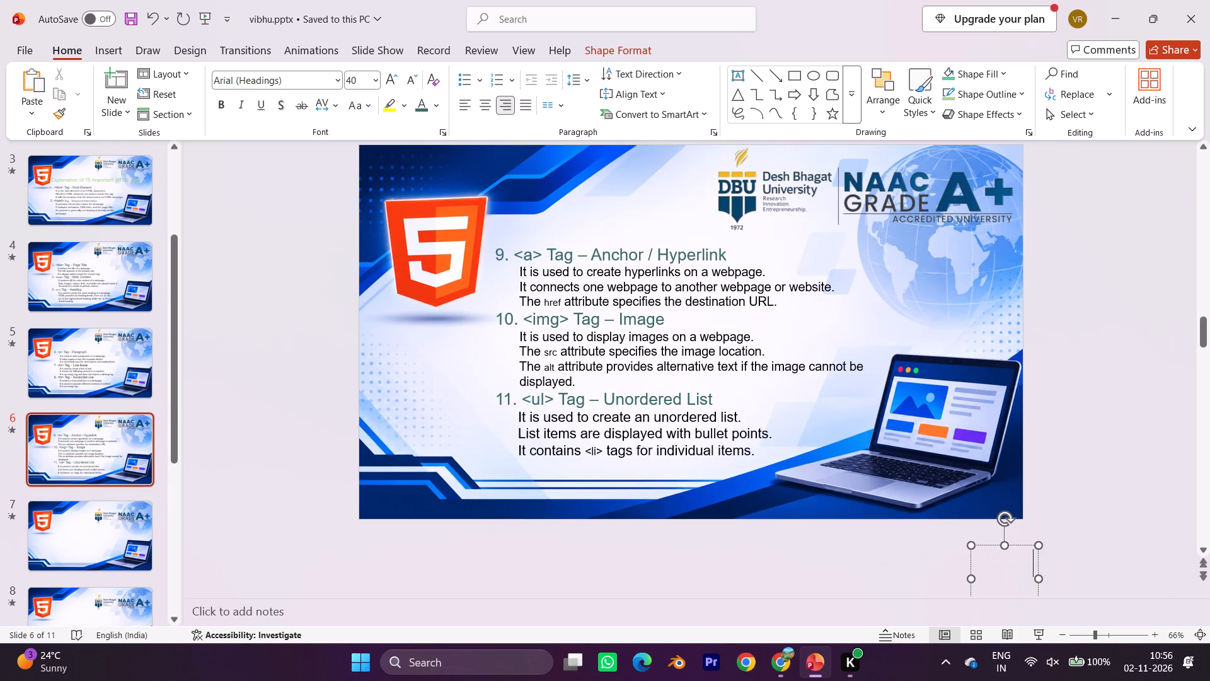
left_click_drag(923, 399, 931, 407)
left_click_drag(1020, 544, 831, 215)
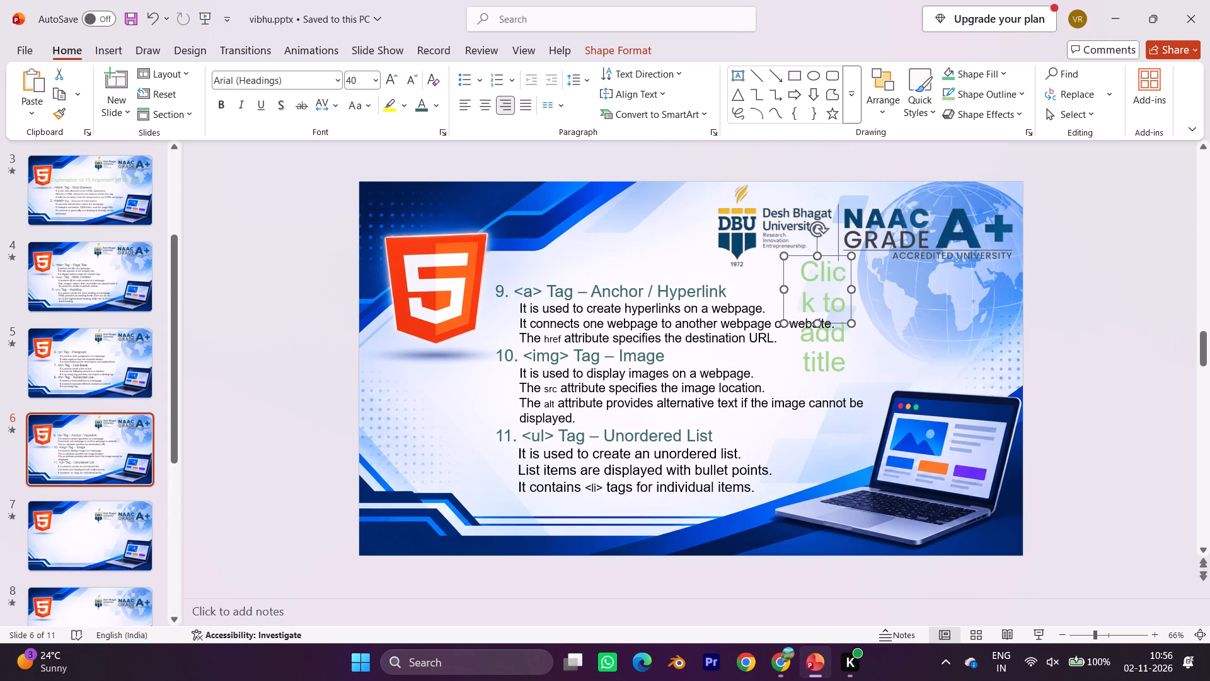
Move the university logo on slide 6 into the slide's top-right corner.
left_click_drag(831, 215, 824, 209)
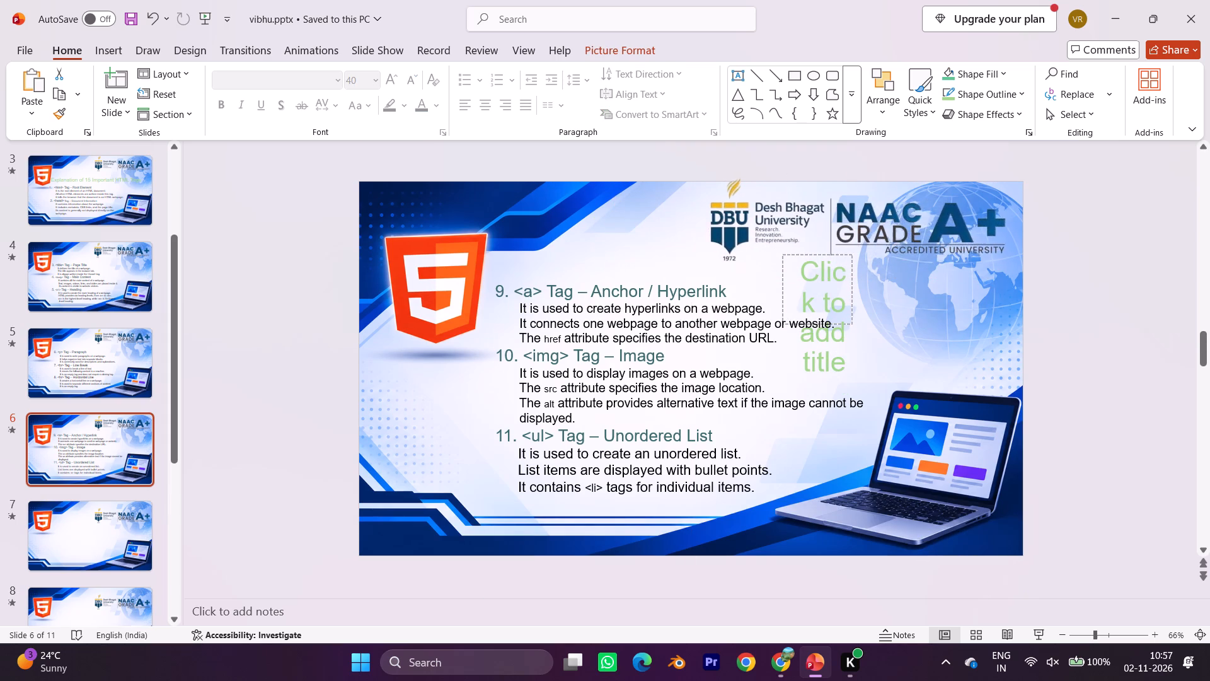
left_click_drag(824, 209, 837, 214)
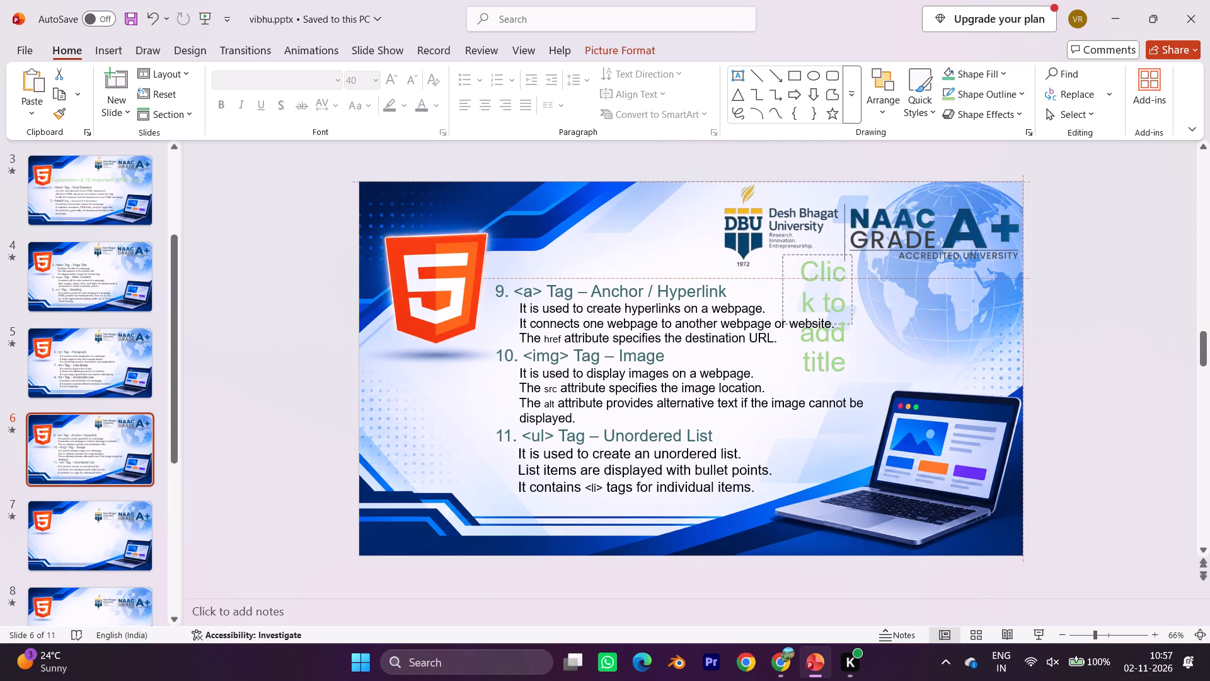
left_click_drag(837, 214, 838, 214)
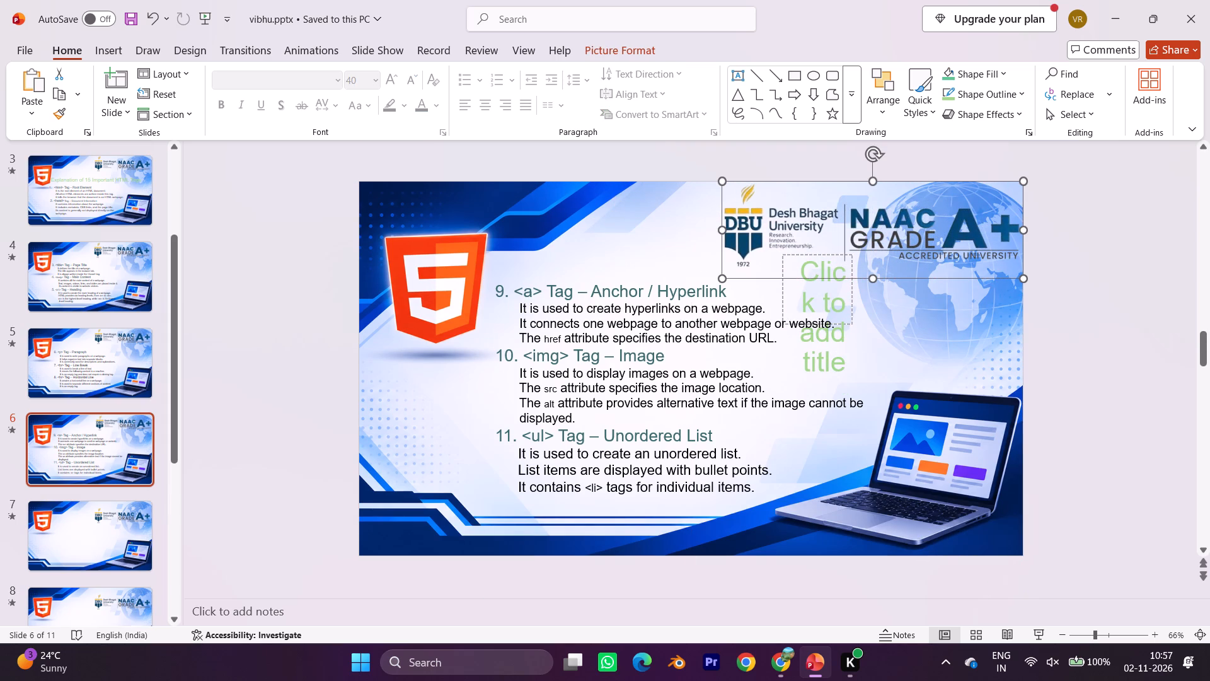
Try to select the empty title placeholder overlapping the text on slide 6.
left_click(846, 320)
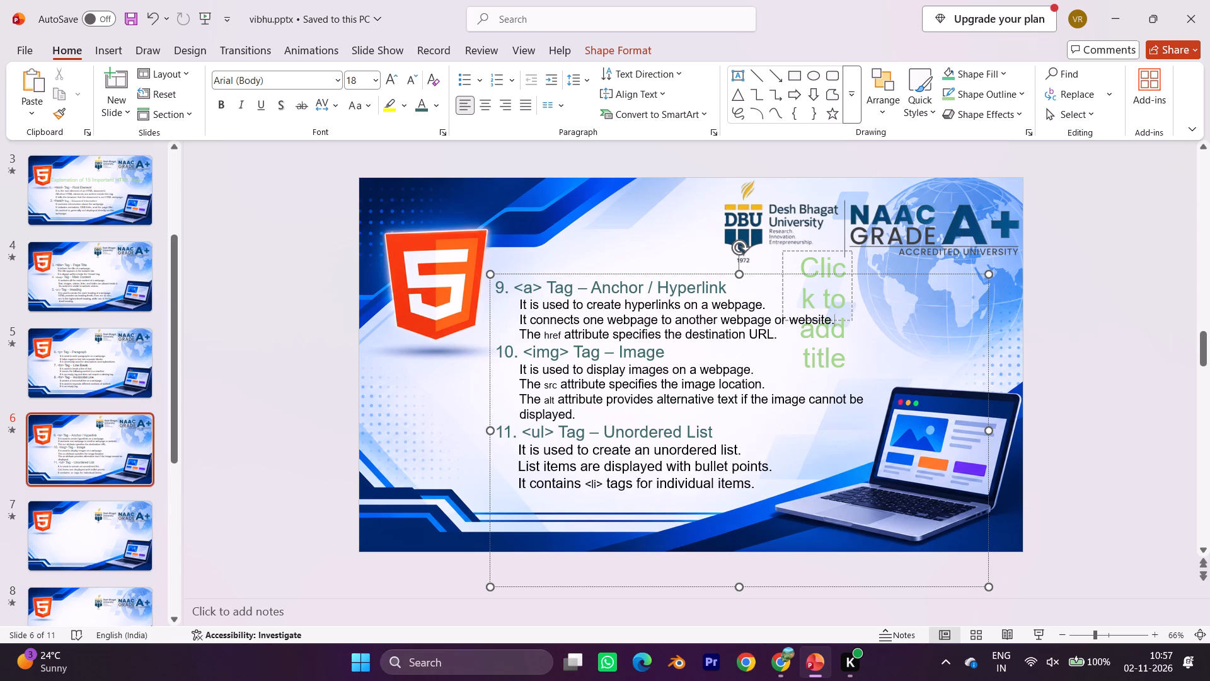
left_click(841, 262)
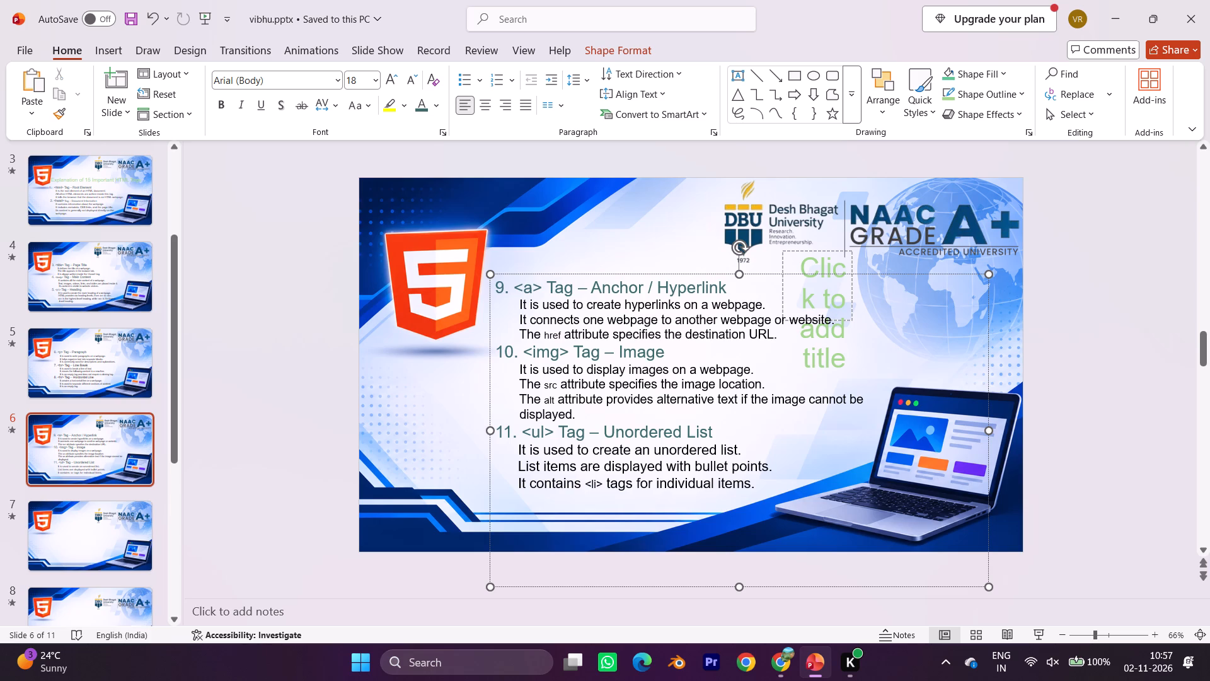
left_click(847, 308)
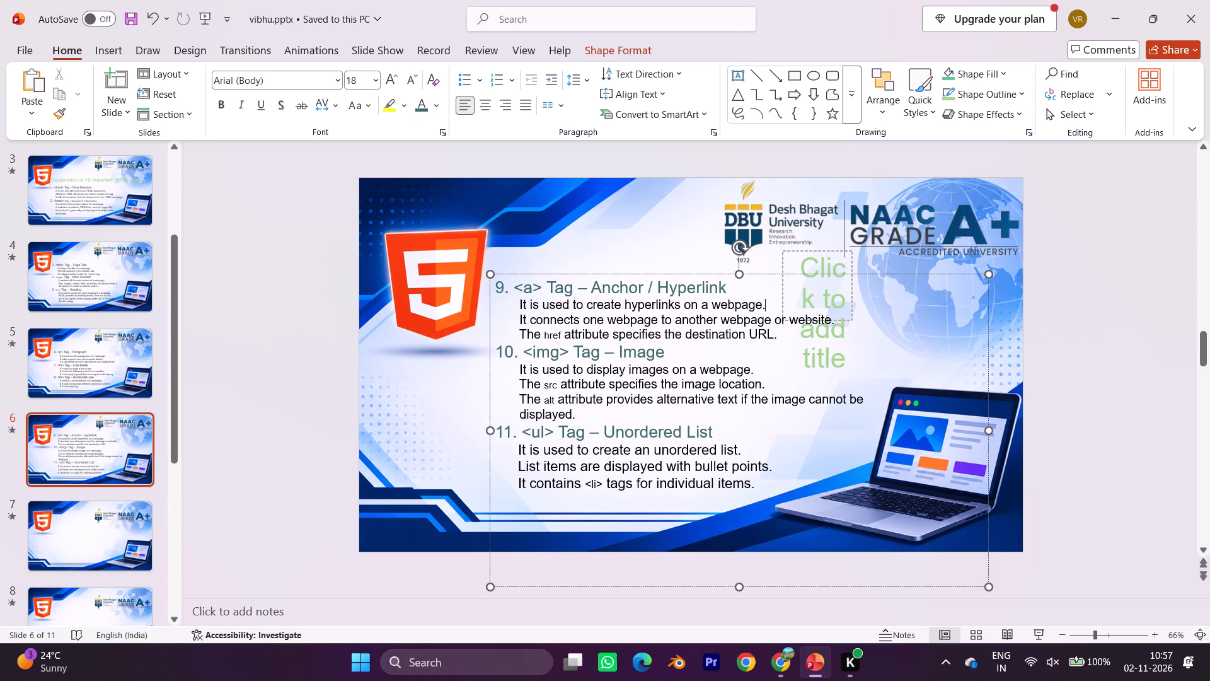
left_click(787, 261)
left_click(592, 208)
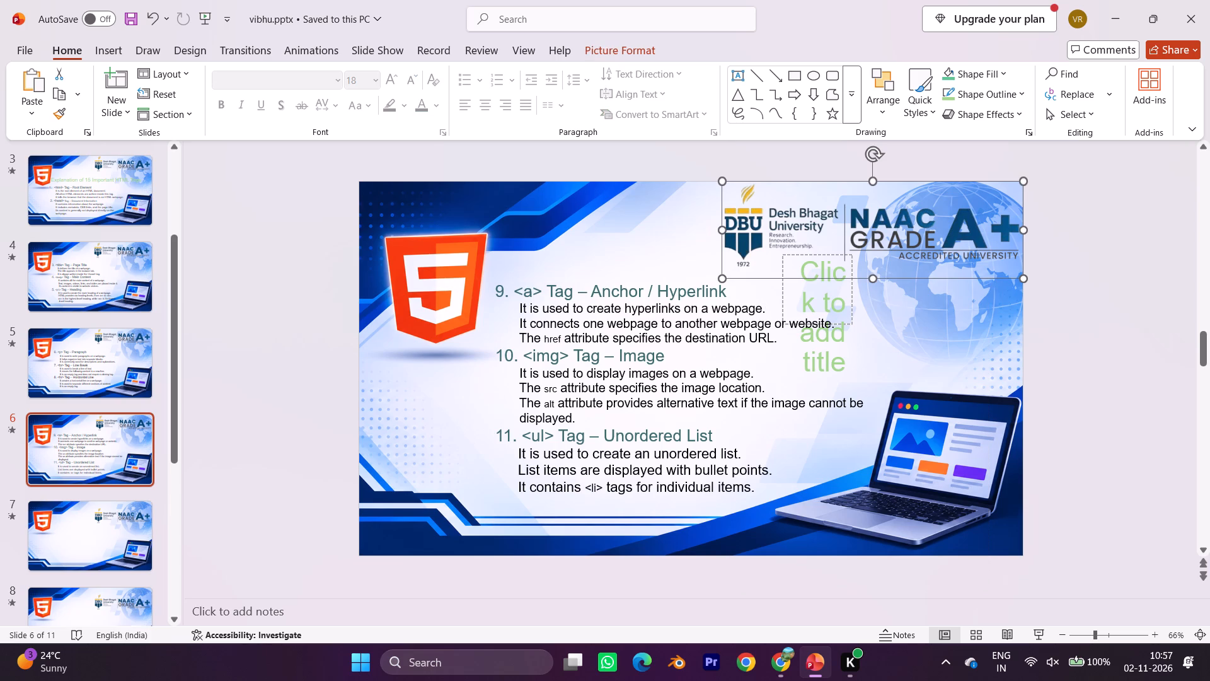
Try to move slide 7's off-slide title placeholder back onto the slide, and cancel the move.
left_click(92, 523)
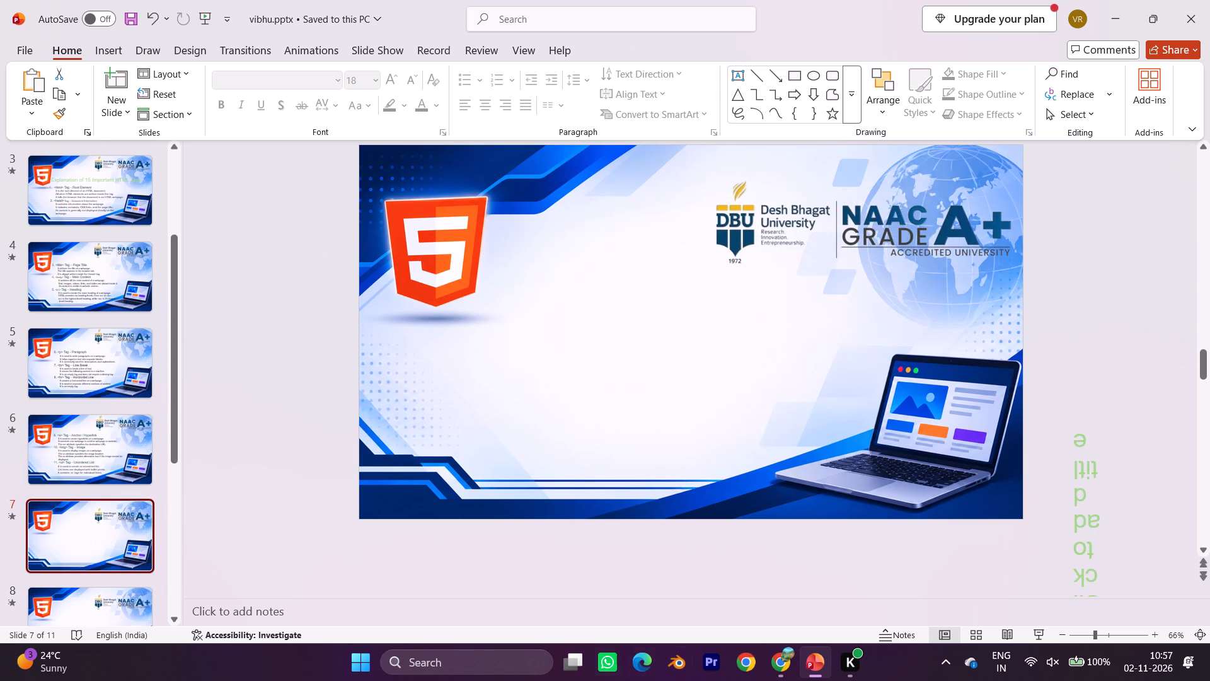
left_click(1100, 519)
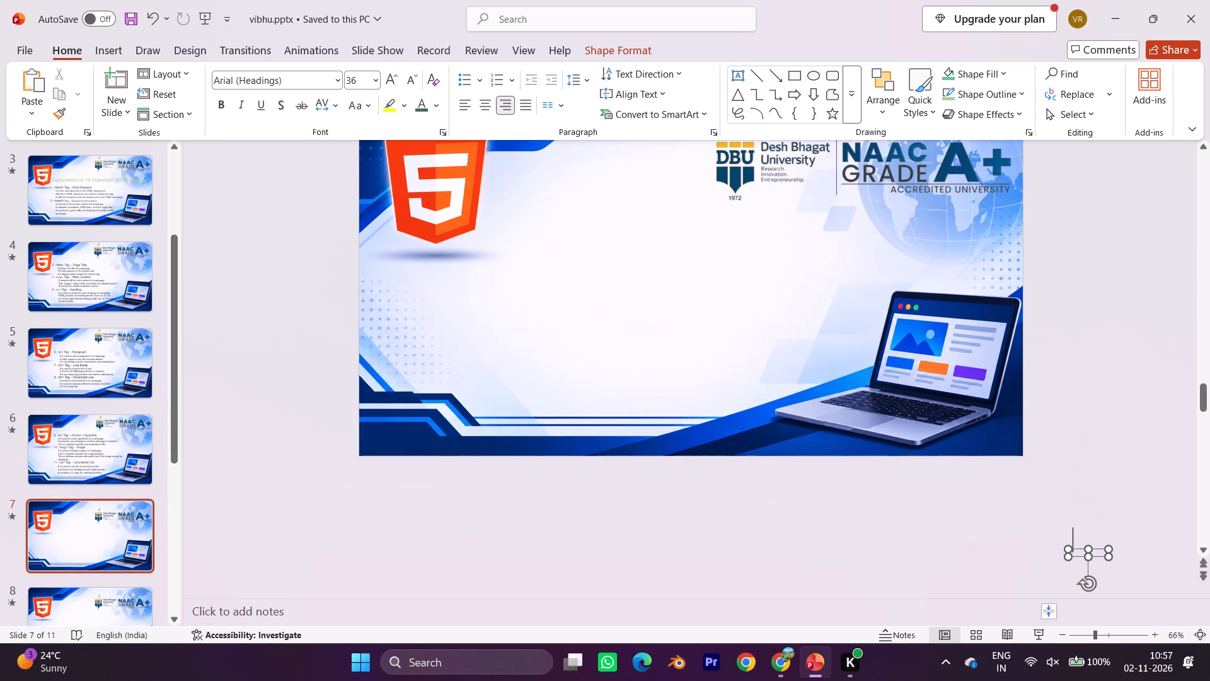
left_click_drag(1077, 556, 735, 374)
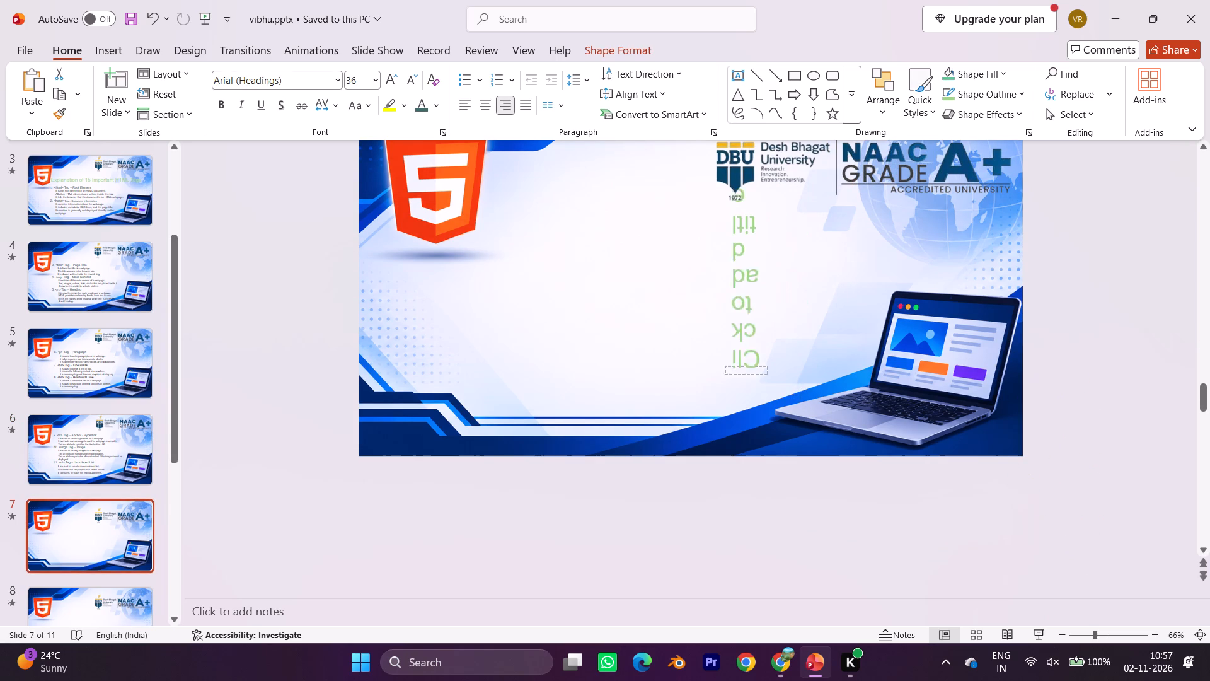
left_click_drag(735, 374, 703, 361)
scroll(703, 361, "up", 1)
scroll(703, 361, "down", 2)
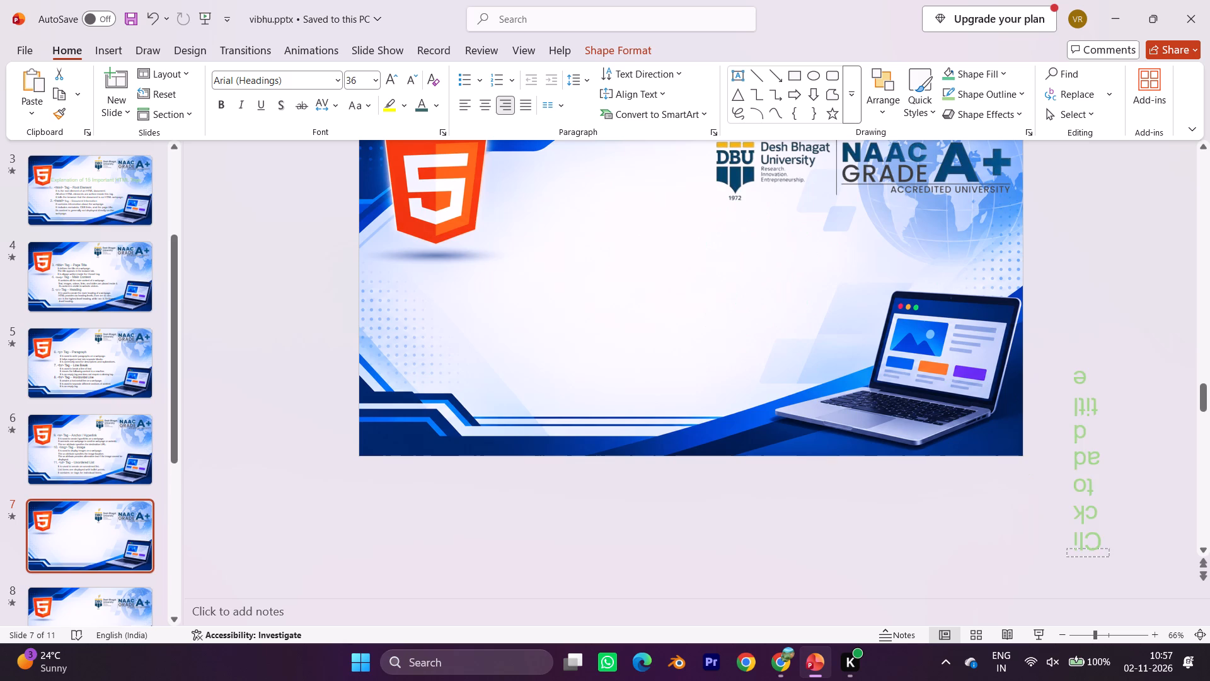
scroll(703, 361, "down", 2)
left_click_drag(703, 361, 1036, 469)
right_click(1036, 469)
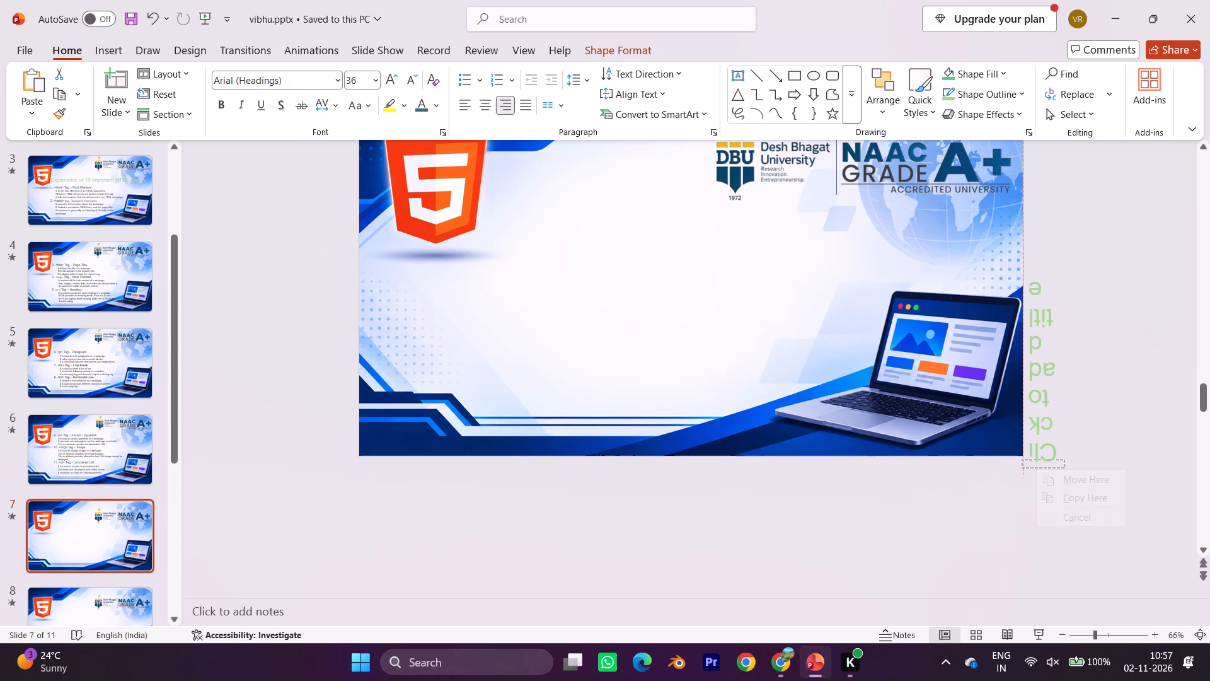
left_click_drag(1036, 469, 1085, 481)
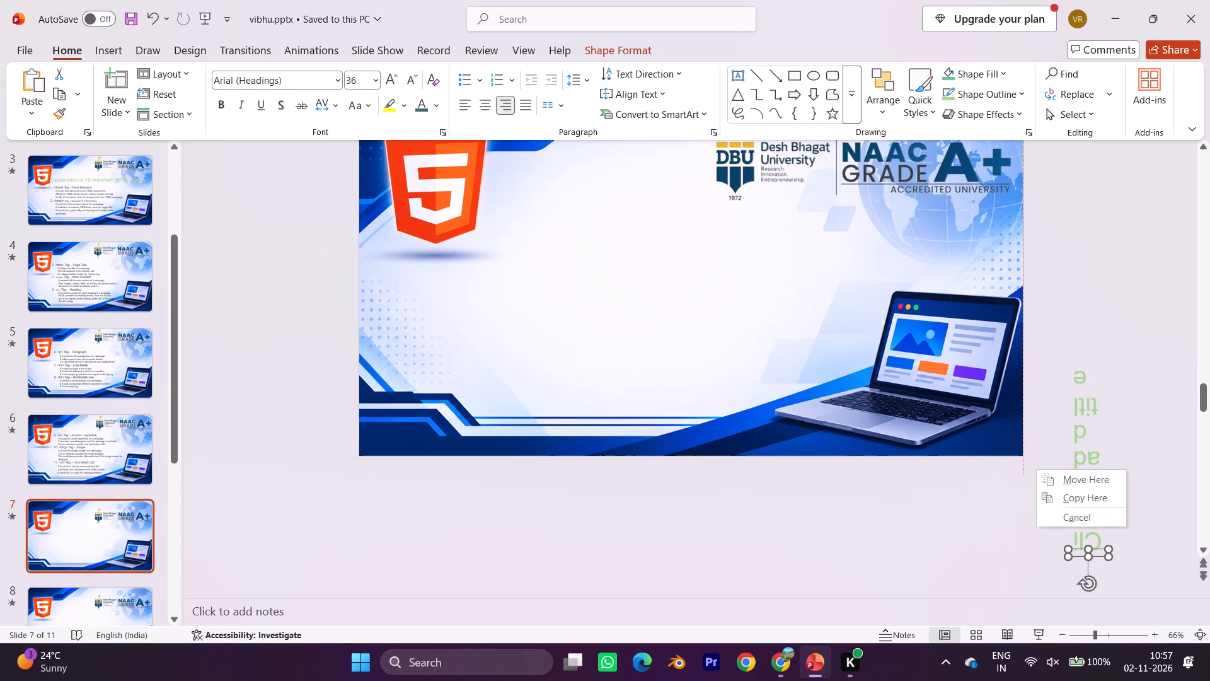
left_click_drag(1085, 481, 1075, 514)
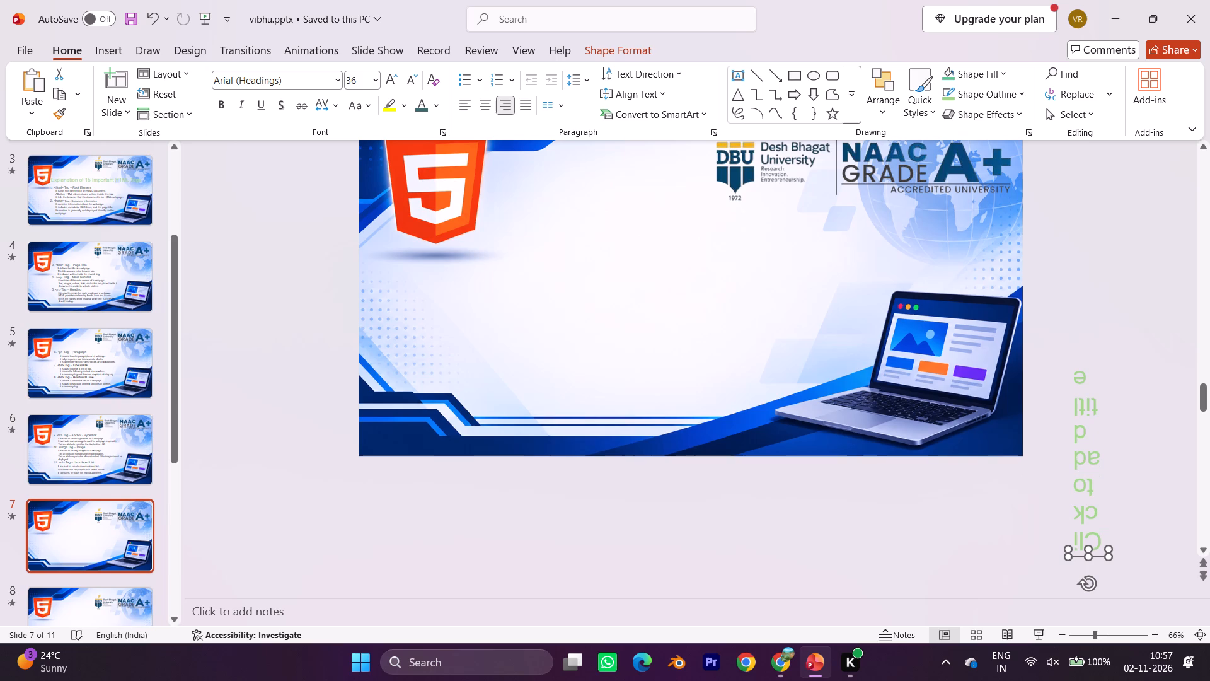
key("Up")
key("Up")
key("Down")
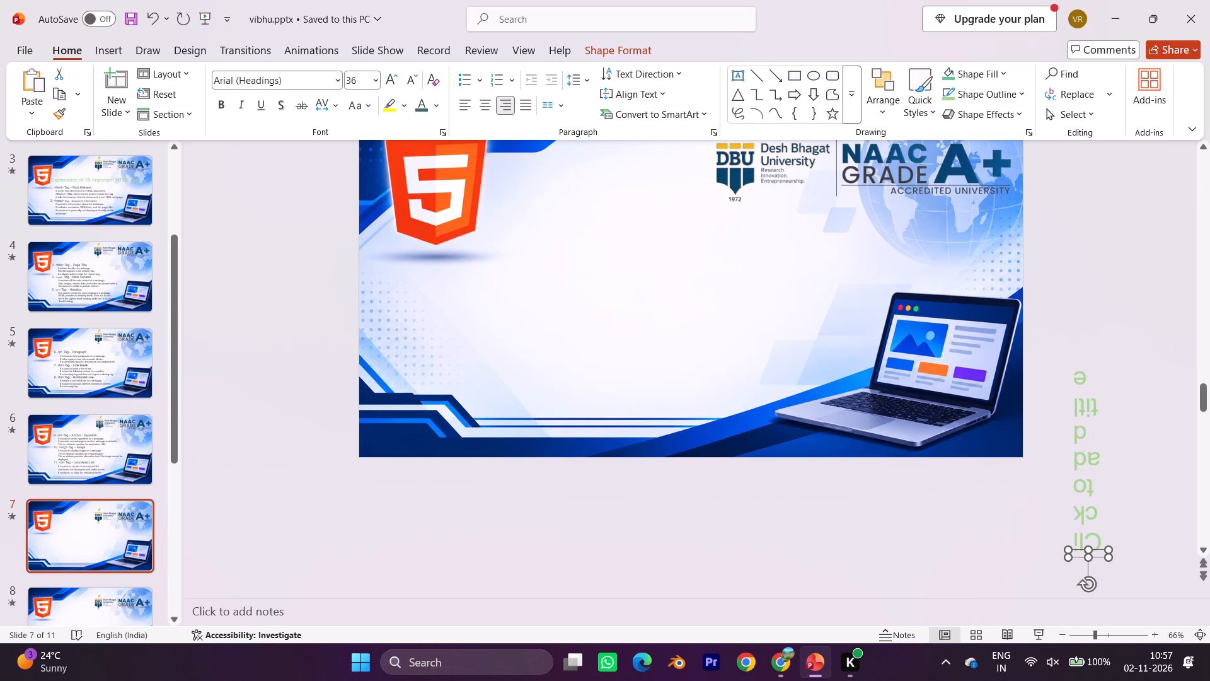
Look through slides 4 to 7 to check their HTML tag text and the placement of the empty title placeholders.
left_click(101, 443)
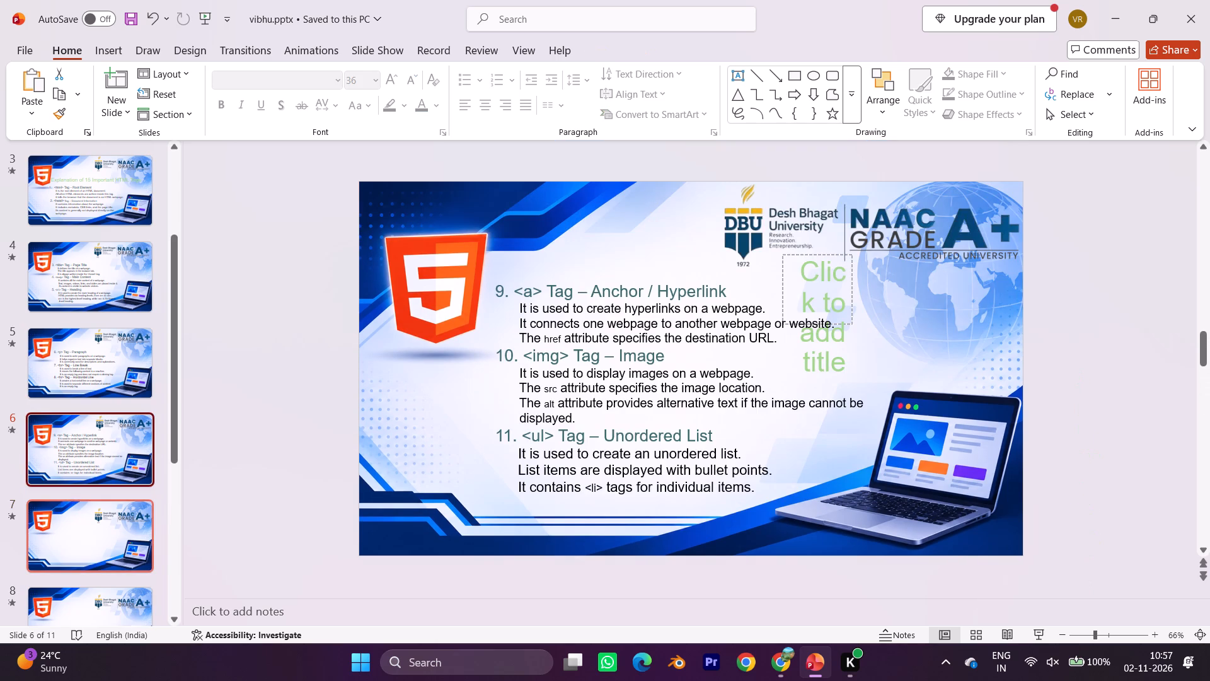
left_click(113, 545)
left_click(617, 373)
scroll(617, 373, "down", 1)
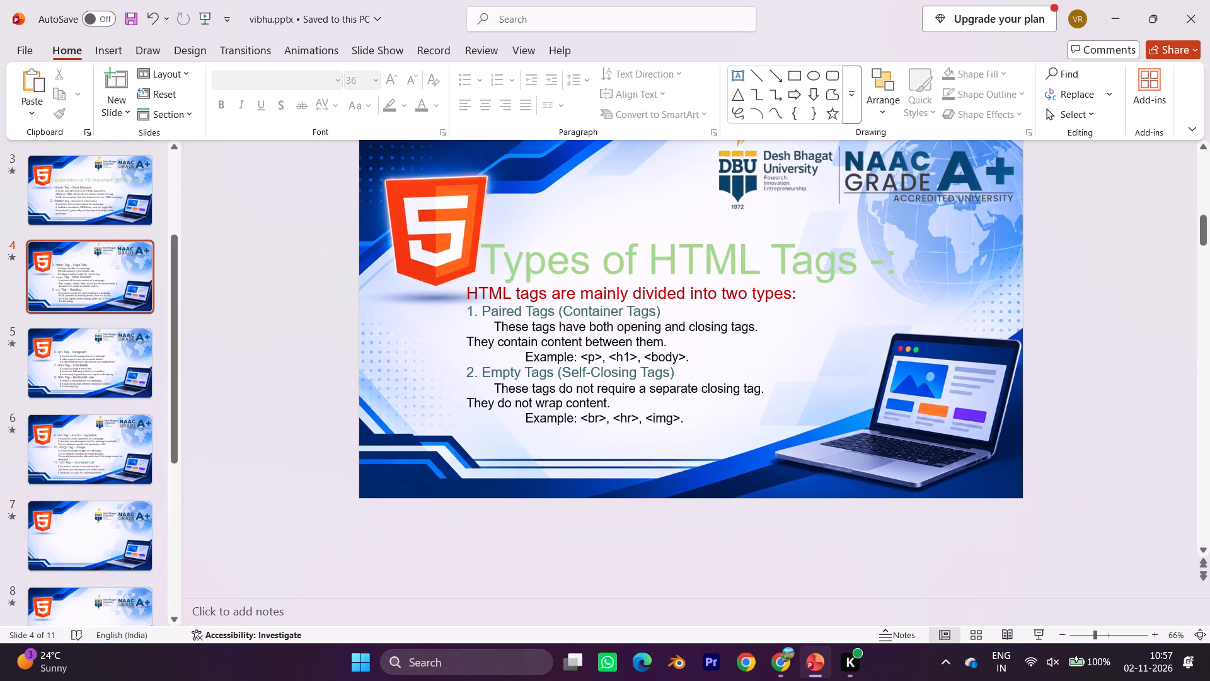
scroll(617, 373, "down", 2)
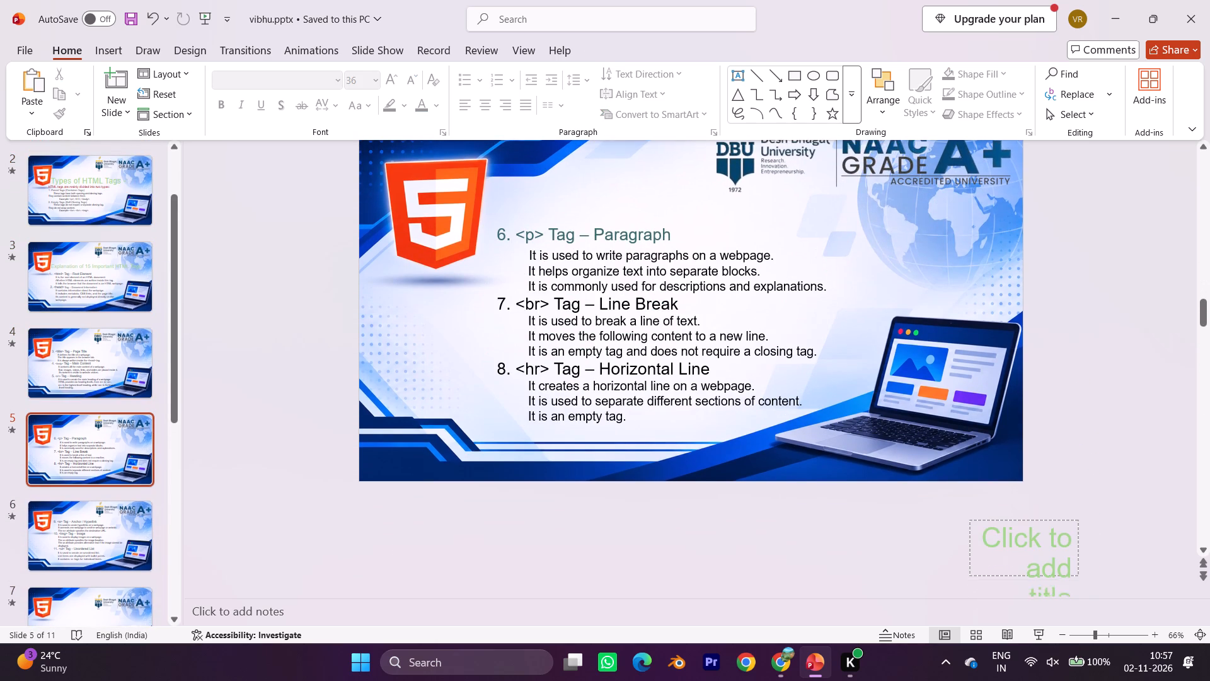
scroll(617, 373, "down", 1)
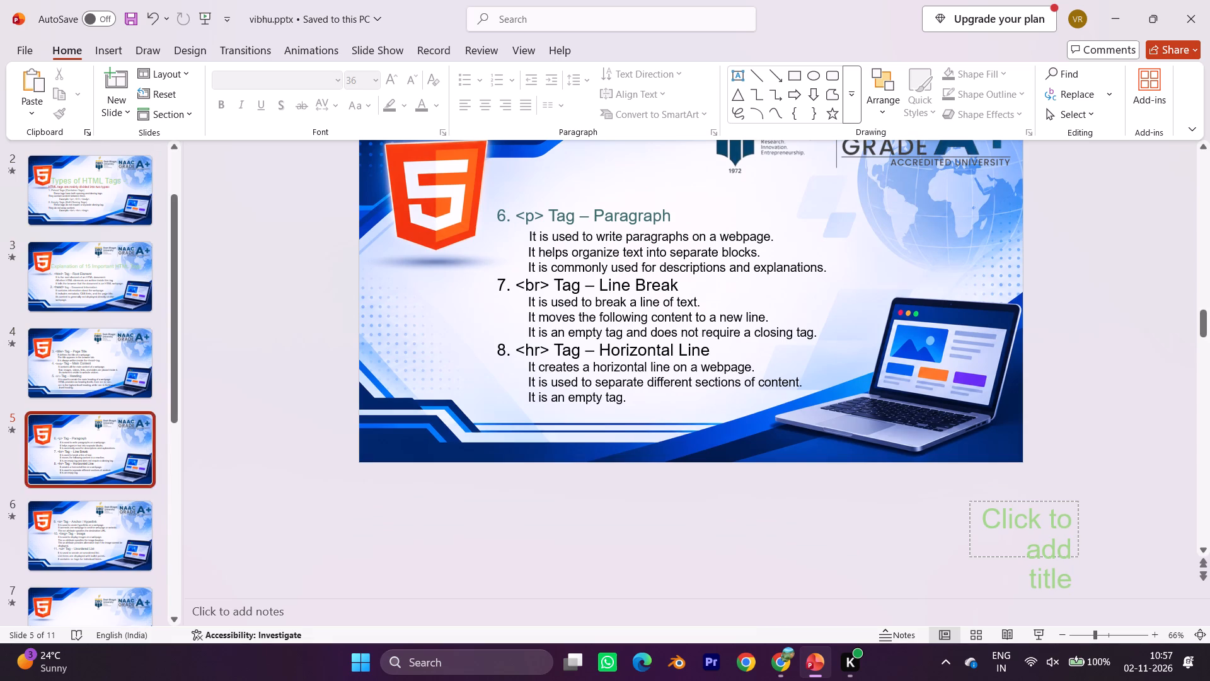
left_click(95, 512)
left_click(81, 617)
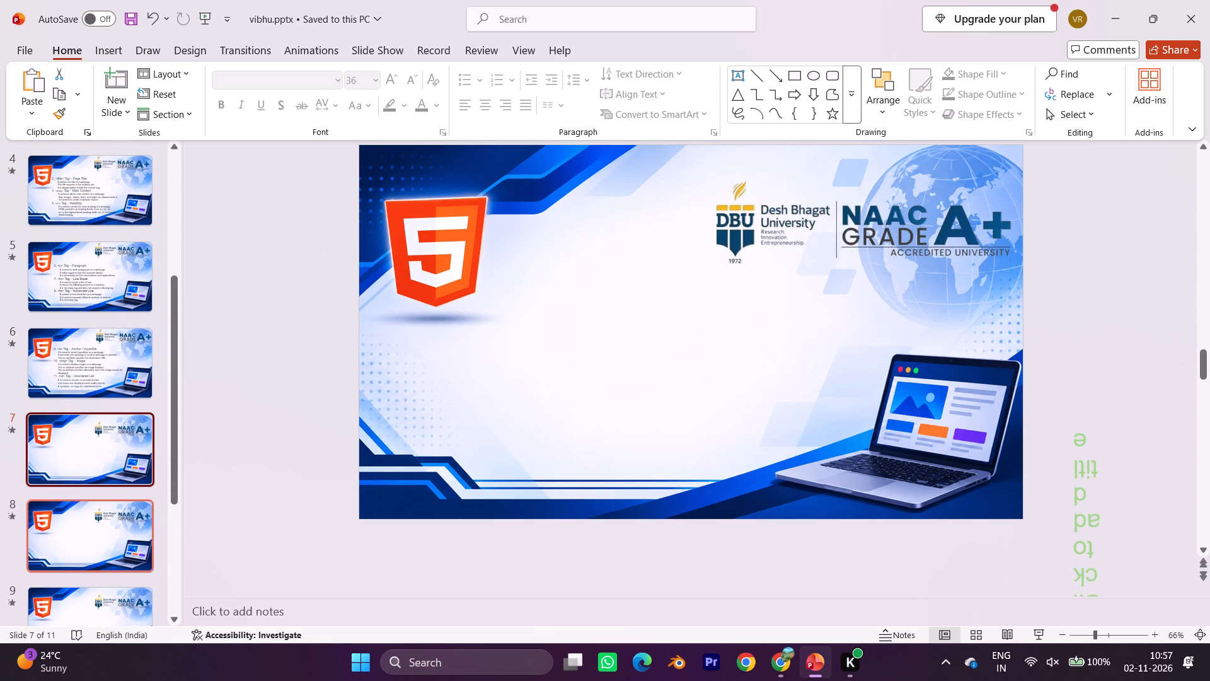
Shrink slide 8's large empty title placeholder to a tiny box at the lower edge of the laptop picture.
left_click(108, 520)
left_click(419, 374)
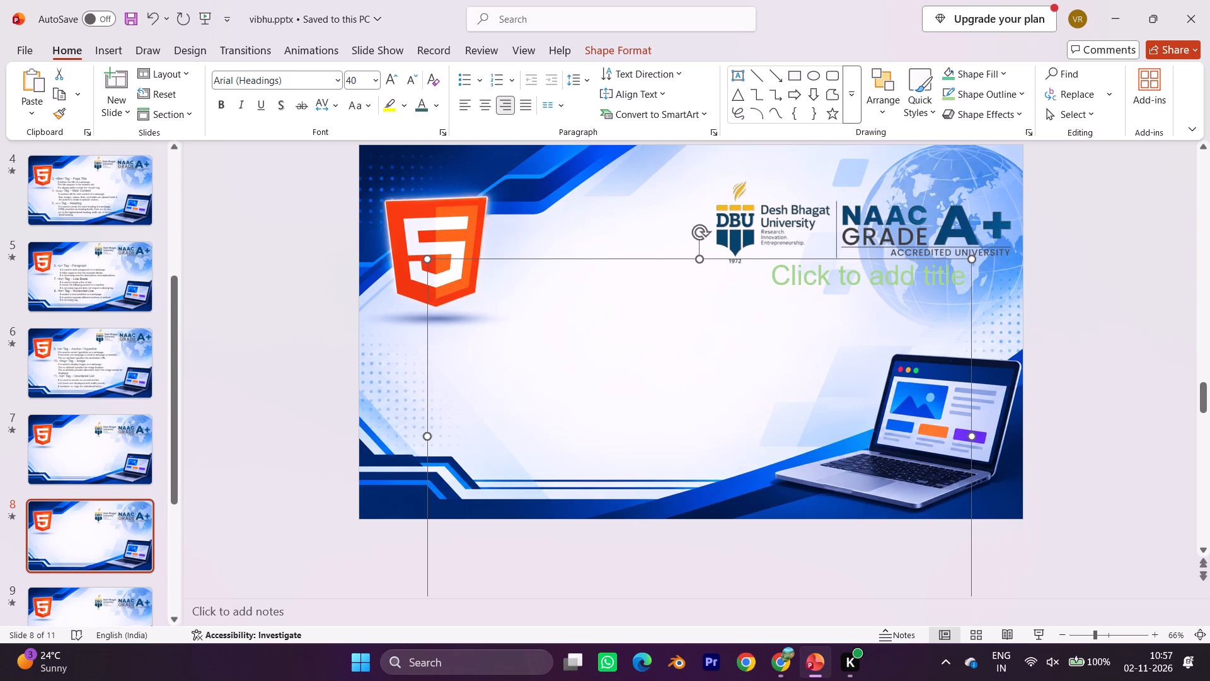
left_click_drag(566, 255, 534, 155)
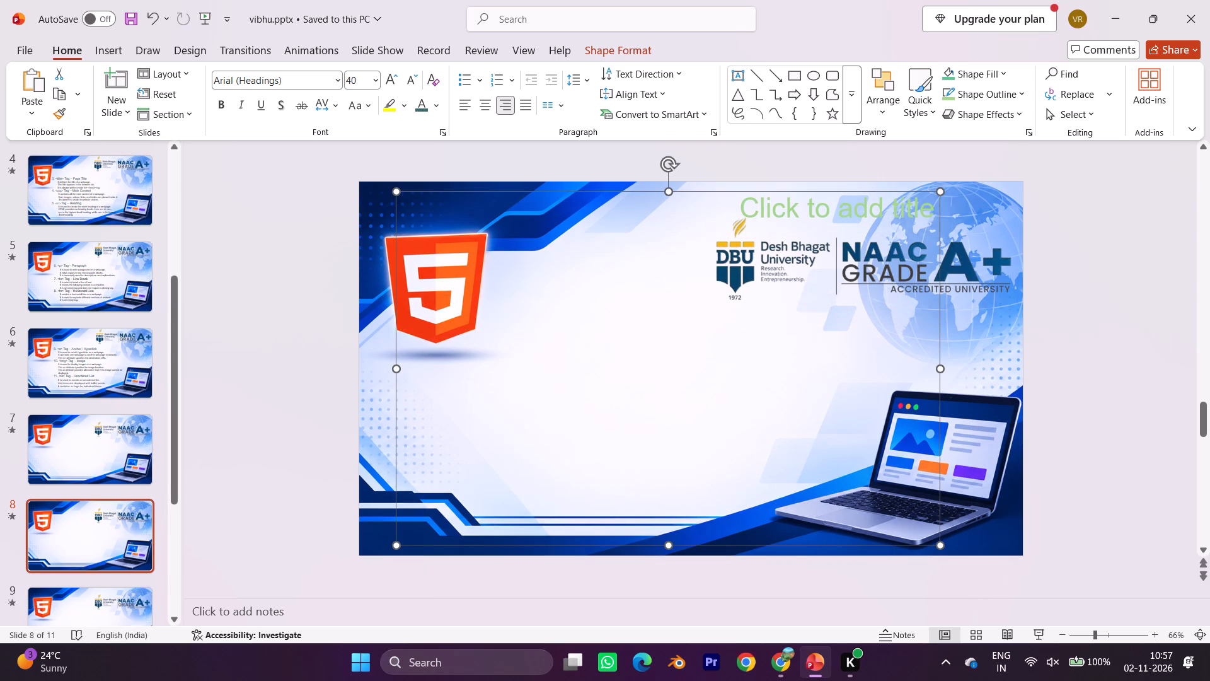
left_click_drag(391, 193, 720, 393)
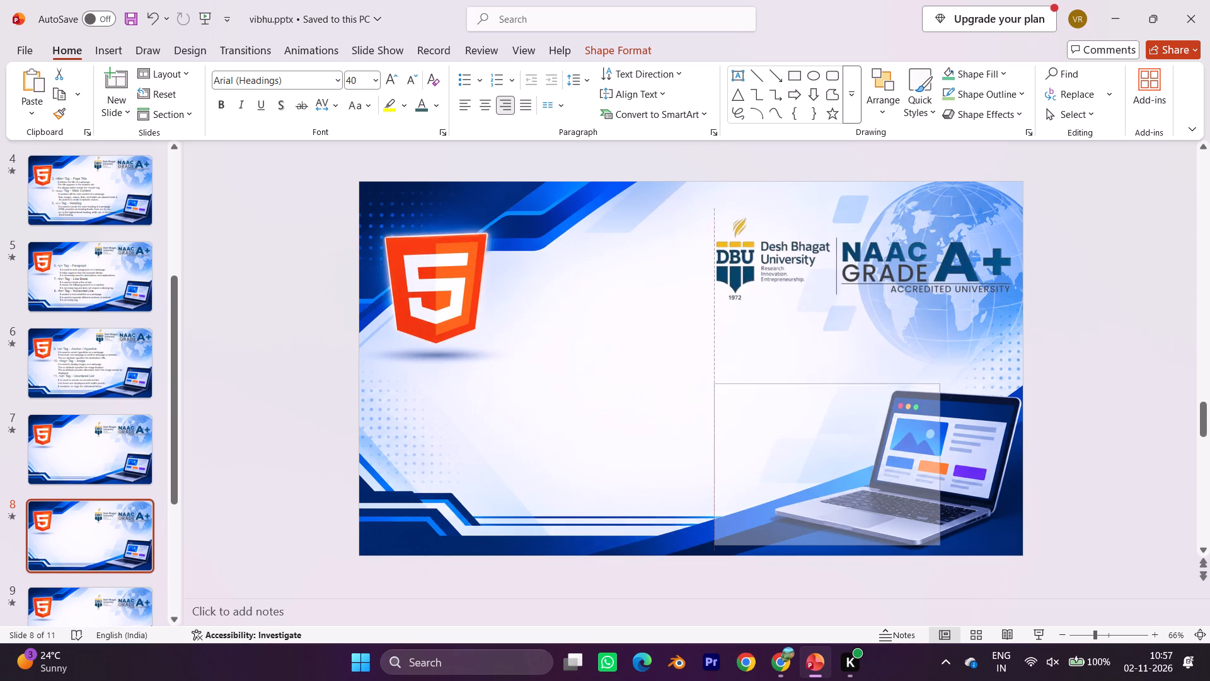
left_click_drag(720, 393, 1028, 572)
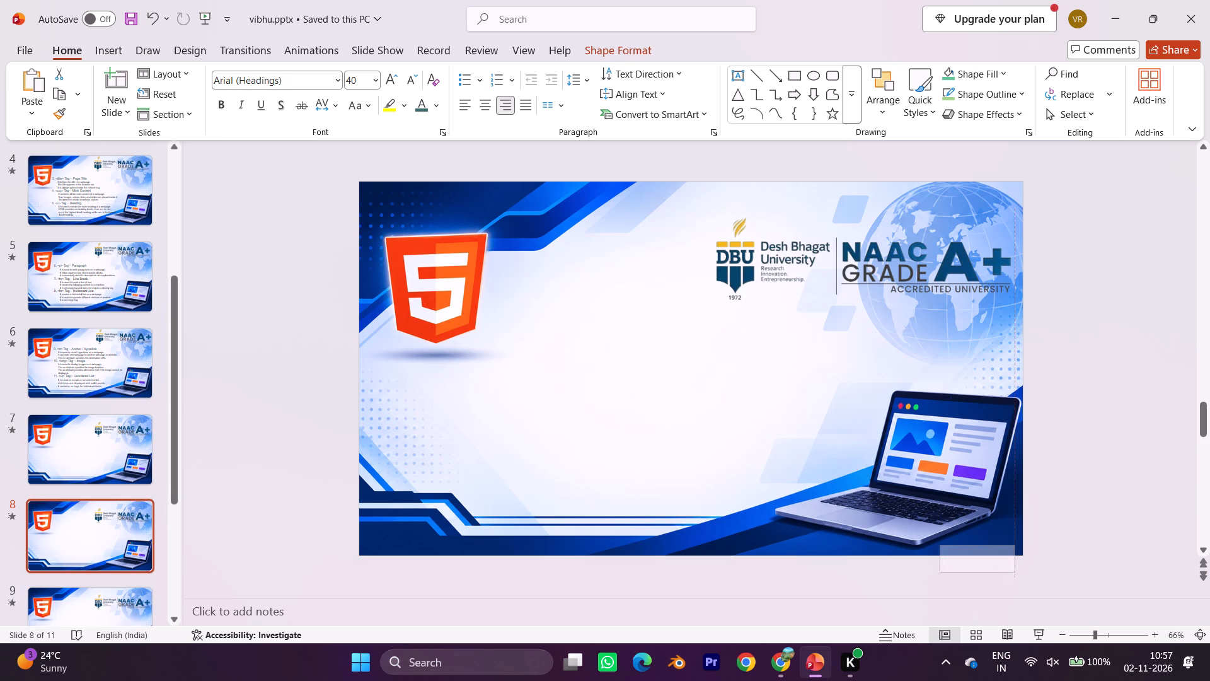
left_click_drag(1028, 572, 953, 538)
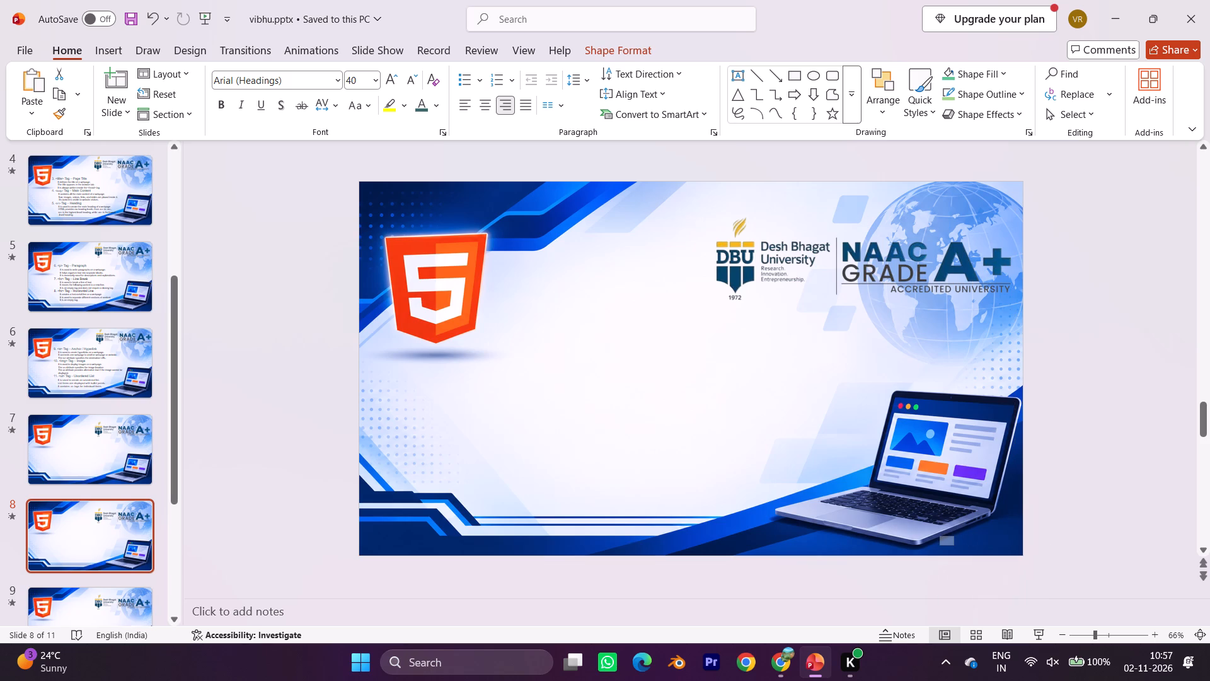
left_click_drag(953, 538, 951, 538)
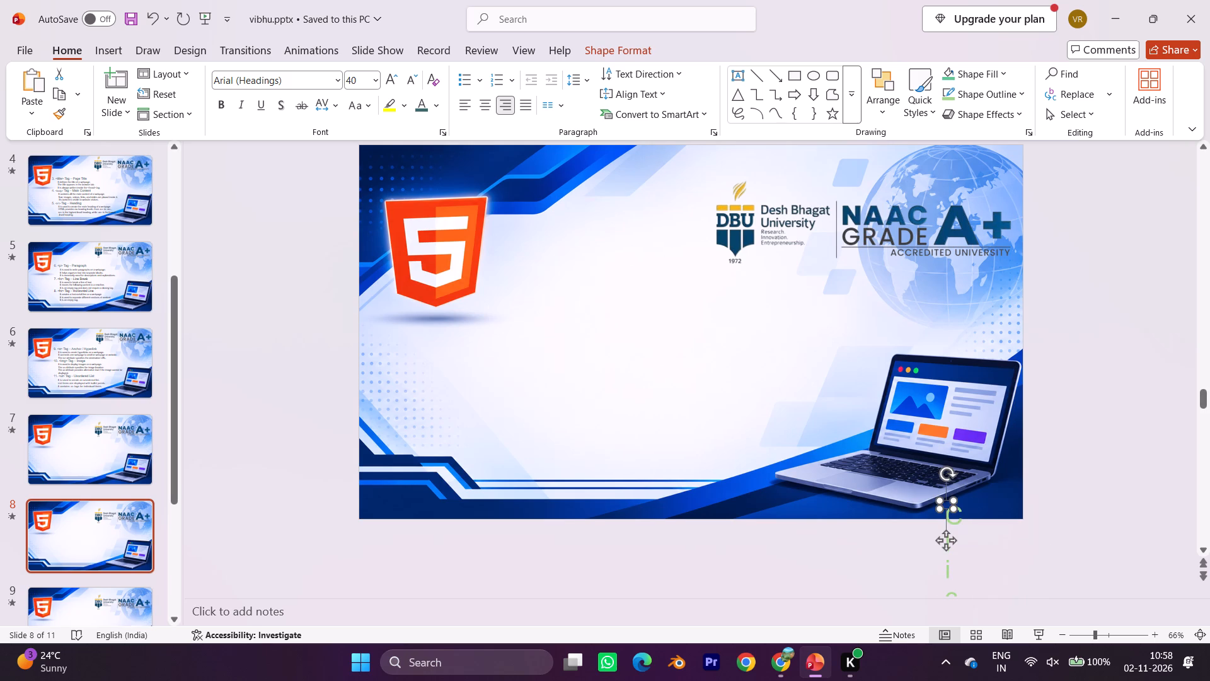
double_click(951, 538)
Enlarge the small empty text box on slide 8 to fill the blank area between the HTML5 logo and the laptop.
left_click(630, 317)
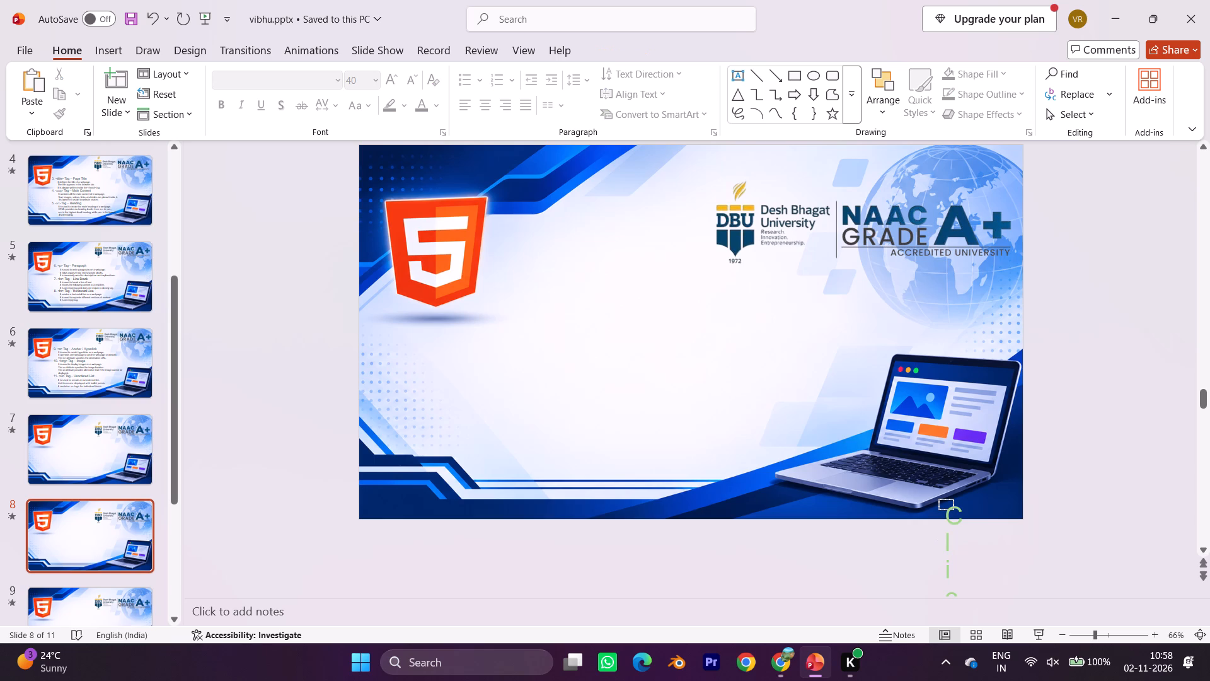
left_click(556, 269)
left_click_drag(556, 269, 796, 434)
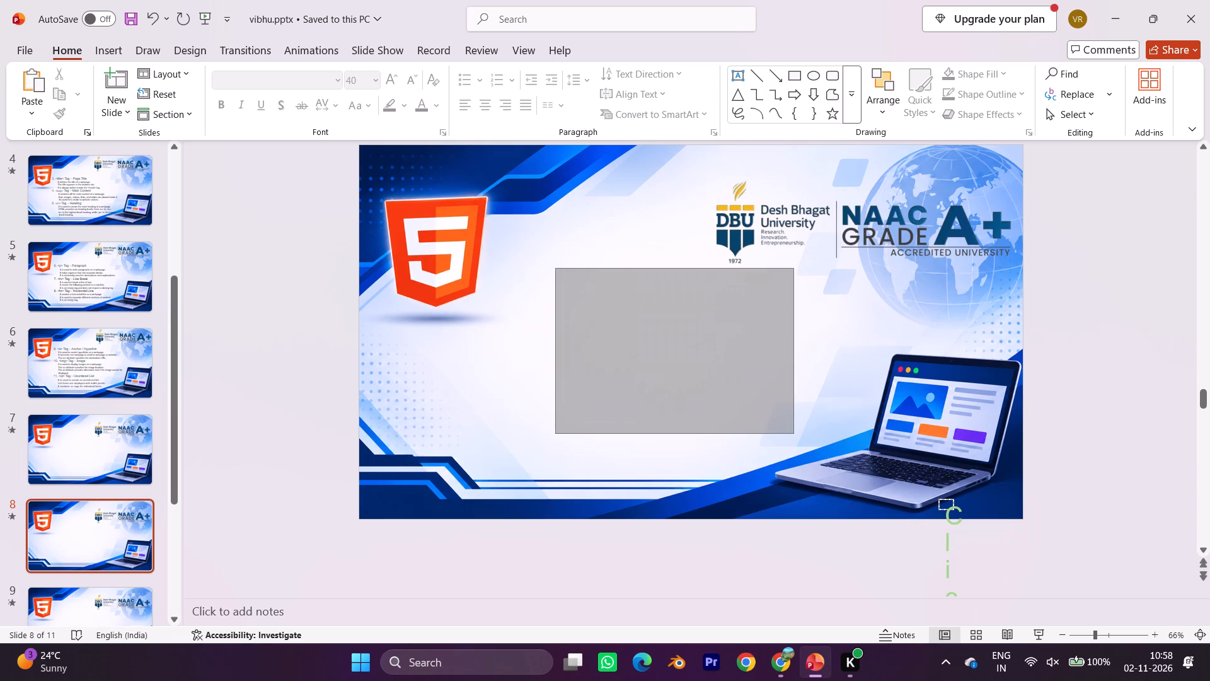
left_click_drag(796, 434, 822, 448)
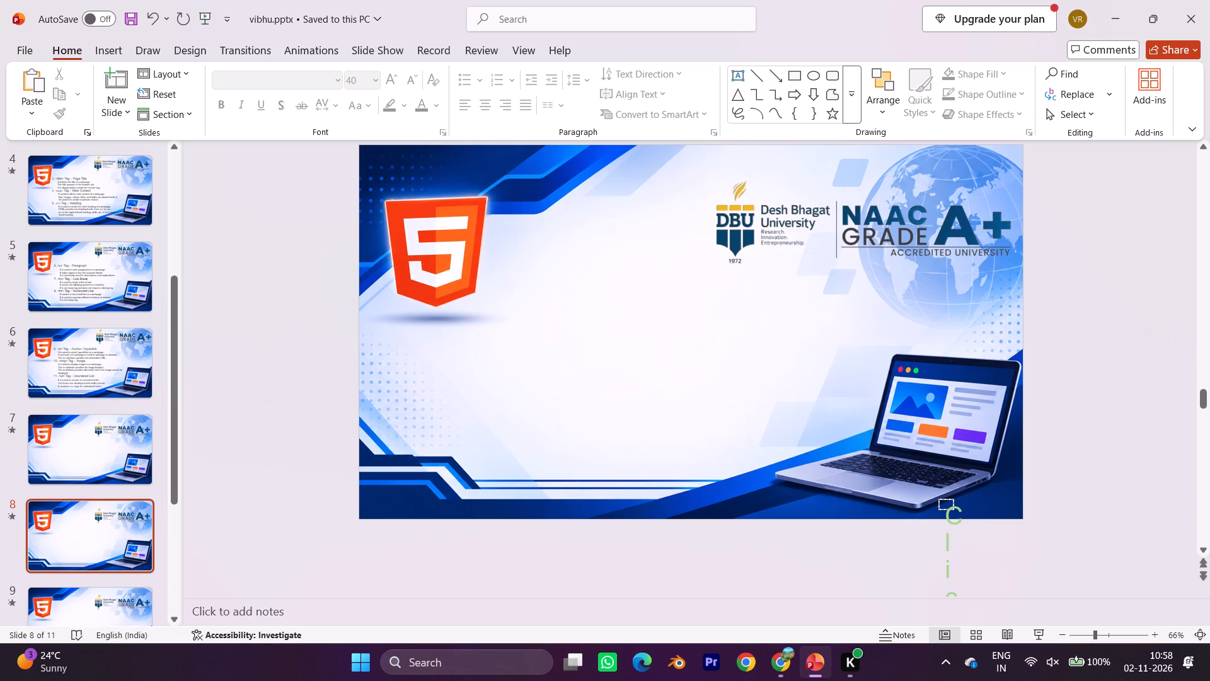
triple_click(612, 290)
triple_click(612, 290)
left_click_drag(612, 290, 555, 283)
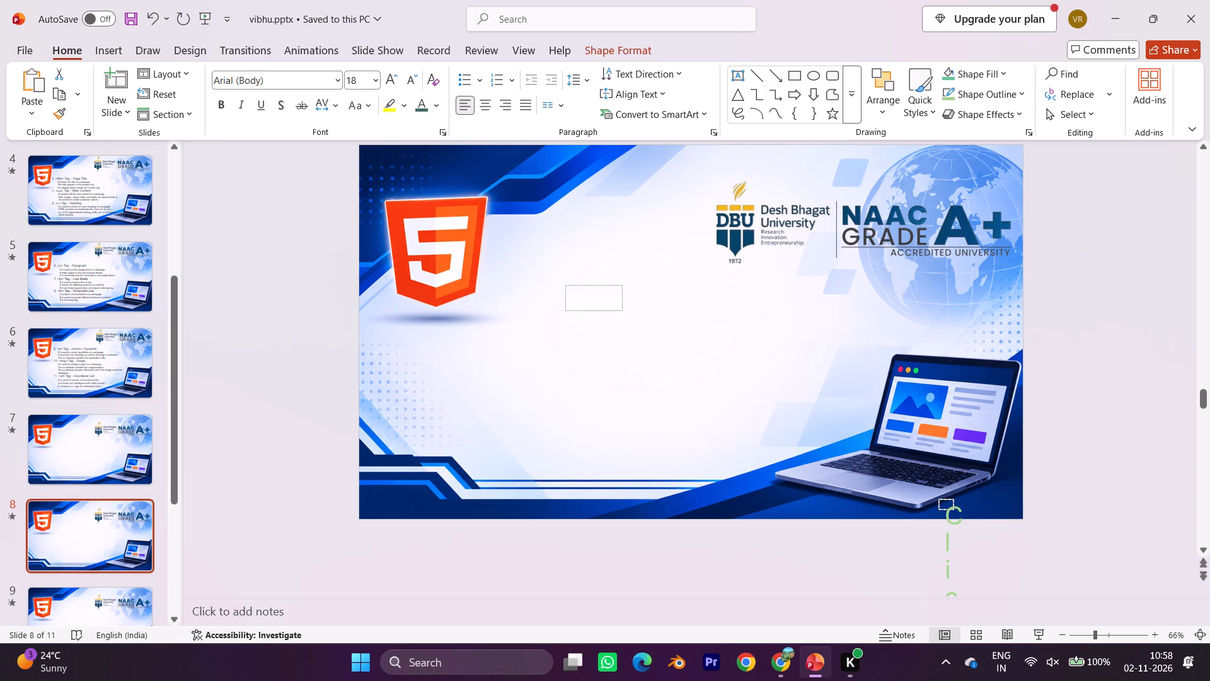
left_click_drag(555, 283, 492, 262)
left_click(492, 262)
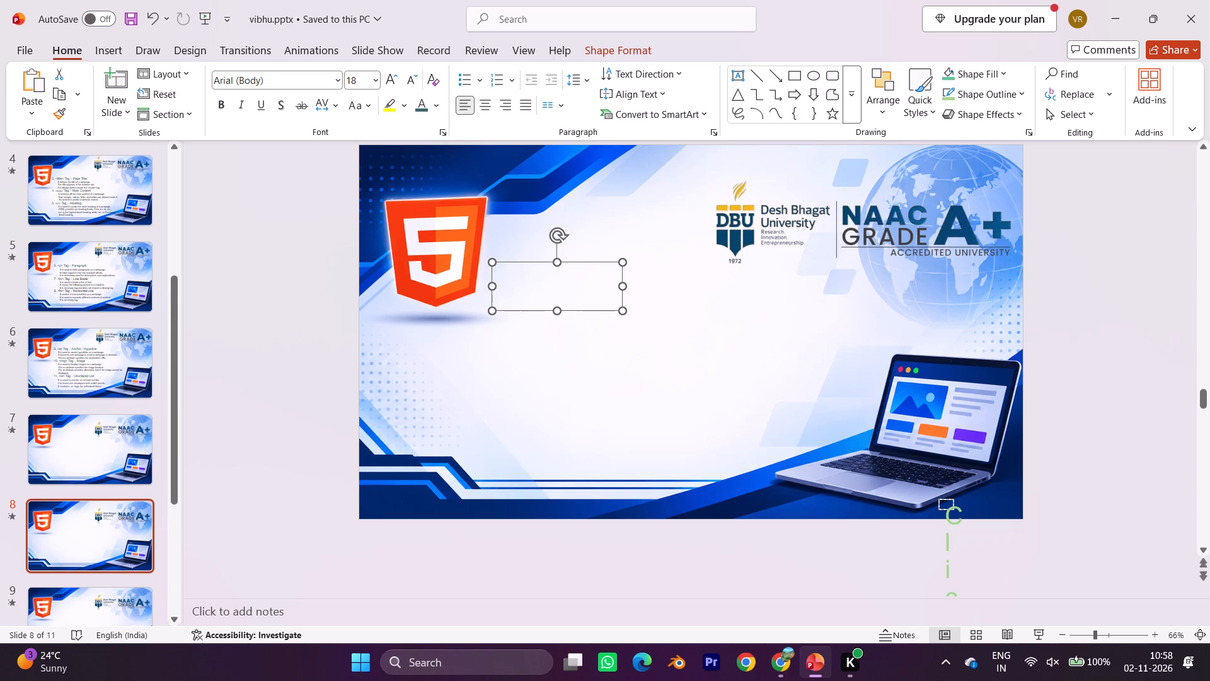
left_click_drag(620, 309, 811, 423)
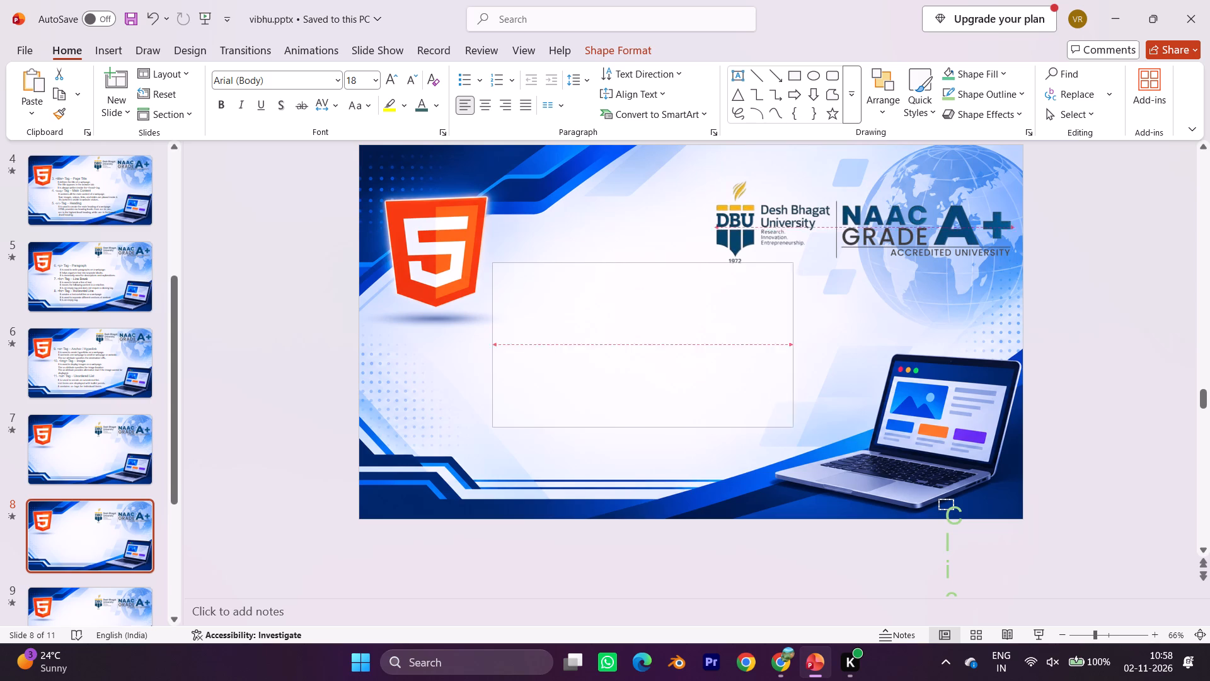
left_click_drag(811, 423, 846, 463)
left_click(679, 377)
Look through slides 4 to 11 to compare the filled HTML tag slides with those still lacking text.
scroll(679, 377, "up", 1)
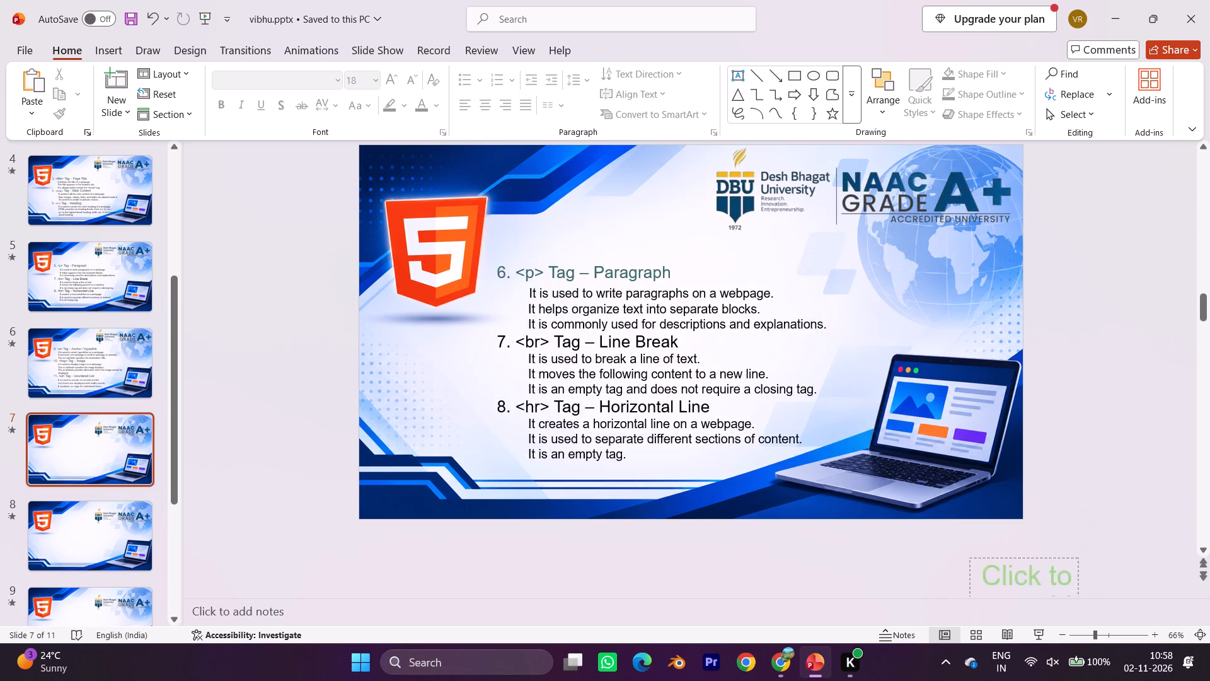
scroll(679, 377, "up", 1)
scroll(679, 377, "down", 5)
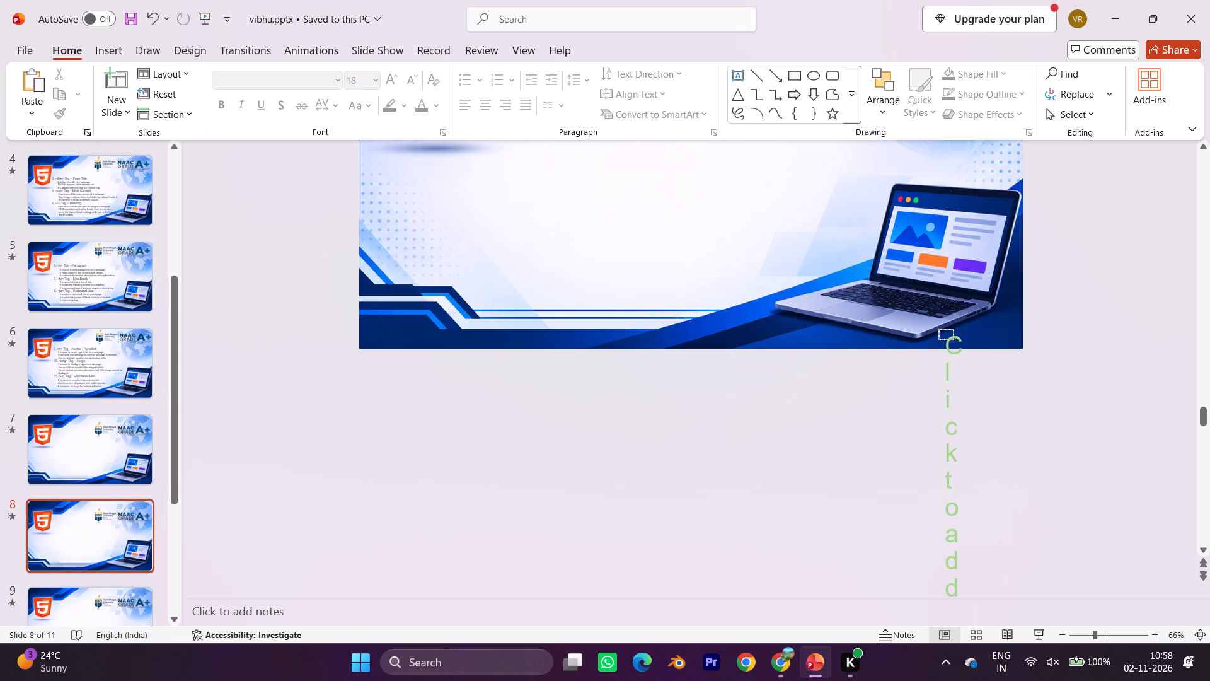
scroll(679, 377, "down", 2)
scroll(679, 377, "up", 8)
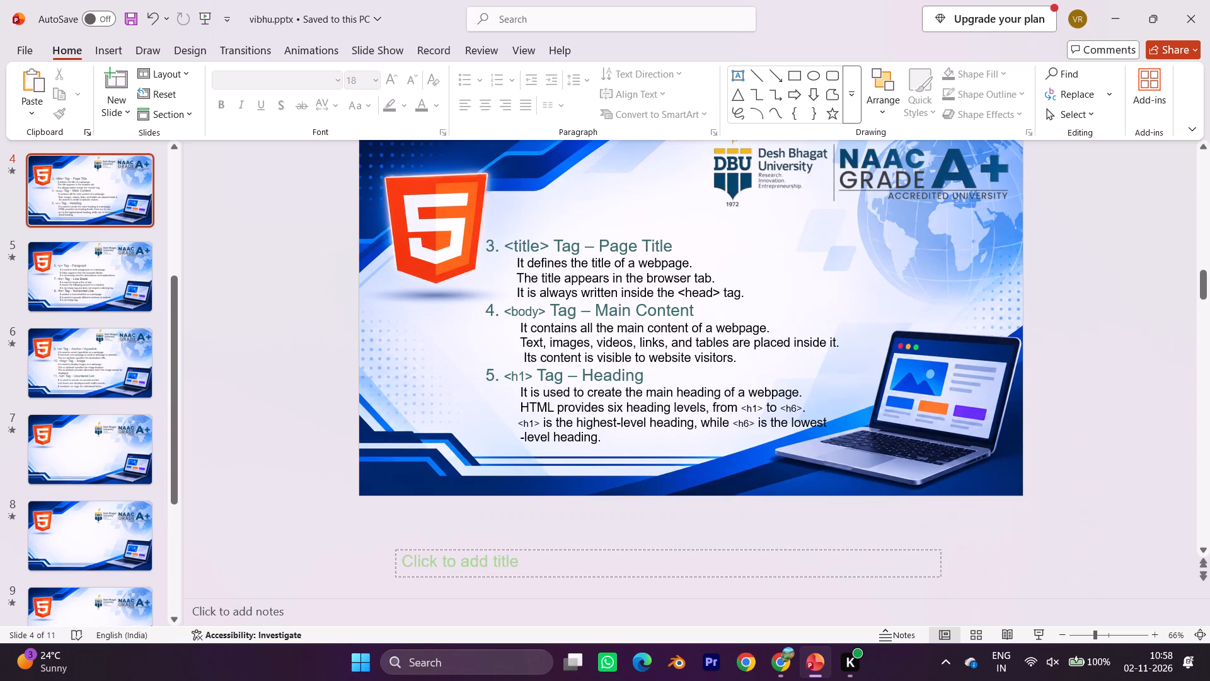
left_click(78, 557)
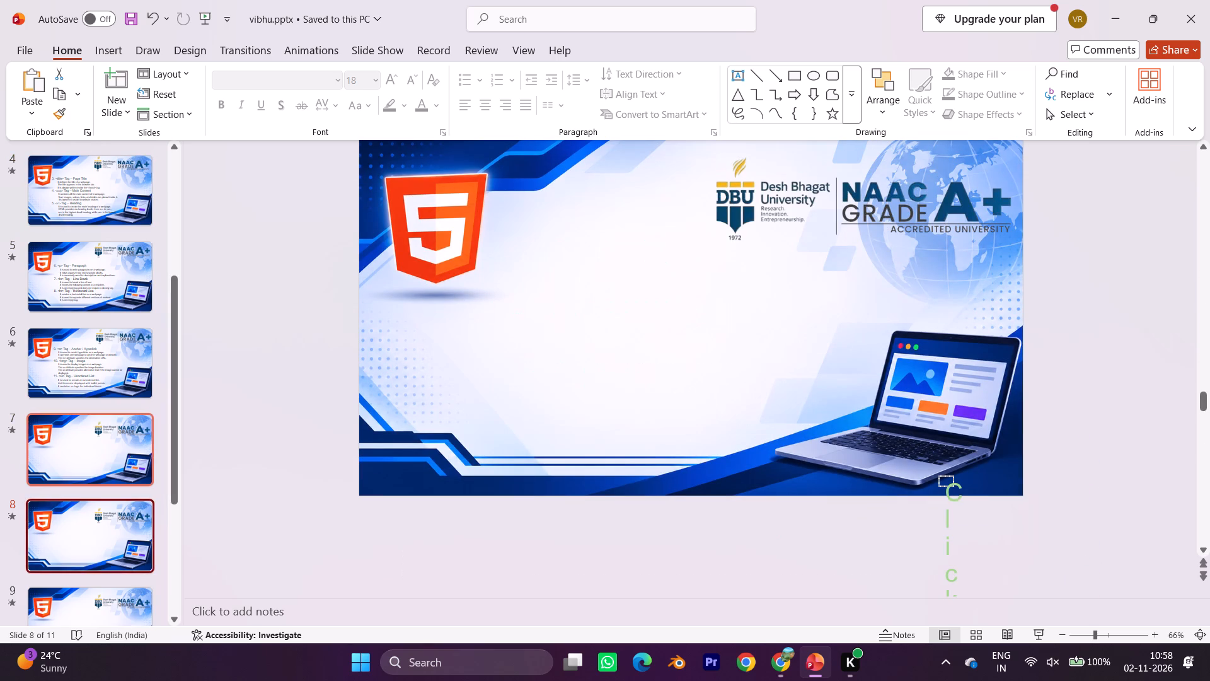
left_click(100, 436)
left_click(112, 344)
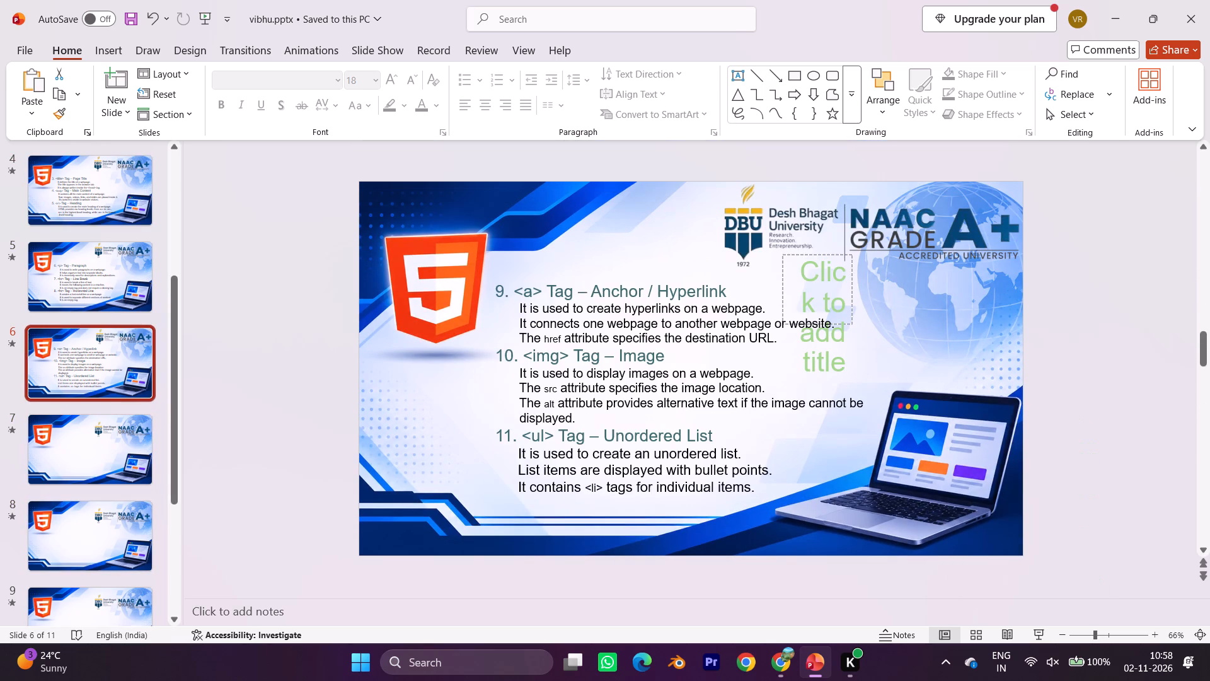
left_click(107, 292)
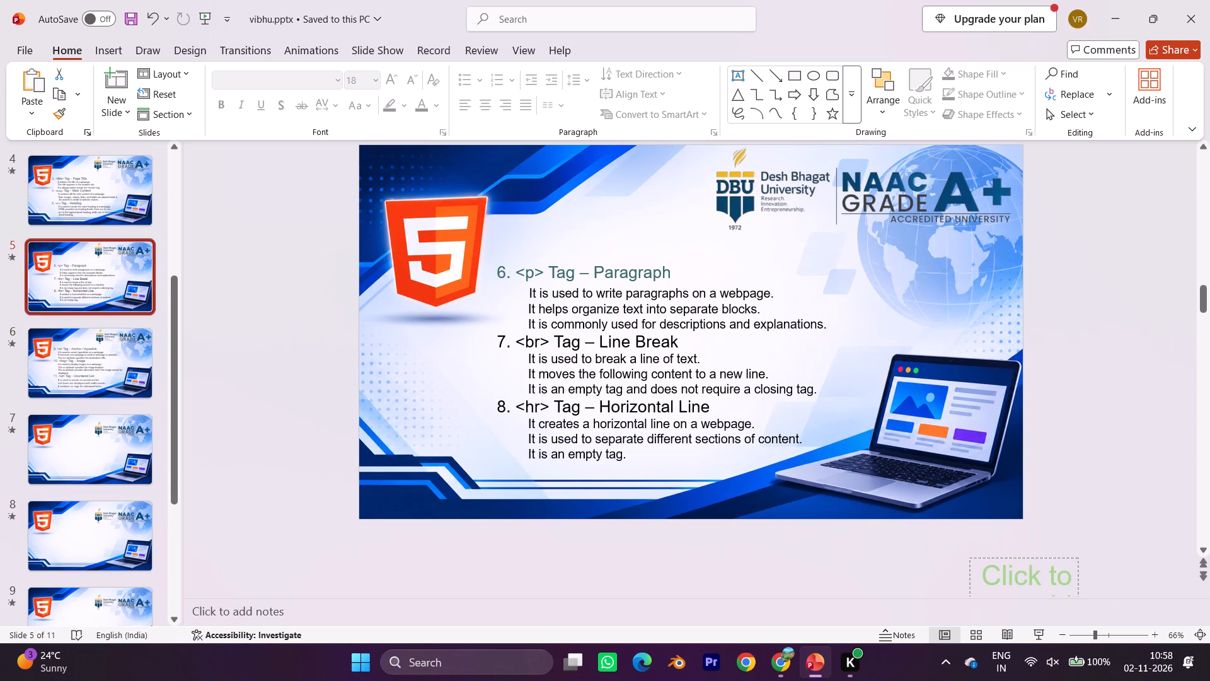
left_click(95, 424)
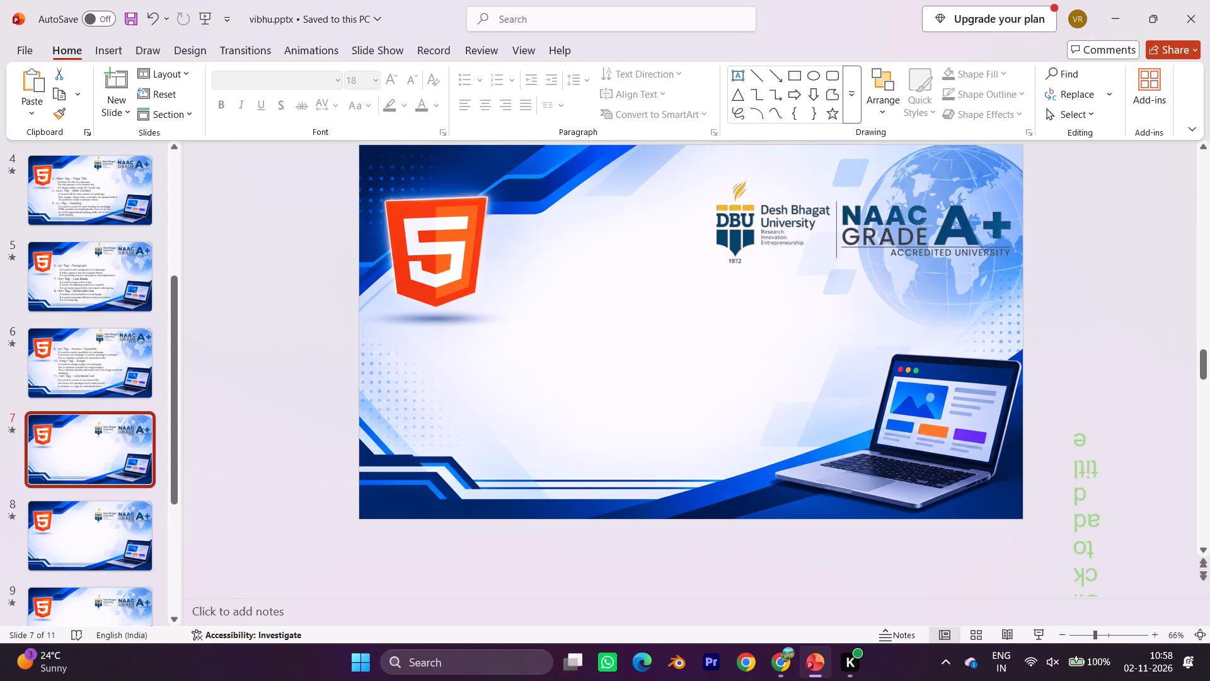
scroll(95, 424, "down", 5)
scroll(95, 424, "up", 2)
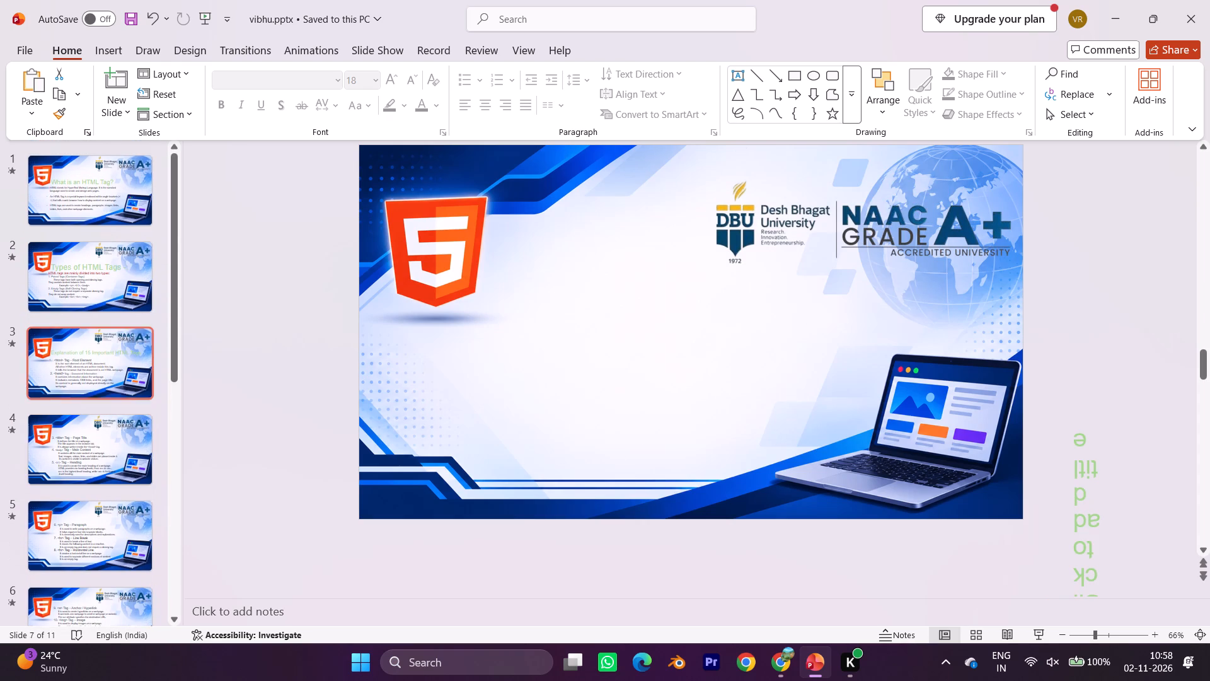
scroll(47, 534, "down", 1)
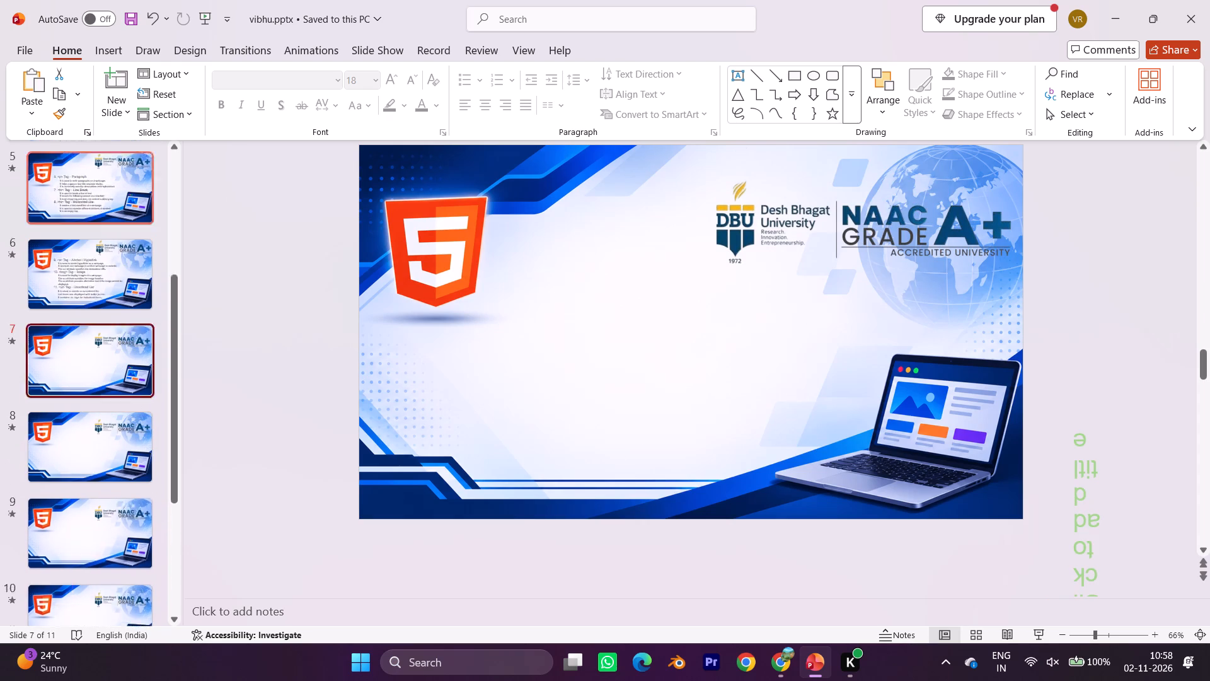
scroll(47, 534, "down", 1)
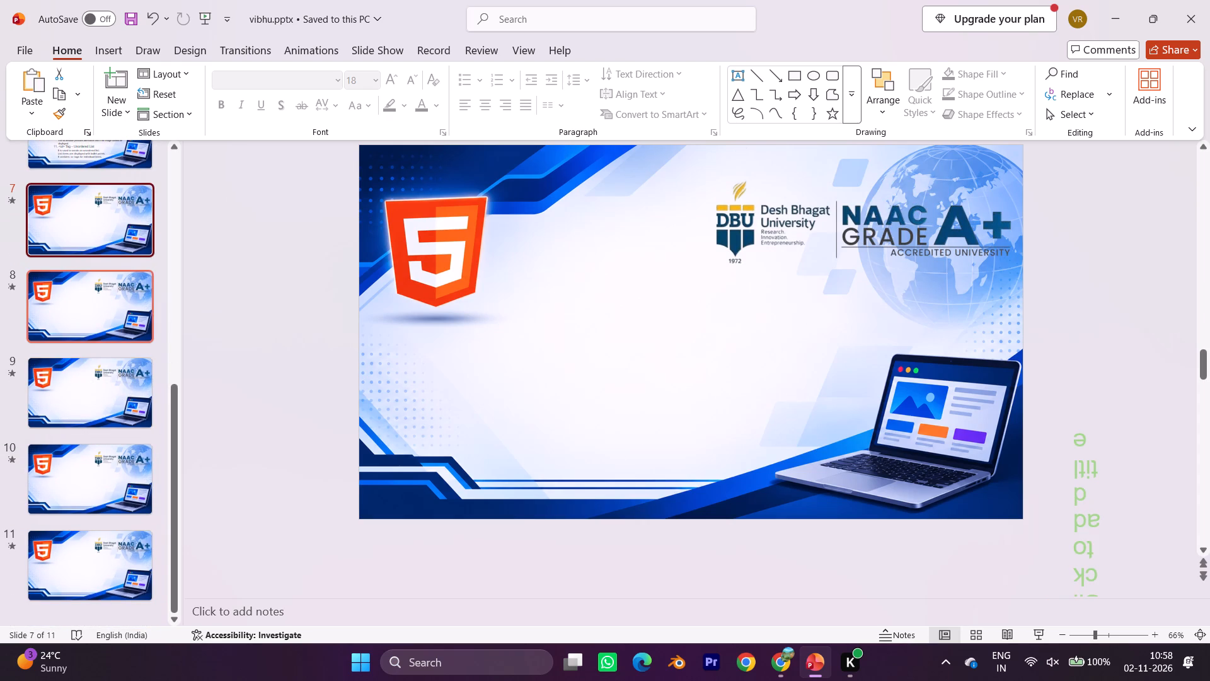
left_click(90, 308)
left_click(124, 249)
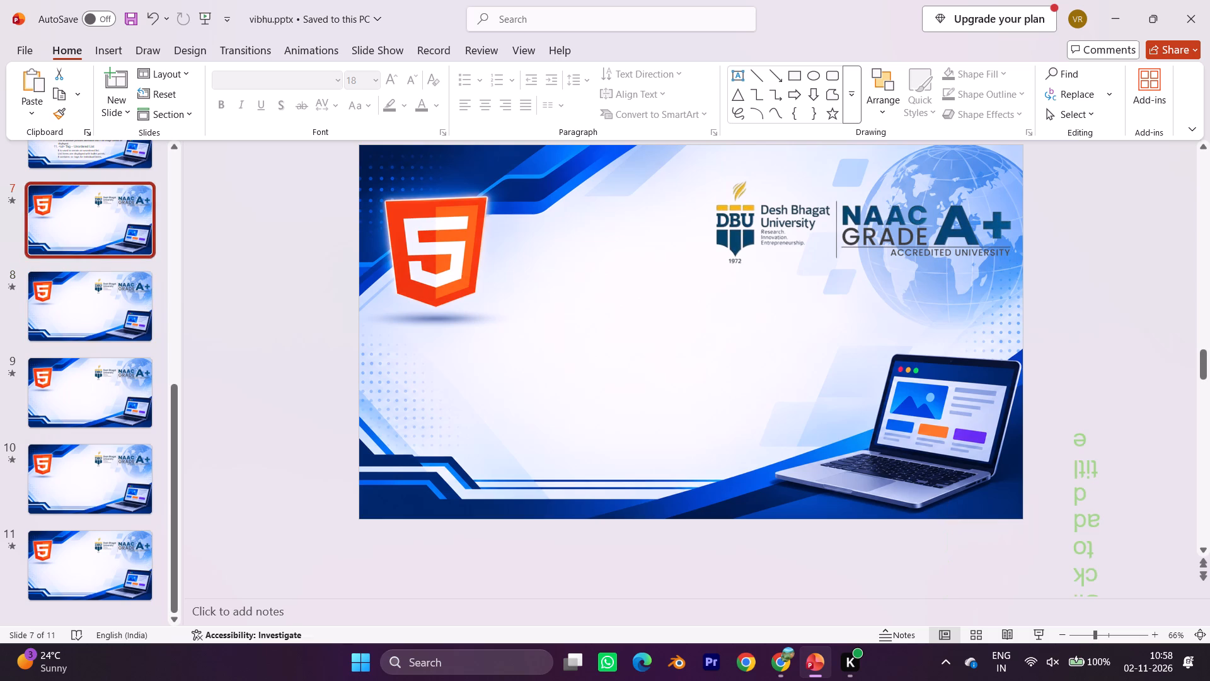
left_click(78, 160)
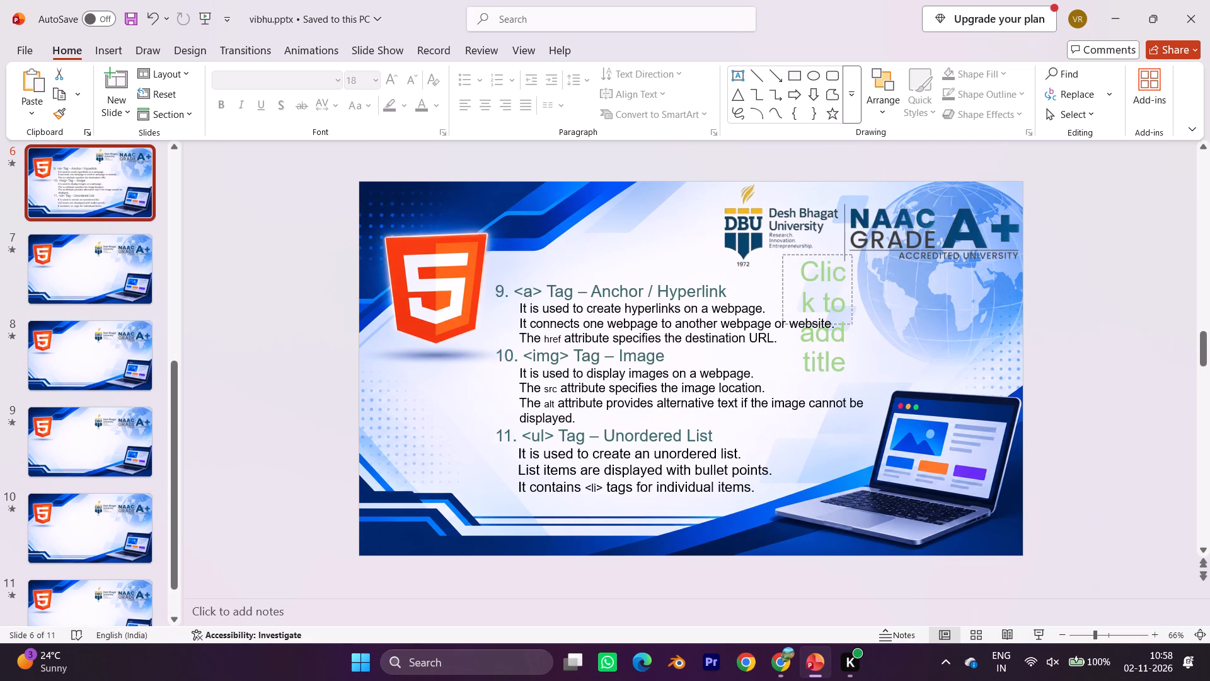
left_click(79, 242)
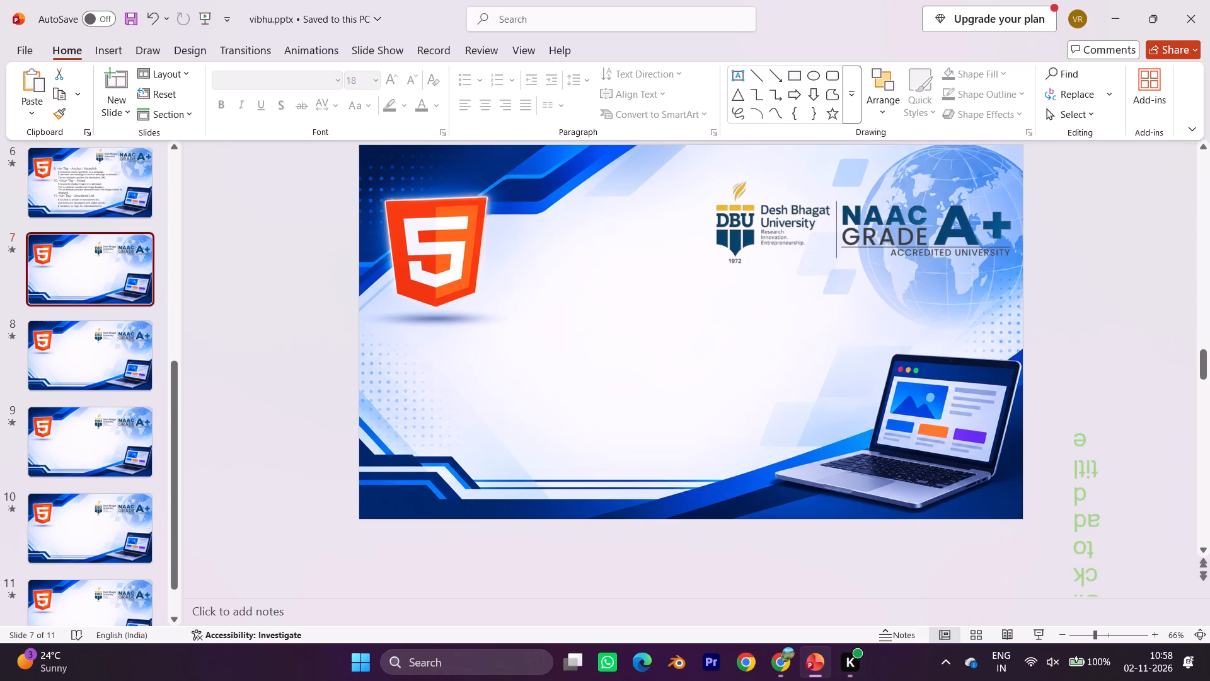
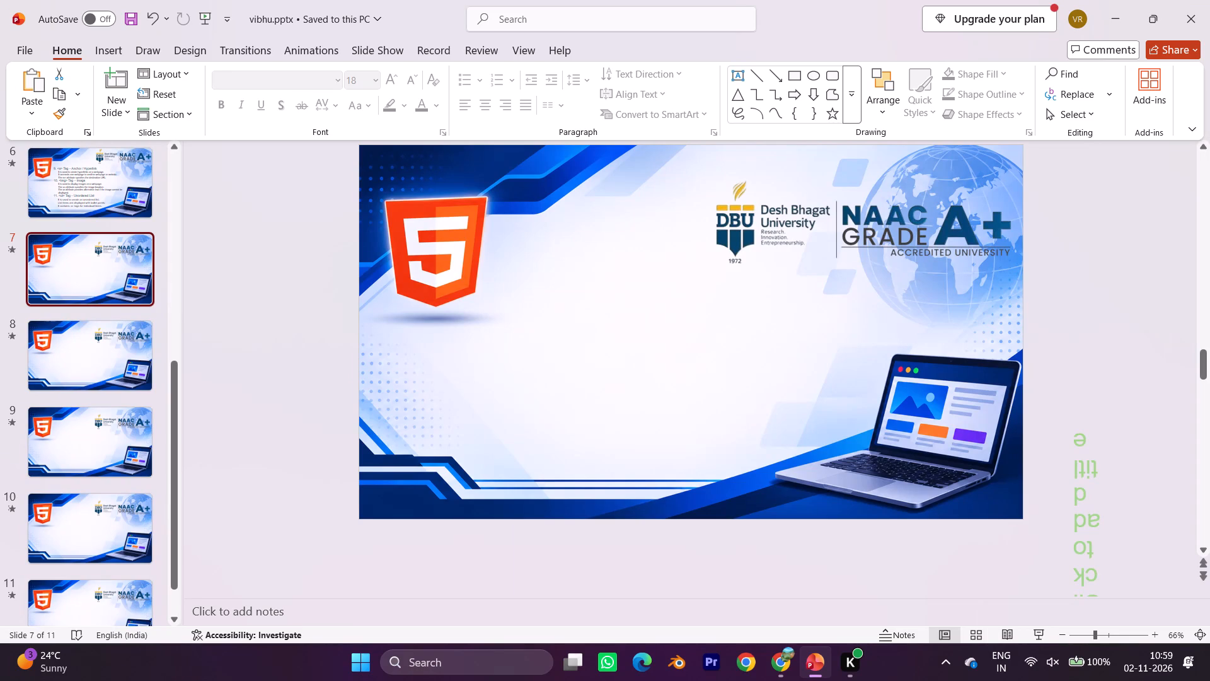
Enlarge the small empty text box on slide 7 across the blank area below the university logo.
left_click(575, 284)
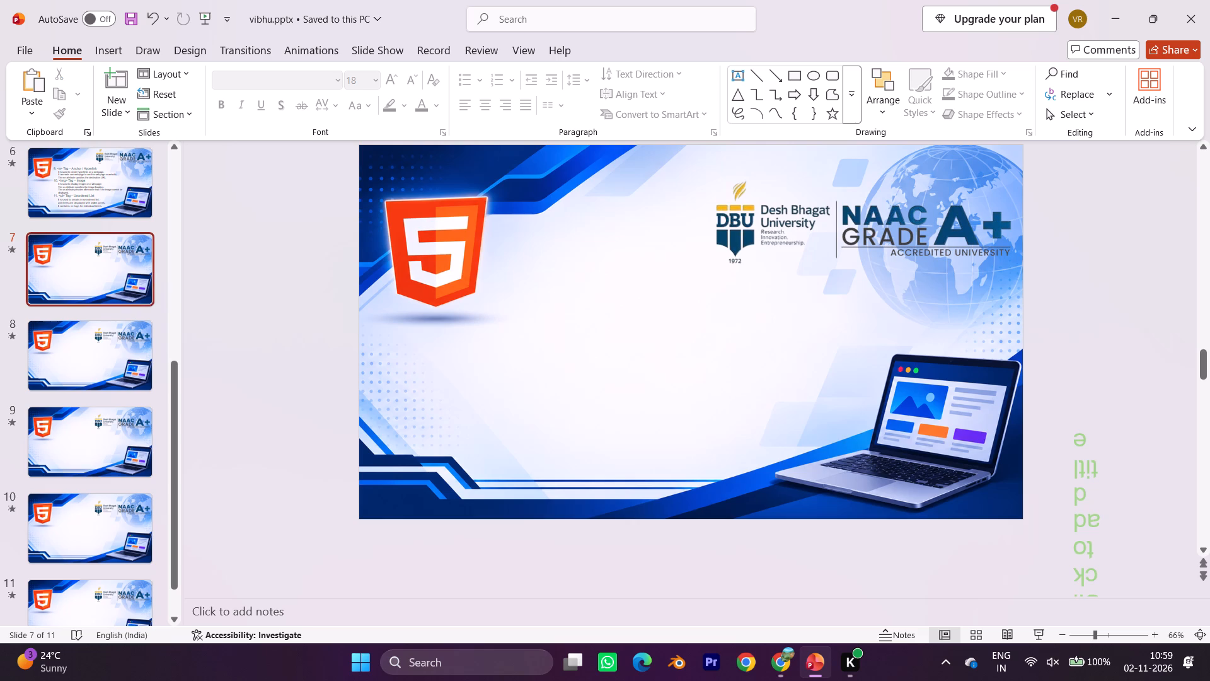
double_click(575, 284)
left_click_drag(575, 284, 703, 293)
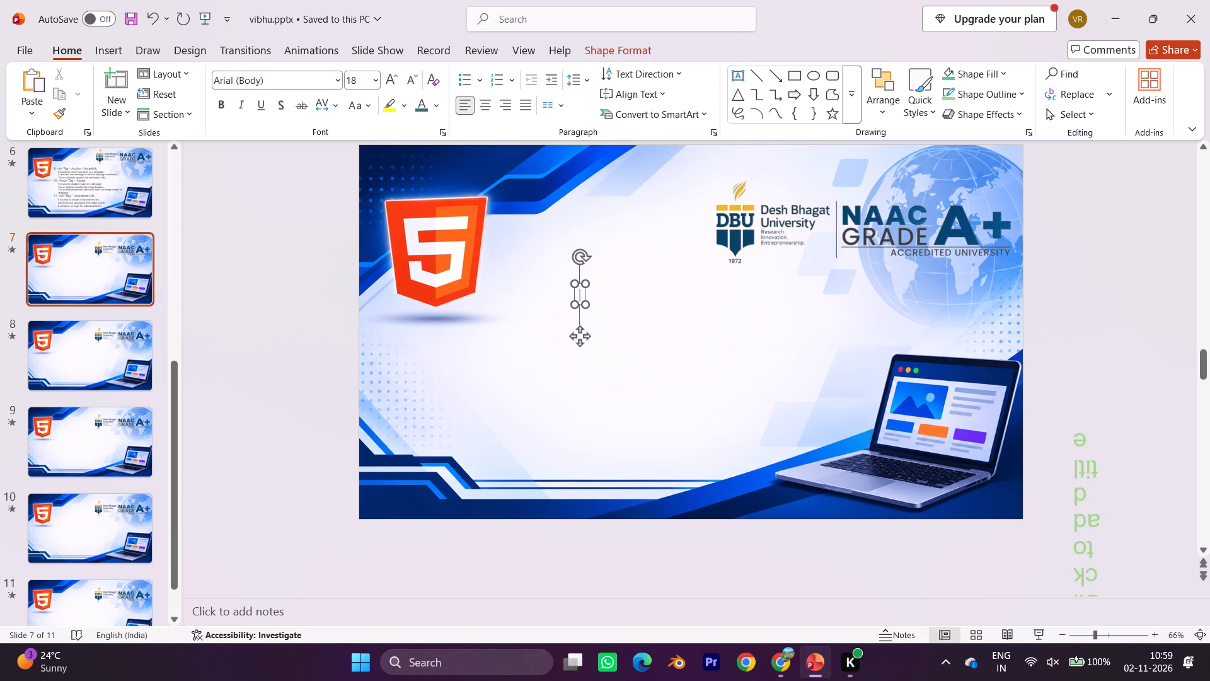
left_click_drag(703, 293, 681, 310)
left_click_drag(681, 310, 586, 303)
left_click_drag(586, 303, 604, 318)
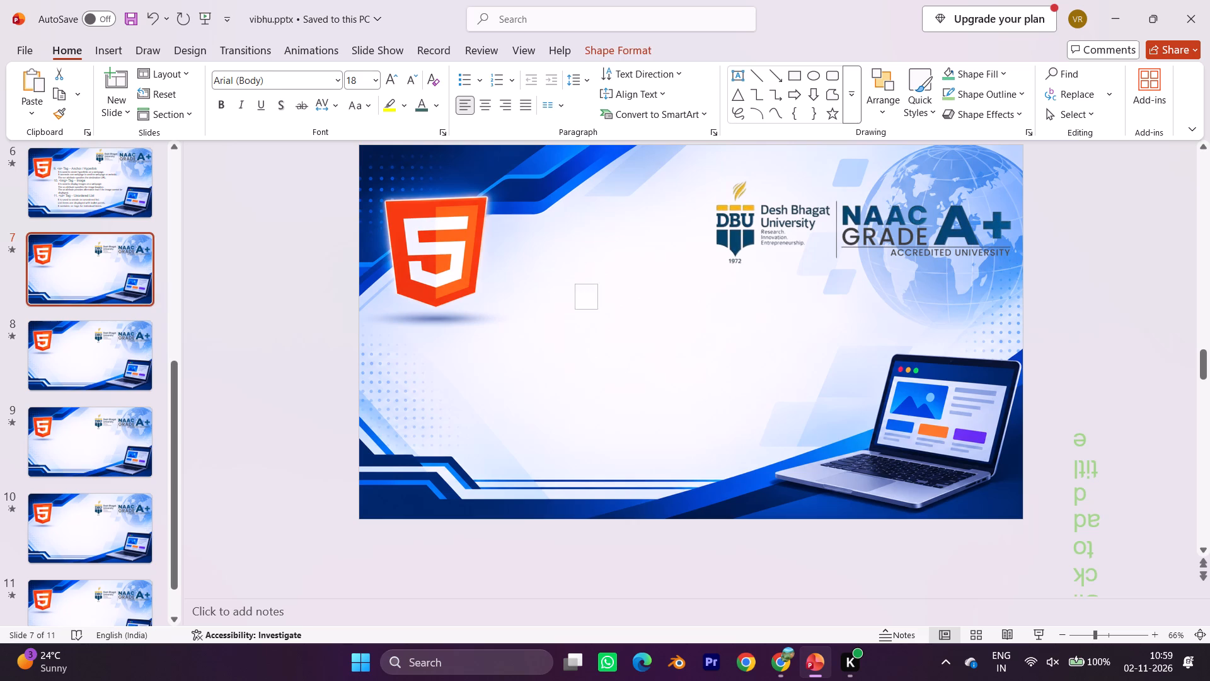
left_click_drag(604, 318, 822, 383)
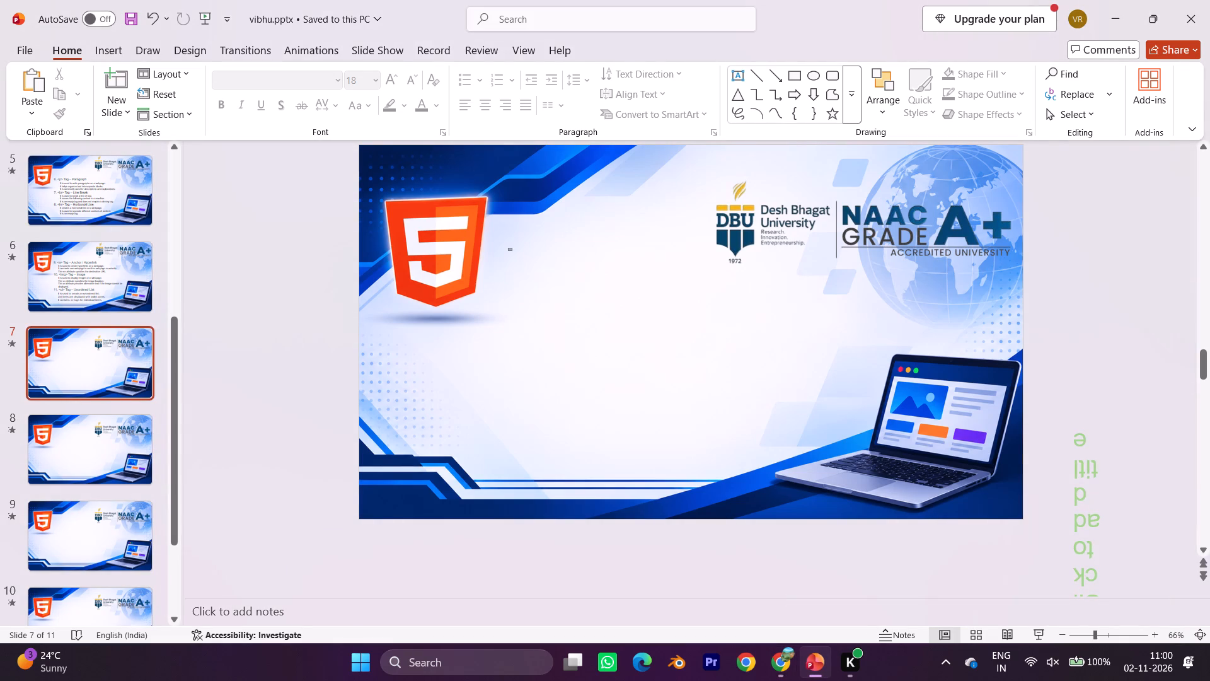
left_click_drag(518, 250, 711, 360)
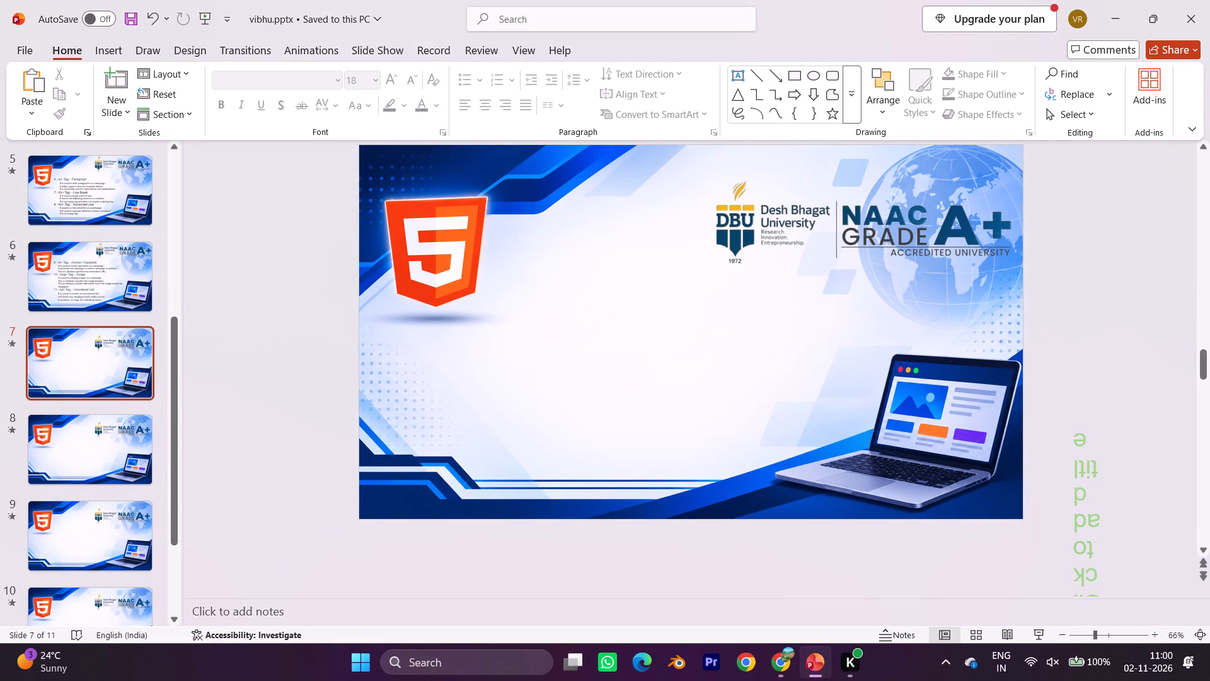
left_click(550, 259)
key("ctrl+v")
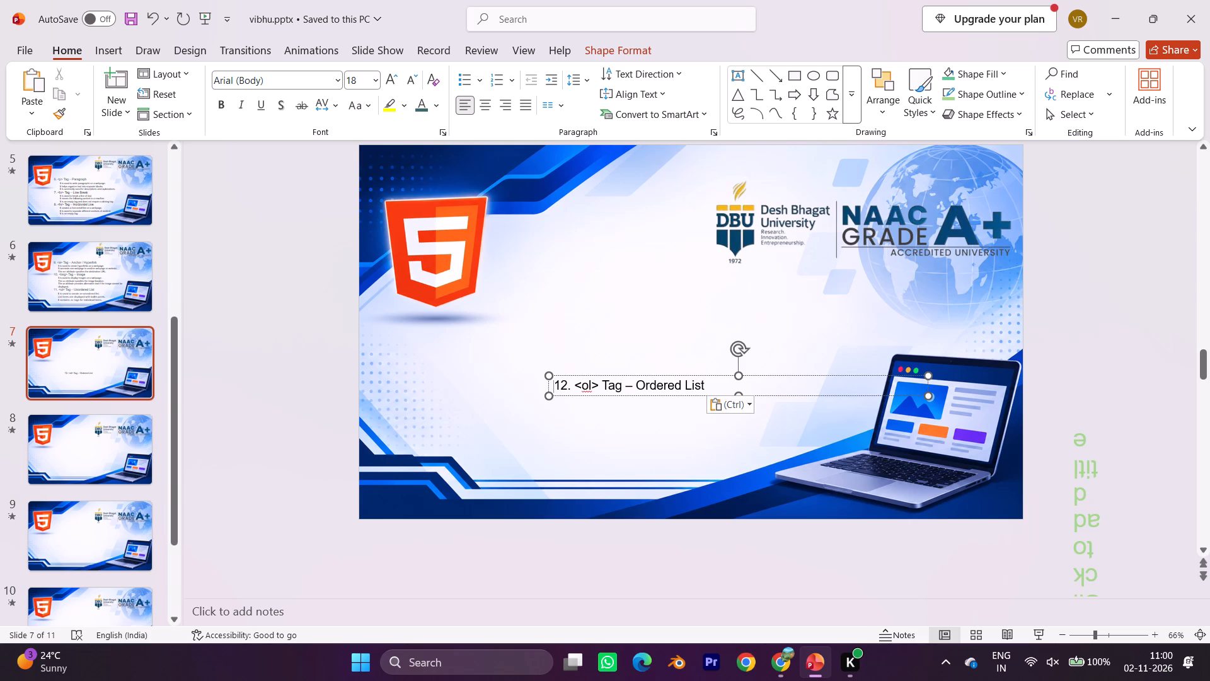
Reposition and widen the <ol> heading's text box on slide 7 so it starts beside the HTML5 logo, just below the university logo.
left_click_drag(736, 375, 662, 298)
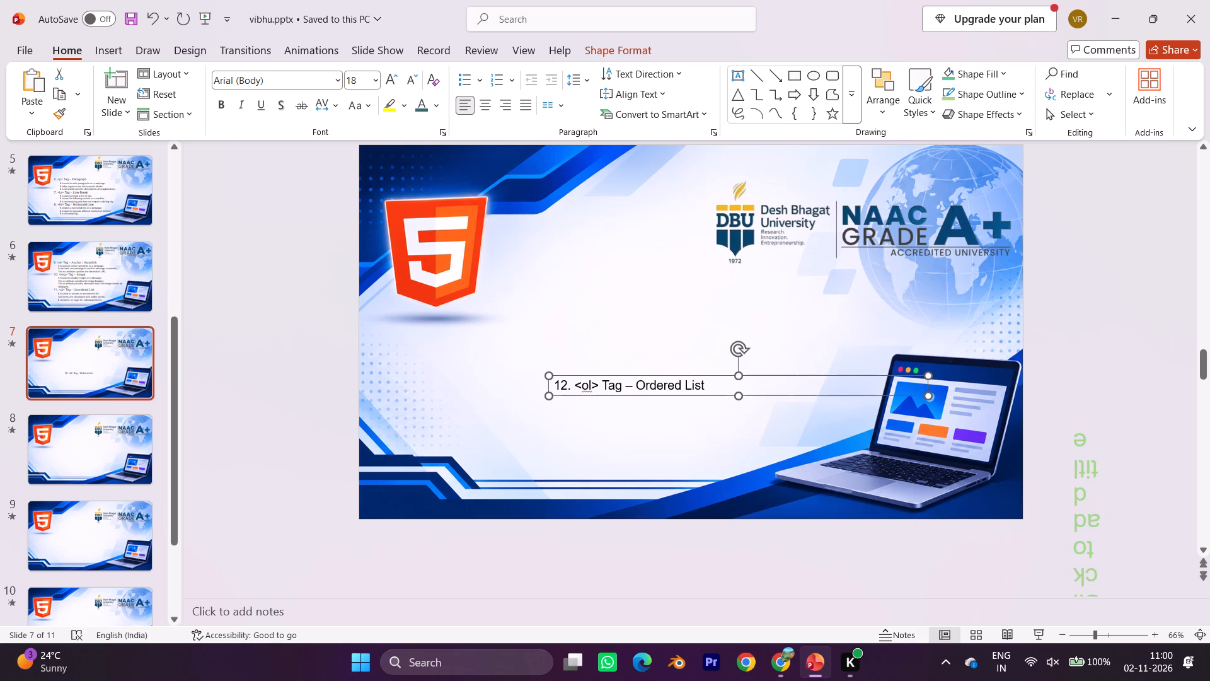
left_click_drag(547, 376, 522, 252)
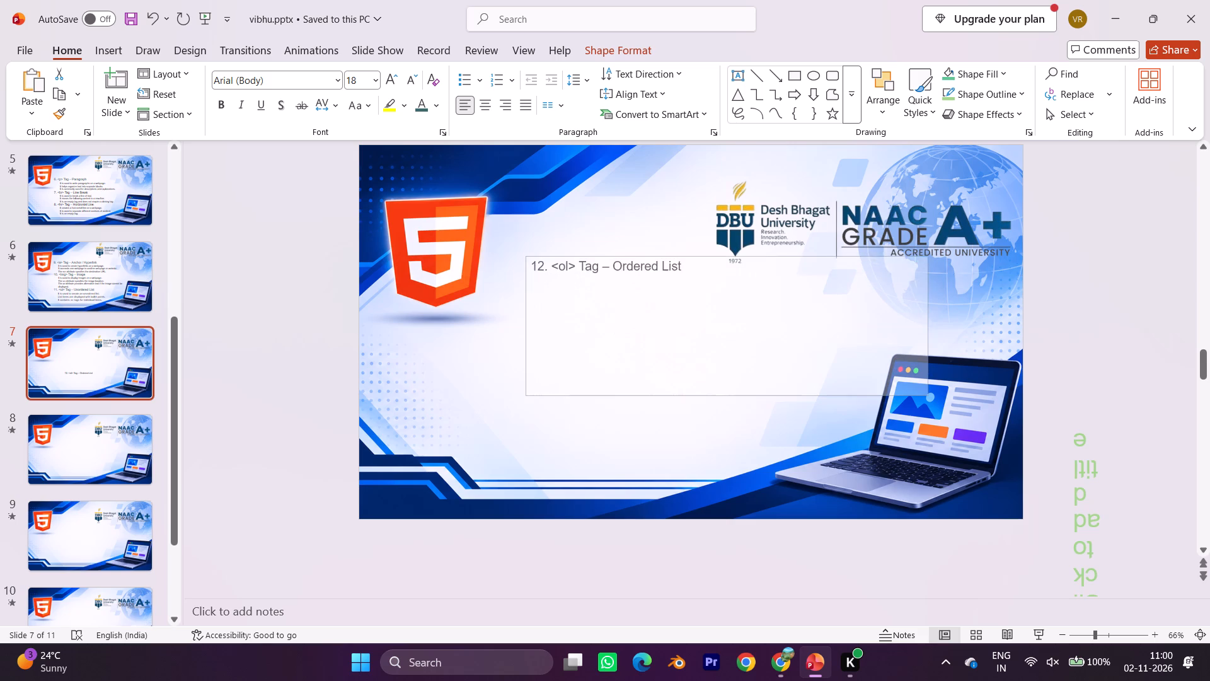
left_click_drag(522, 252, 482, 264)
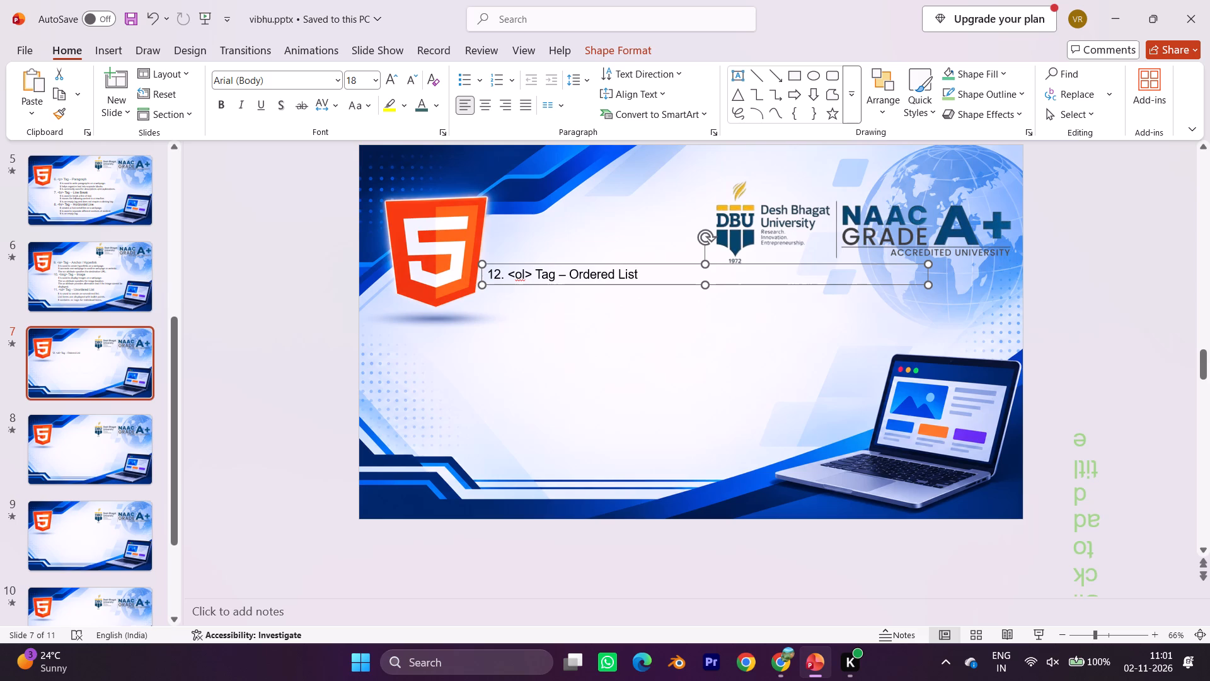
left_click_drag(484, 288, 459, 358)
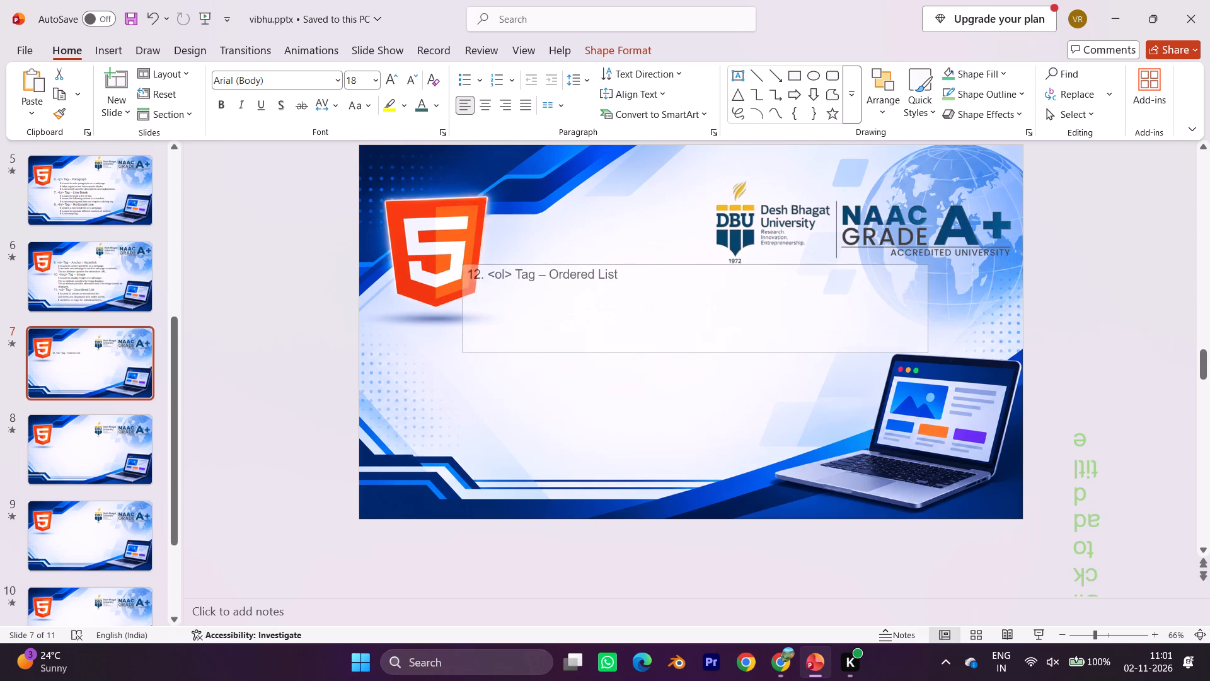
left_click_drag(459, 358, 490, 452)
left_click(490, 452)
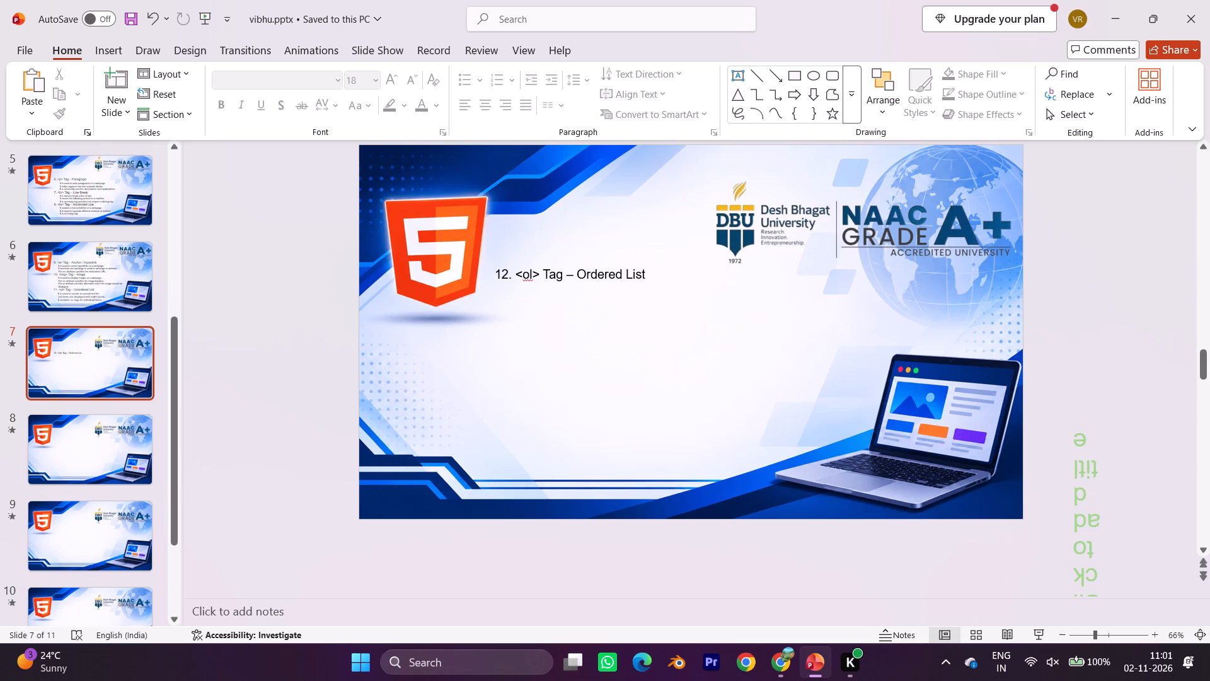
Enlarge the whole "12. <ol> Tag – Ordered List" heading on slide 7 to font size 24.
left_click_drag(643, 274, 481, 269)
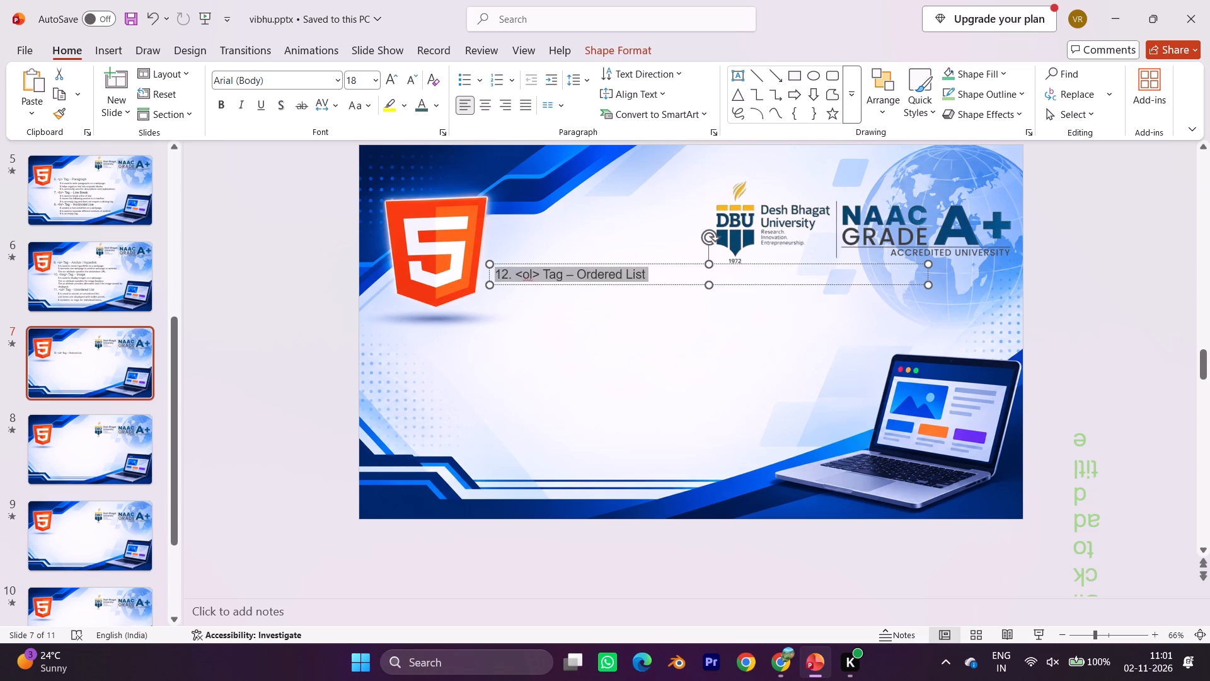
left_click_drag(481, 269, 622, 171)
right_click(481, 269)
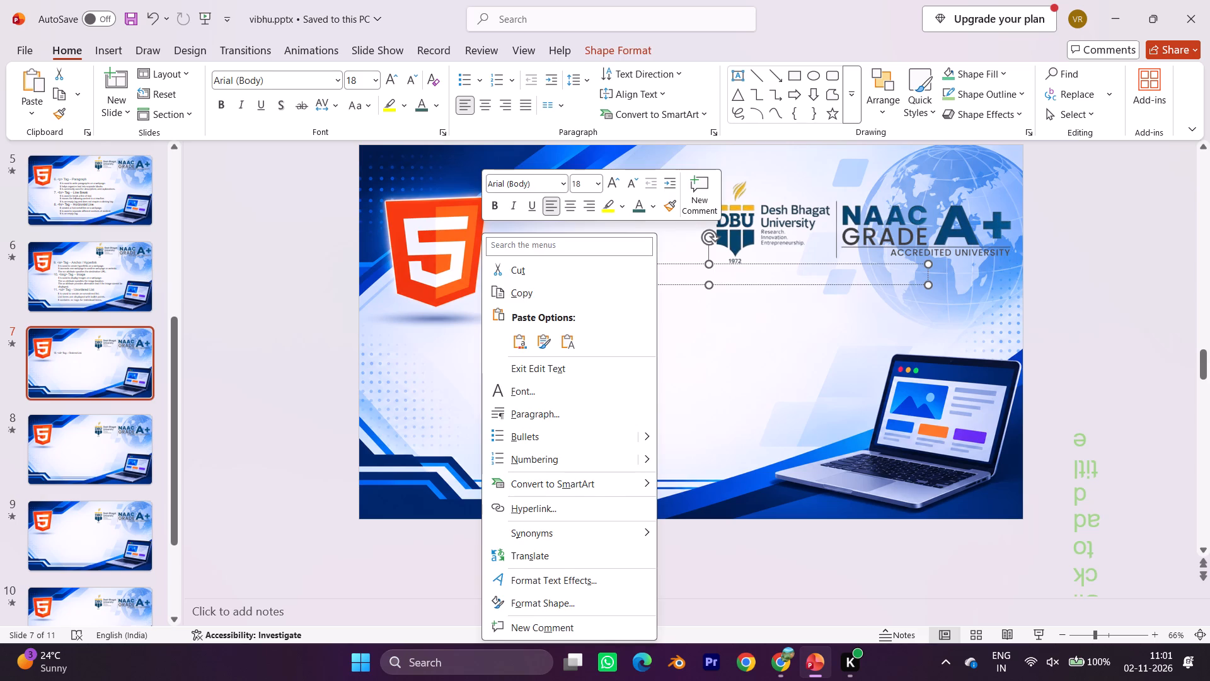
left_click_drag(622, 171, 608, 186)
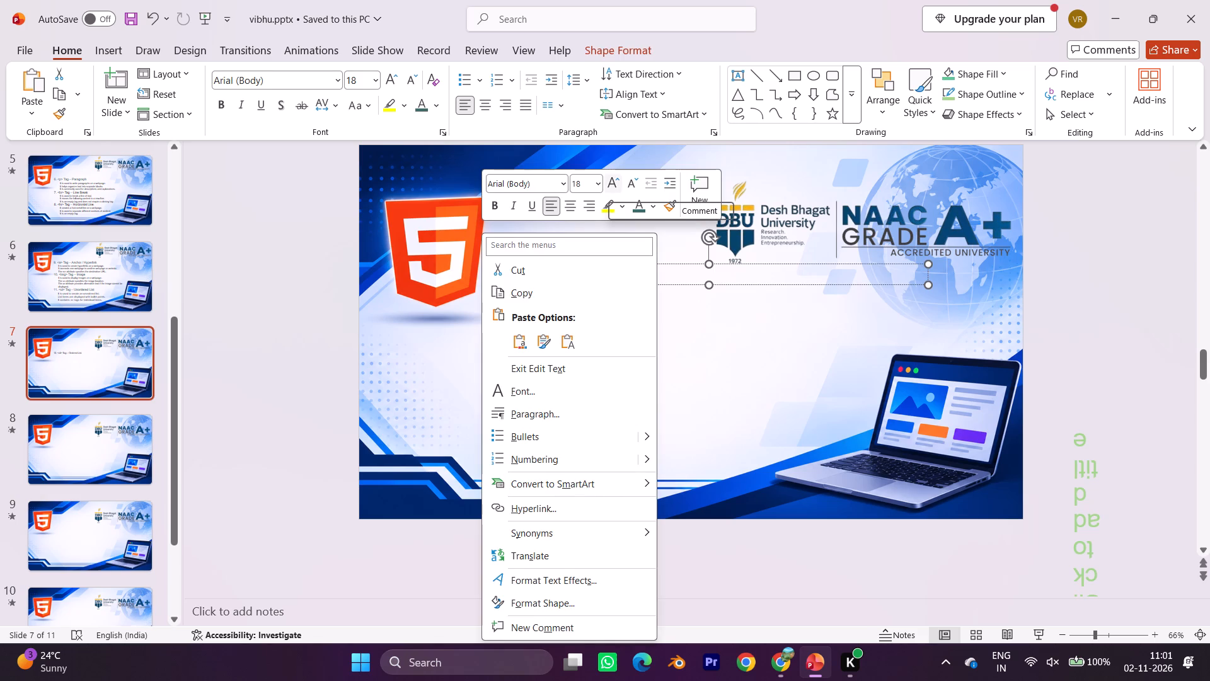
left_click(608, 186)
left_click(608, 186)
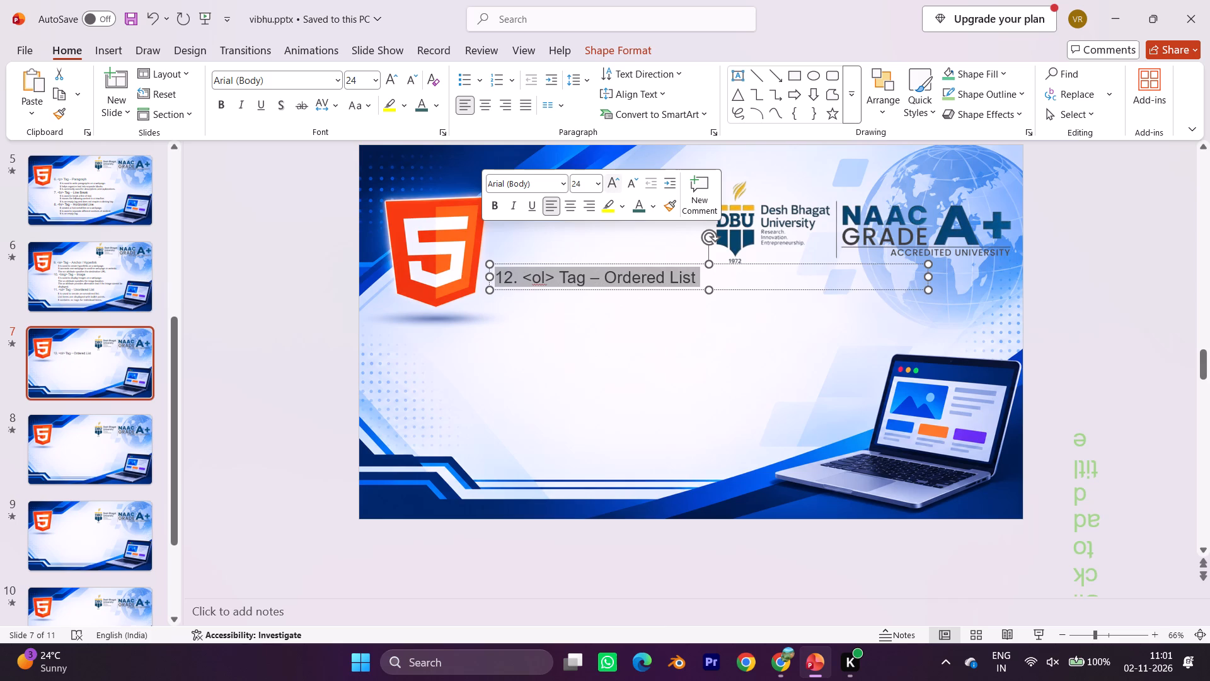
left_click(715, 279)
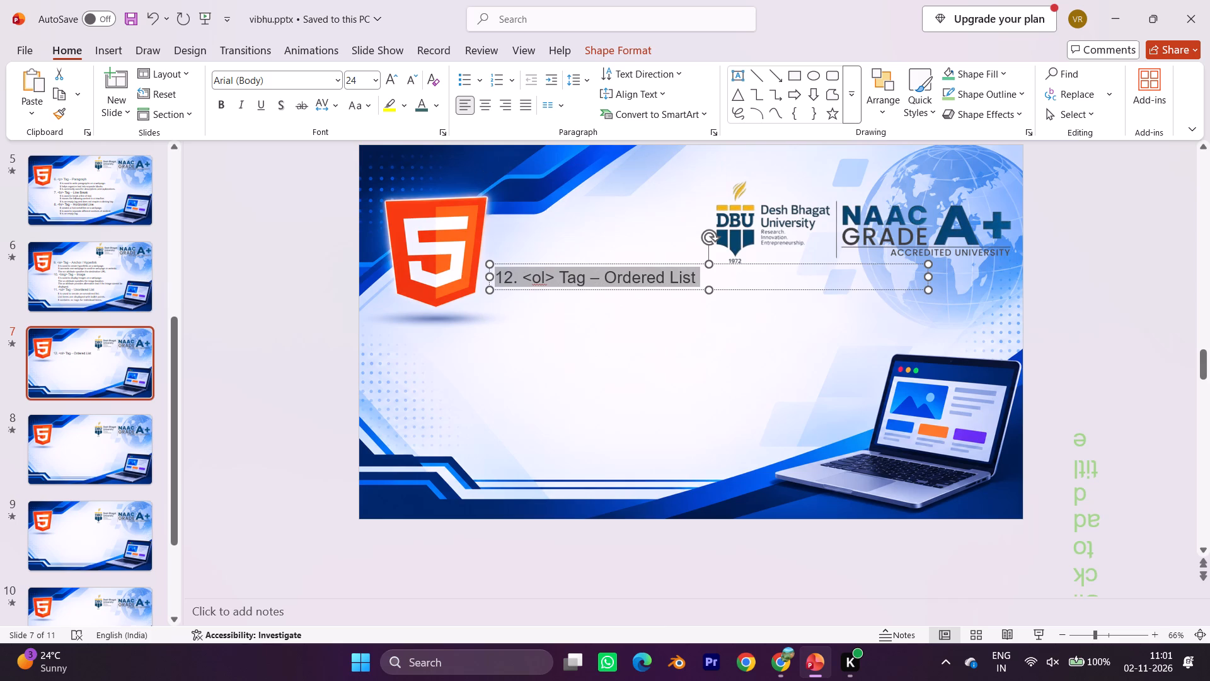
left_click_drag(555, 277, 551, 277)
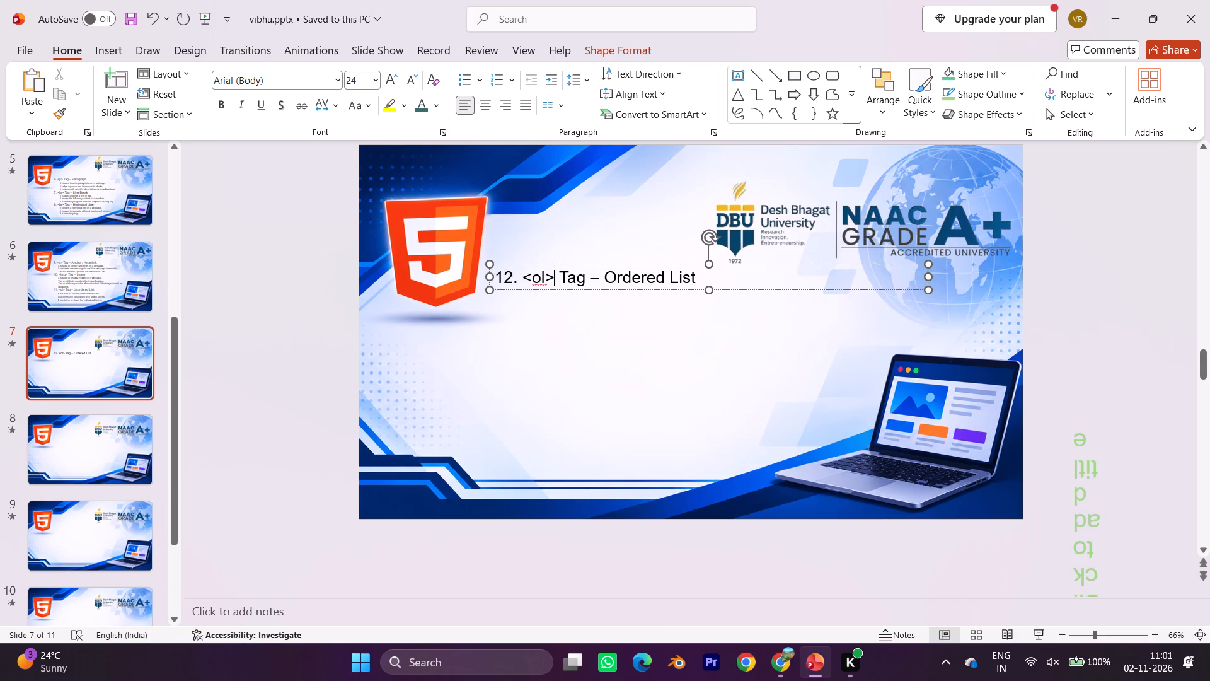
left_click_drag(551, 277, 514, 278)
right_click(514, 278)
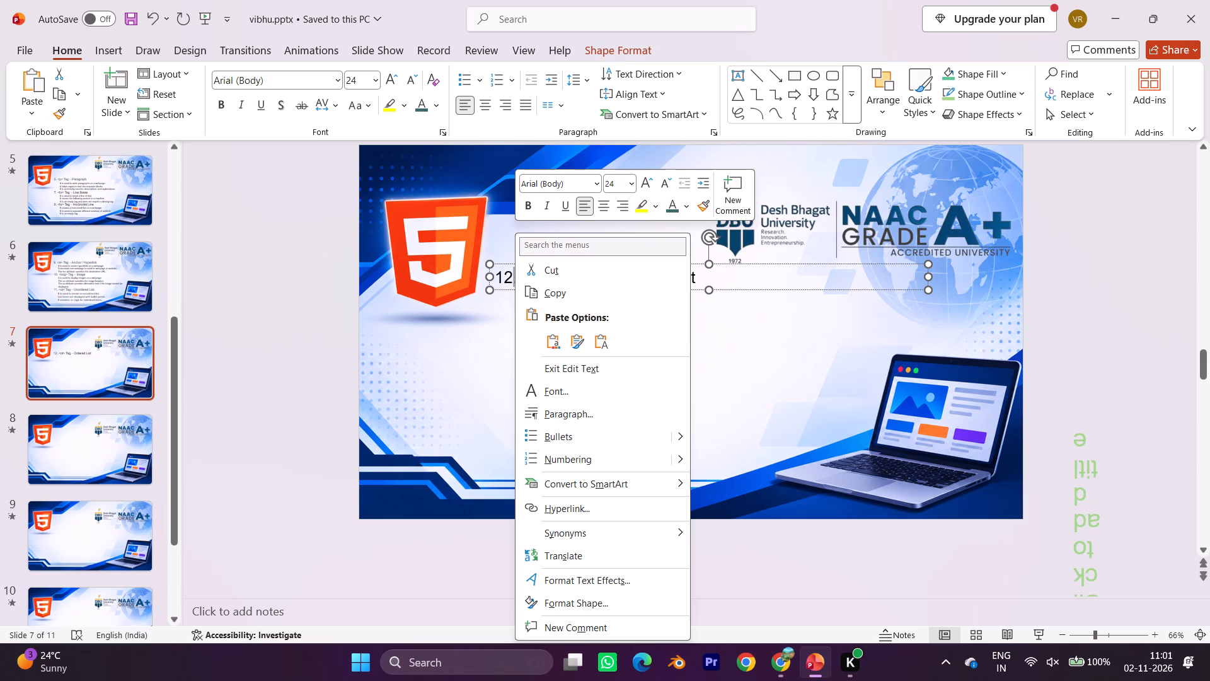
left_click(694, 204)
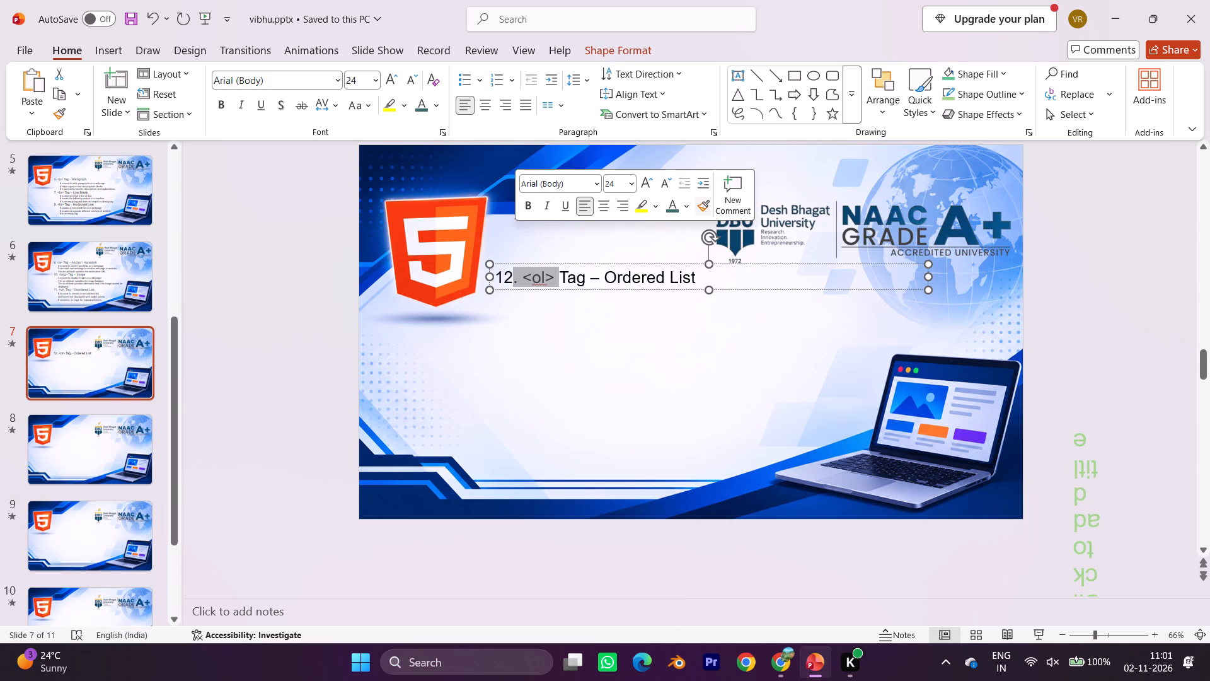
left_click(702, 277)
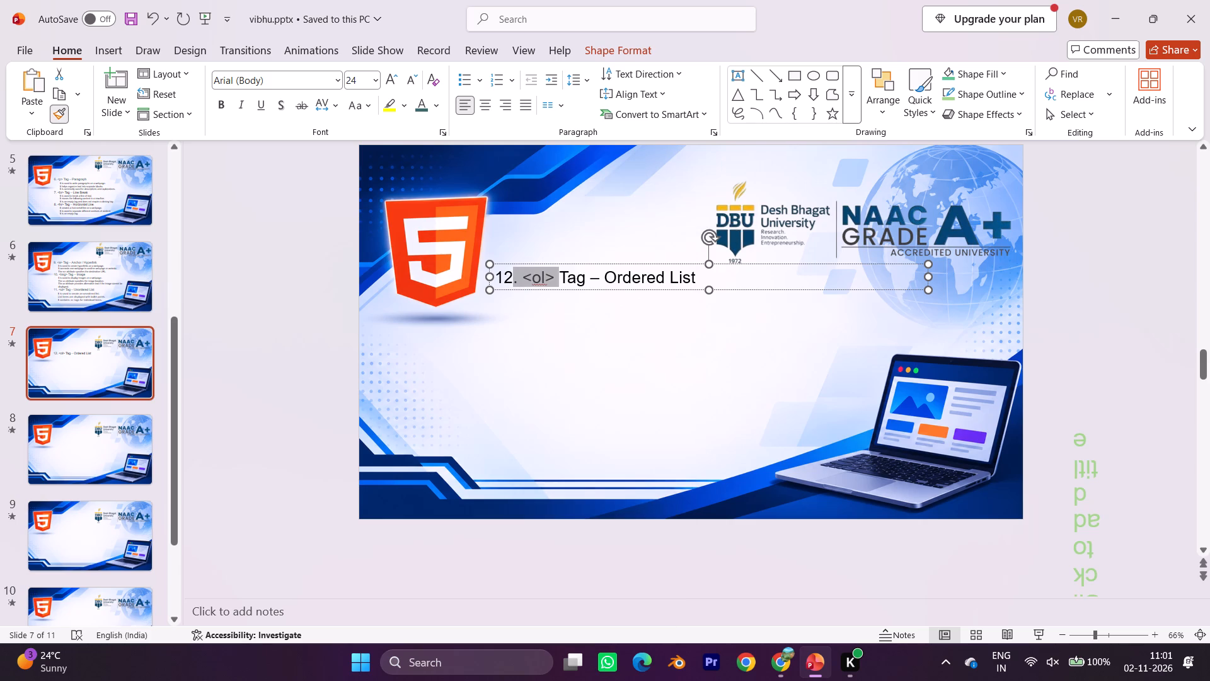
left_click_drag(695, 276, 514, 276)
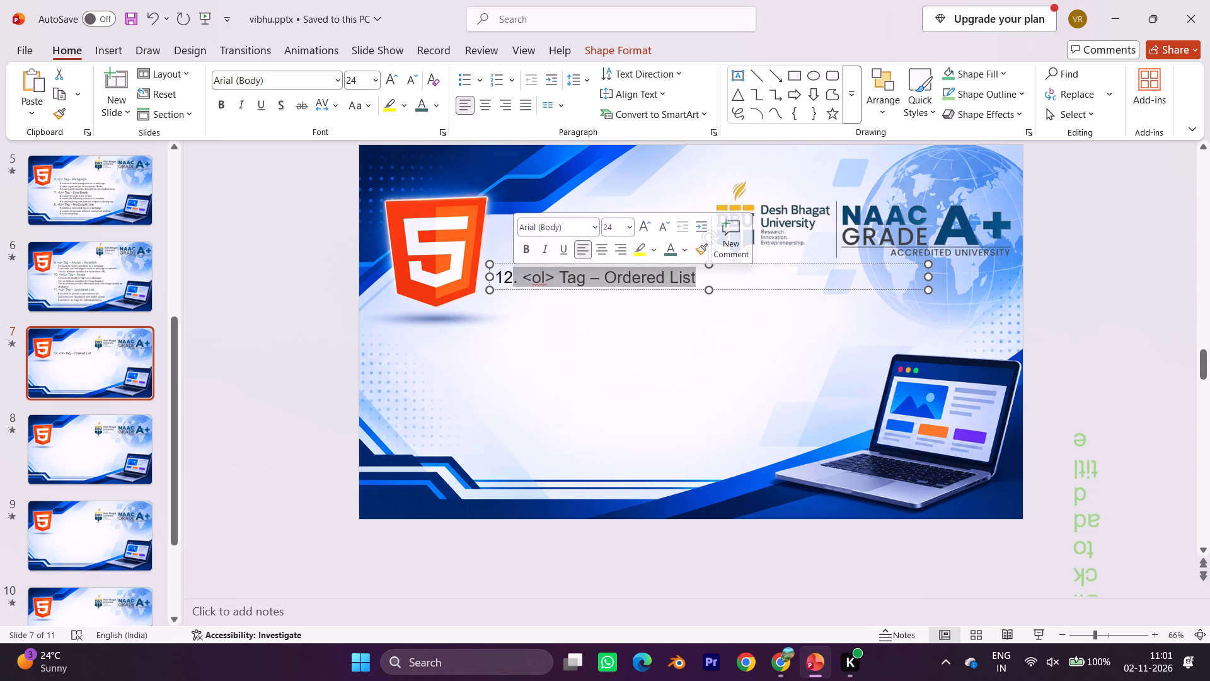
Recolour the whole <ol> heading on slide 7 with the darkest grey-teal theme shade, with font size 24.
left_click(497, 276)
left_click_drag(497, 276, 699, 265)
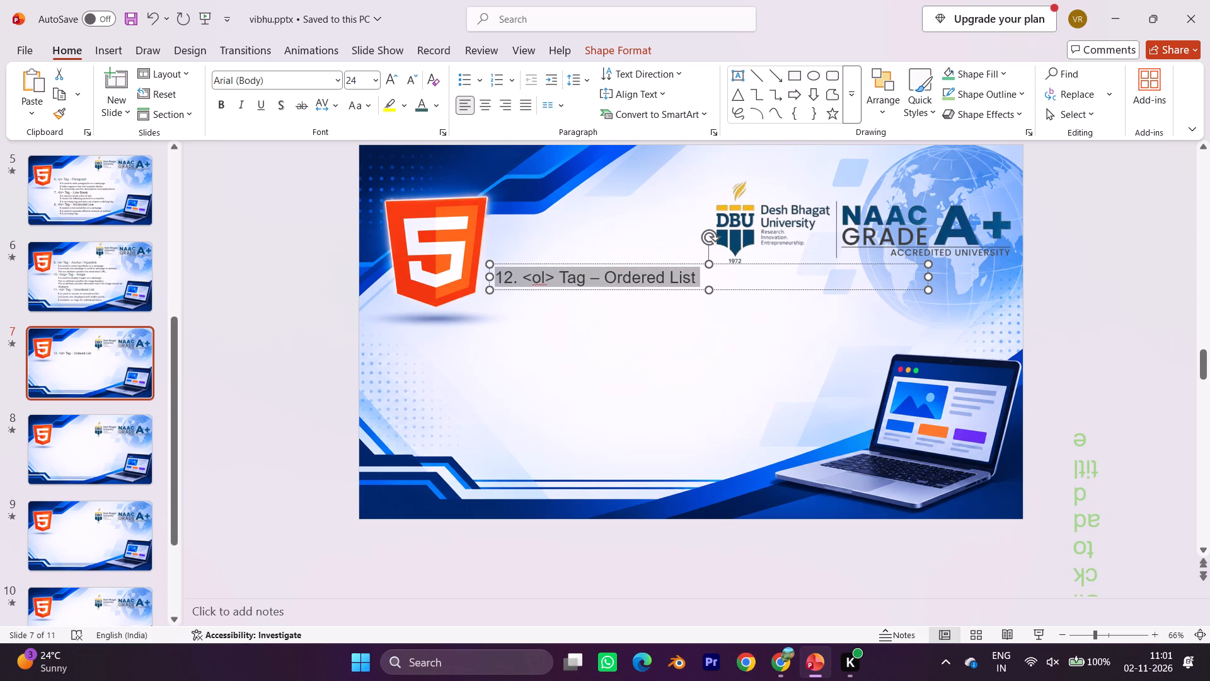
left_click_drag(699, 265, 693, 282)
right_click(693, 282)
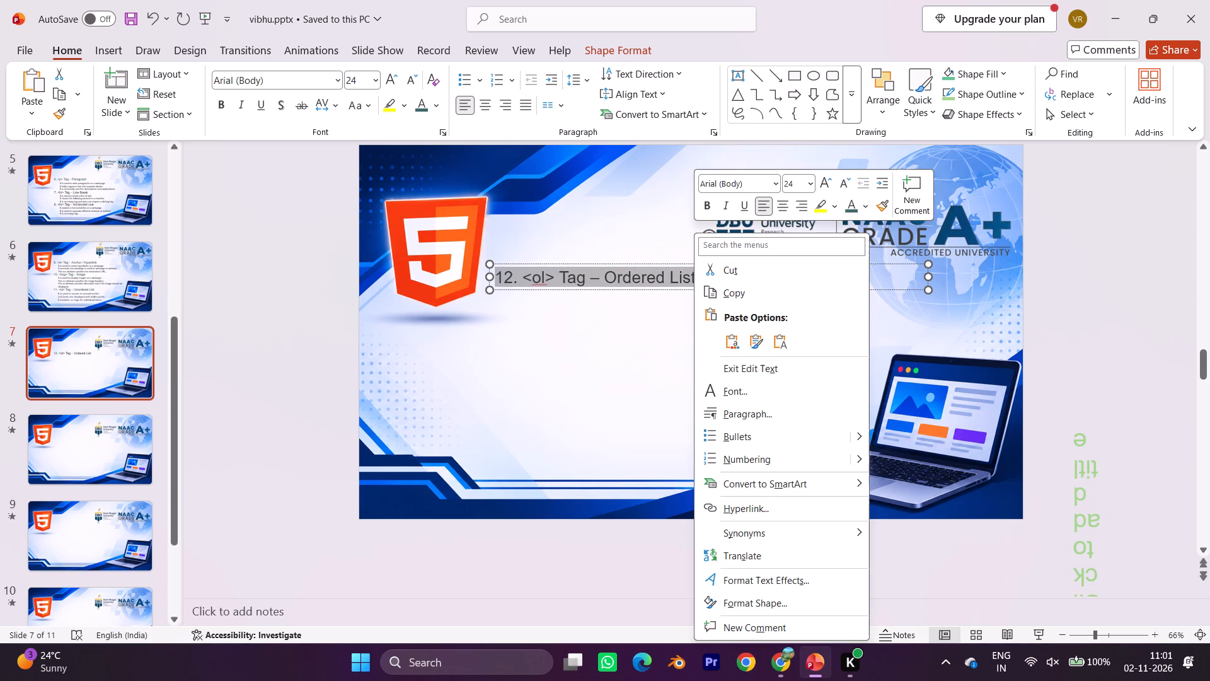
left_click_drag(693, 282, 872, 203)
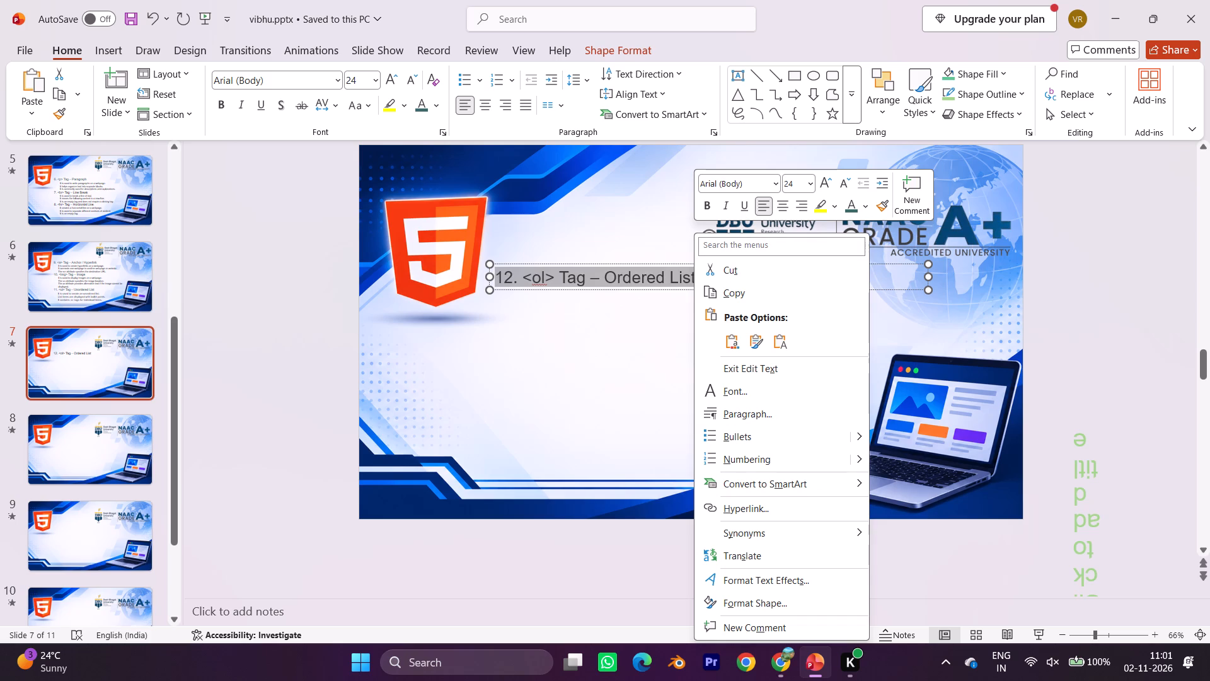
left_click_drag(872, 203, 870, 206)
left_click(870, 206)
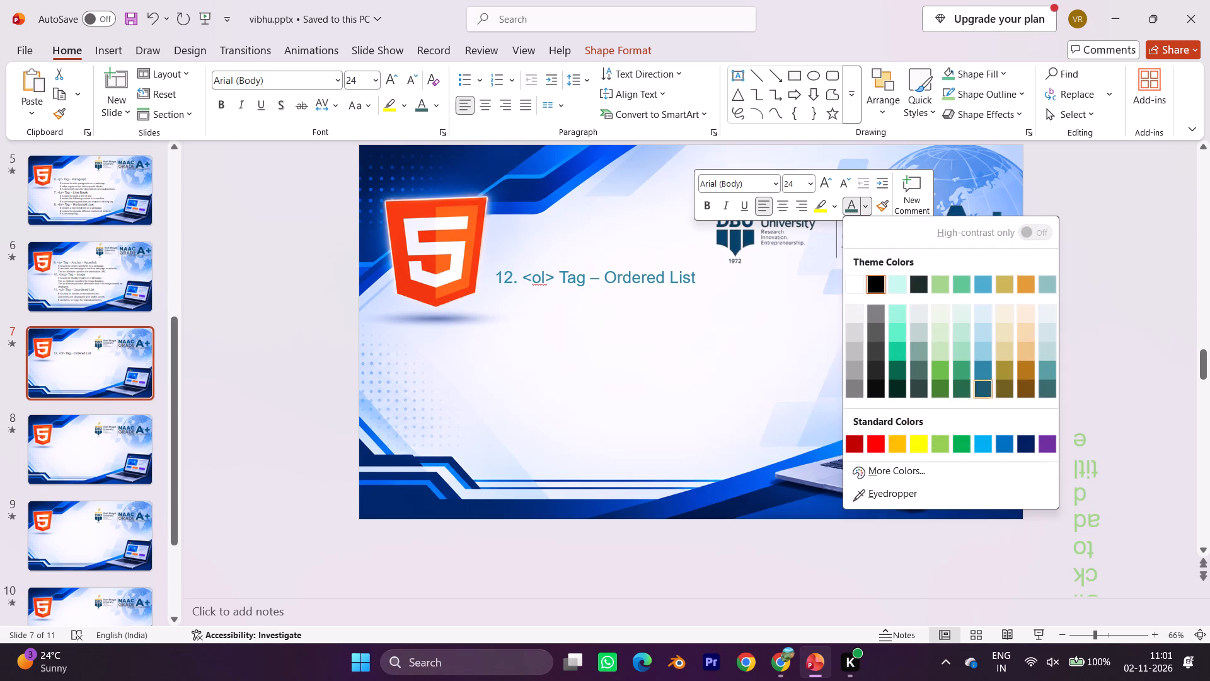
left_click(1049, 388)
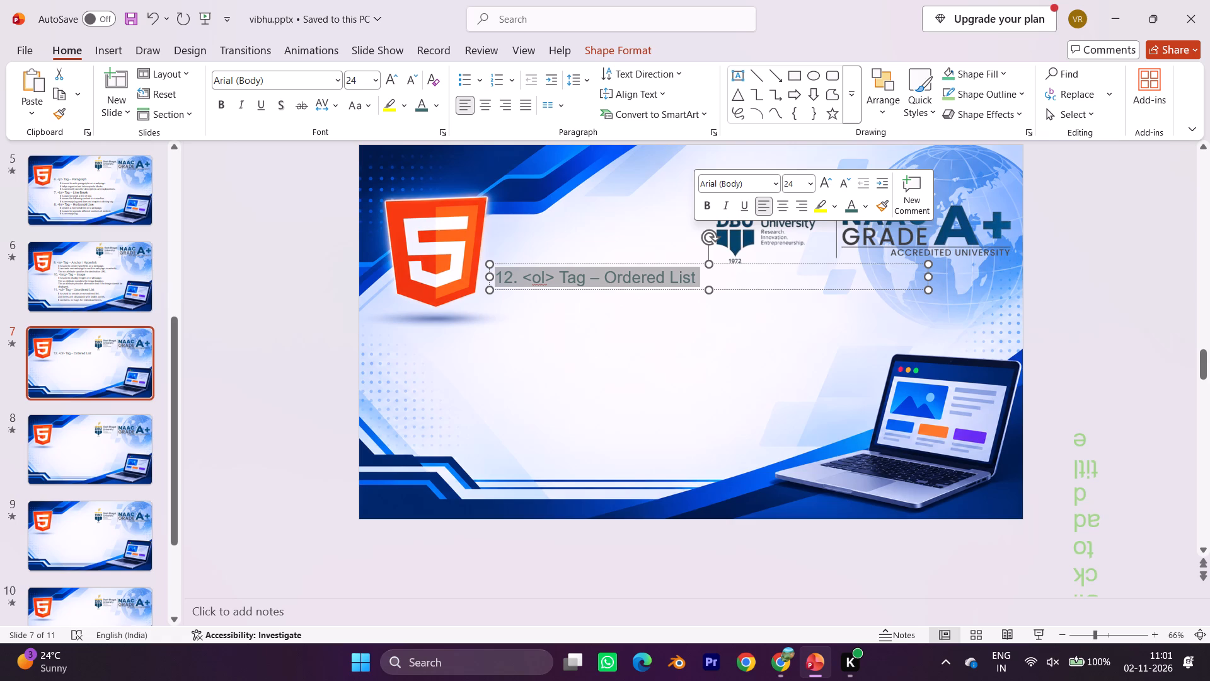
left_click(810, 180)
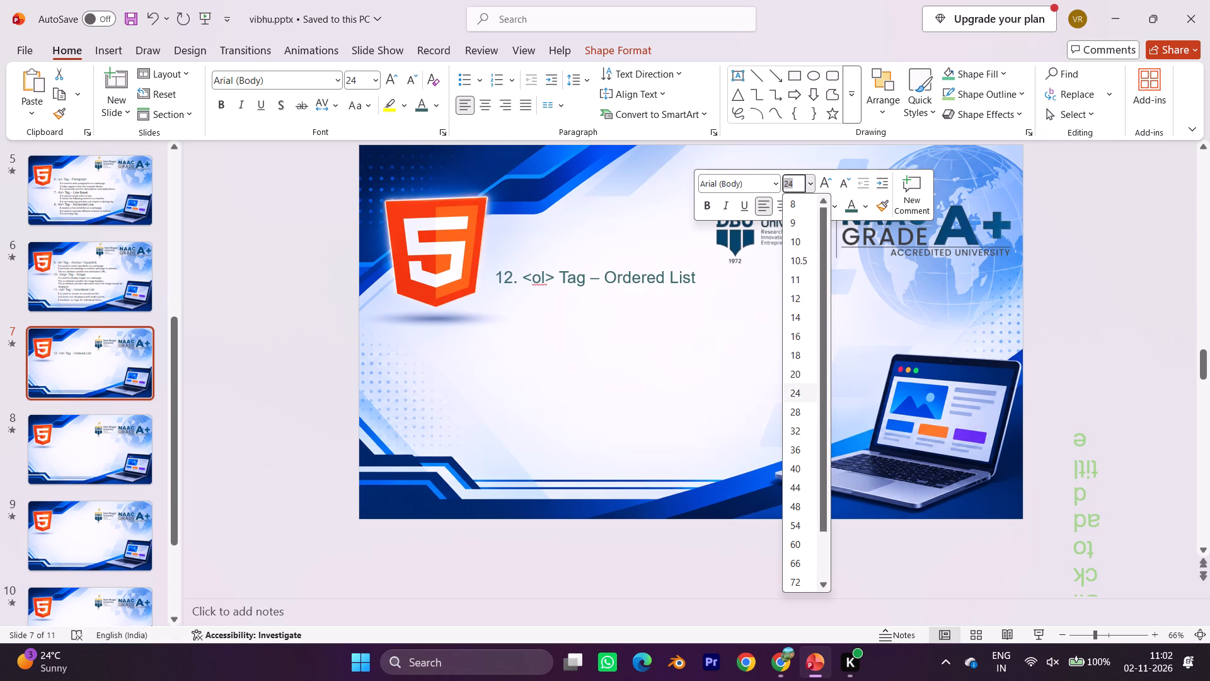
left_click(798, 399)
Have the spelling checker ignore all occurrences of "ol" flagged in the slide 7 heading.
left_click(545, 270)
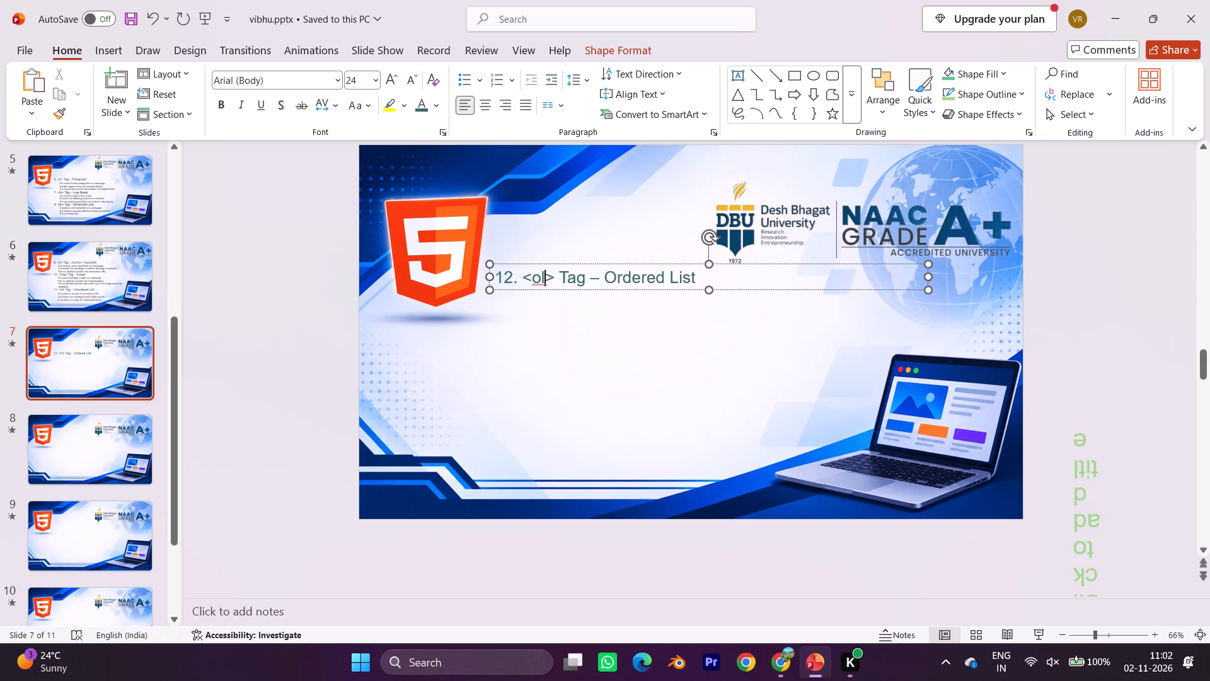
left_click(548, 276)
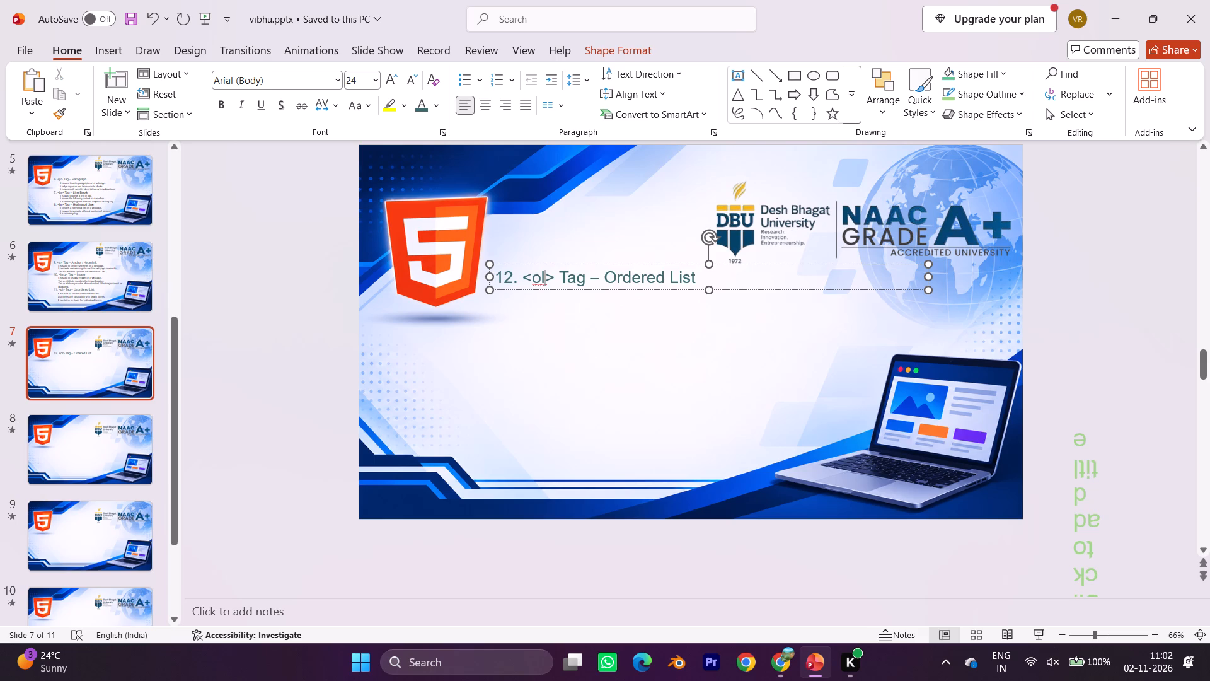
left_click(549, 276)
left_click(557, 276)
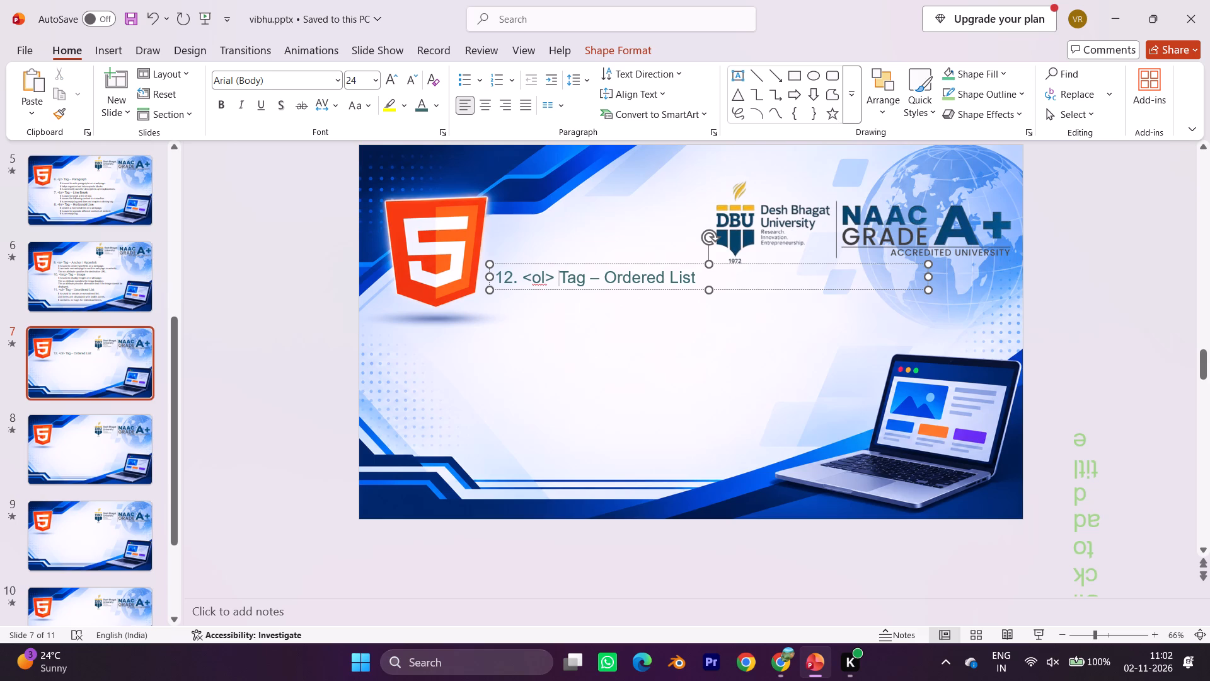
left_click(553, 280)
left_click_drag(553, 280, 521, 286)
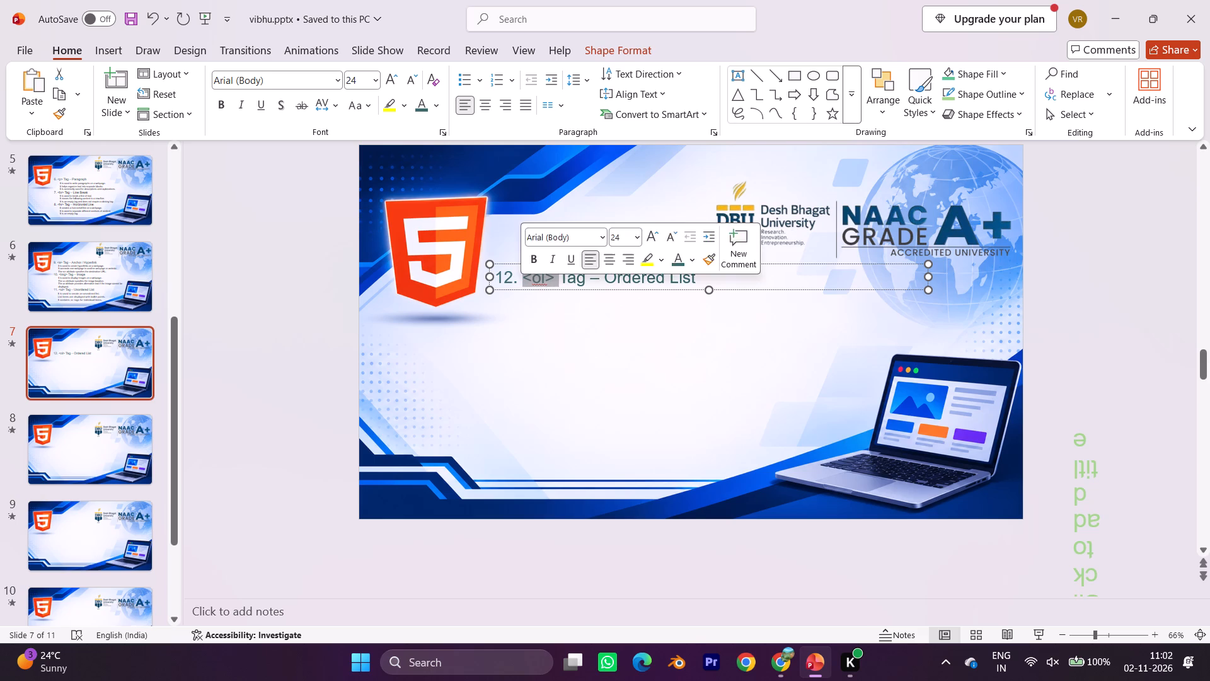
right_click(521, 286)
right_click(521, 286)
right_click(521, 286)
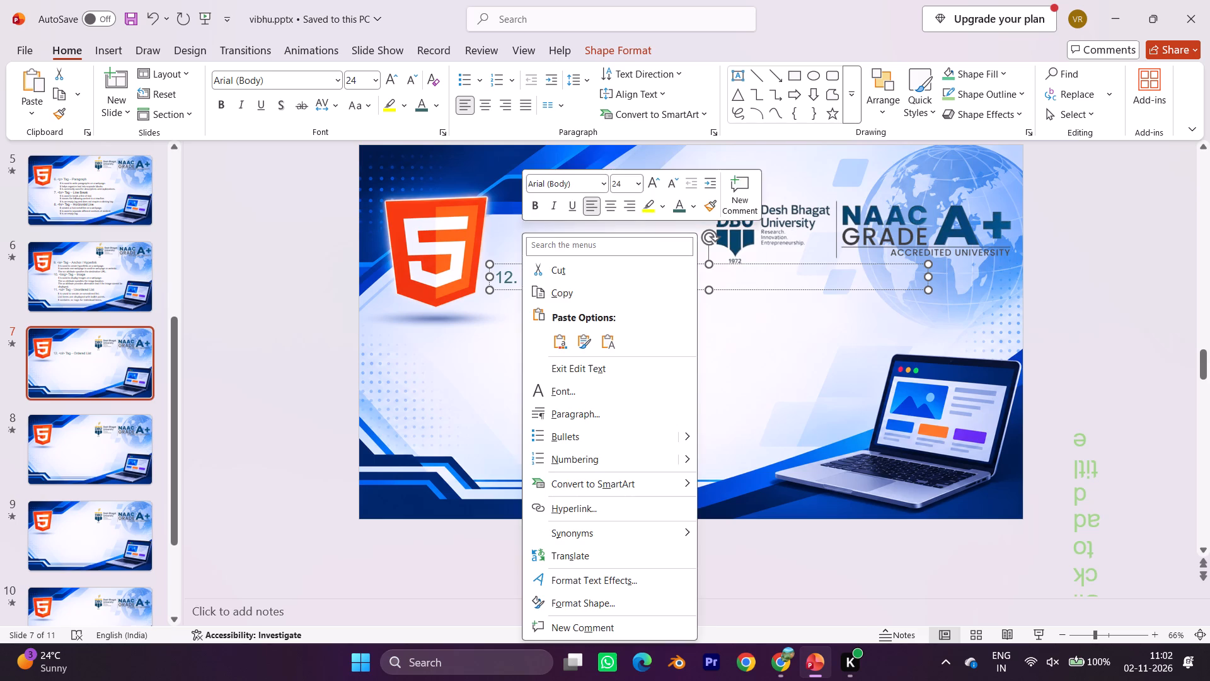
right_click(521, 286)
scroll(521, 286, "down", 1)
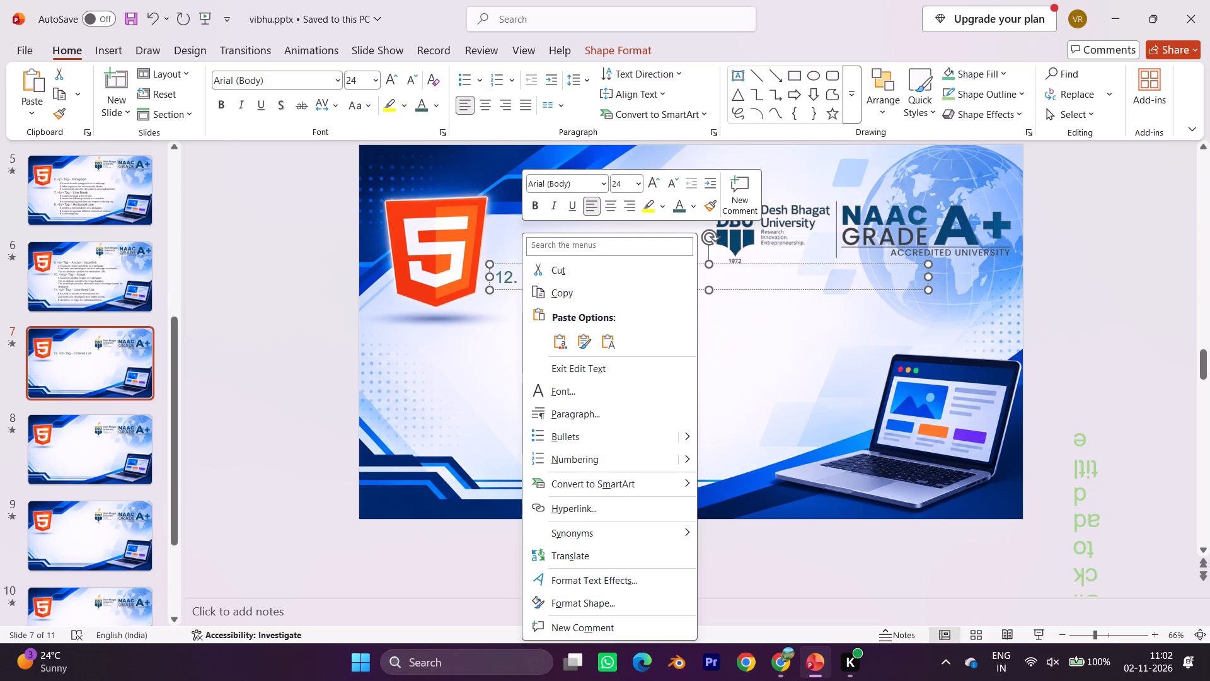
left_click(519, 284)
right_click(531, 285)
right_click(531, 285)
right_click(531, 285)
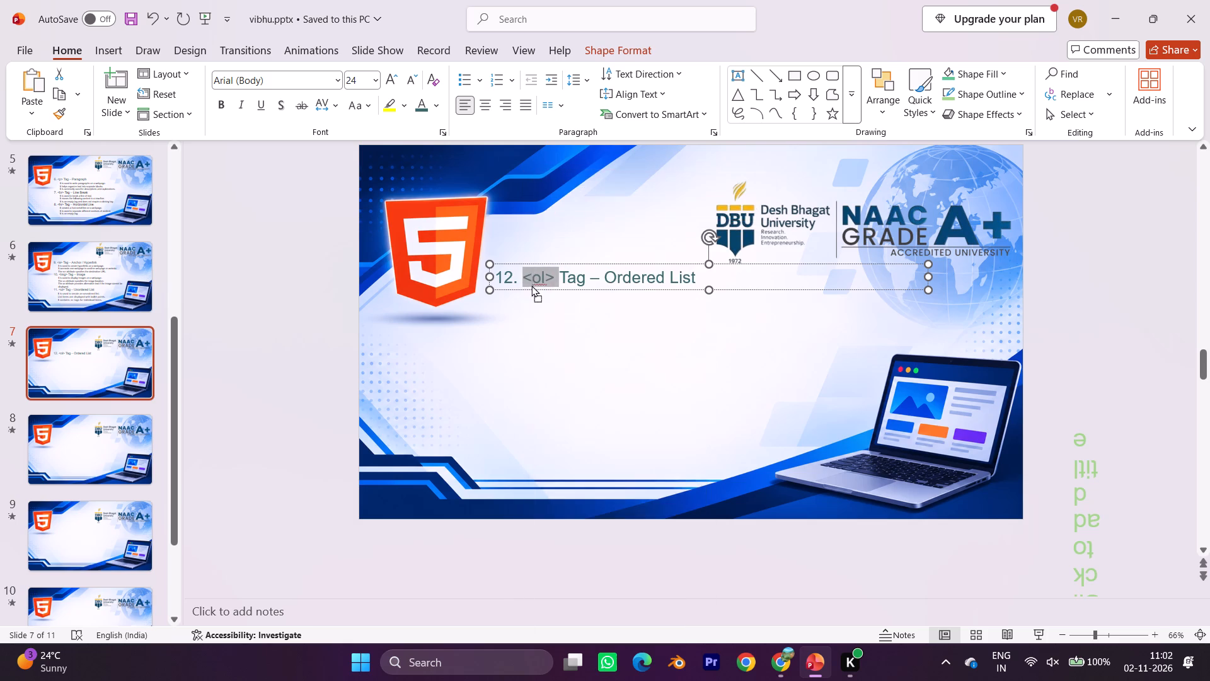
right_click(531, 285)
right_click(531, 285)
right_click(531, 285)
right_click(531, 285)
right_click(531, 285)
right_click(531, 285)
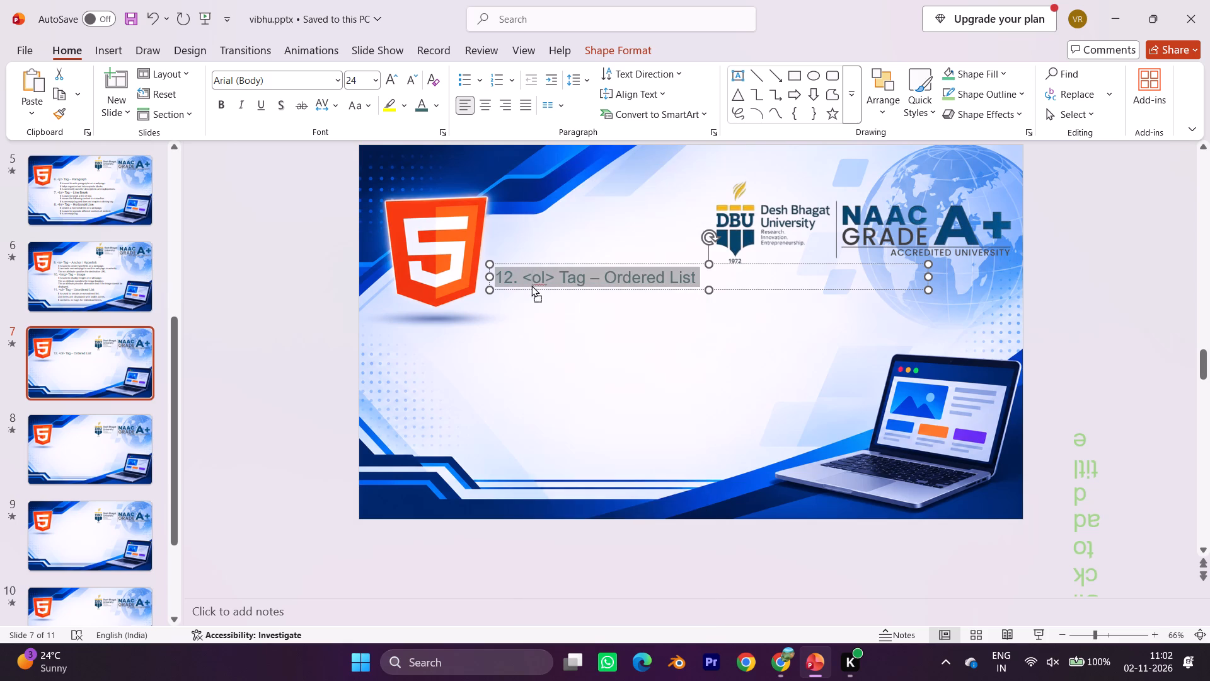
right_click(531, 285)
right_click(531, 285)
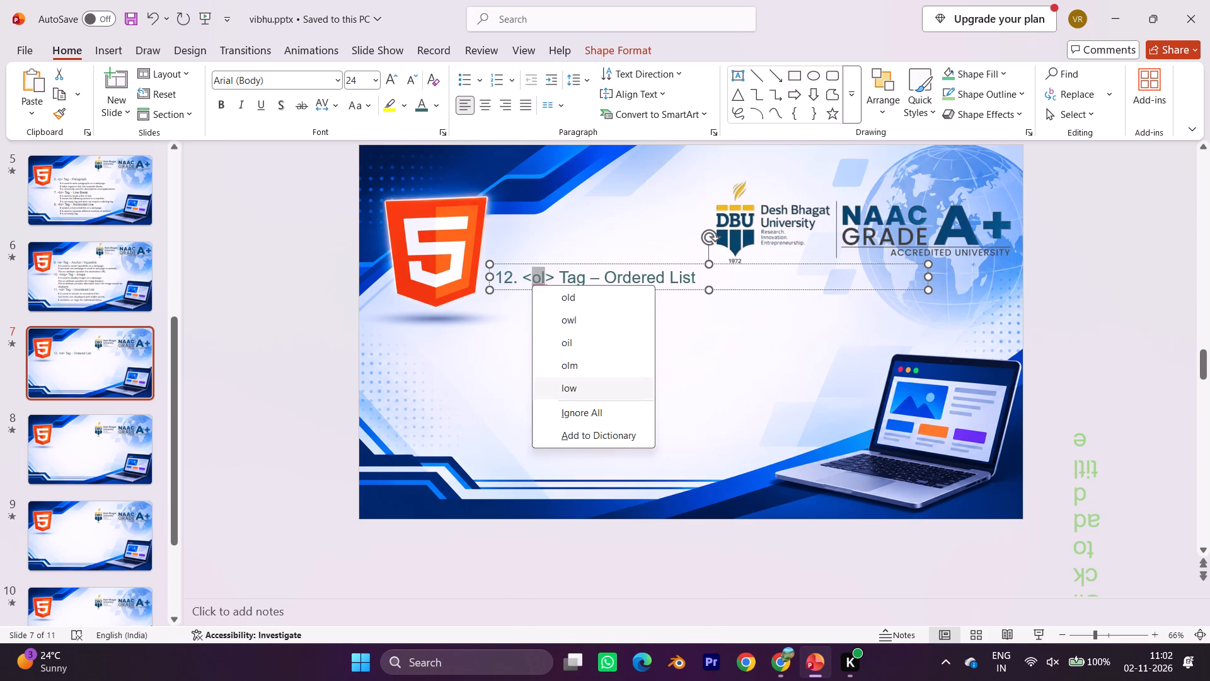
left_click(588, 413)
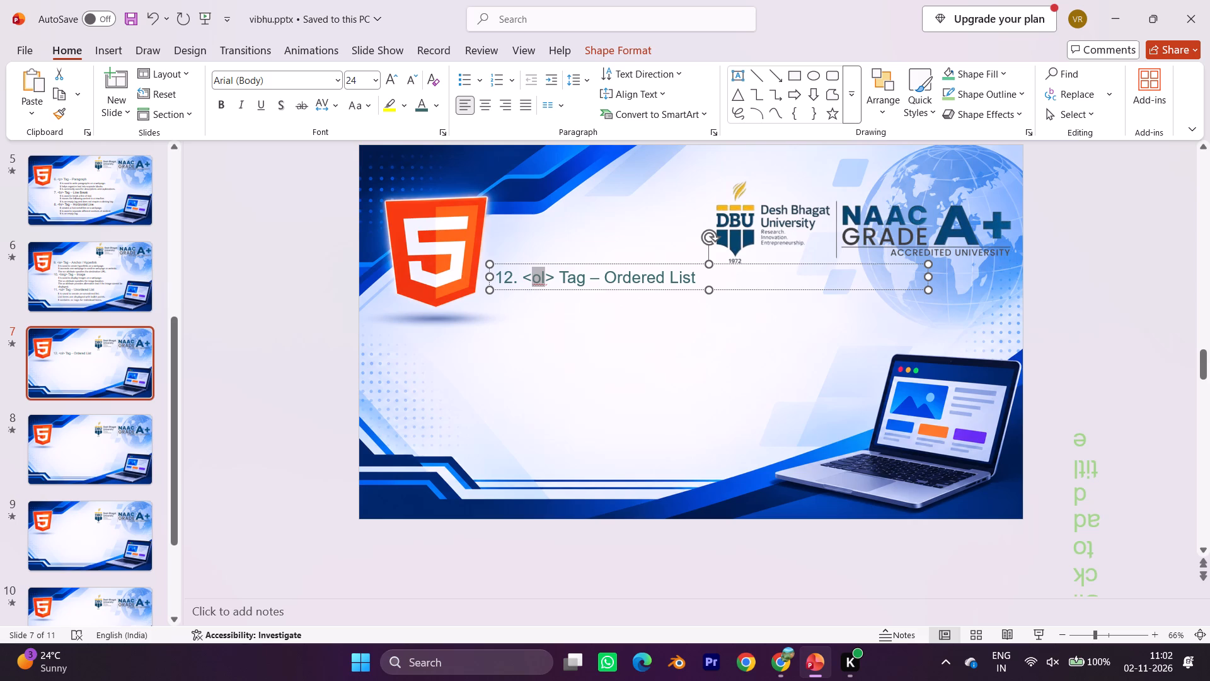
left_click(588, 413)
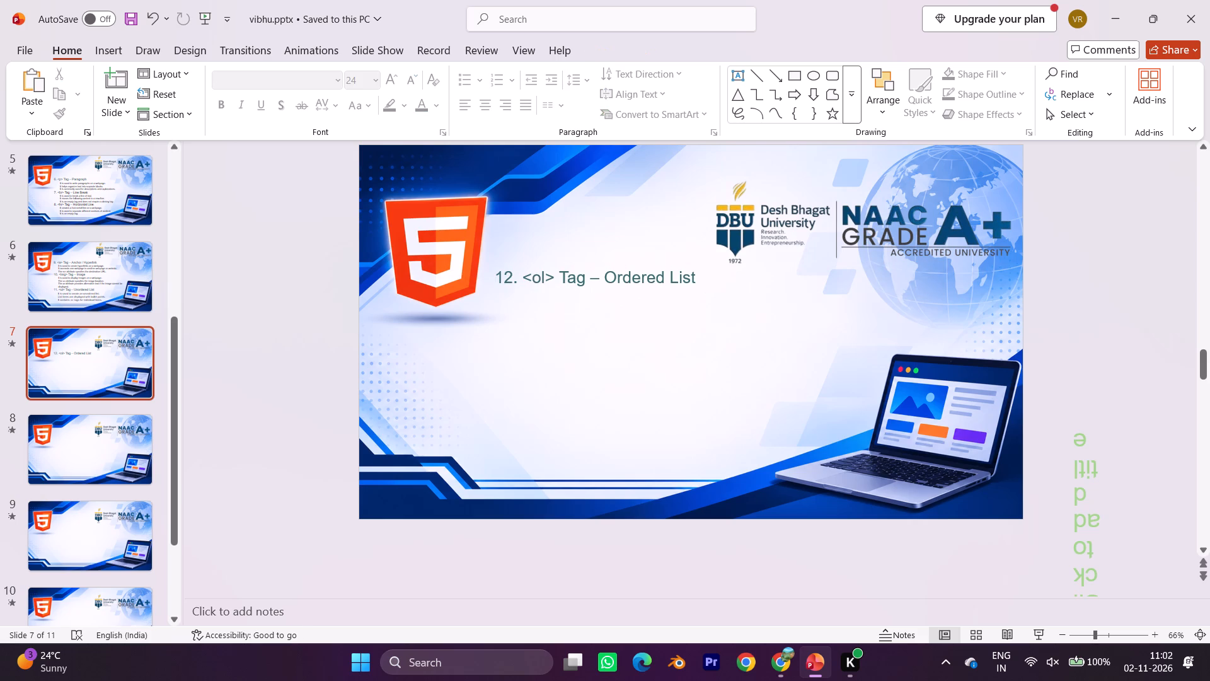
left_click(694, 280)
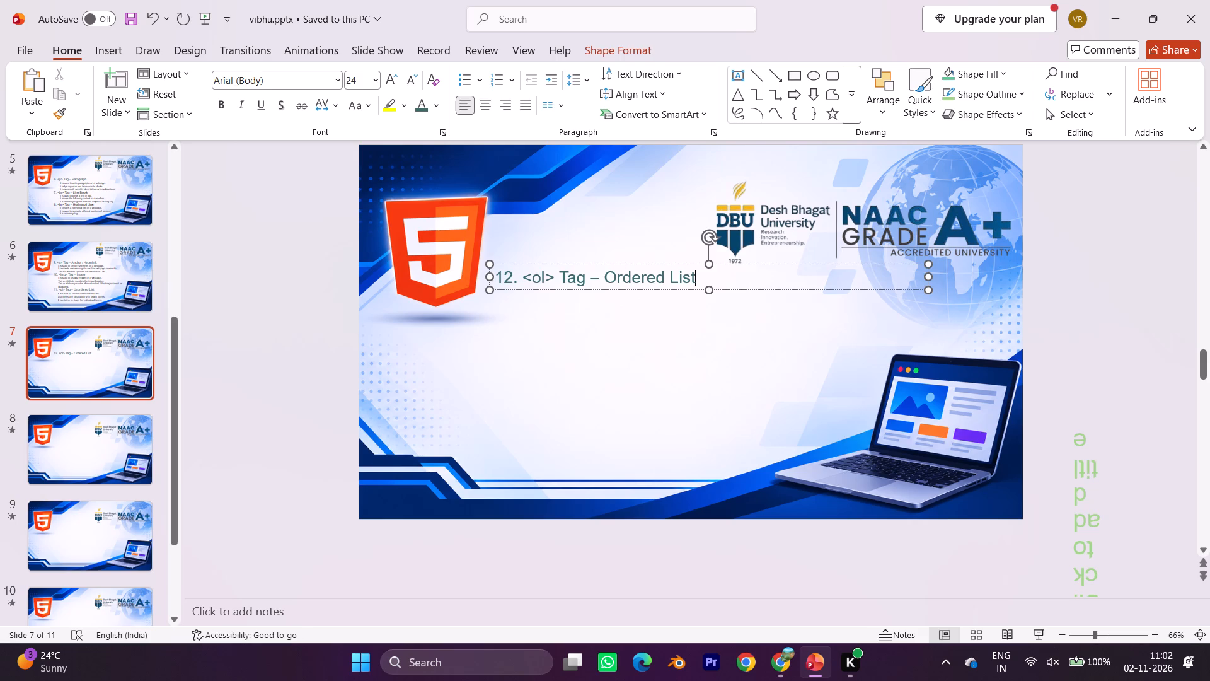
key("Return")
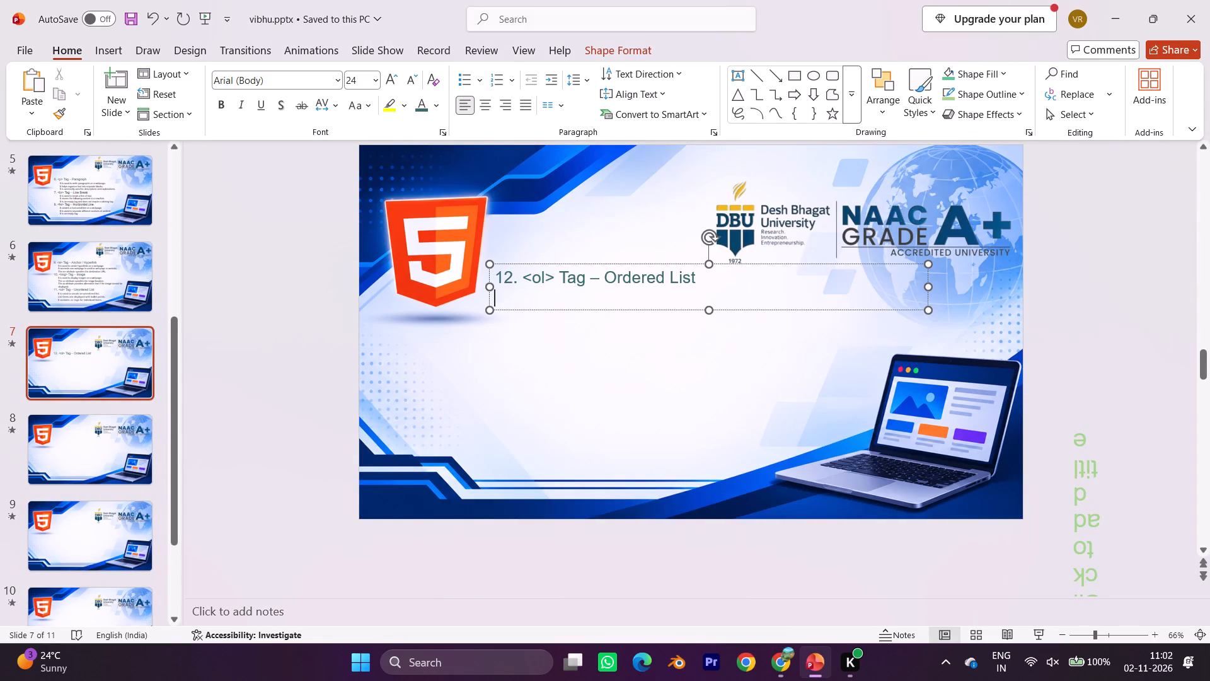
key("ctrl+v")
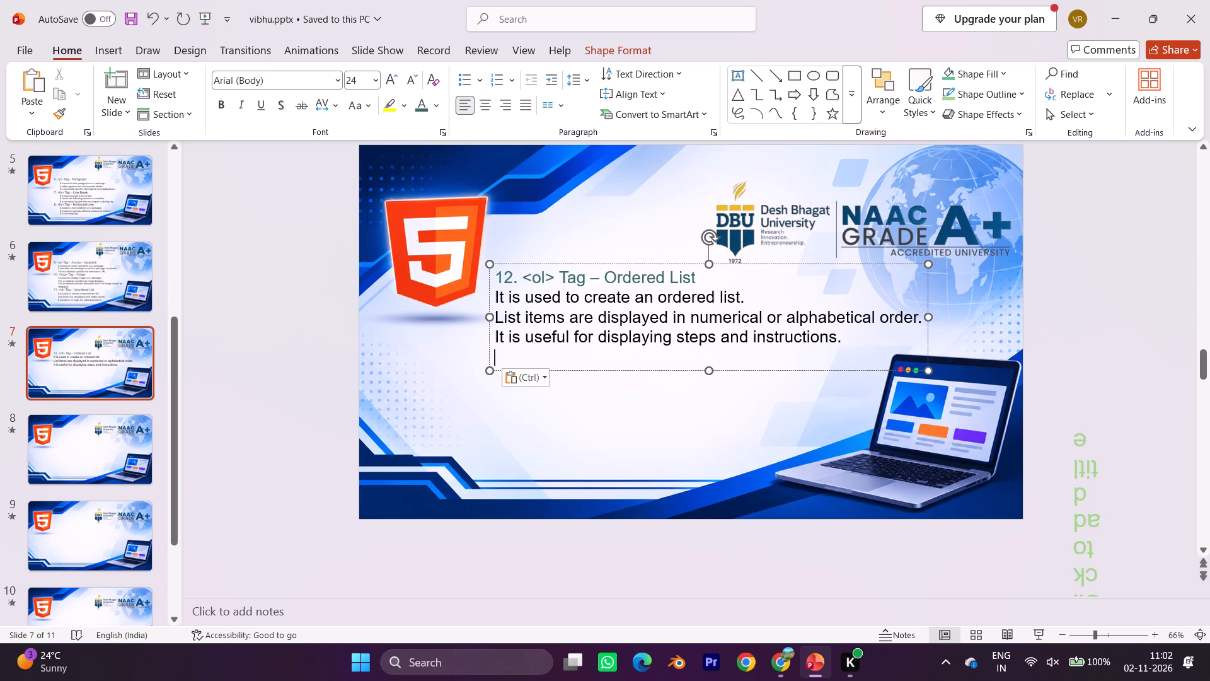
Reduce the three description lines under the <ol> heading on slide 7 to font size 18.
left_click_drag(495, 299, 931, 344)
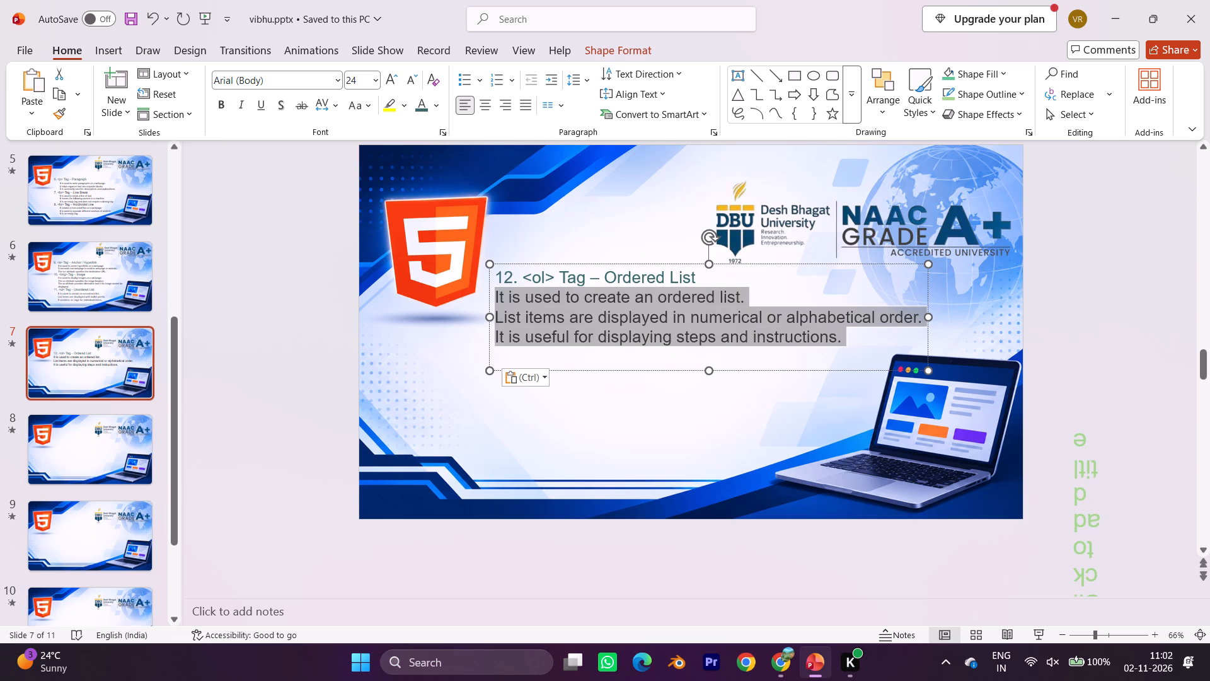
left_click_drag(931, 344, 852, 341)
key("ctrl+c")
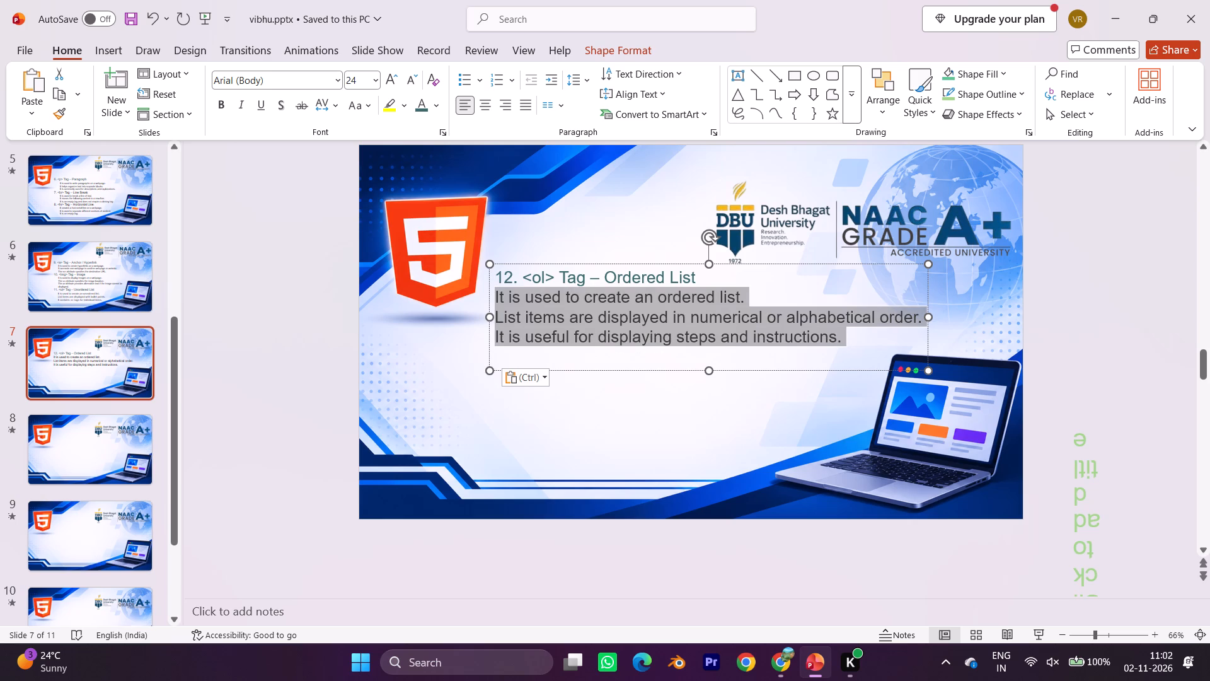
left_click_drag(852, 341, 996, 184)
right_click(852, 341)
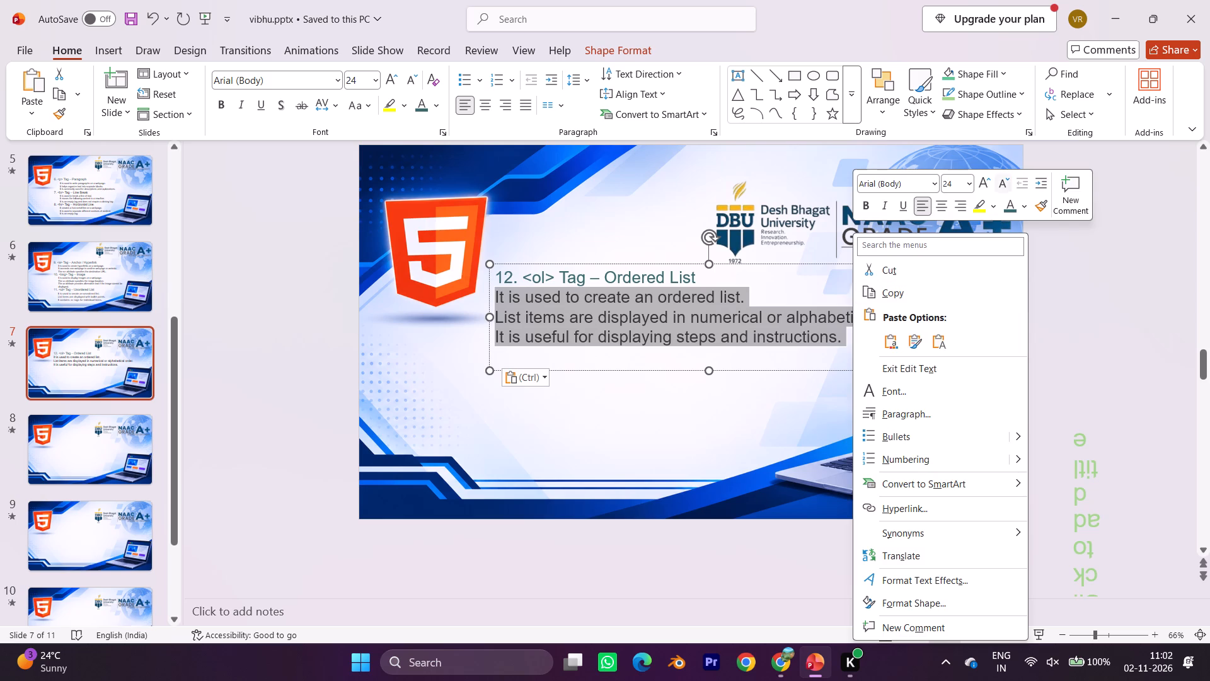
left_click_drag(996, 184, 1005, 187)
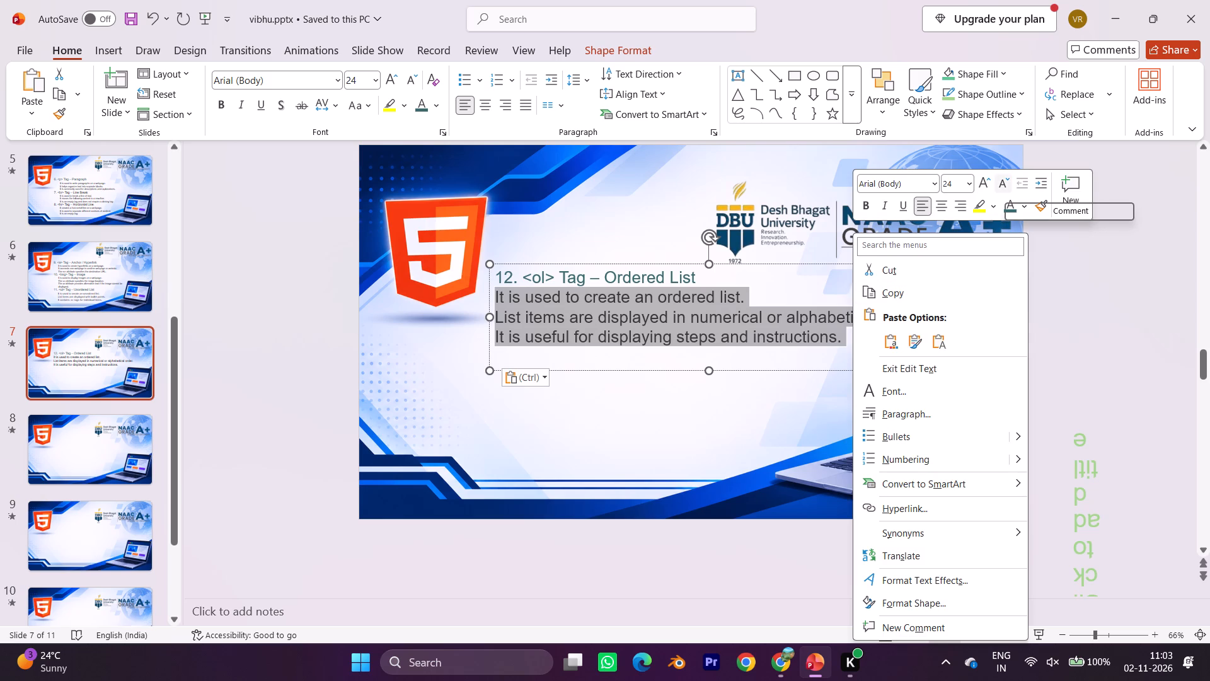
left_click(1005, 187)
left_click(1005, 187)
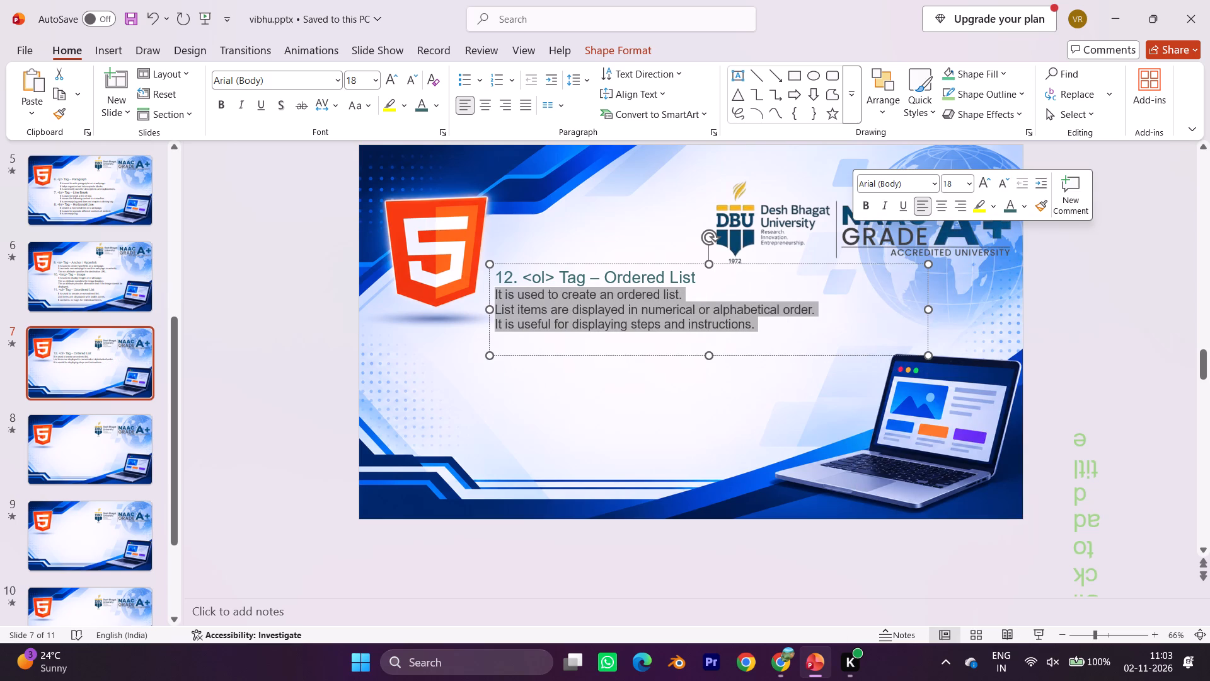
left_click(653, 356)
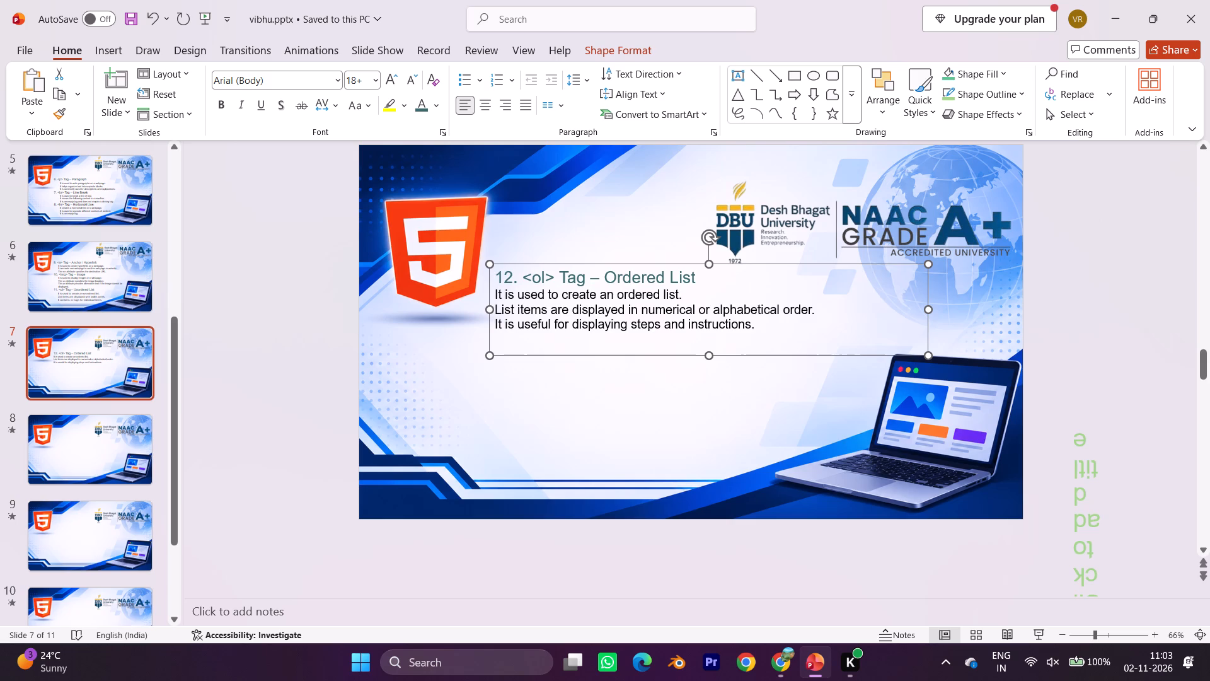
Indent the line "It is used to create an ordered list." on slide 7 with nine leading spaces.
left_click(495, 293)
key("space")
key("space")
key("space")
key("space")
key("space")
key("space")
key("space")
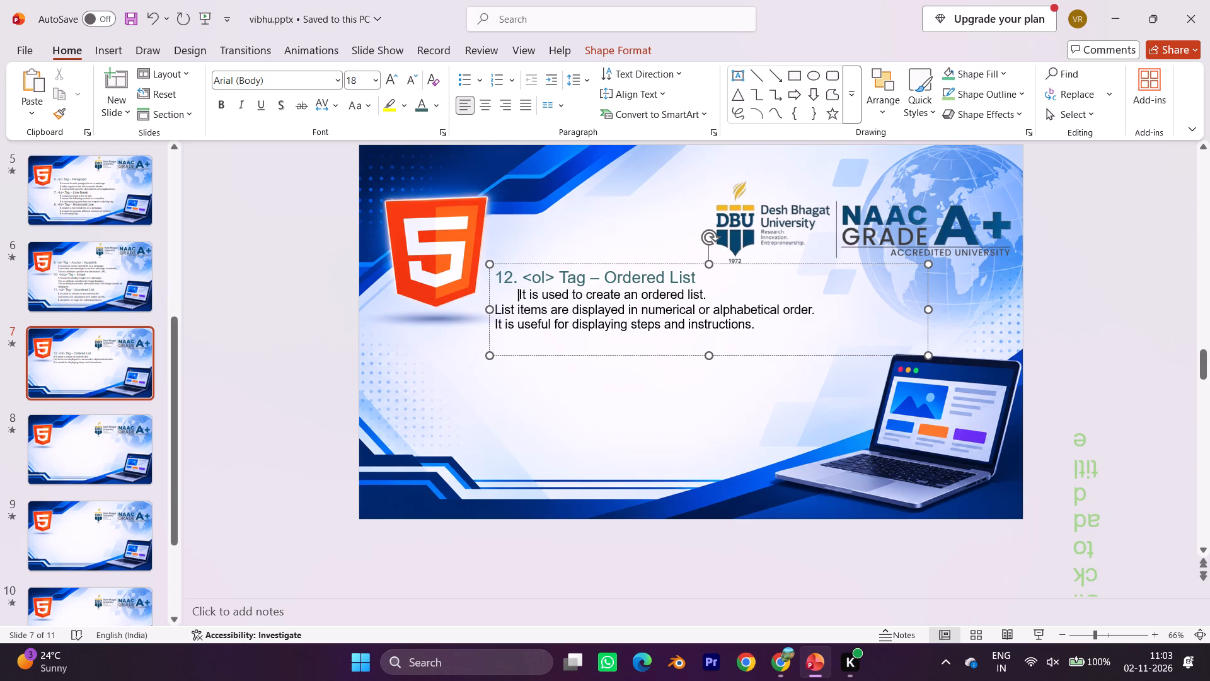
key("space")
key("space")
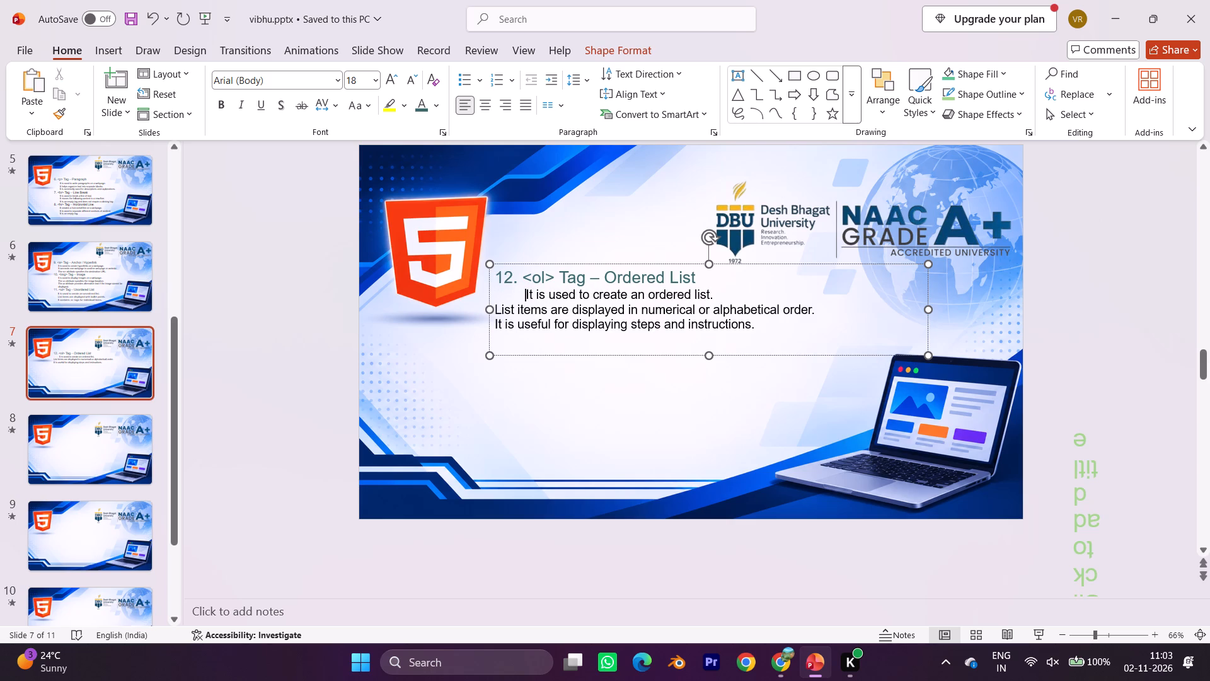
Indent the line "List items are displayed in numerical or alphabetical order." with nine leading spaces.
key("Down")
key("Left")
key("Left")
key("Left")
key("Left")
key("Left")
key("Left")
key("Left")
key("space")
key("space")
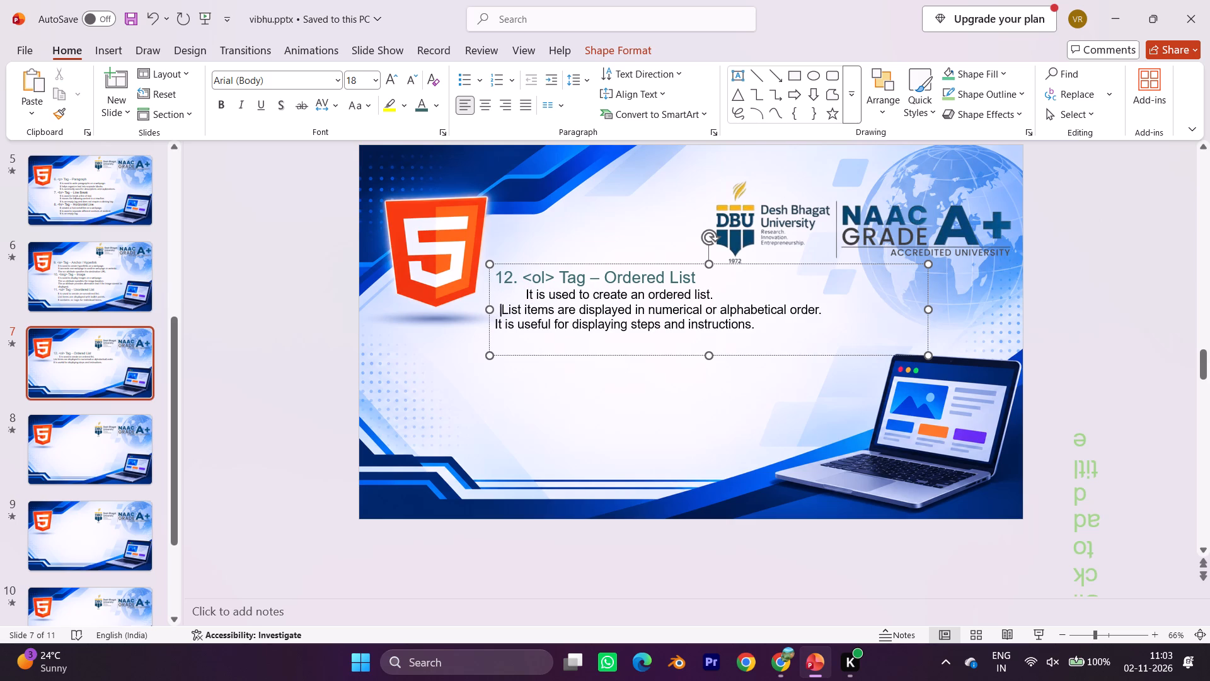
key("space")
key("space")
key("space")
key("space")
key("space")
key("space")
key("space")
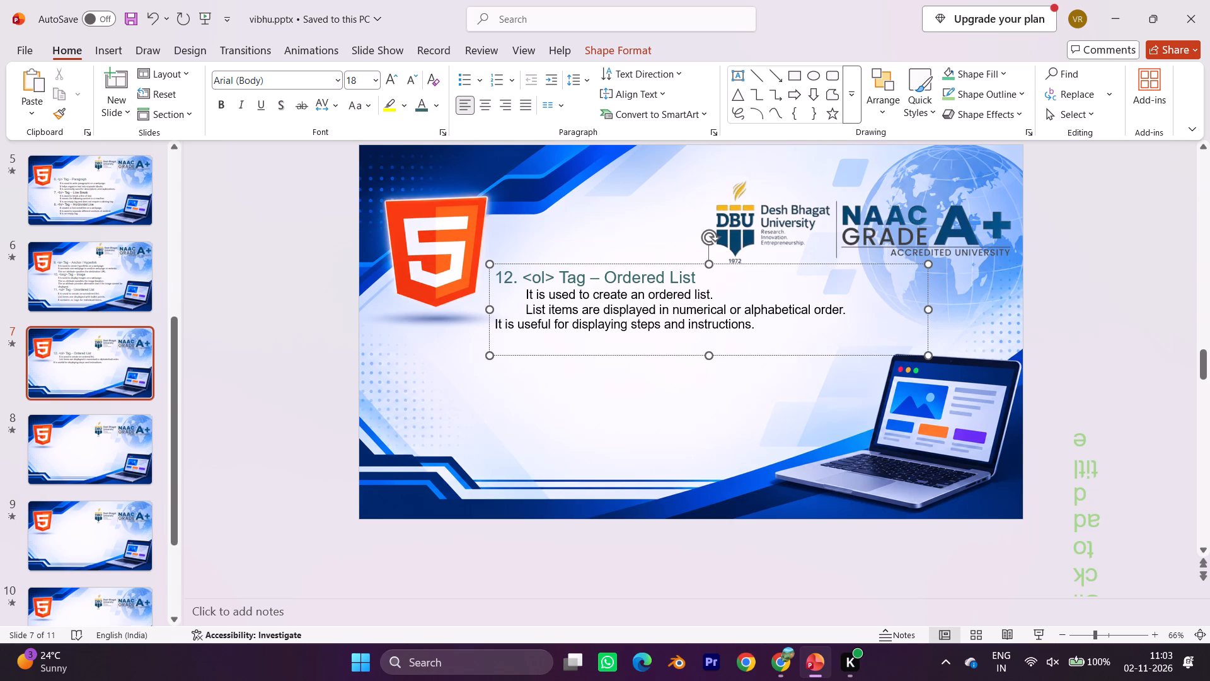
Indent the line "It is useful for displaying steps and instructions." with nine leading spaces.
key("Down")
key("Left")
key("Left")
key("Left")
key("Left")
key("Left")
key("Left")
key("Left")
key("space")
key("space")
key("space")
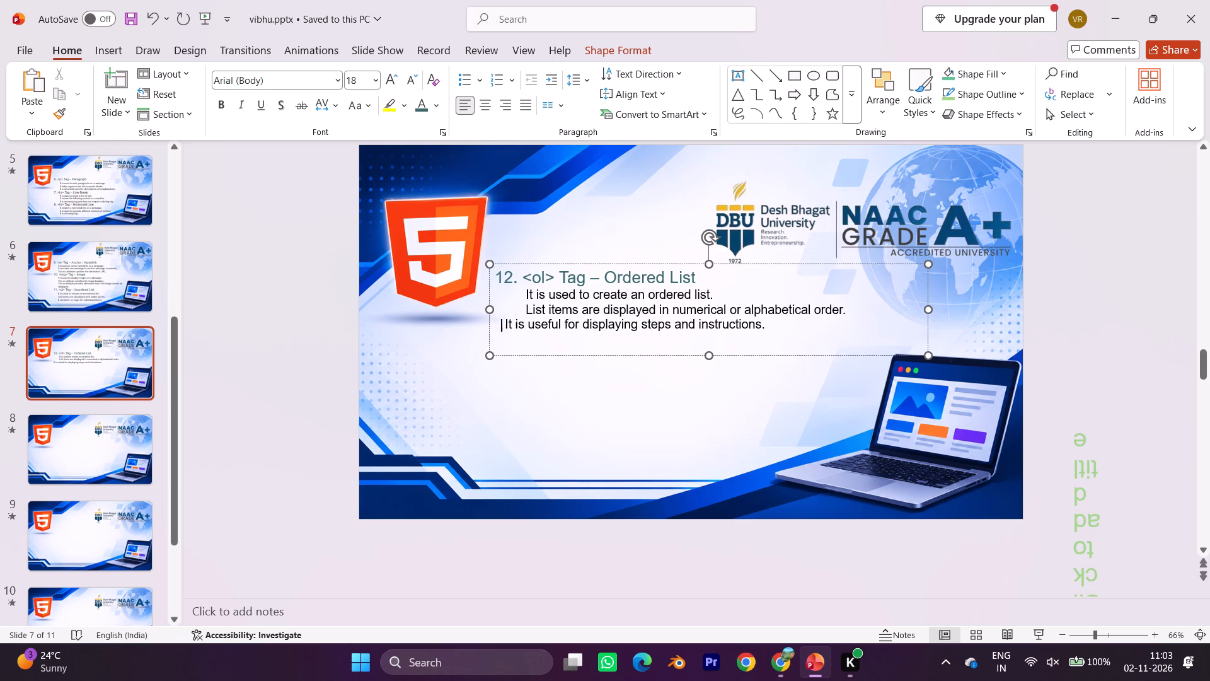
key("space")
key("space")
key("space")
key("space")
key("space")
key("space")
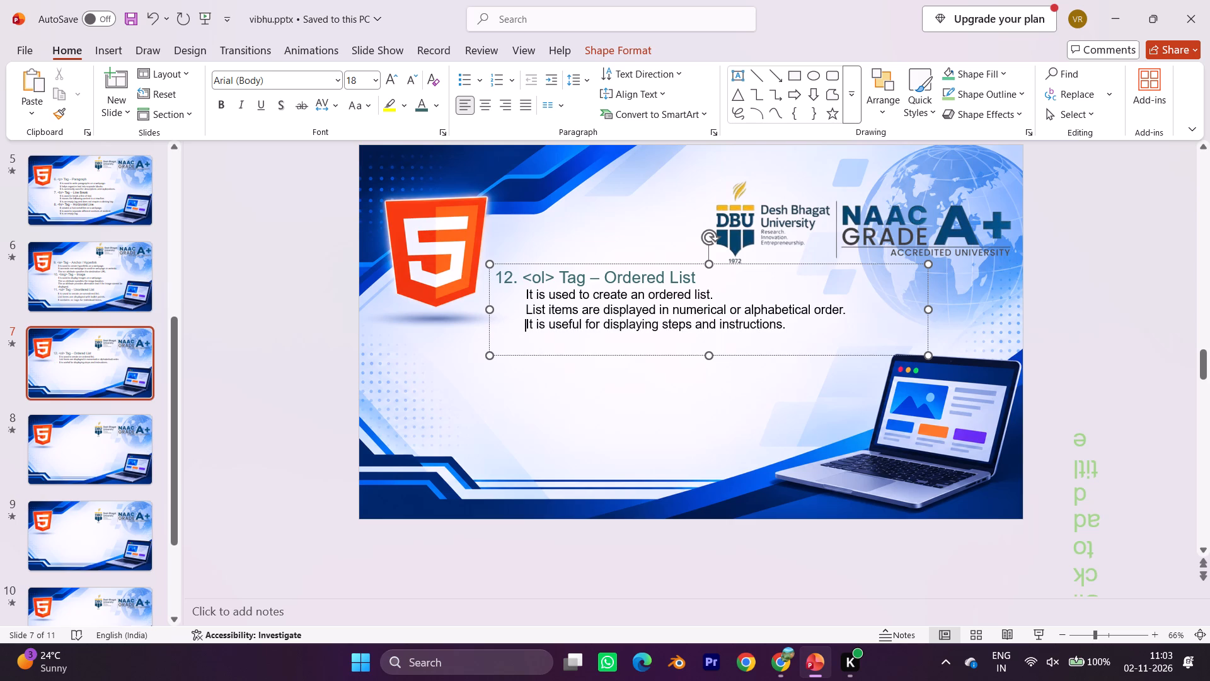
Start a new line after the end of the last <ol> description line on slide 7.
key("Right")
key("Right")
key("Right")
key("Right")
key("Right")
key("Right")
key("Right")
key("Right")
key("Right")
key("Right")
key("Right")
key("Right")
key("Right")
key("Right")
key("Right")
key("Right")
key("Right")
key("Right")
key("Right")
key("Right")
key("Right")
key("Right")
key("Right")
key("Right")
key("Right")
key("Right")
key("Right")
key("Right")
key("Right")
key("Right")
key("Right")
key("Right")
key("Right")
key("Return")
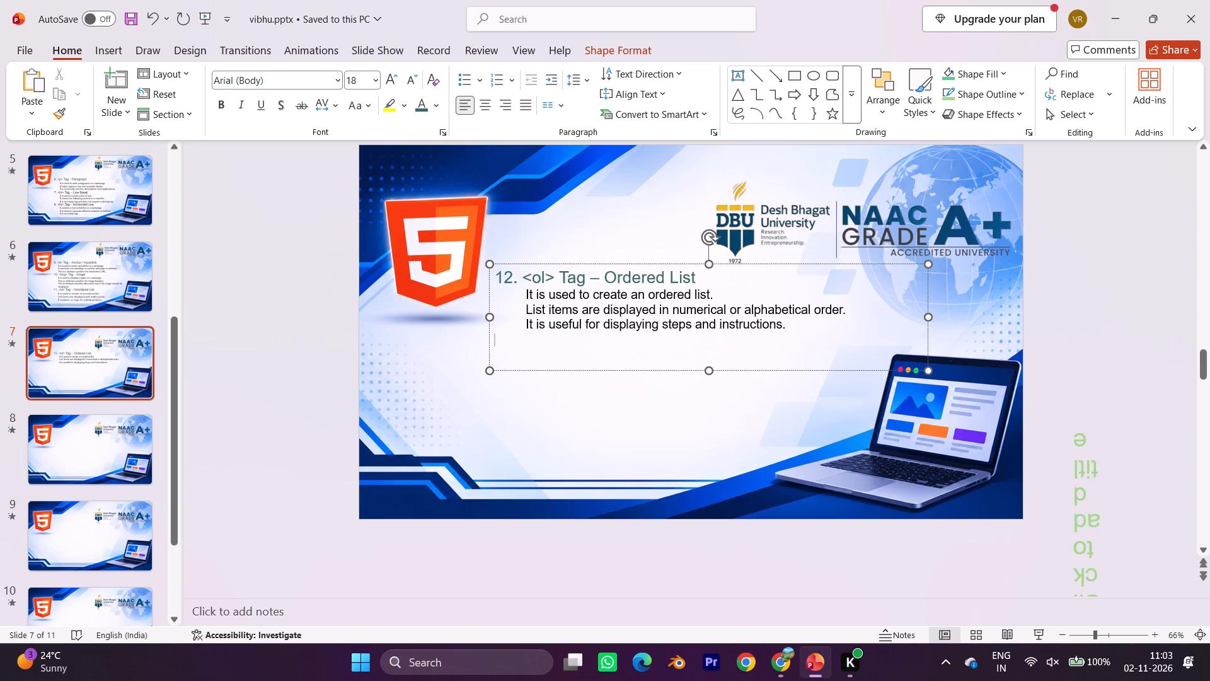
Copy the heading "13. <li> Tag – List Item" from the ChatGPT answer in the browser and paste it below the <ol> description on slide 7.
left_click(784, 660)
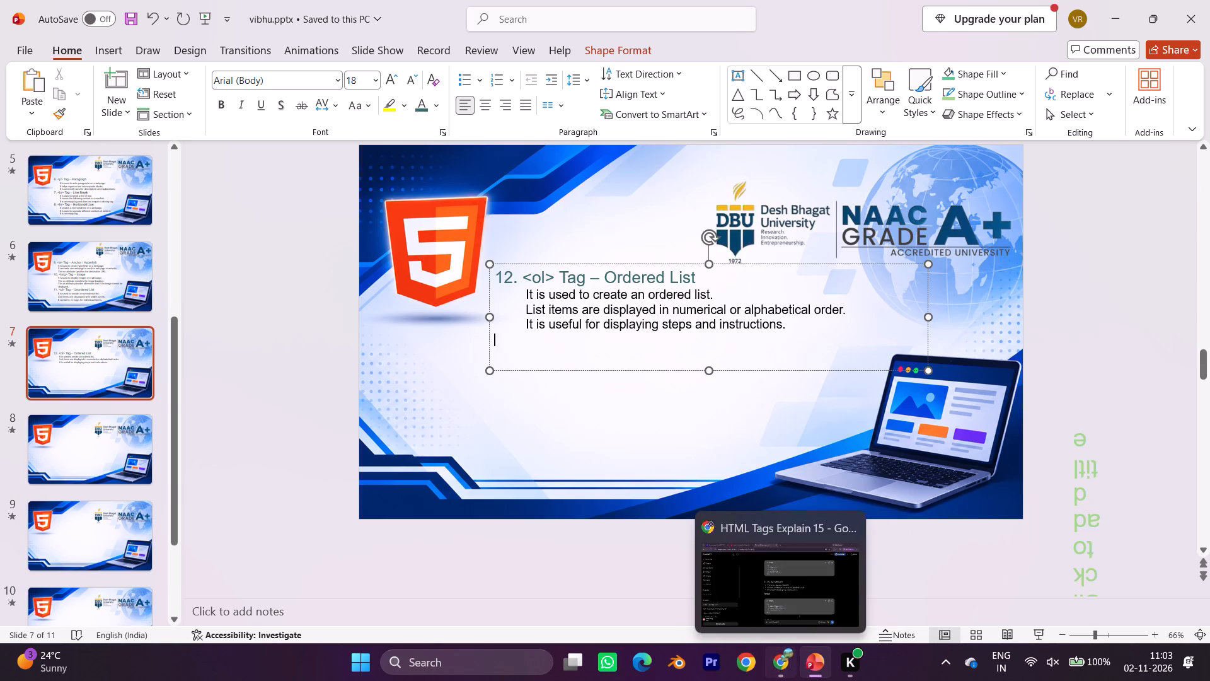
scroll(710, 354, "down", 2)
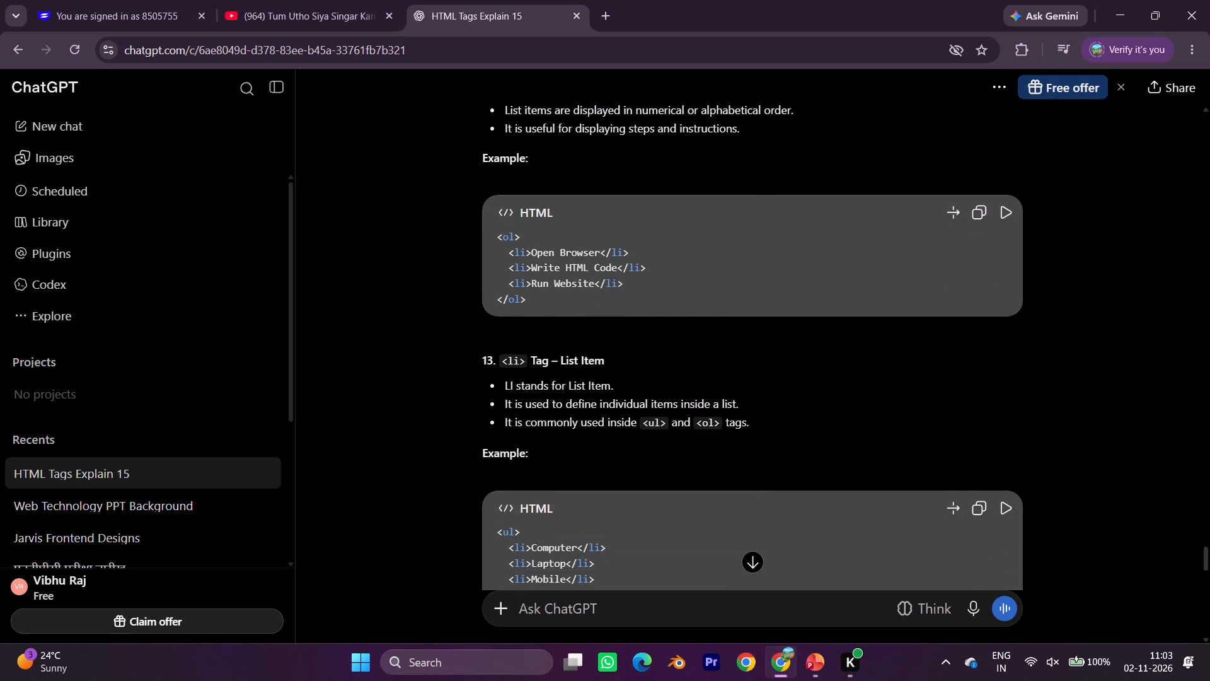
scroll(710, 354, "down", 1)
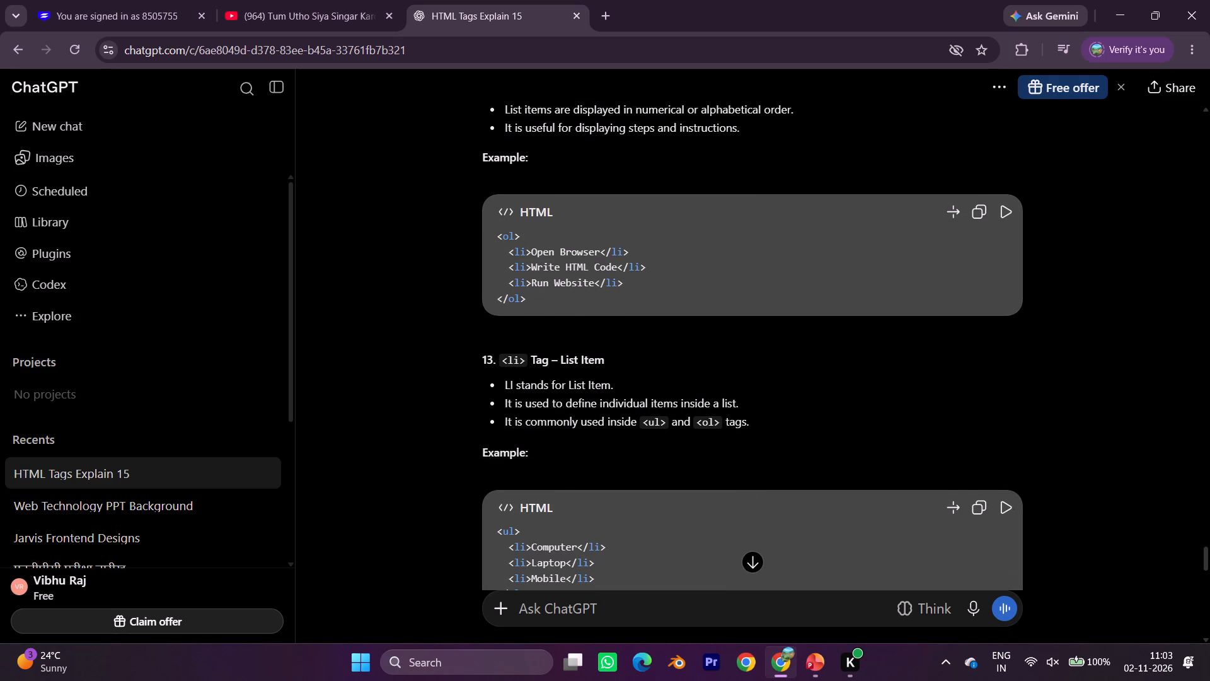
left_click_drag(504, 361, 406, 363)
left_click(343, 396)
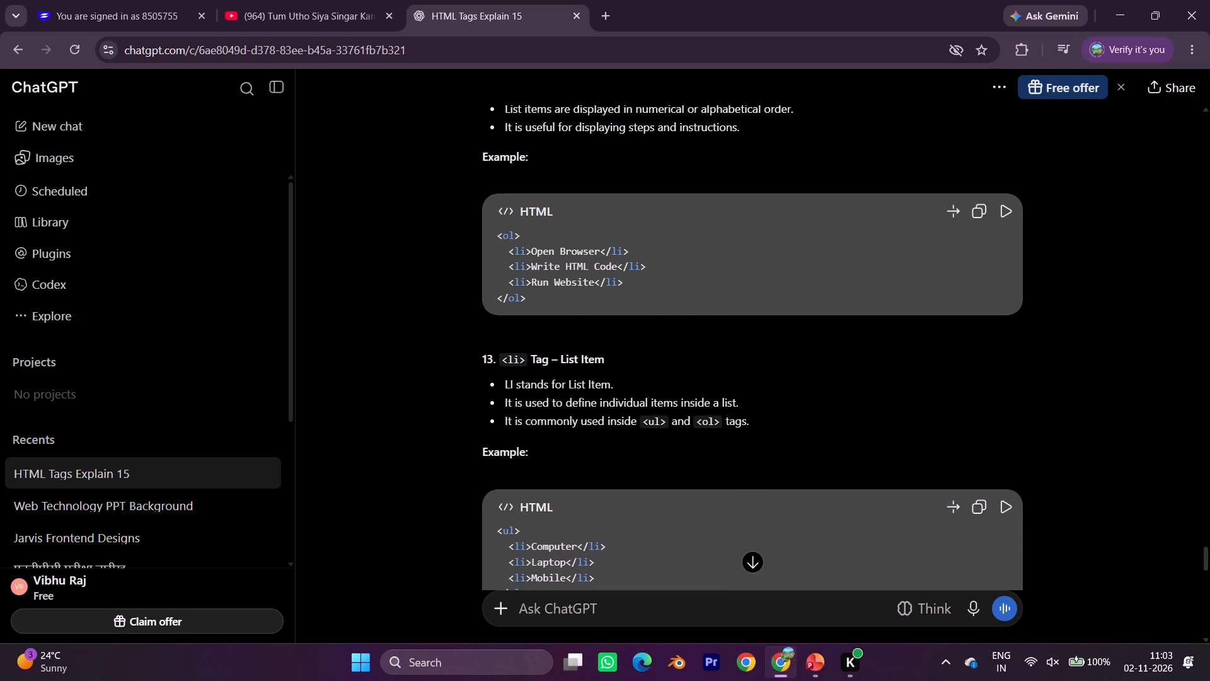
left_click(480, 357)
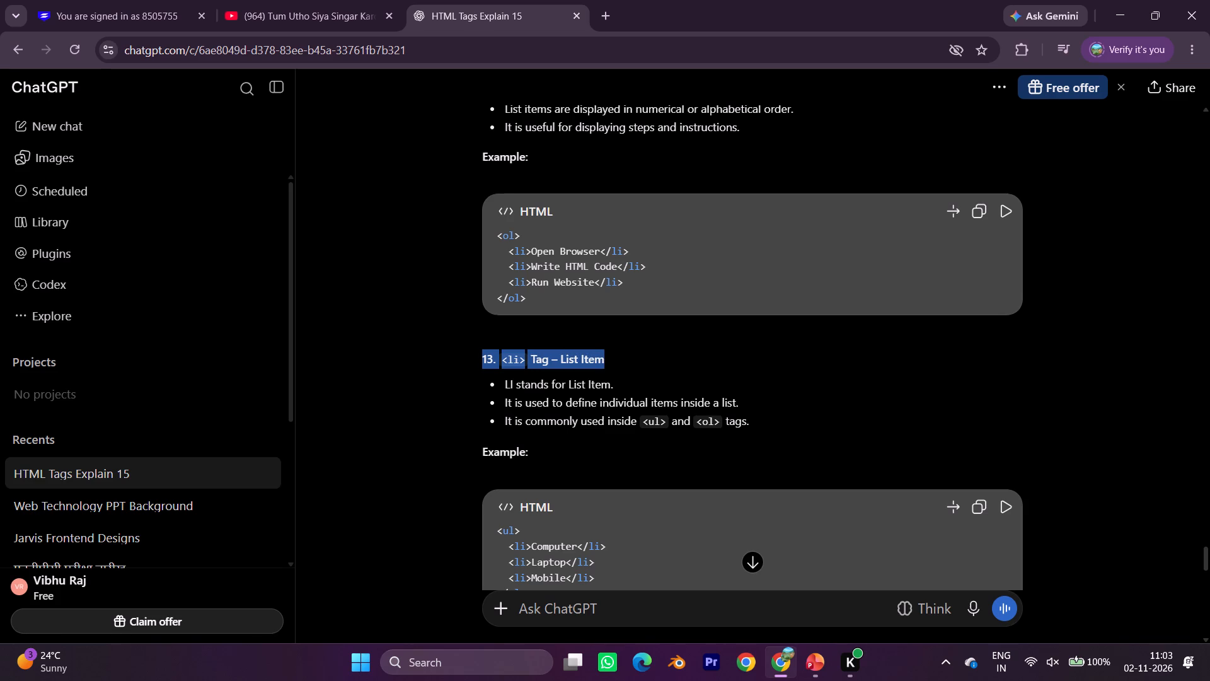
key("ctrl+c")
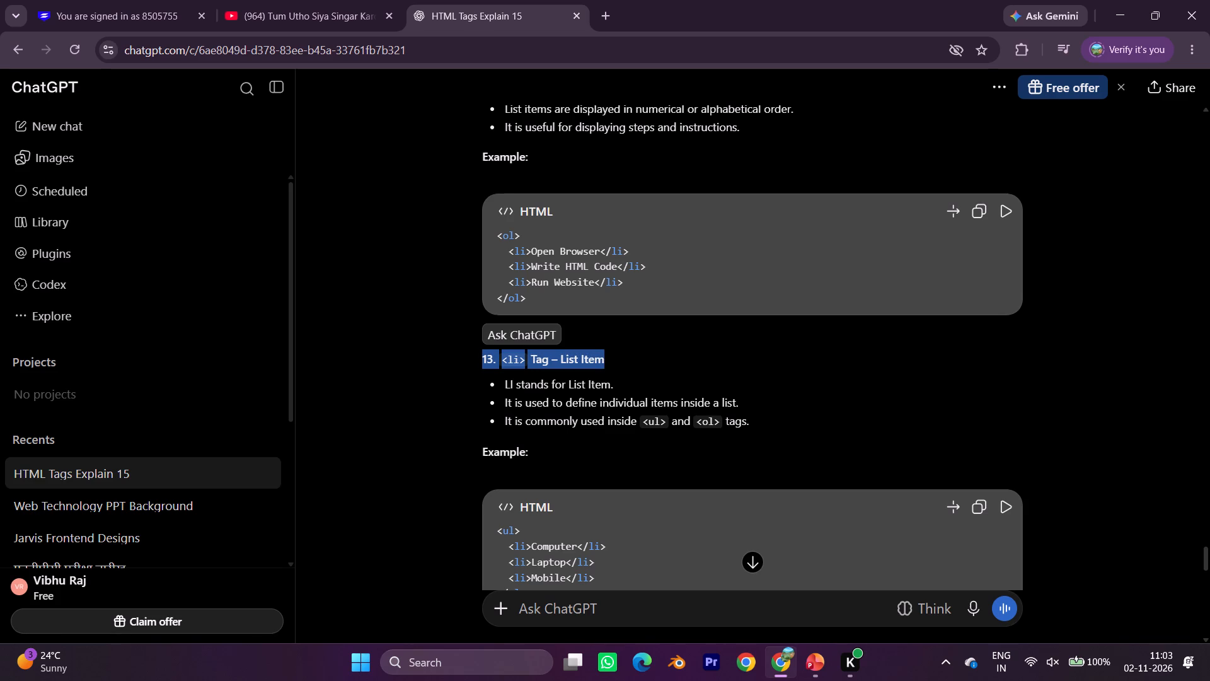
double_click(611, 358)
left_click(818, 666)
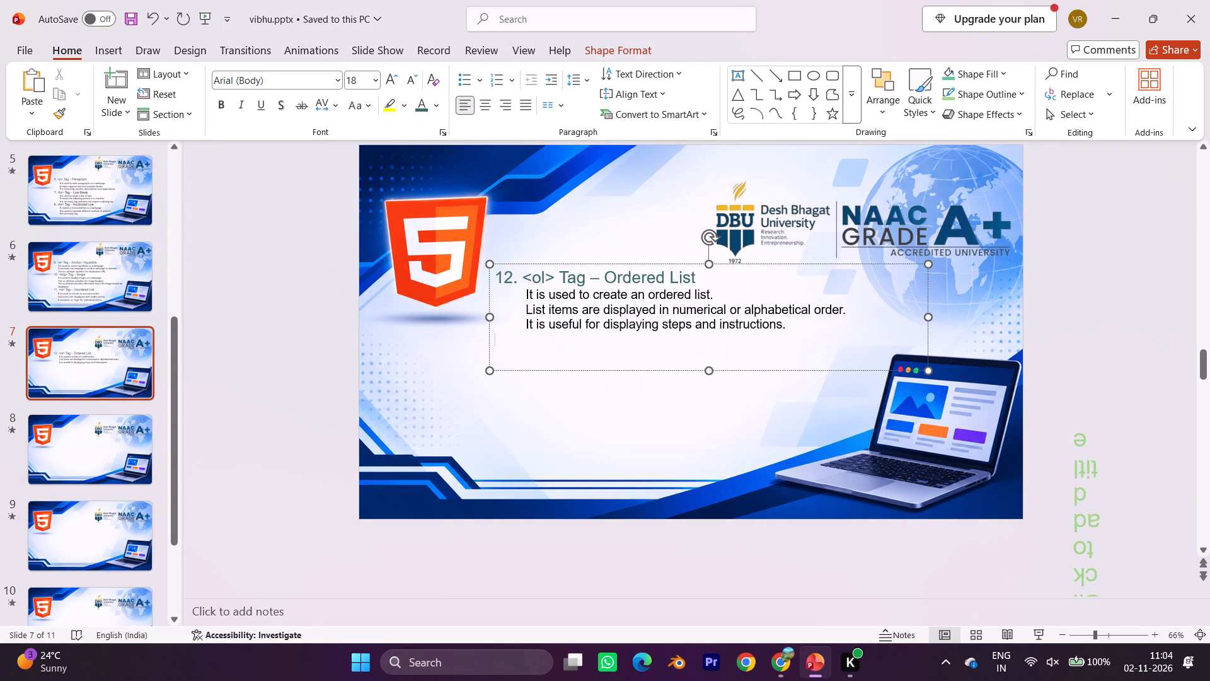
key("ctrl+c")
left_click(585, 351)
left_click(570, 342)
key("ctrl+v")
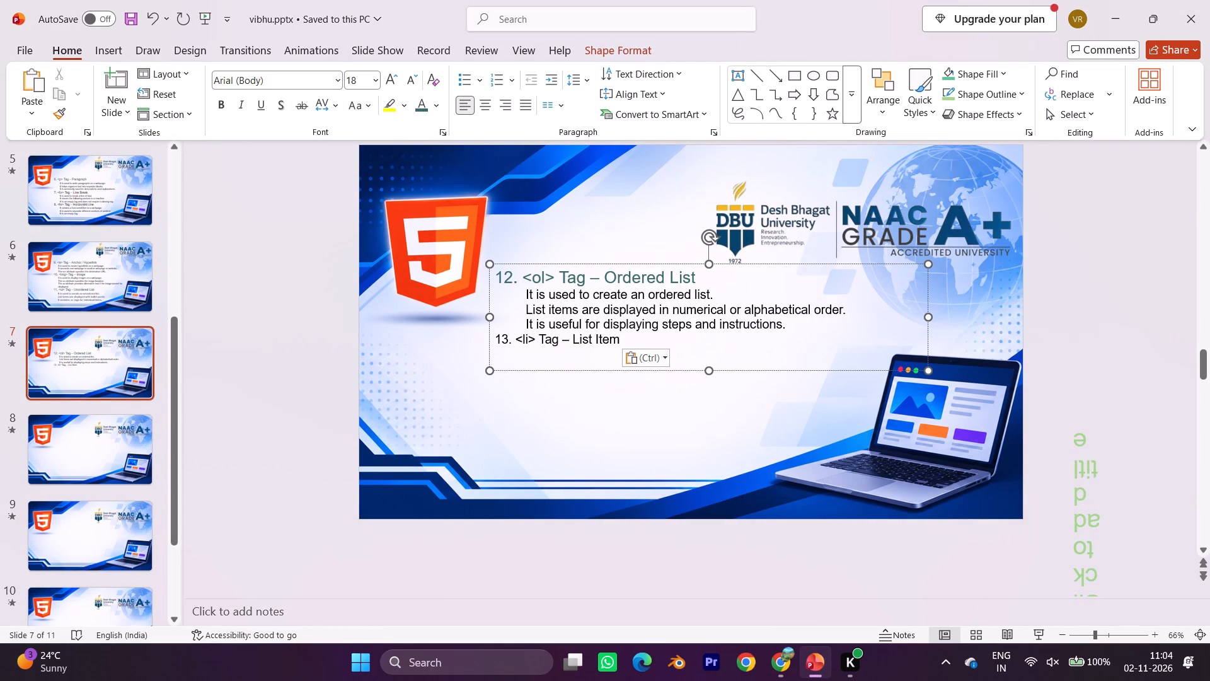
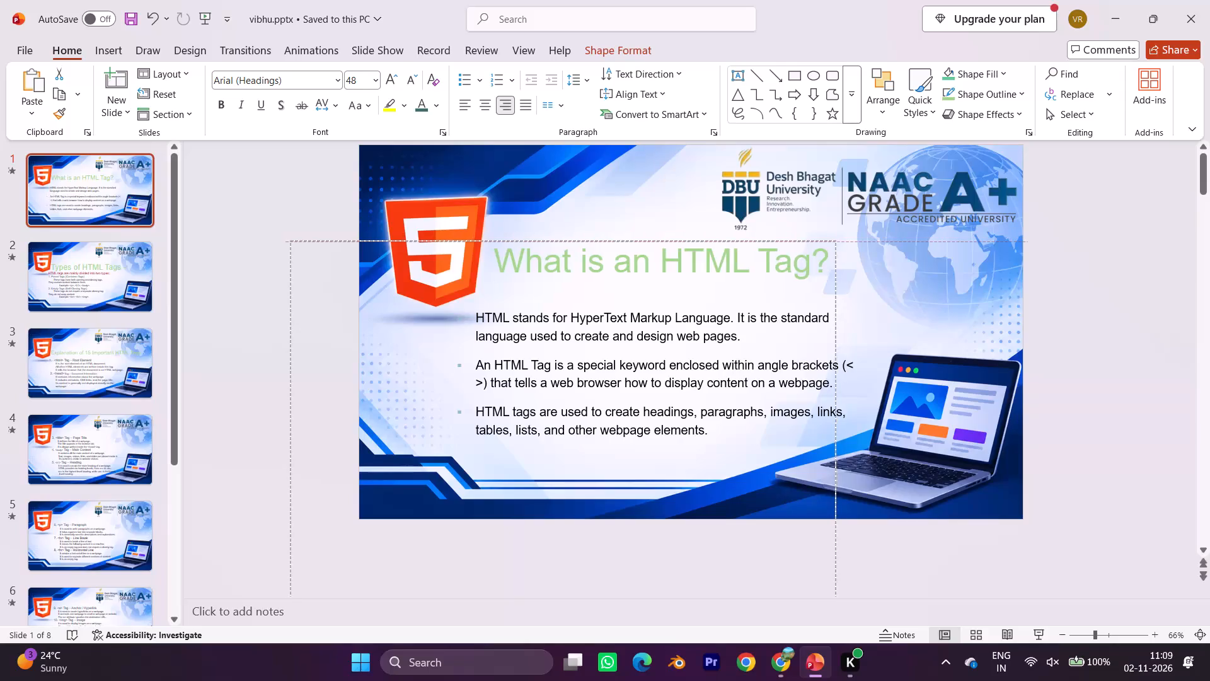
Move slide 1's body text slightly up and to the right, closer beneath the "What is an HTML Tag?" title.
left_click(756, 331)
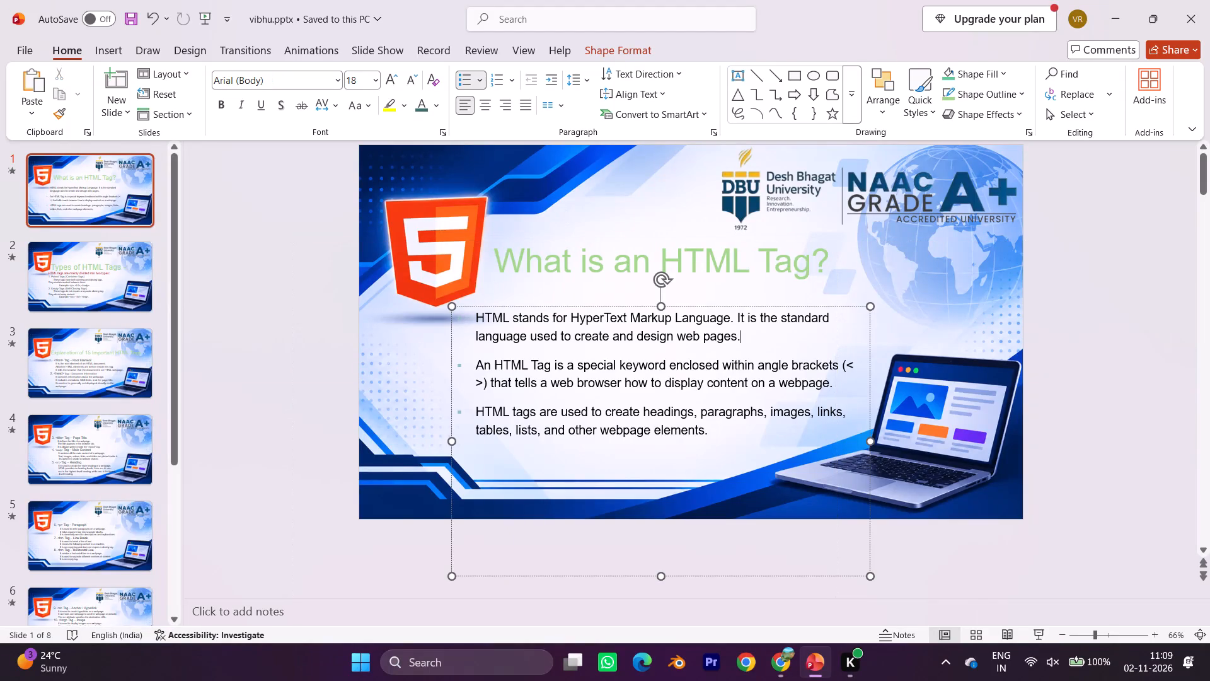
left_click_drag(710, 305, 712, 305)
left_click_drag(712, 305, 719, 298)
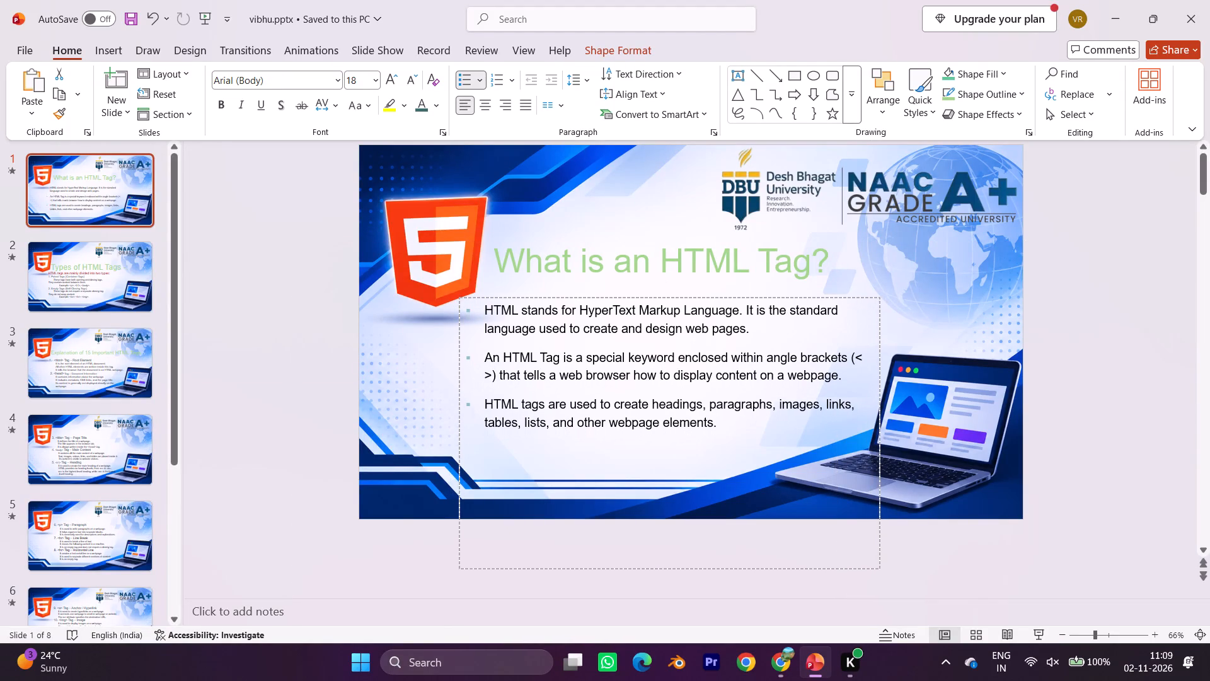
left_click_drag(719, 298, 718, 294)
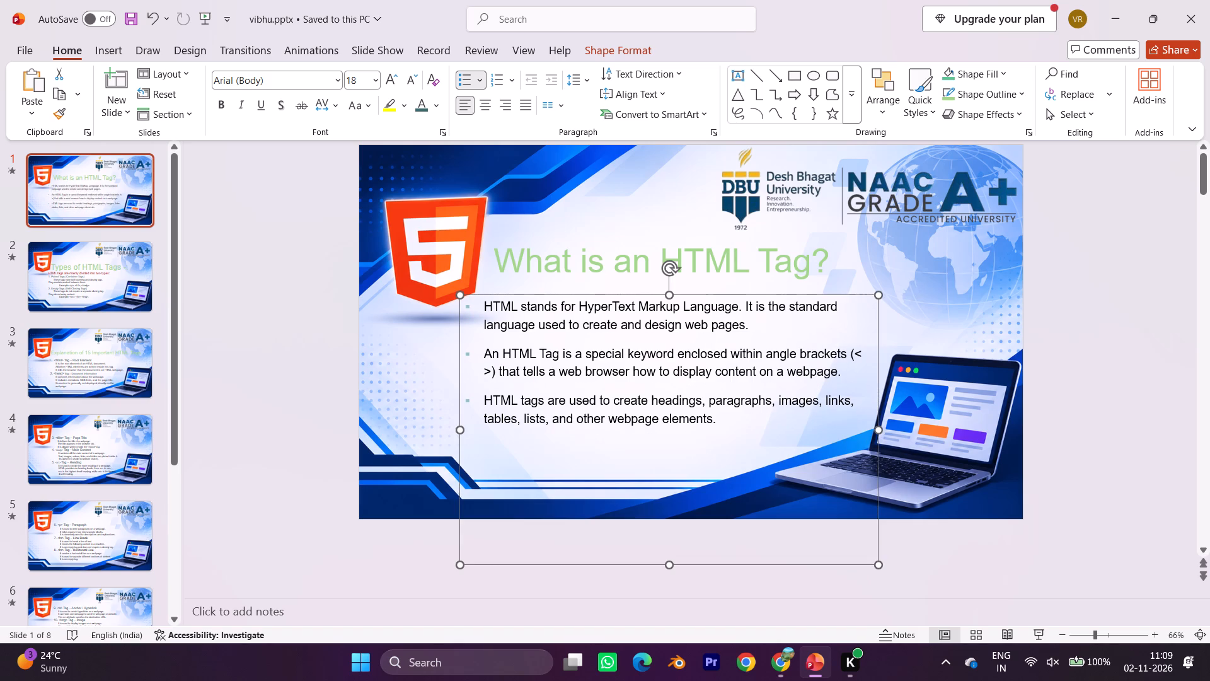
On slide 2, move the "Types of HTML Tags" title up and slightly right, clear of the HTML5 logo and body text.
left_click(76, 226)
left_click(72, 241)
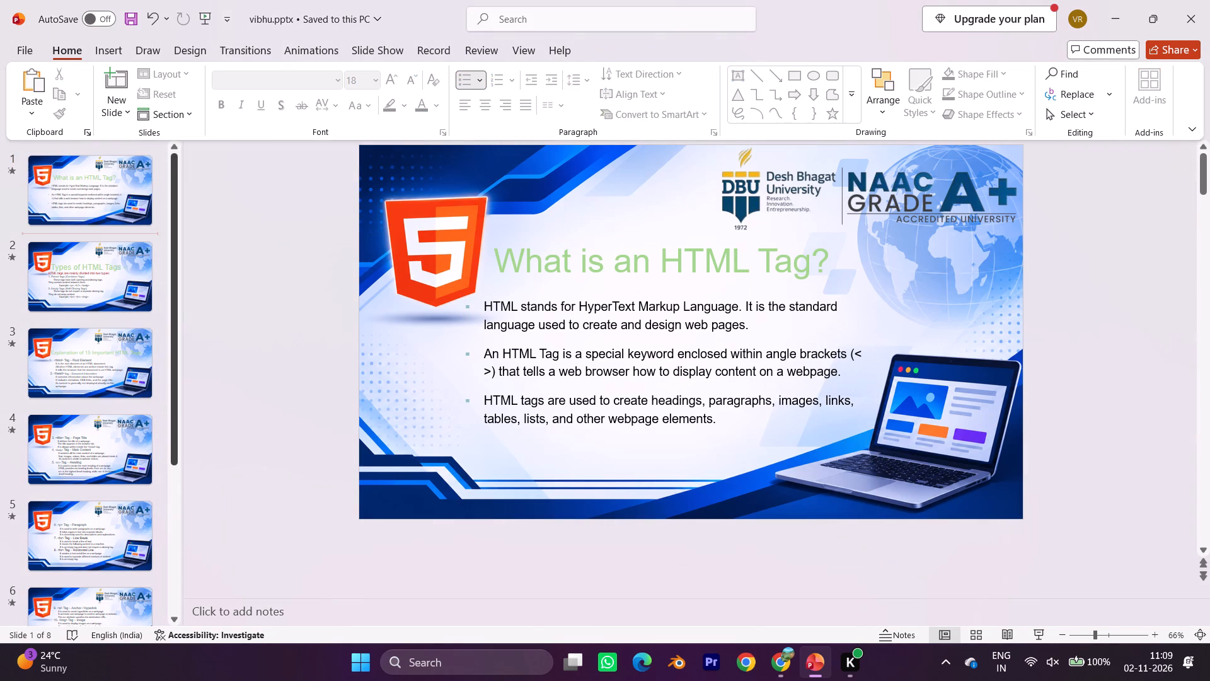
left_click(74, 247)
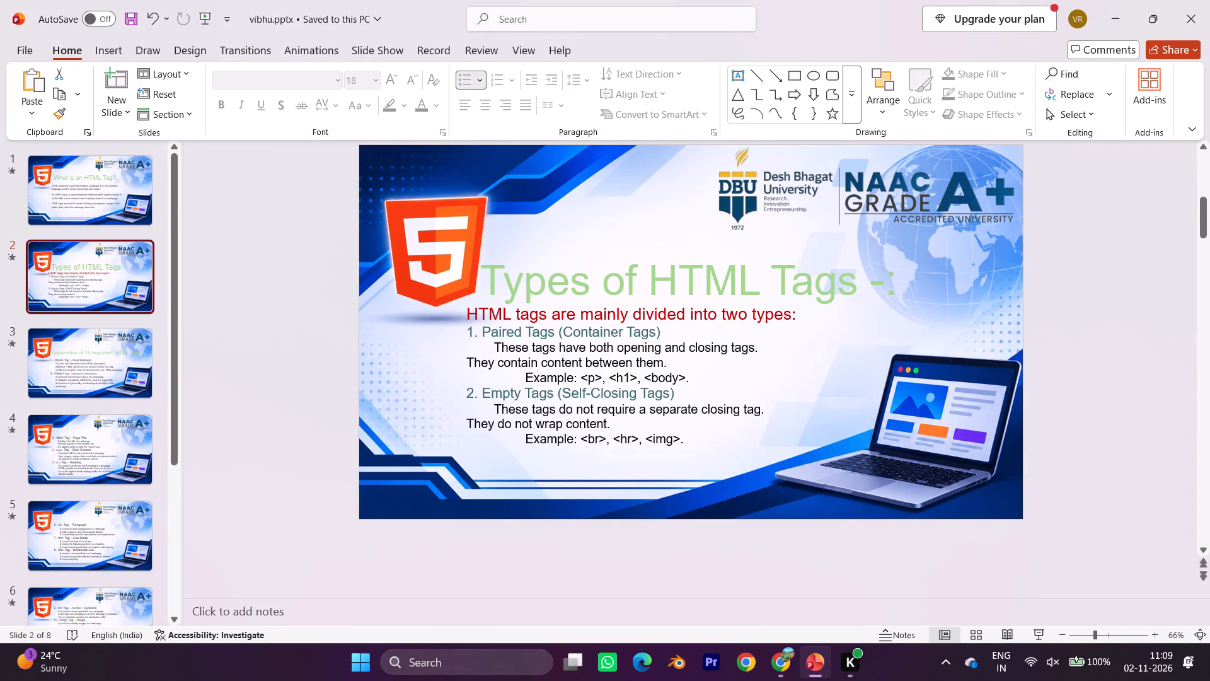
left_click(581, 276)
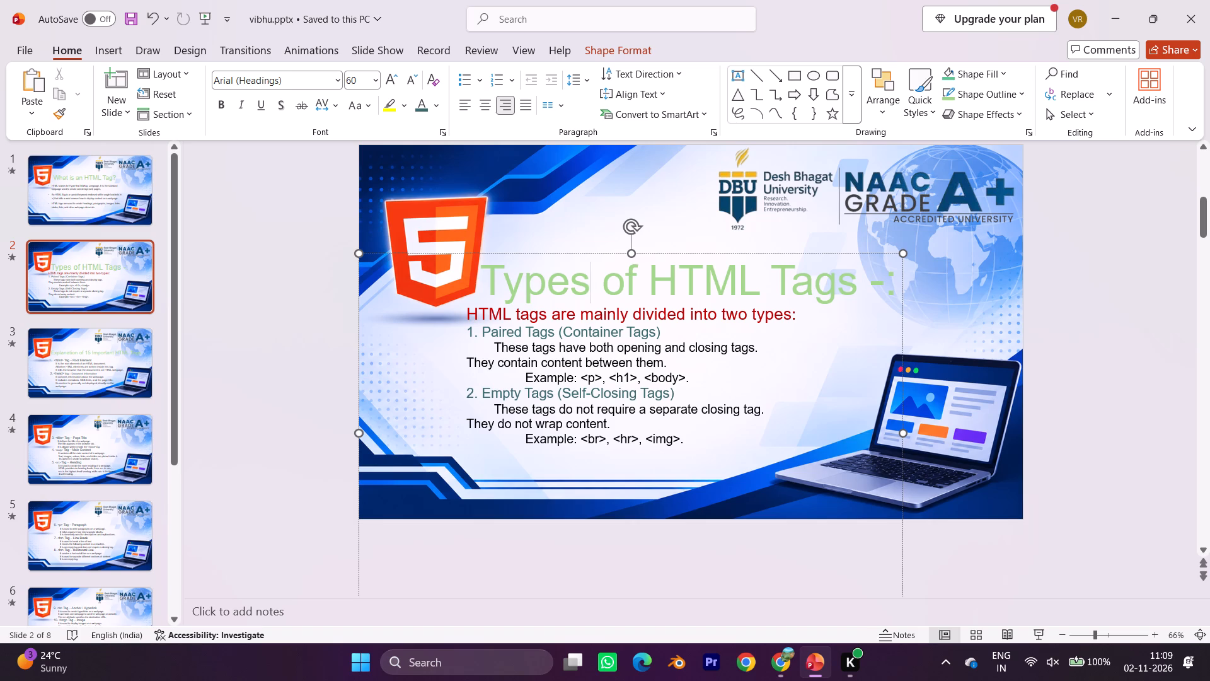
left_click_drag(763, 248, 787, 211)
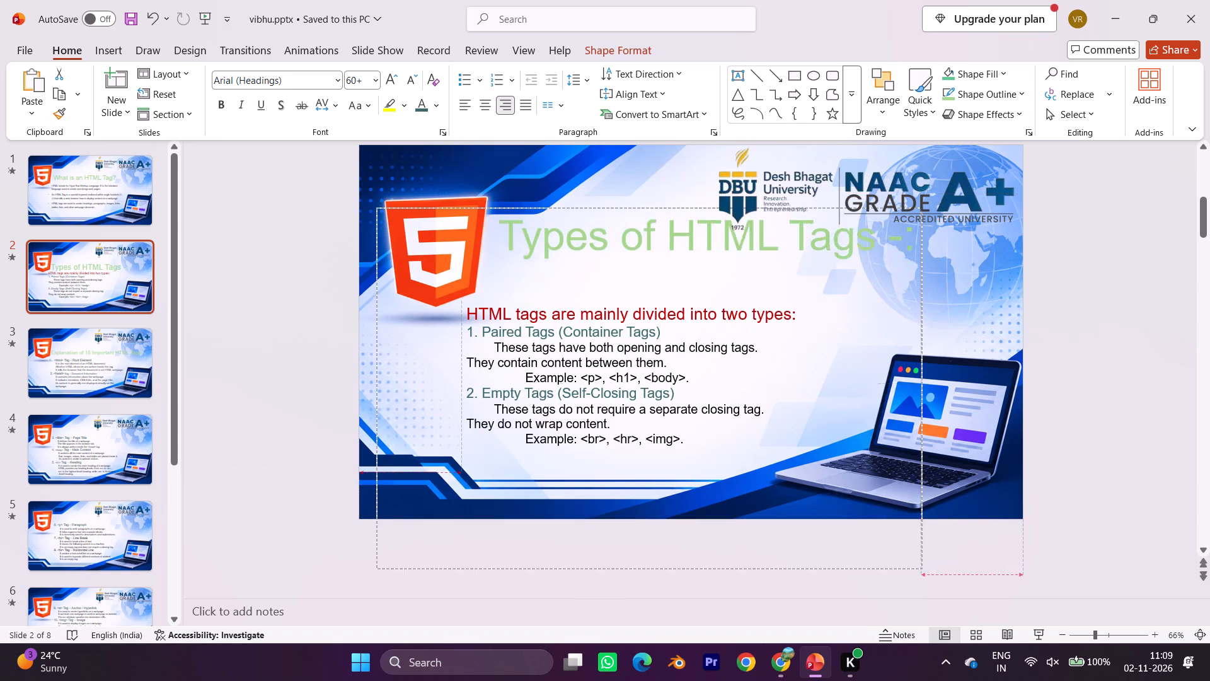
left_click_drag(787, 211, 778, 233)
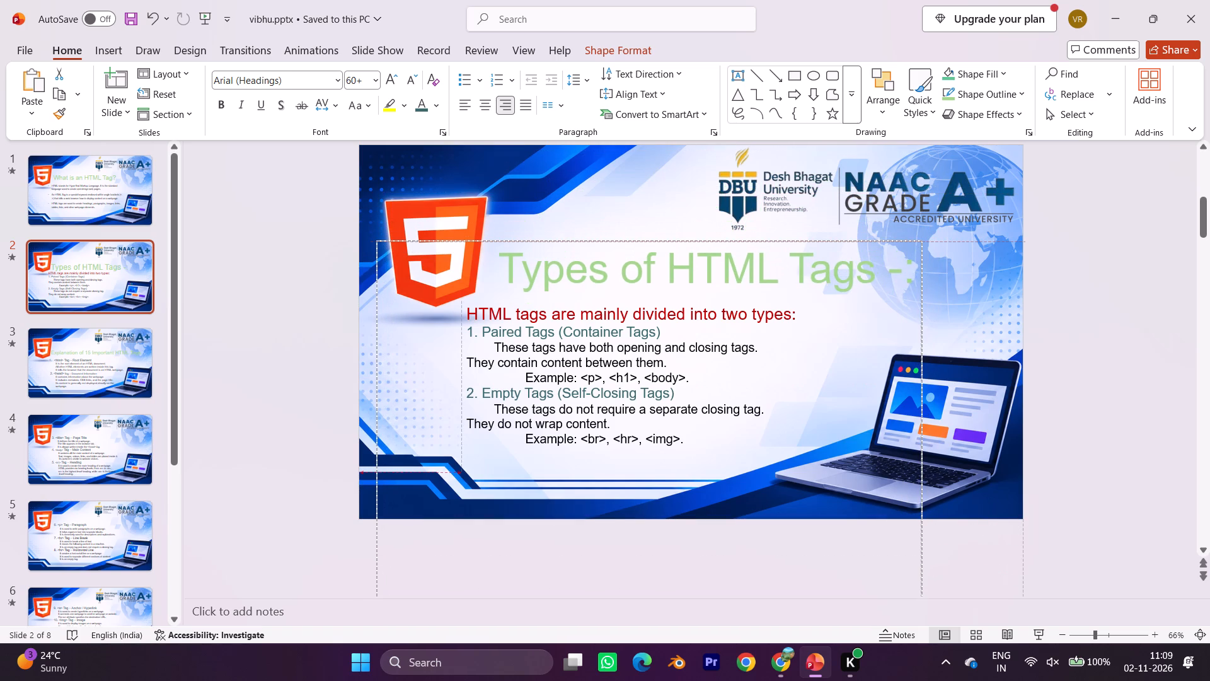
left_click_drag(778, 233, 775, 229)
Move slide 2's body text slightly up and to the right so it sits just below the title.
left_click(665, 370)
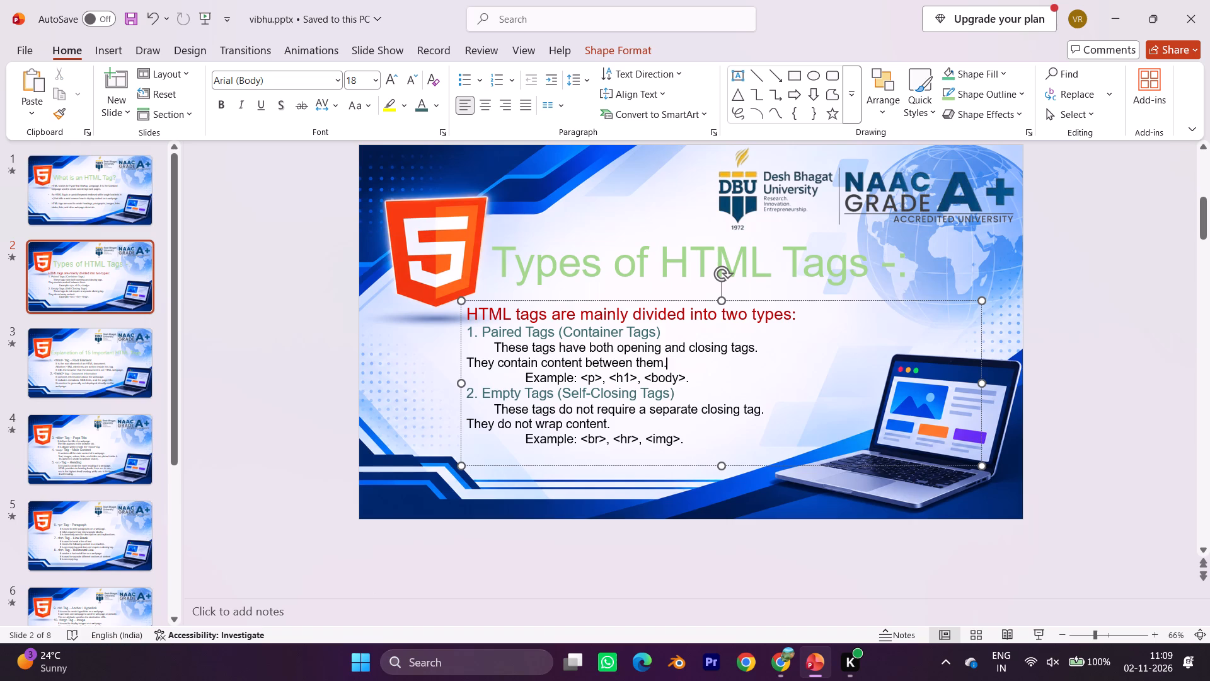
left_click_drag(596, 299, 614, 298)
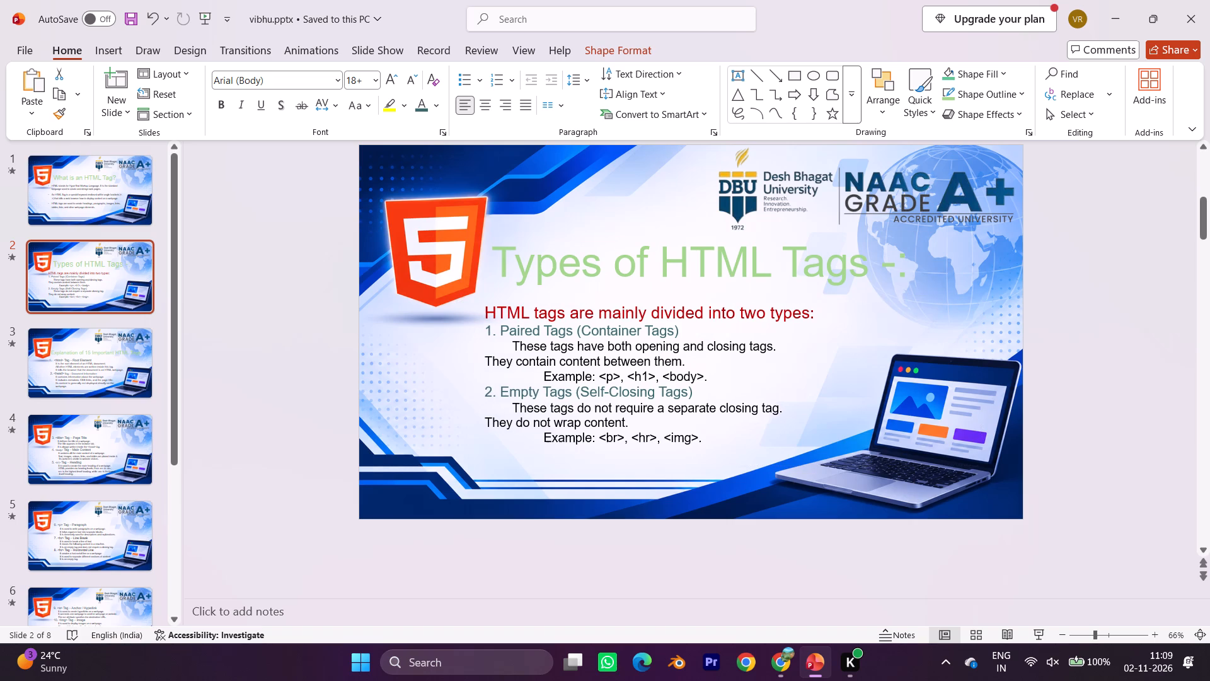
left_click_drag(614, 298, 613, 292)
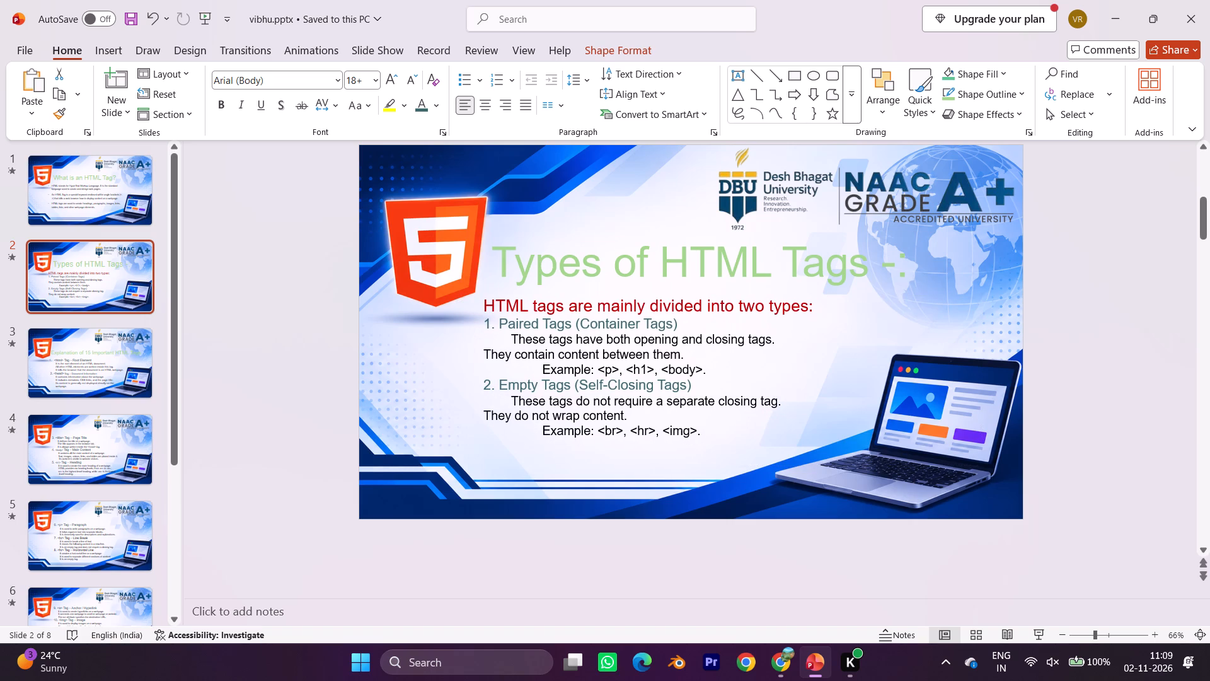
left_click_drag(613, 292, 418, 392)
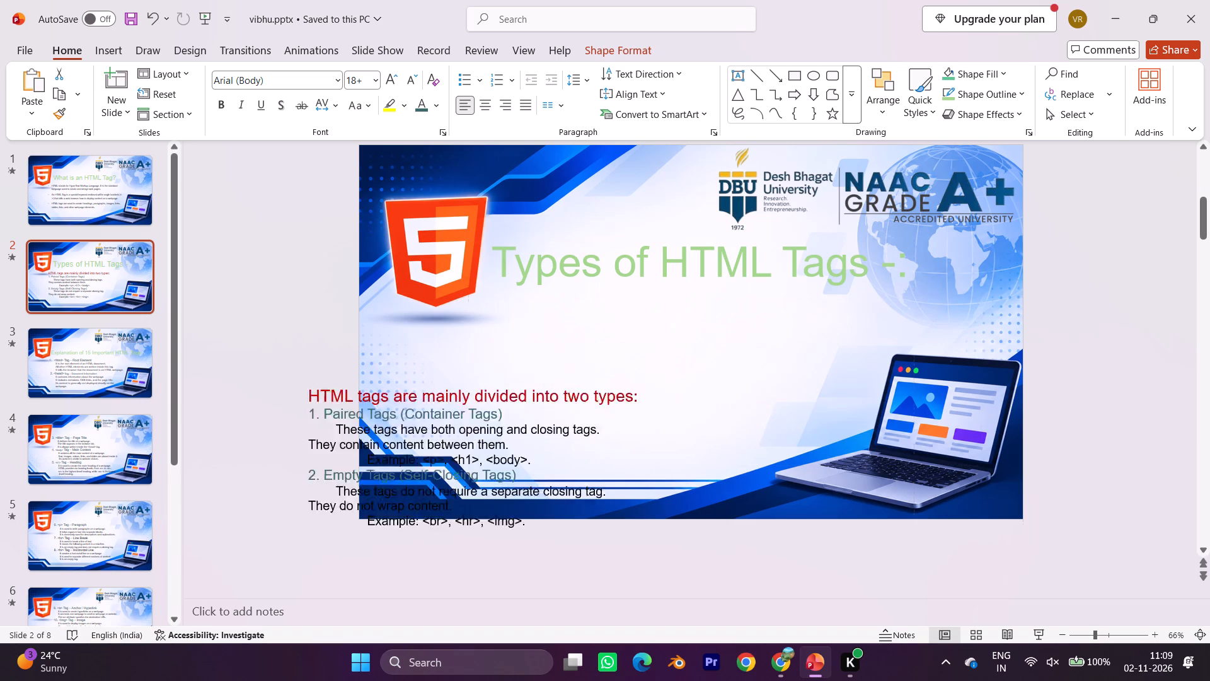
left_click_drag(418, 392, 611, 296)
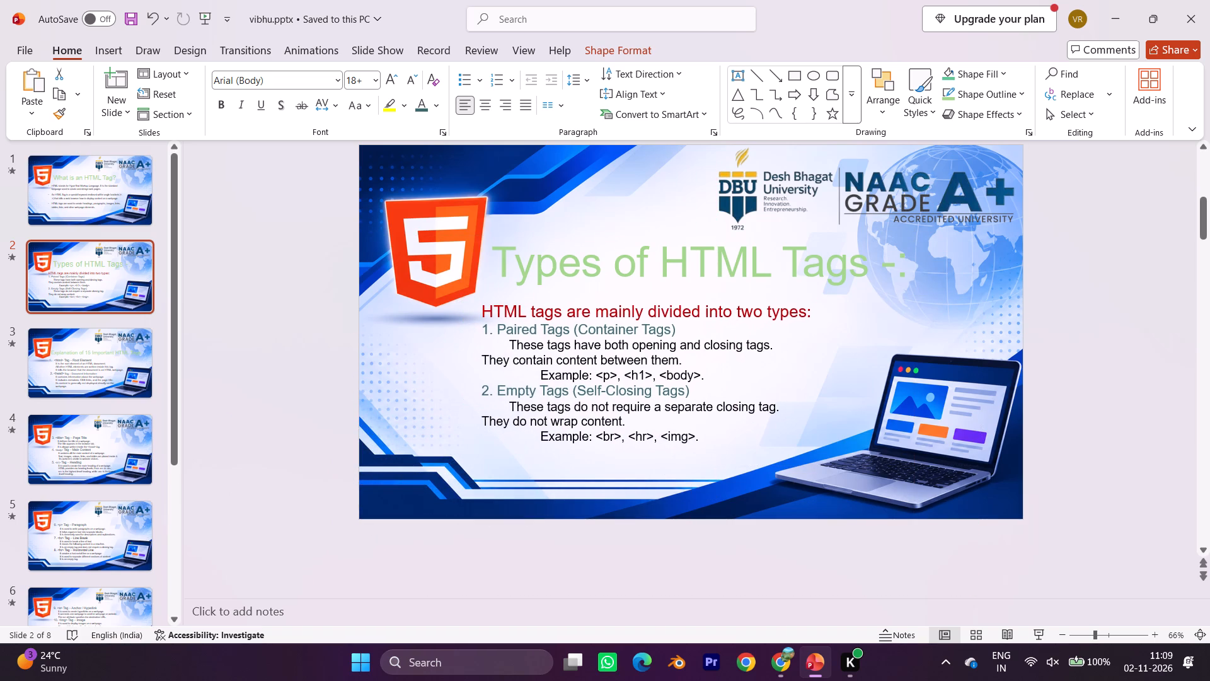
left_click_drag(611, 296, 611, 288)
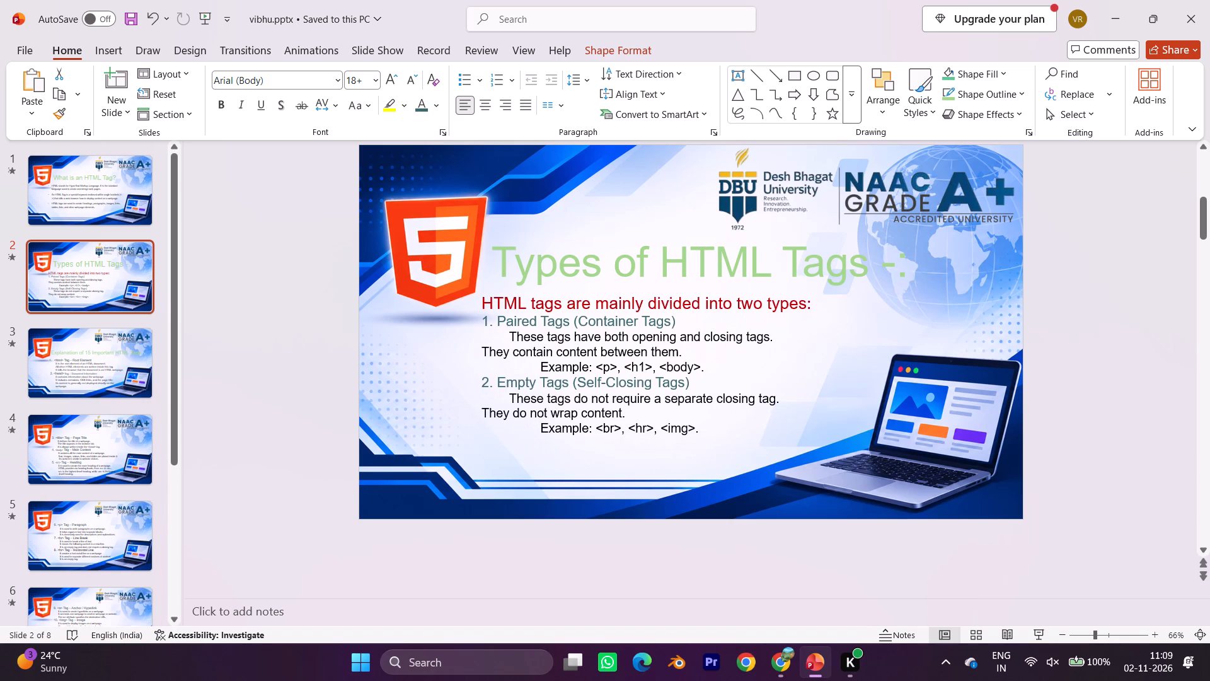
left_click_drag(611, 288, 605, 288)
left_click(605, 288)
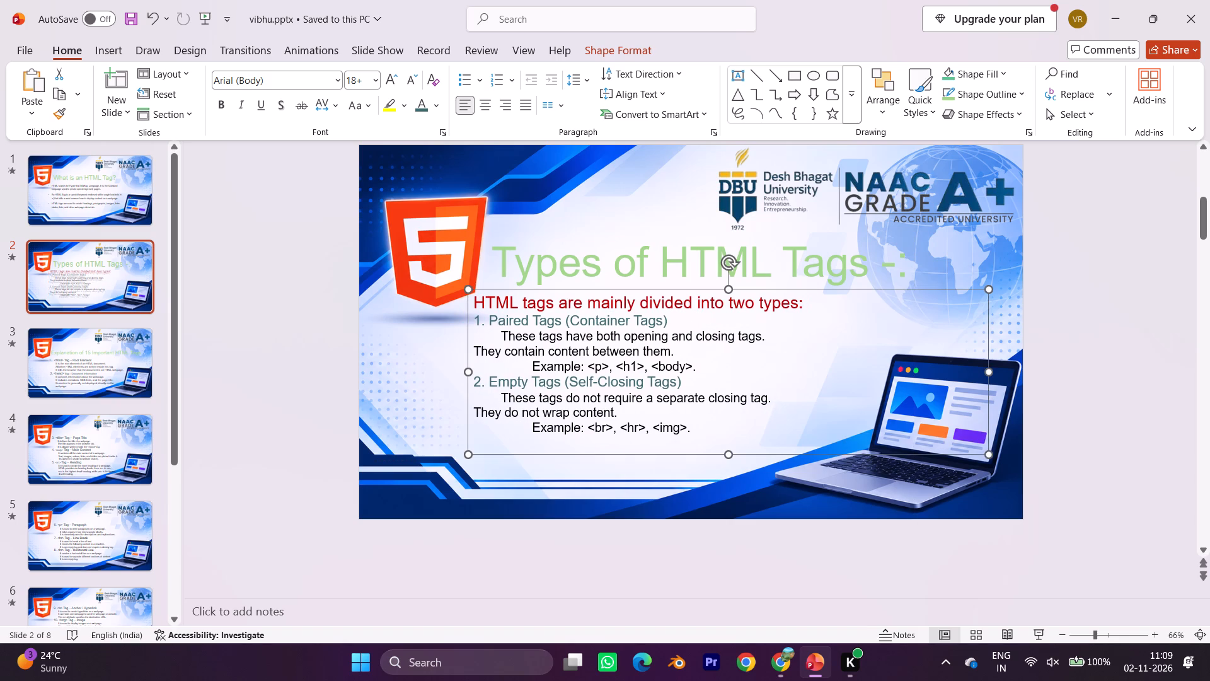
left_click(401, 345)
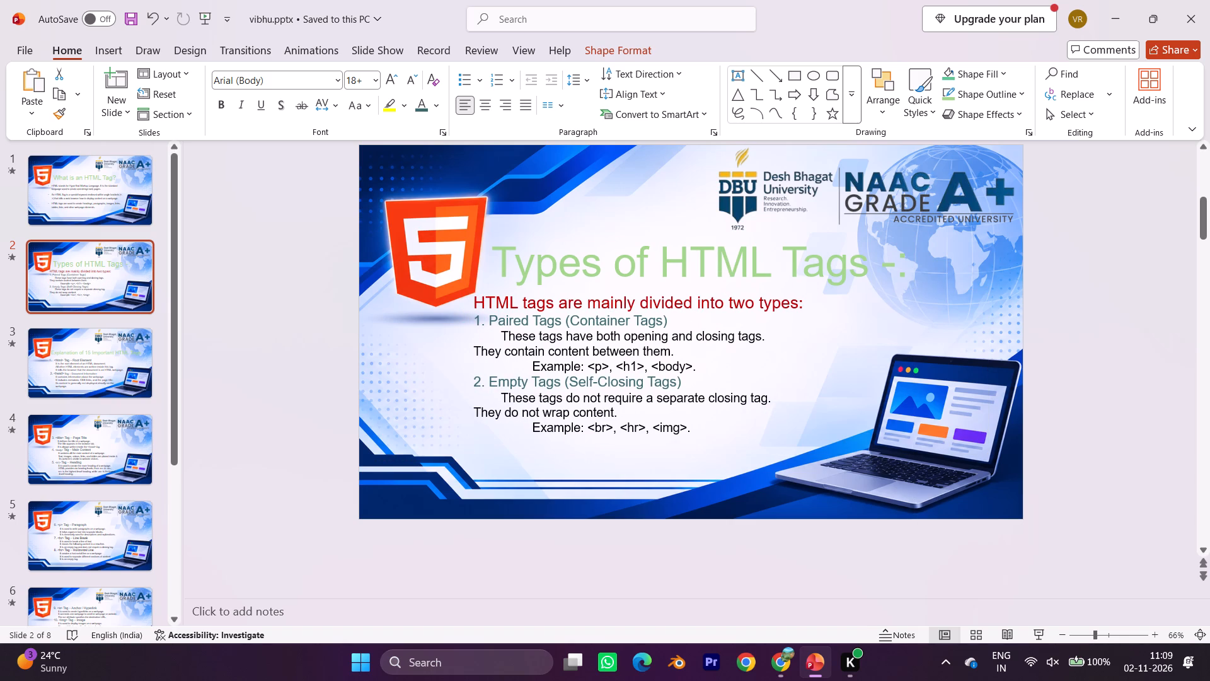
On slide 3, move the "Explanation of 15 Important HTML Tags" title slightly up and right, clear of the HTML5 logo.
left_click(110, 361)
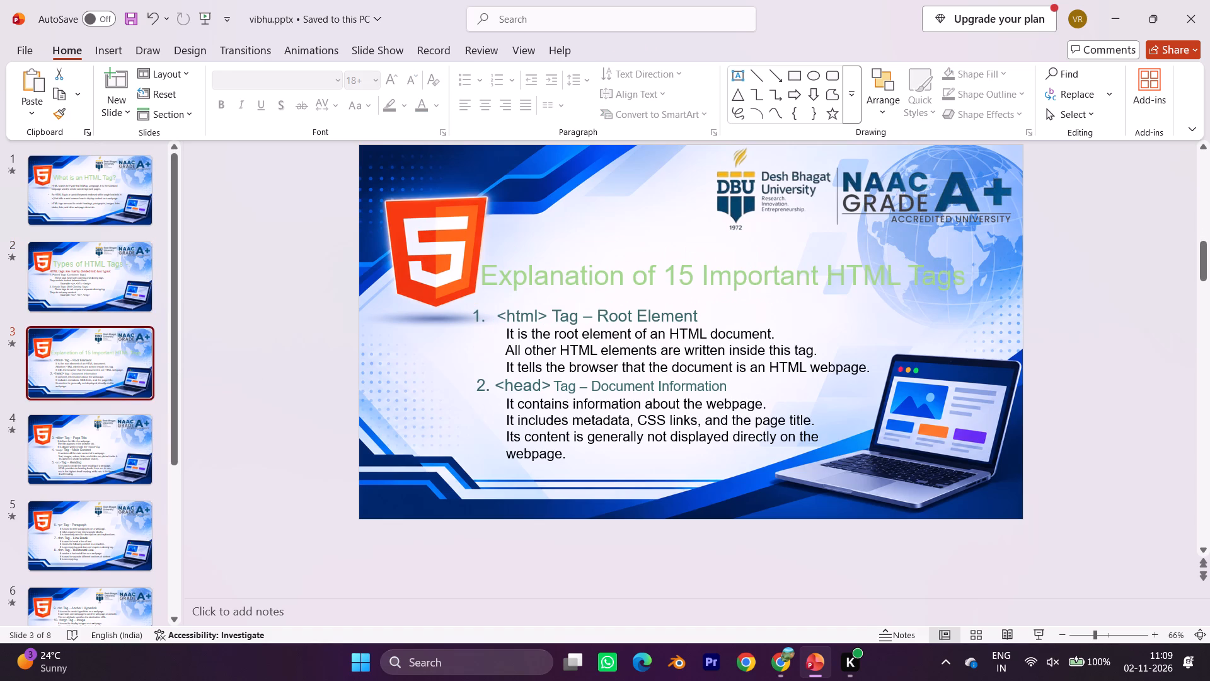
left_click(551, 286)
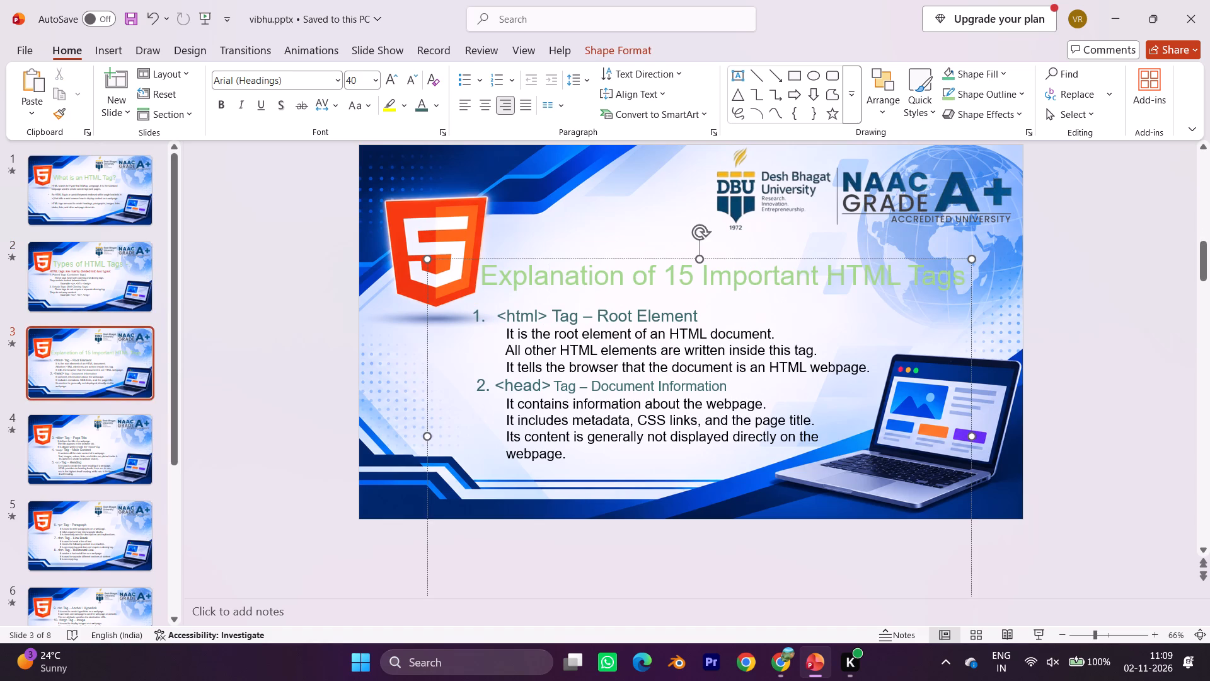
left_click_drag(635, 259, 641, 247)
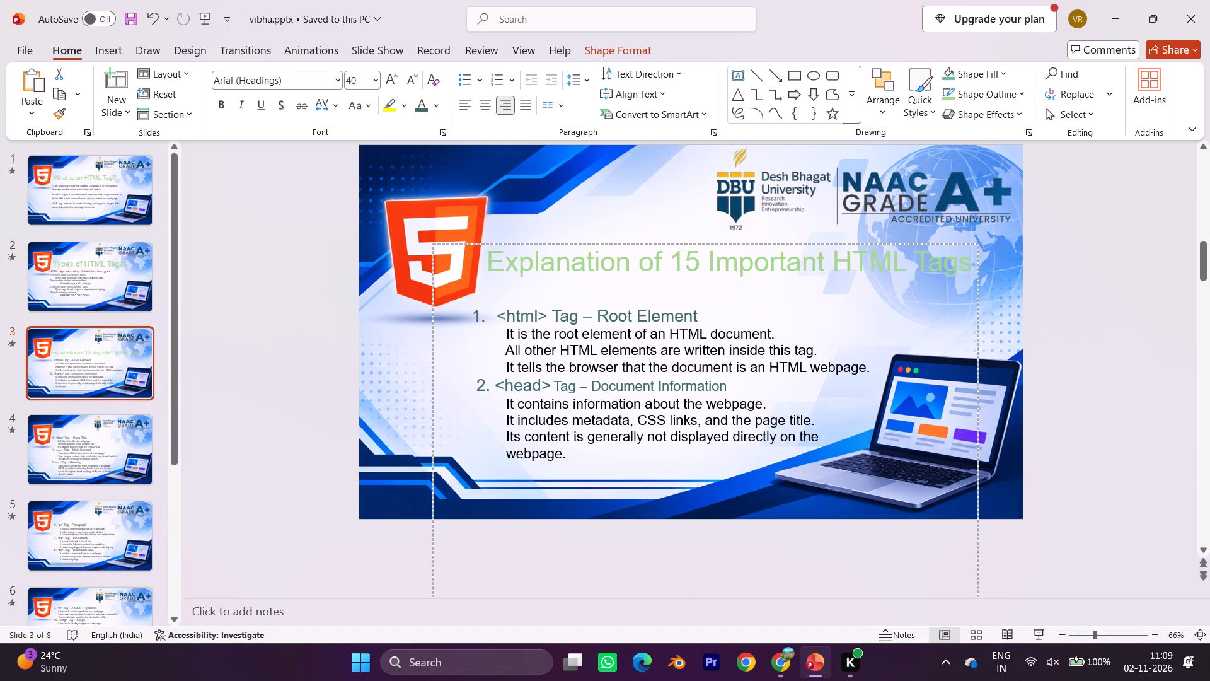
left_click_drag(641, 247, 643, 245)
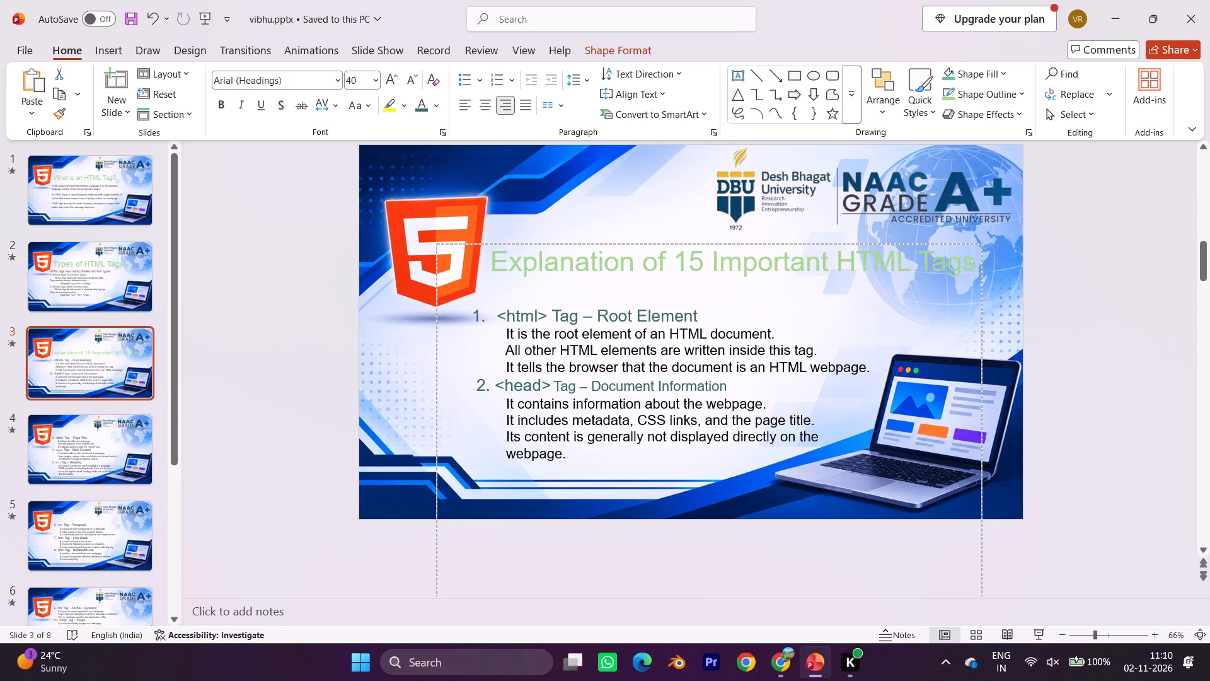
left_click_drag(643, 245, 643, 243)
Move slide 3's body text up and slightly right so it sits directly beneath the title.
left_click(513, 356)
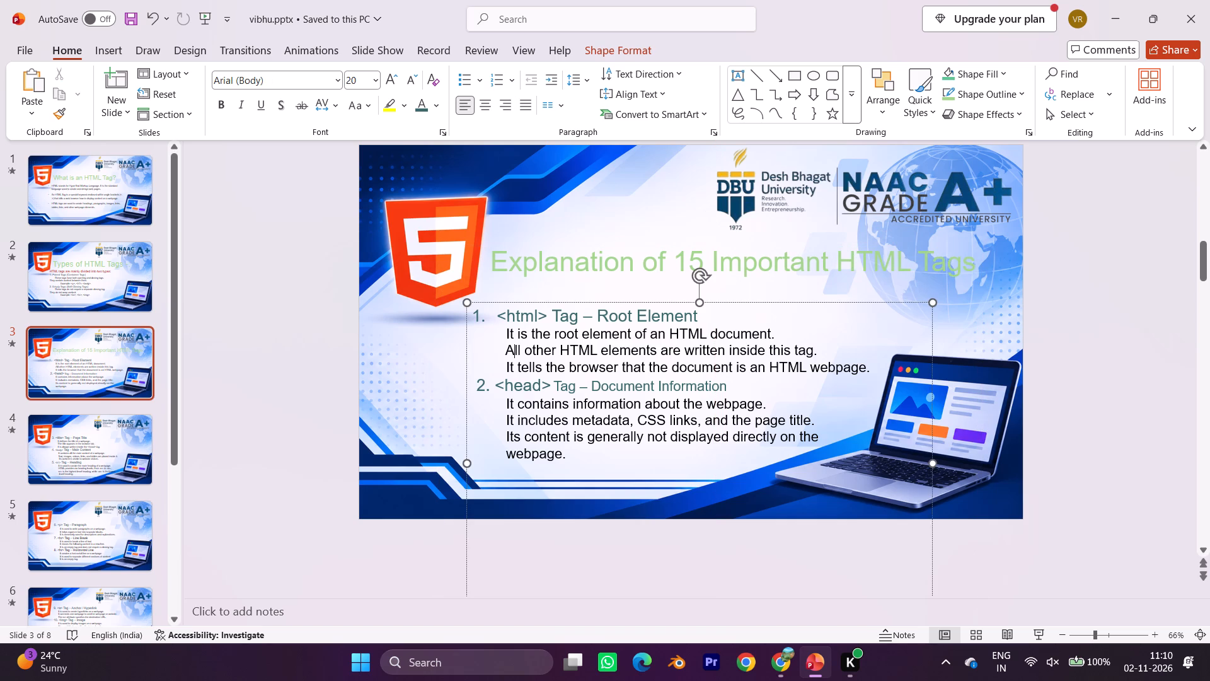
left_click_drag(605, 301, 616, 280)
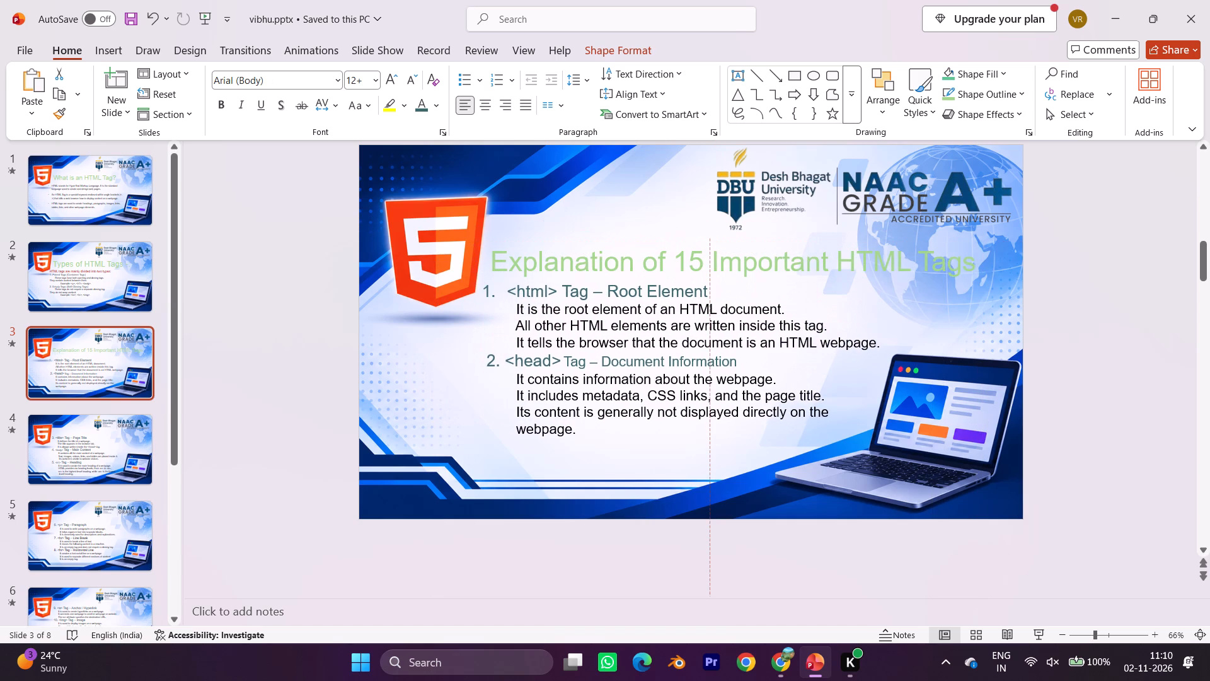
left_click_drag(616, 280, 610, 279)
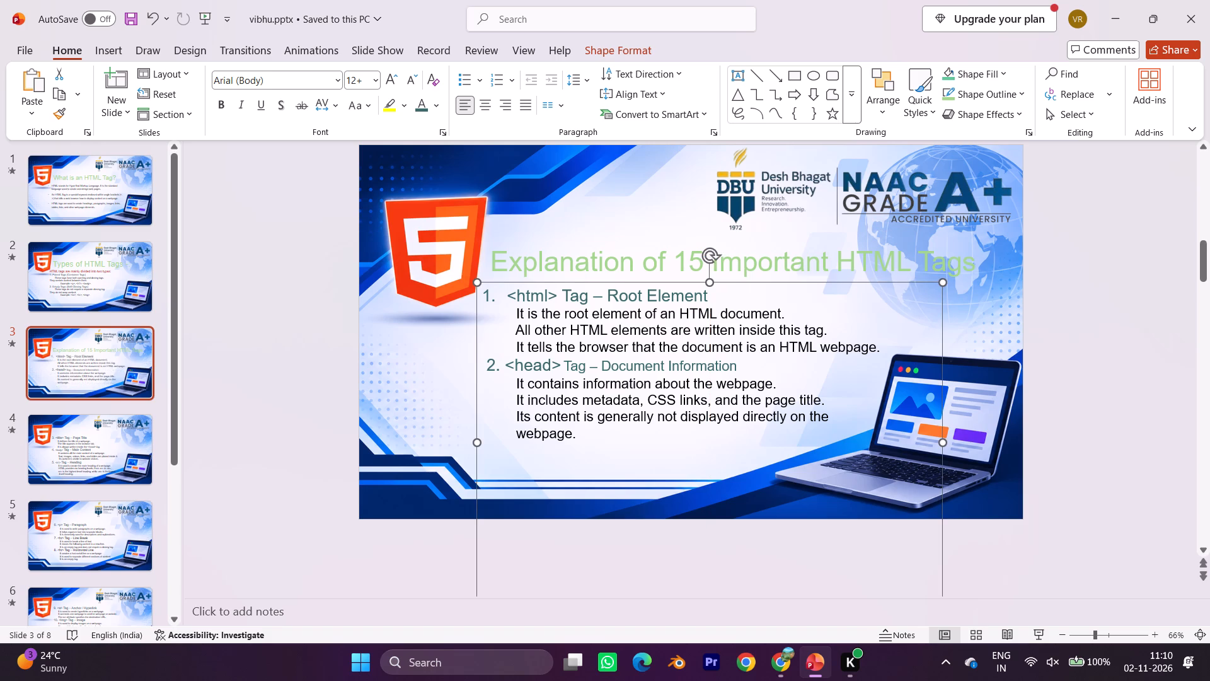
left_click(423, 334)
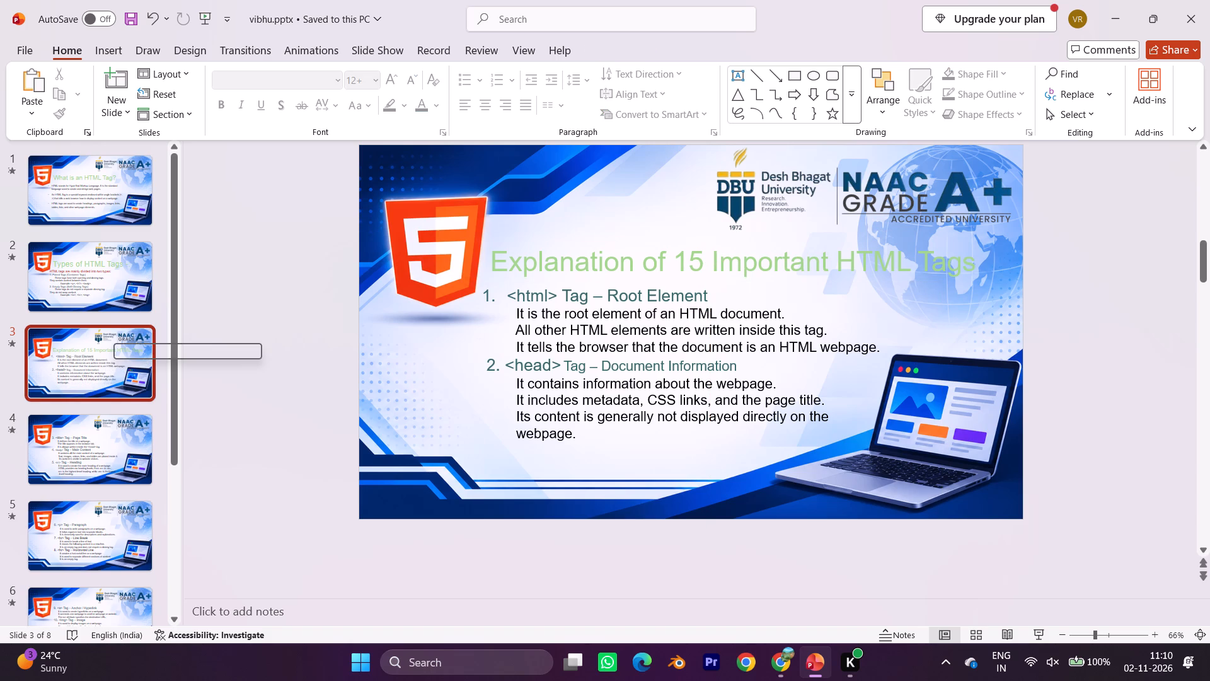
Return to slide 2 and shift its body text slightly right to line up with the neighbouring slides' text.
key("Up")
key("Up")
key("Down")
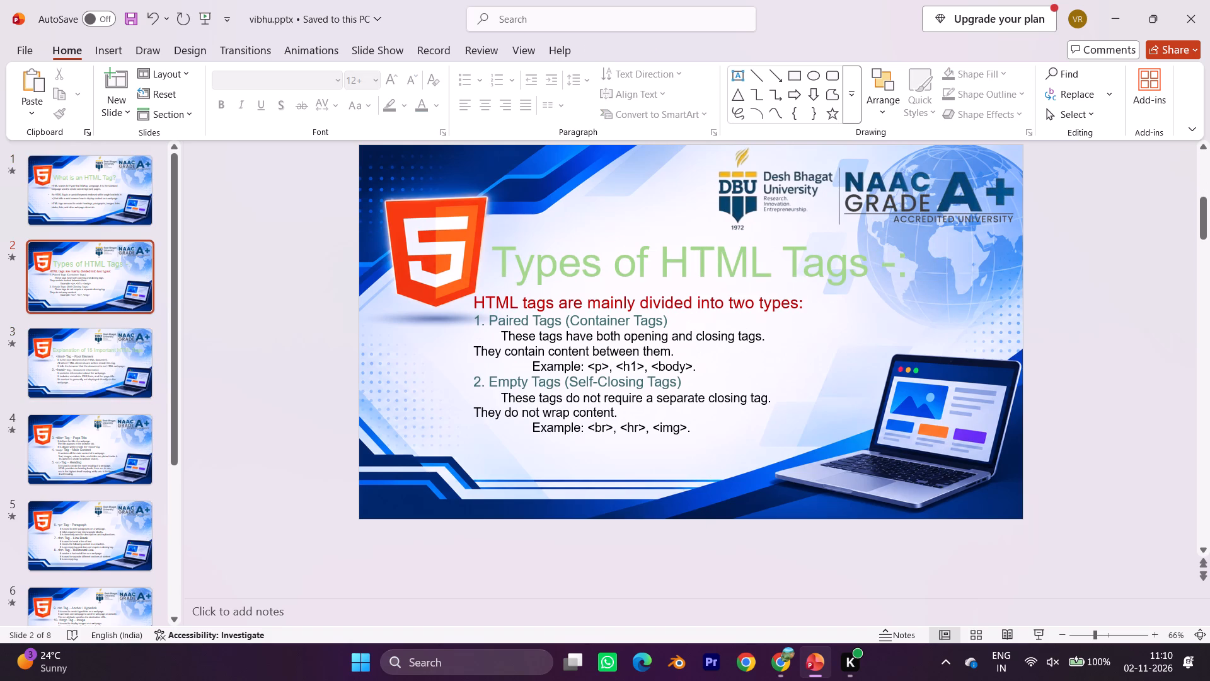
left_click(475, 363)
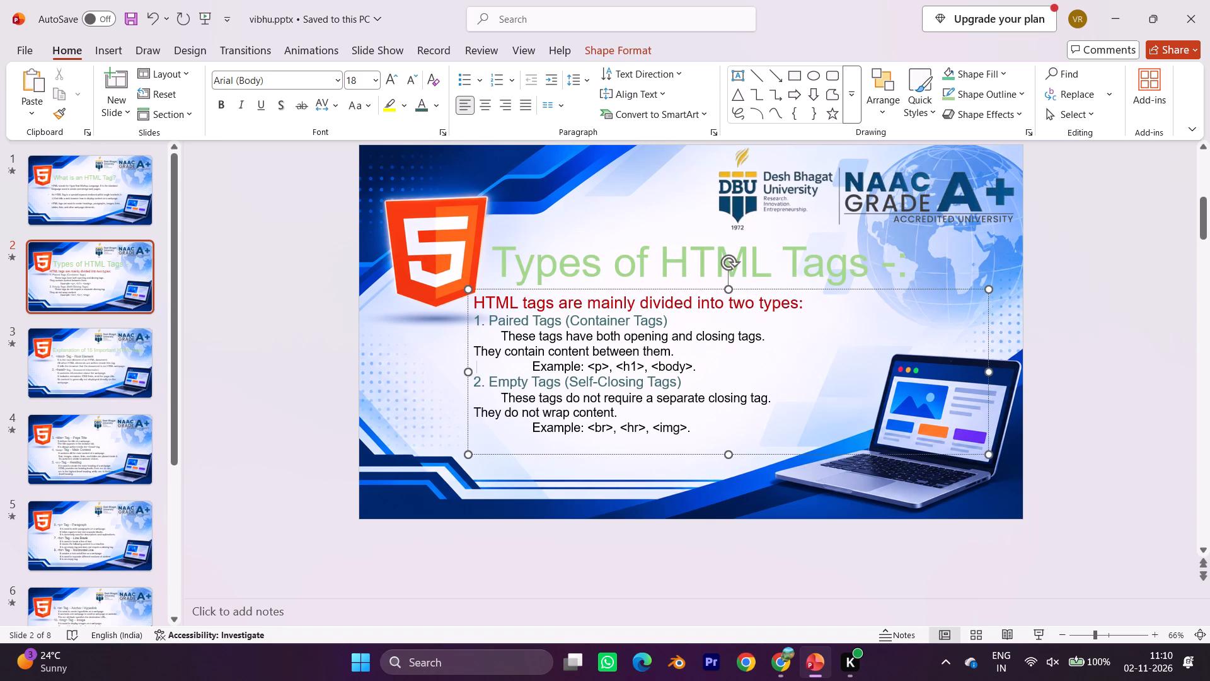
left_click_drag(596, 288, 607, 288)
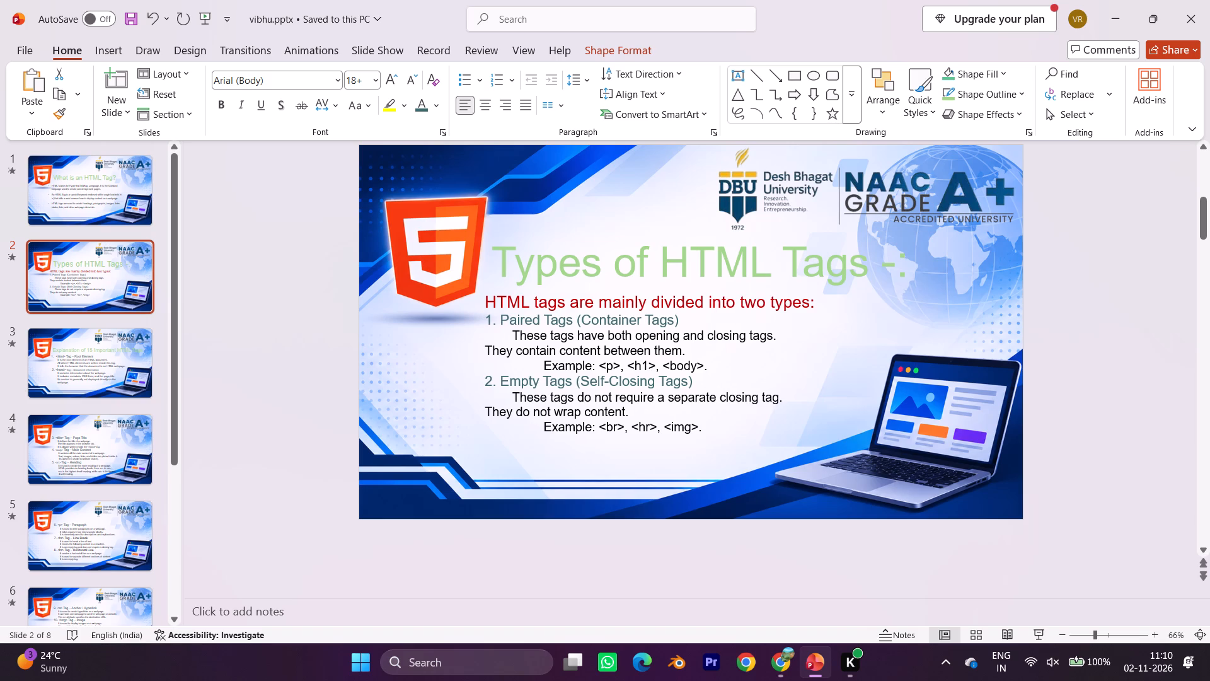
left_click_drag(607, 288, 608, 288)
left_click(391, 356)
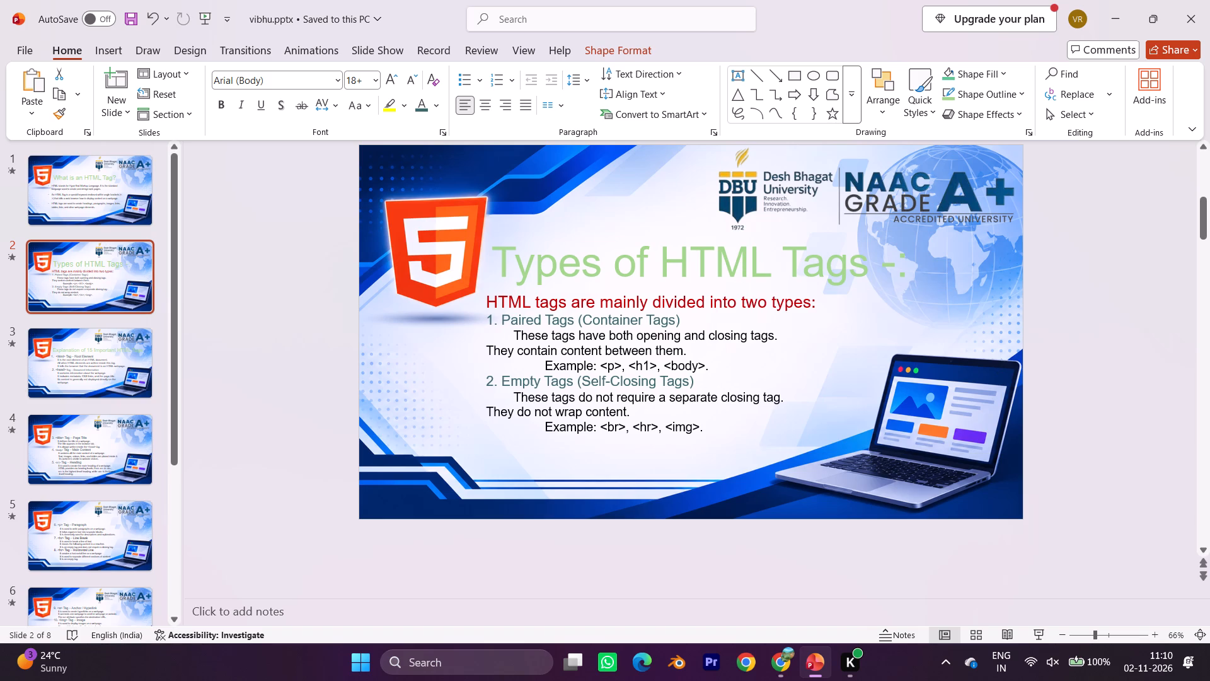
Flip back and forth through slides 1 to 3 to compare the alignment of their titles and body text.
key("Up")
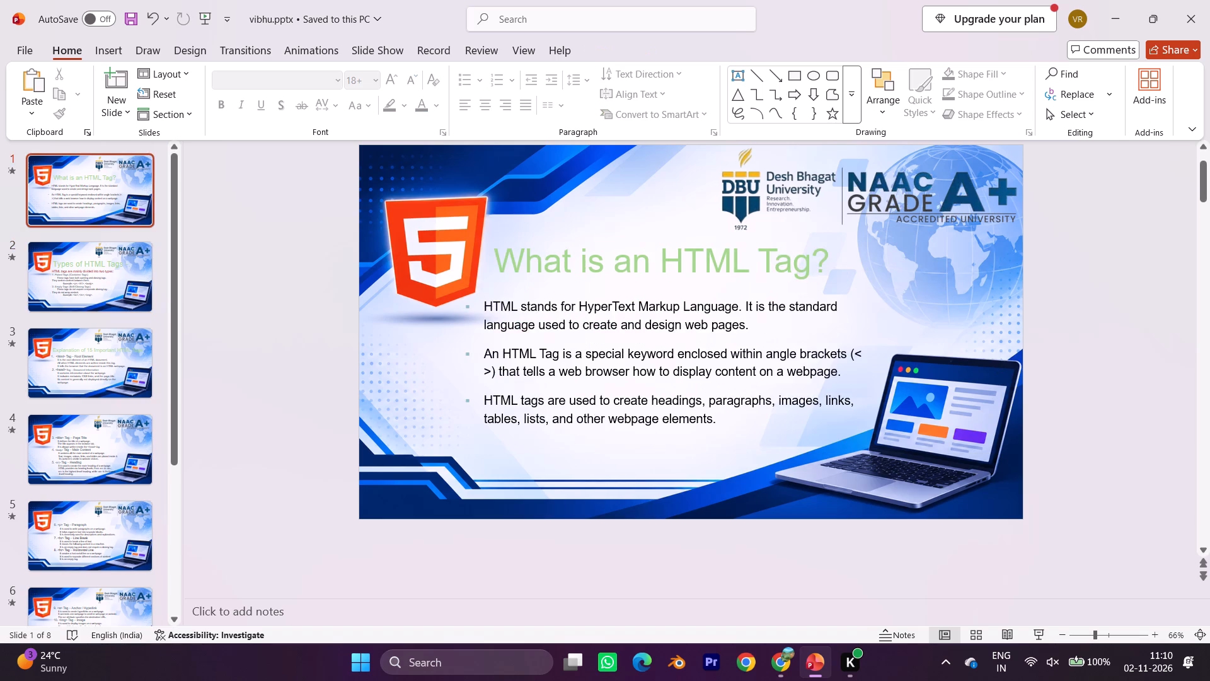
key("Down")
key("Down")
key("Up")
key("Up")
key("Down")
key("Down")
key("Up")
key("Up")
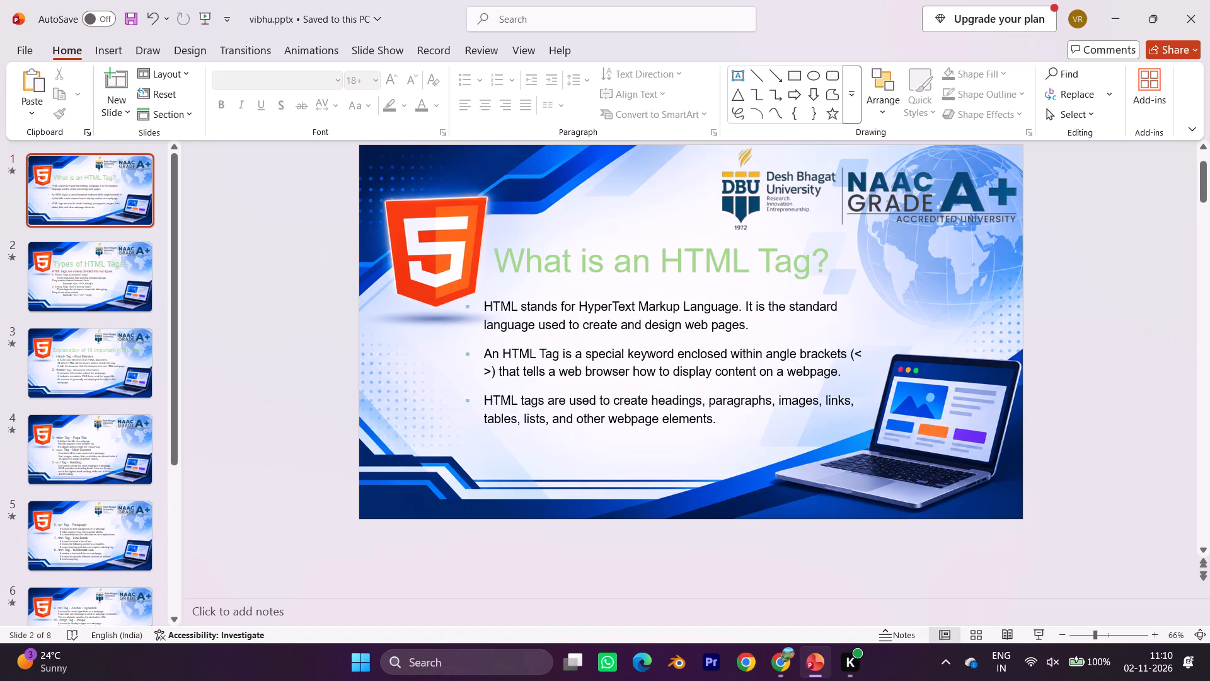
On slide 4, shift the body text covering the title, body and h1 tags slightly right, away from the HTML5 logo.
key("Down")
key("Down")
key("Down")
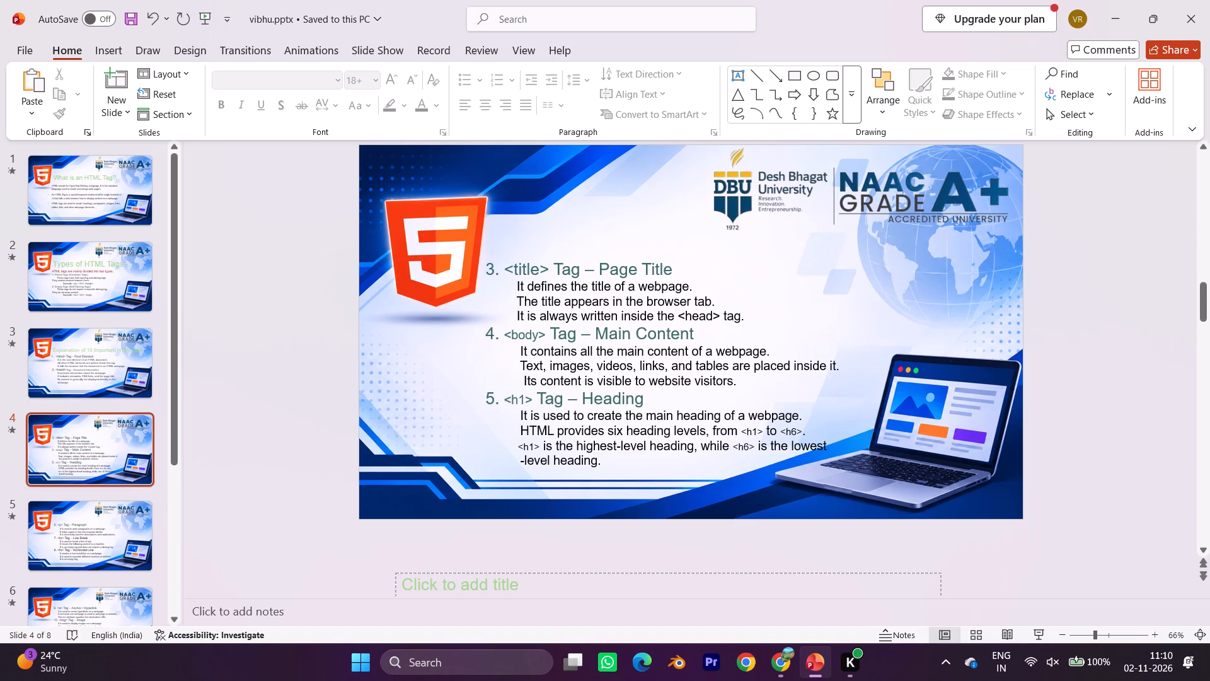
left_click(807, 315)
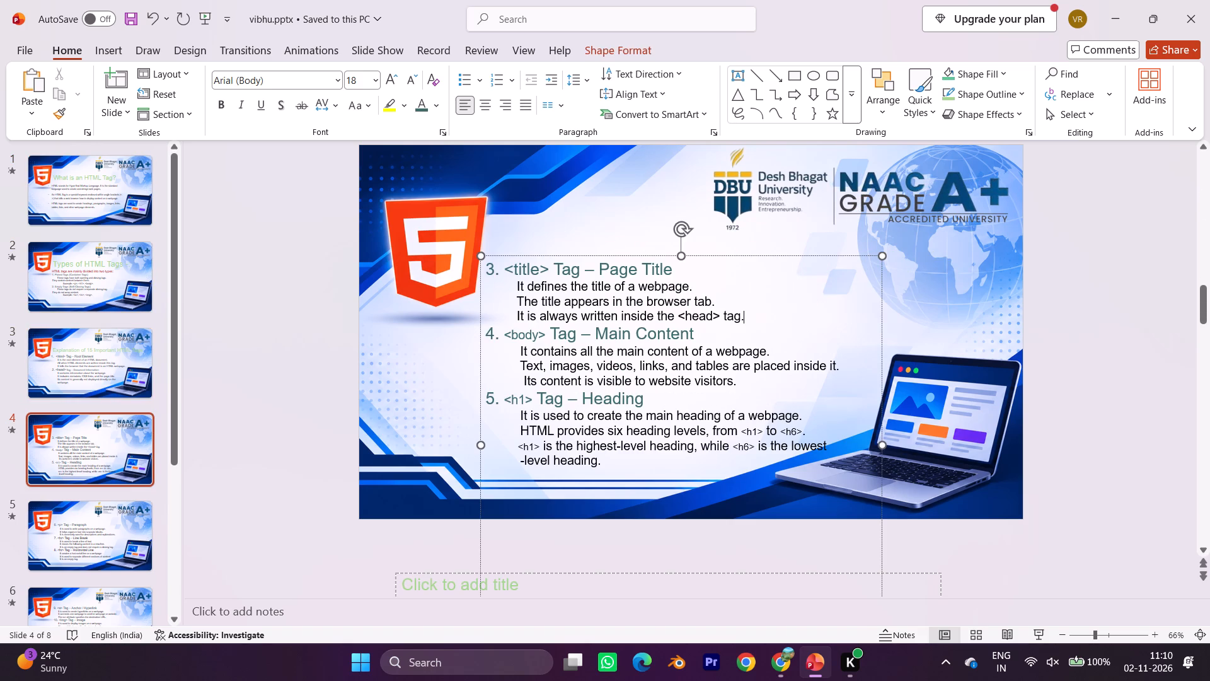
left_click(780, 255)
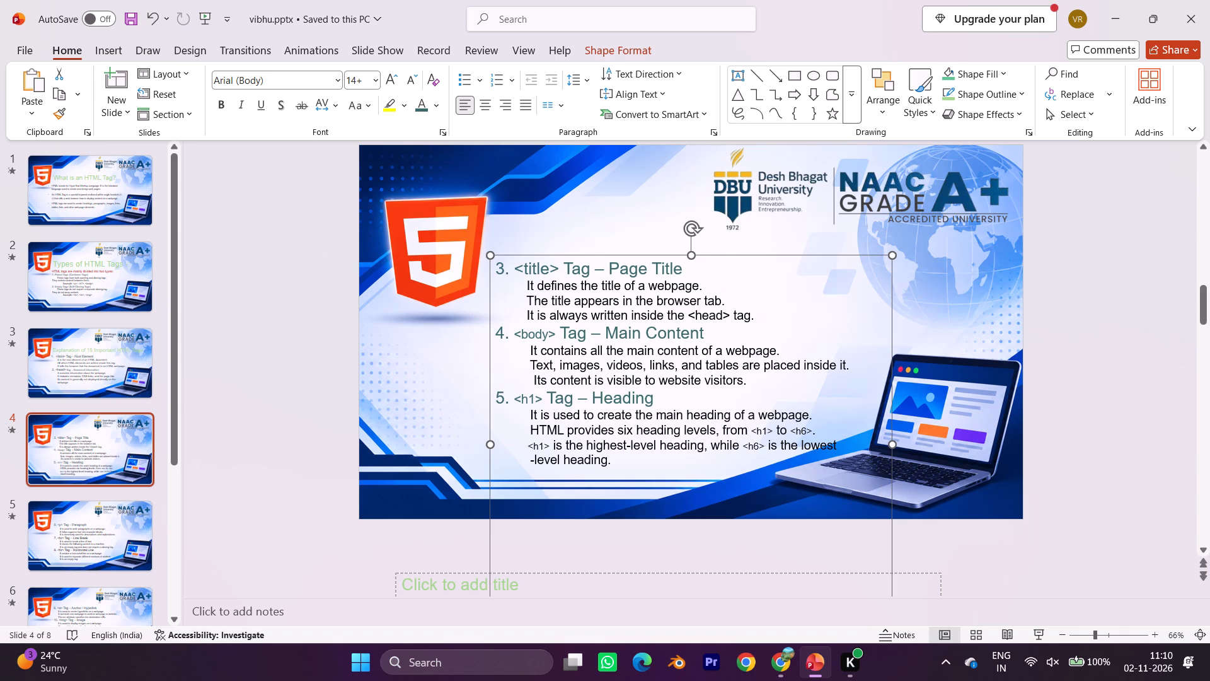
Move slide 4's body text up and slightly further right, away from the HTML5 logo.
left_click_drag(779, 255, 776, 247)
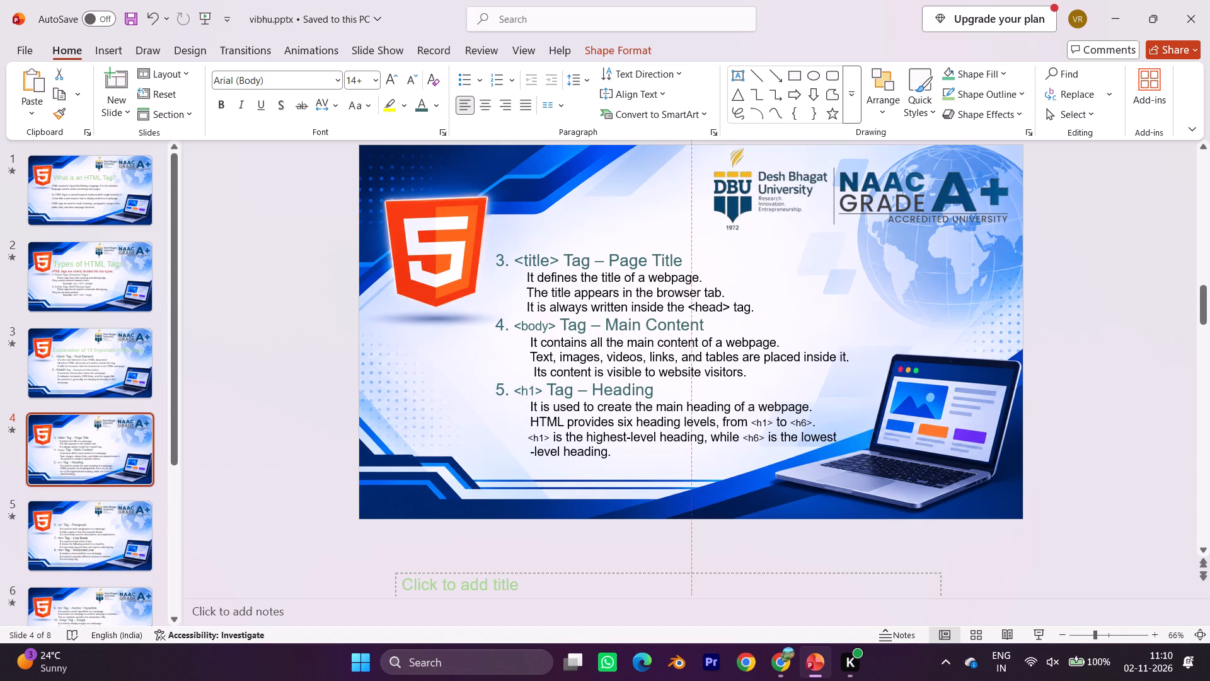
left_click_drag(776, 247, 778, 242)
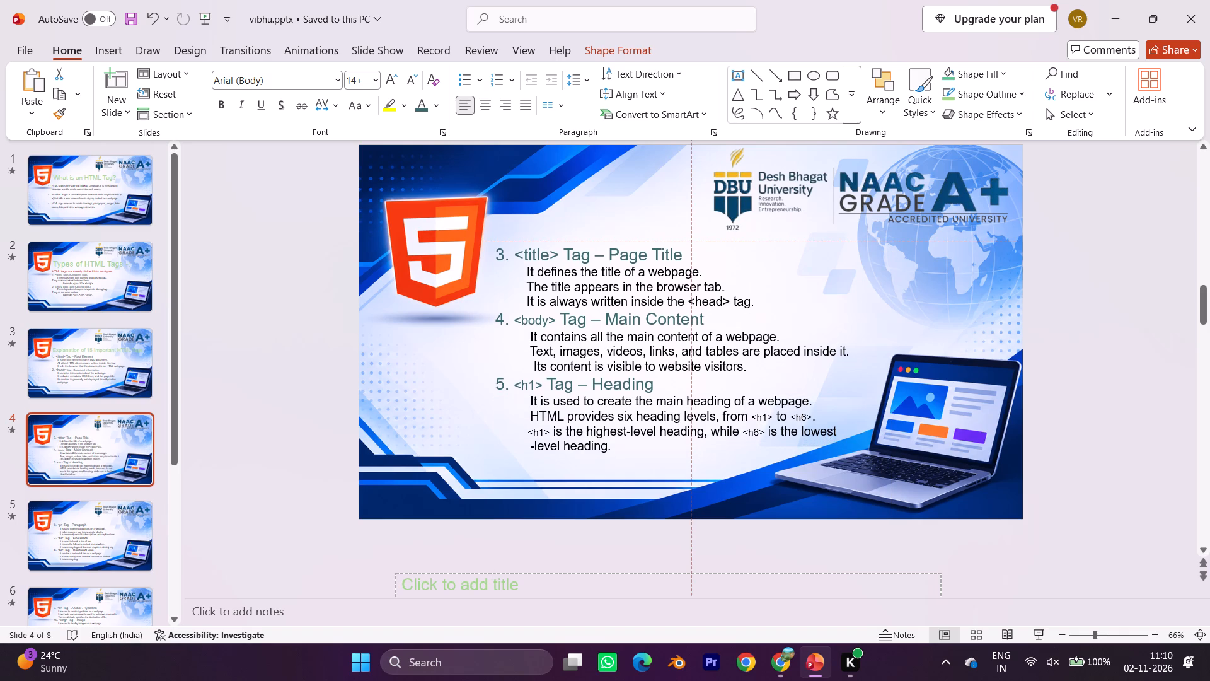
left_click_drag(778, 242, 784, 242)
left_click(784, 242)
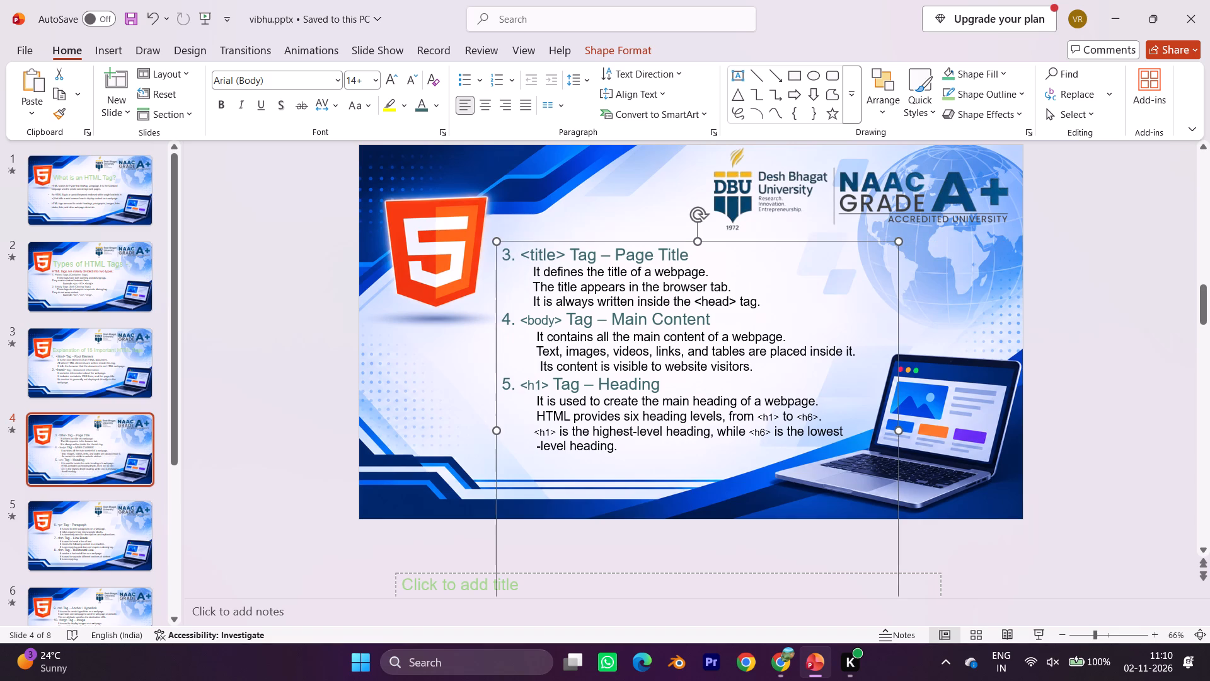
left_click(429, 315)
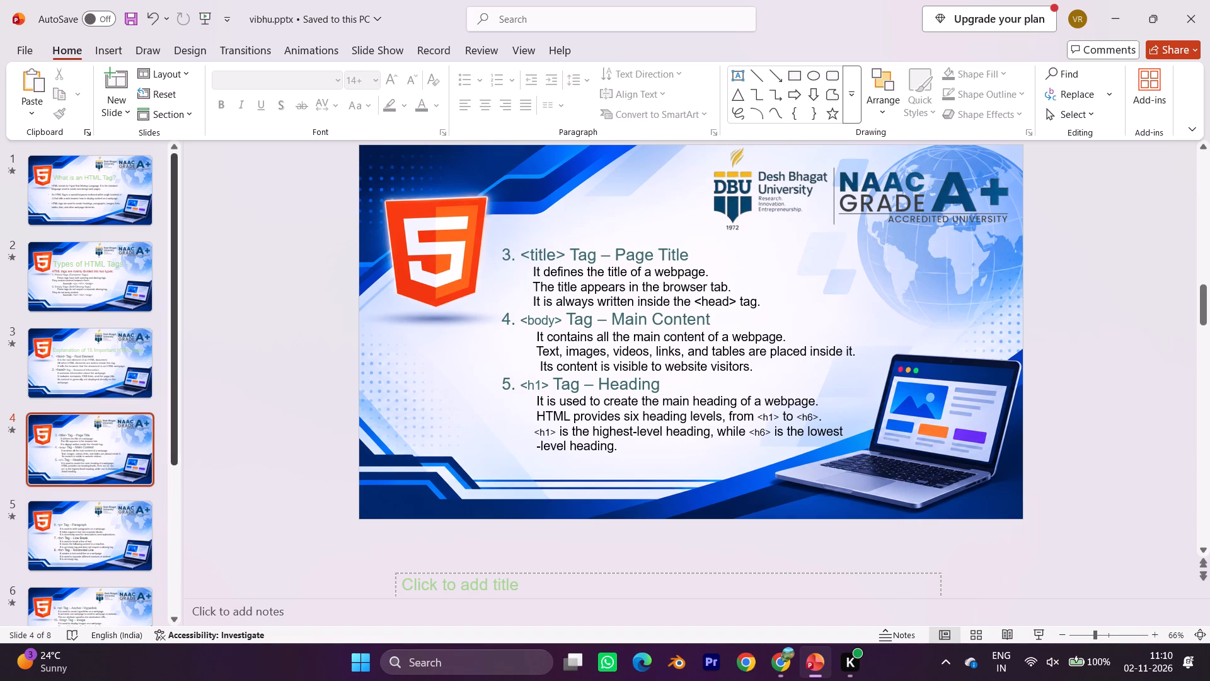
Compare the earlier slides and move slide 5's paragraph, line break and horizontal line text up and slightly right.
left_click(101, 168)
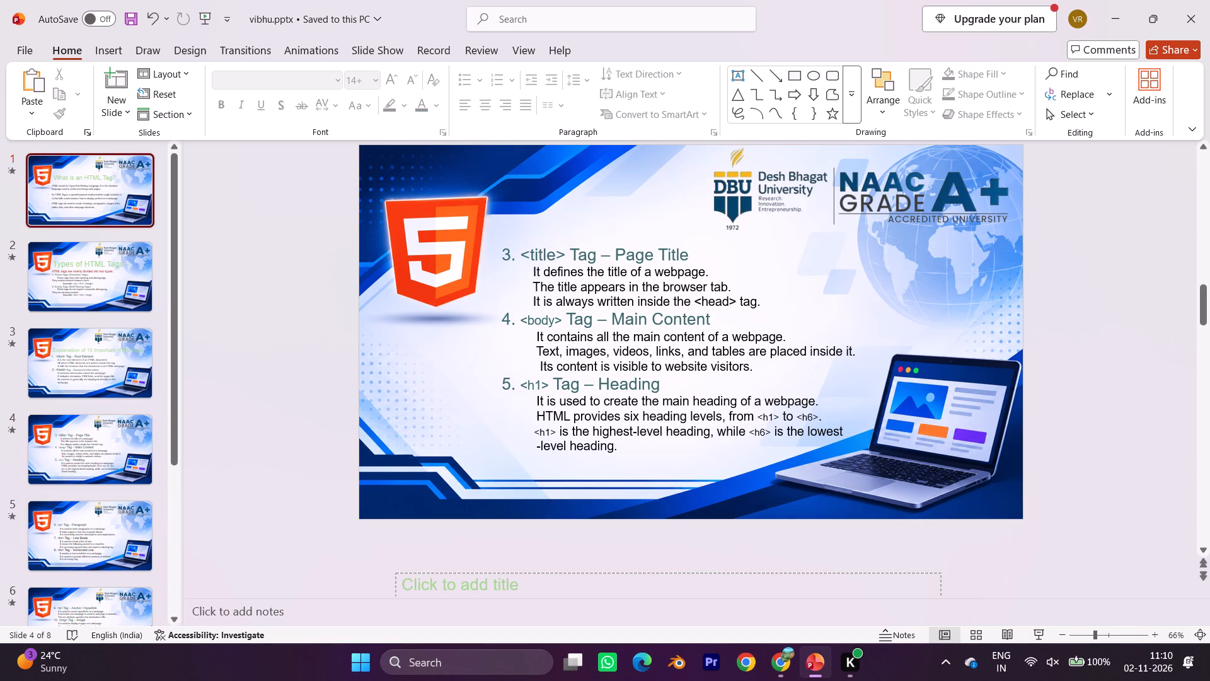
key("Down")
key("Down")
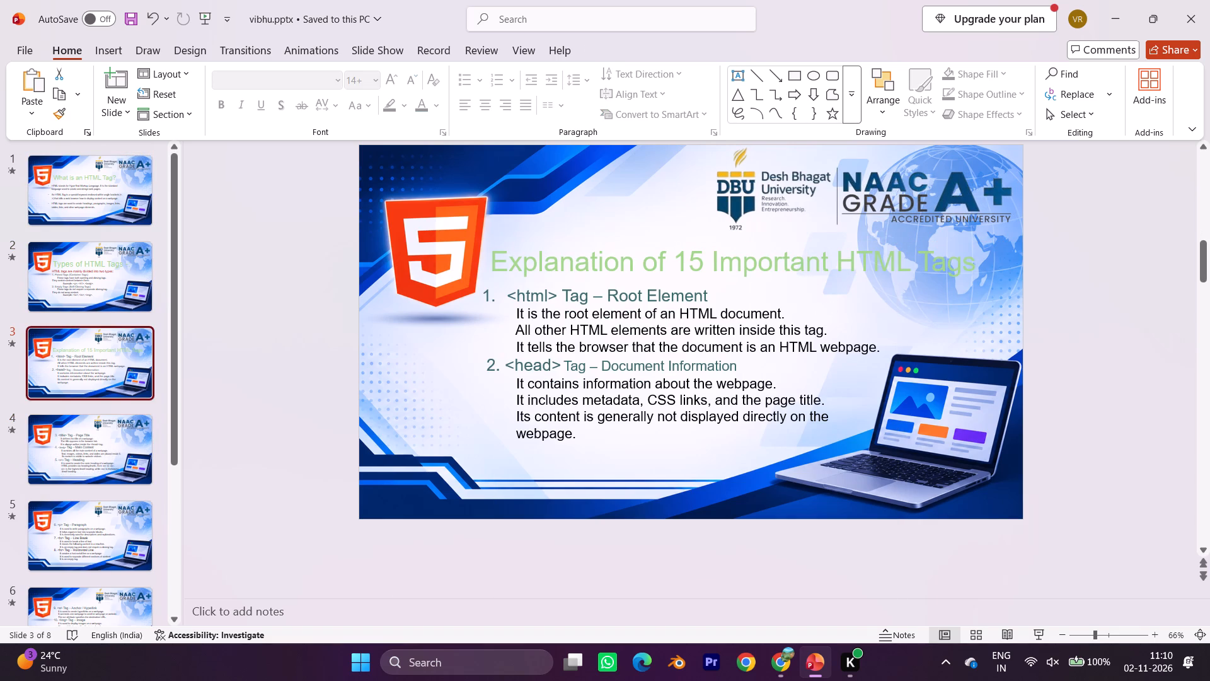
key("Down")
key("Down")
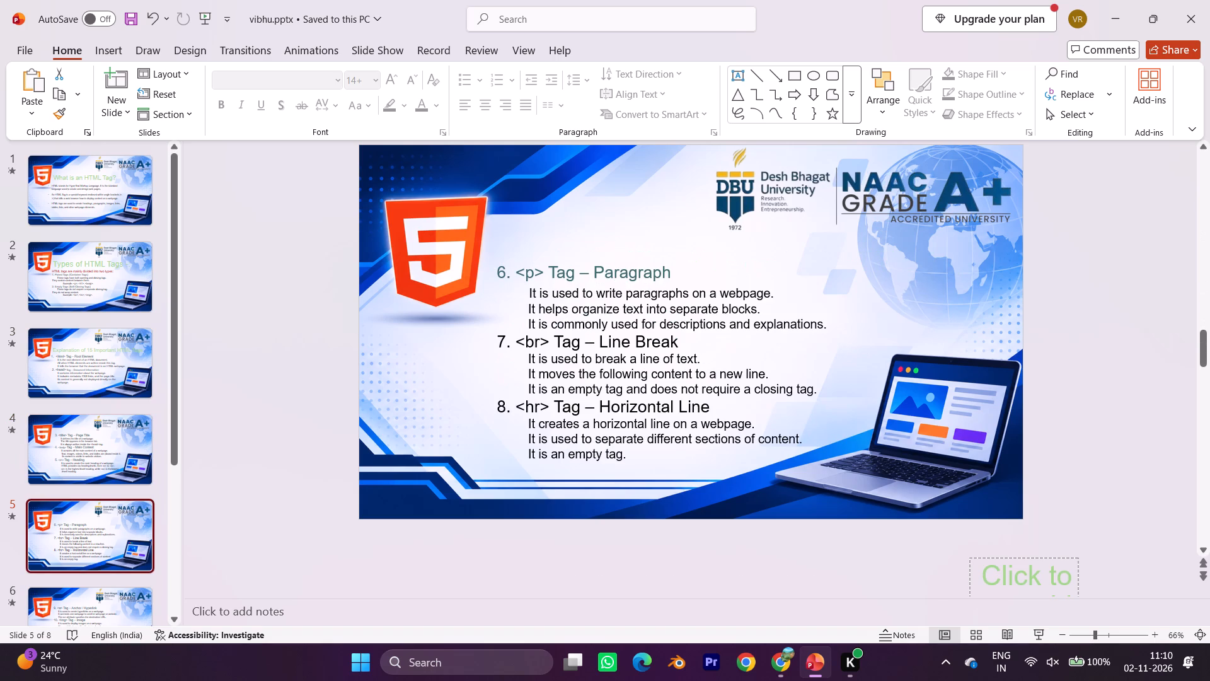
left_click(513, 236)
left_click(539, 309)
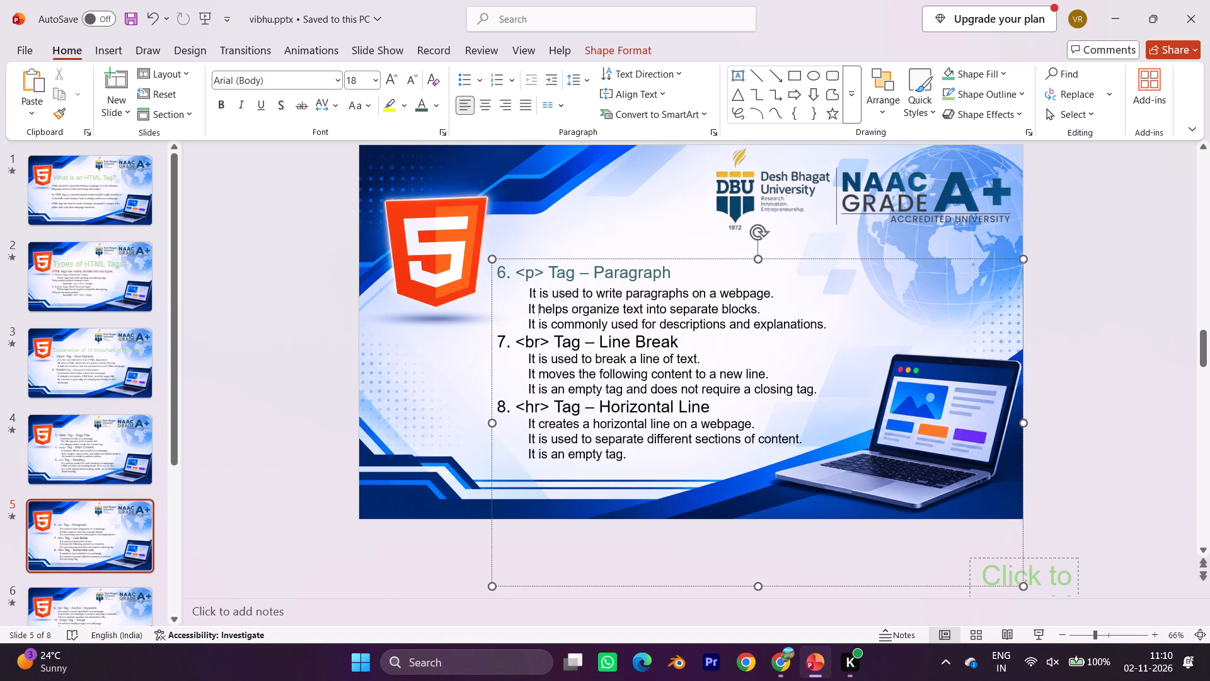
left_click_drag(637, 259, 642, 249)
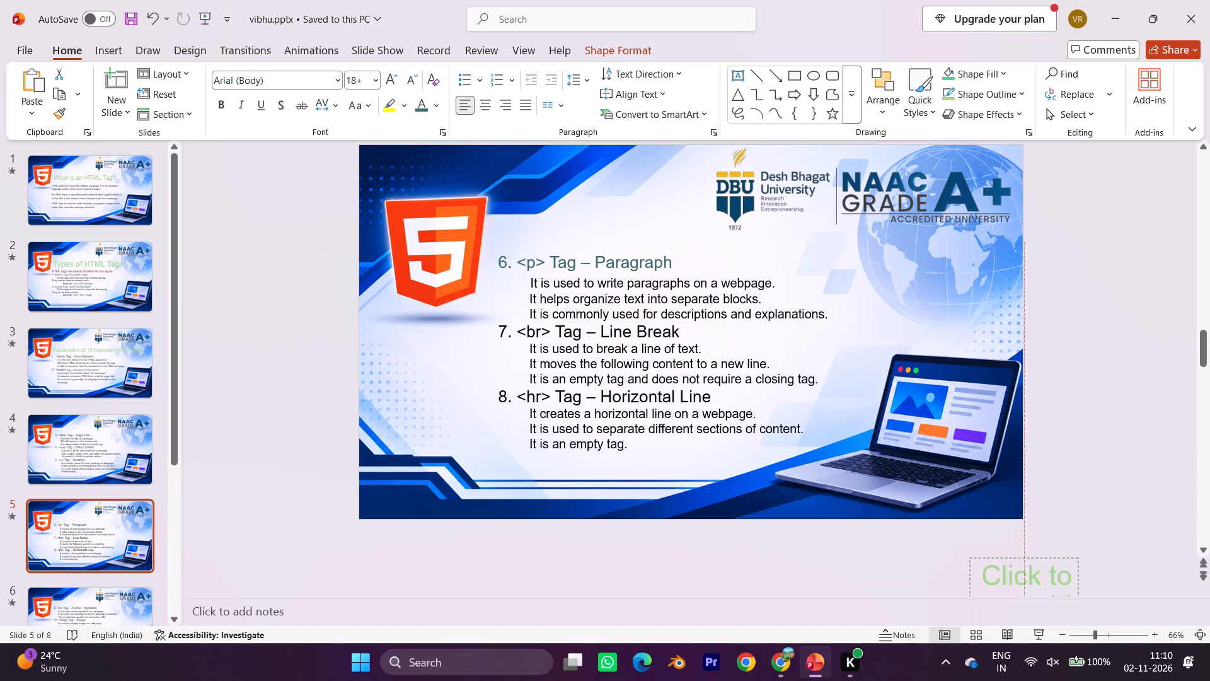
left_click_drag(642, 249, 645, 243)
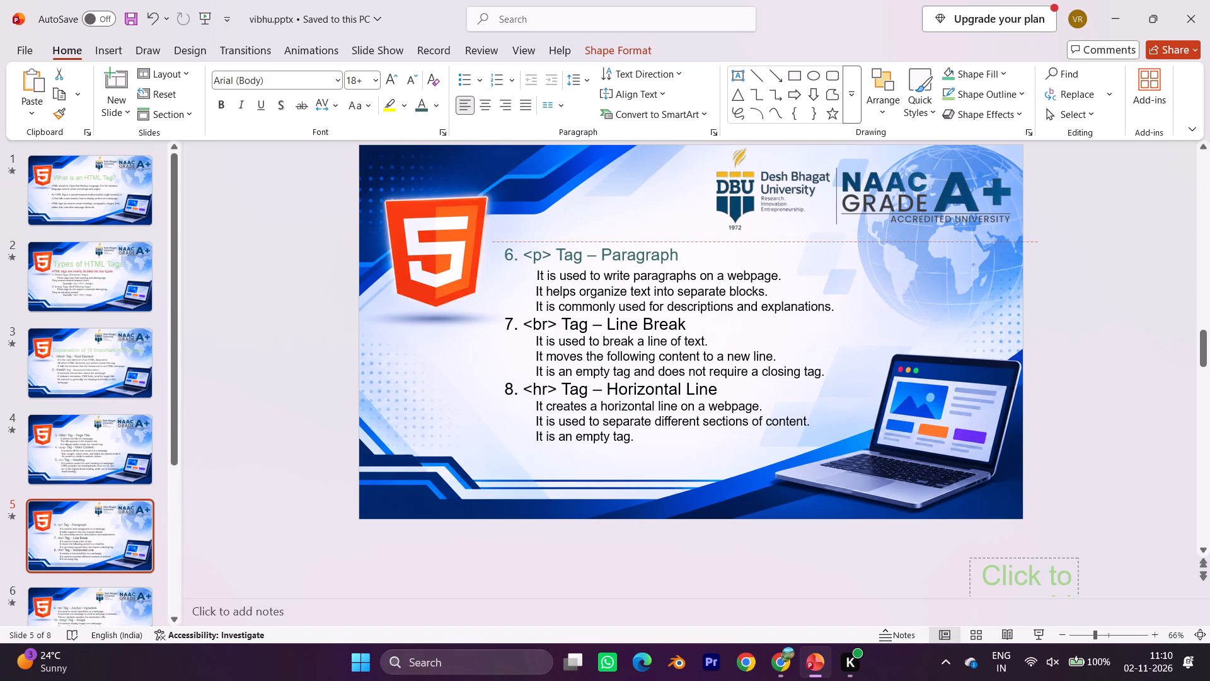
left_click_drag(645, 243, 654, 245)
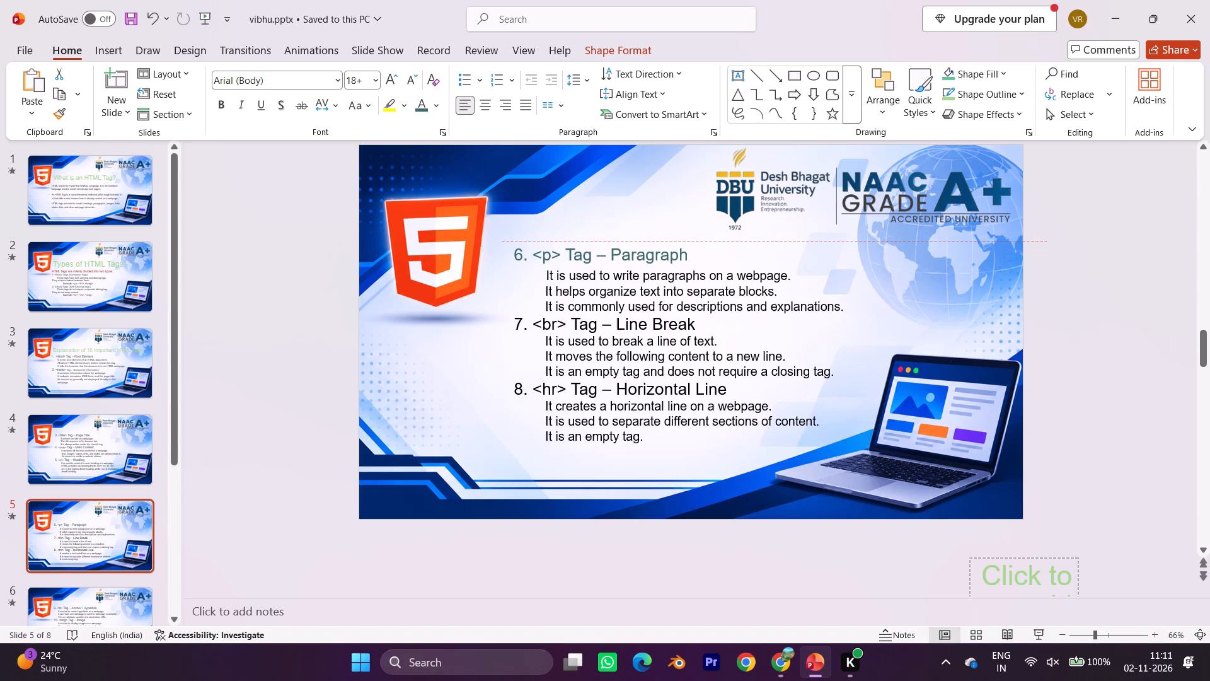
left_click_drag(654, 245, 643, 241)
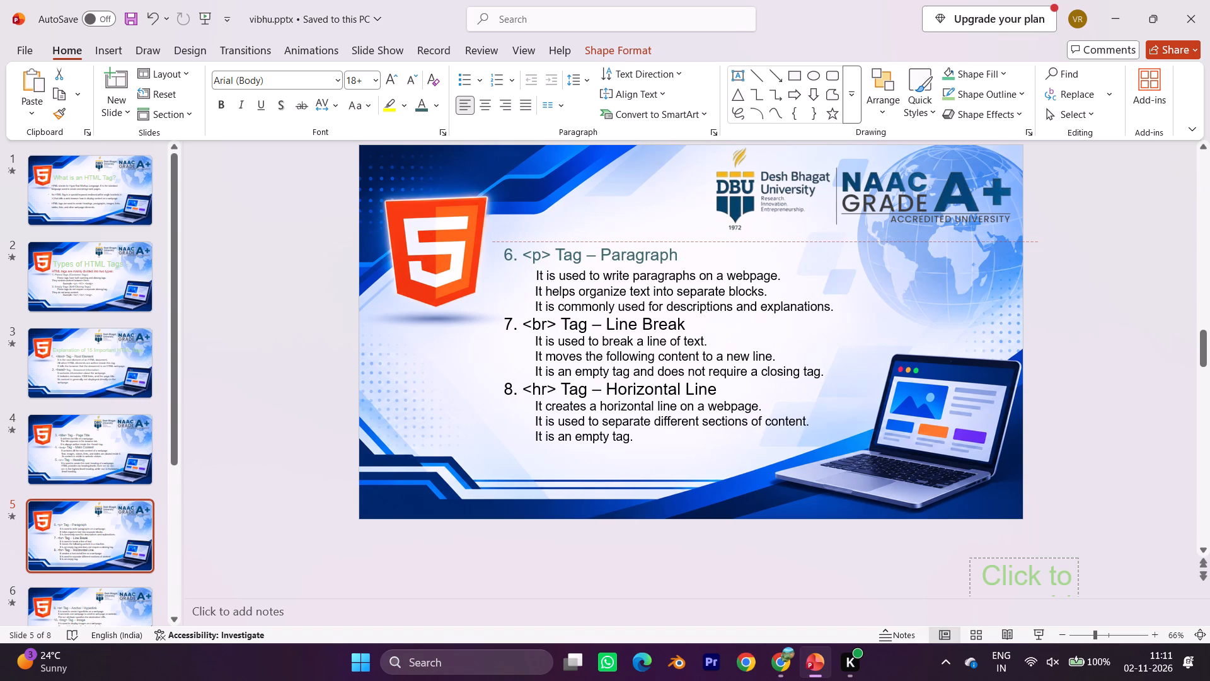
left_click_drag(643, 241, 642, 242)
left_click(447, 329)
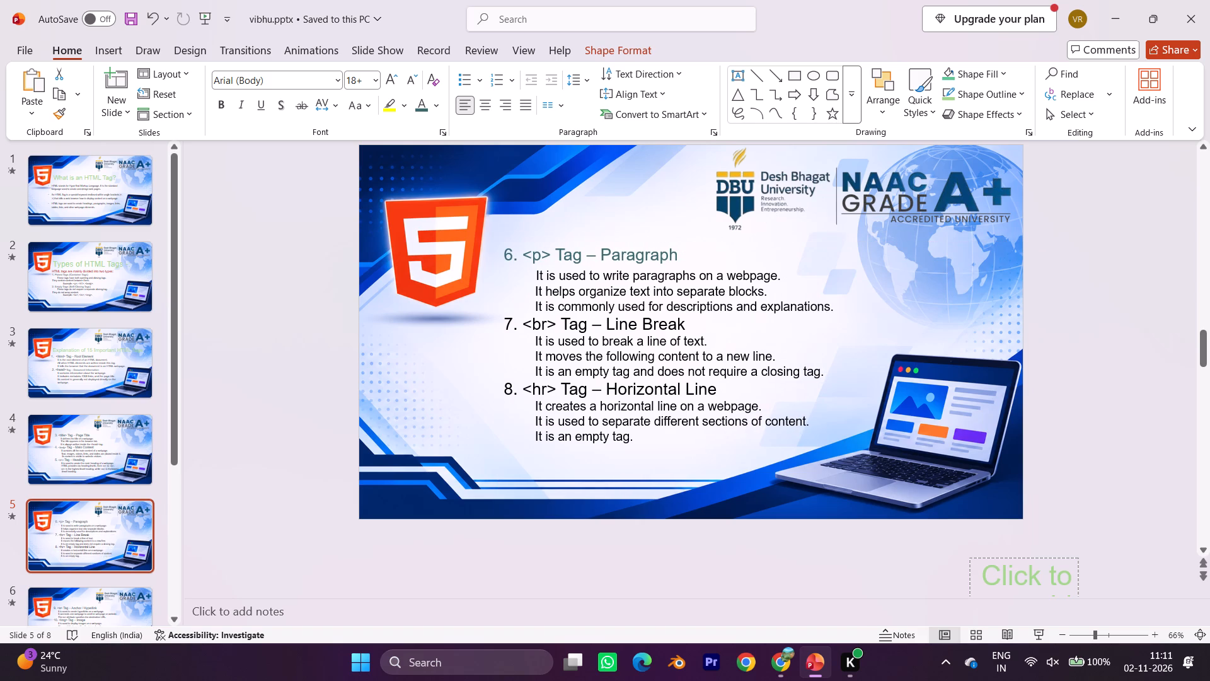
Shift slide 6's anchor, image and unordered list text slightly up and right to match slides 4 and 5.
left_click(89, 435)
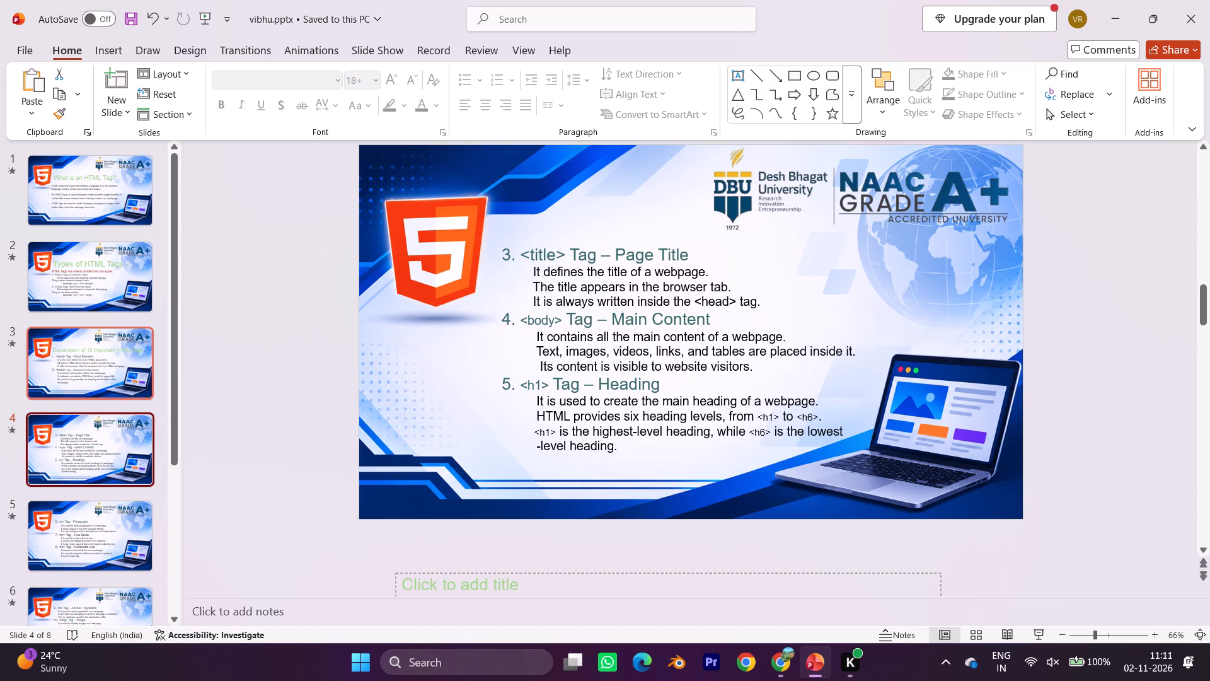
left_click(113, 378)
key("Down")
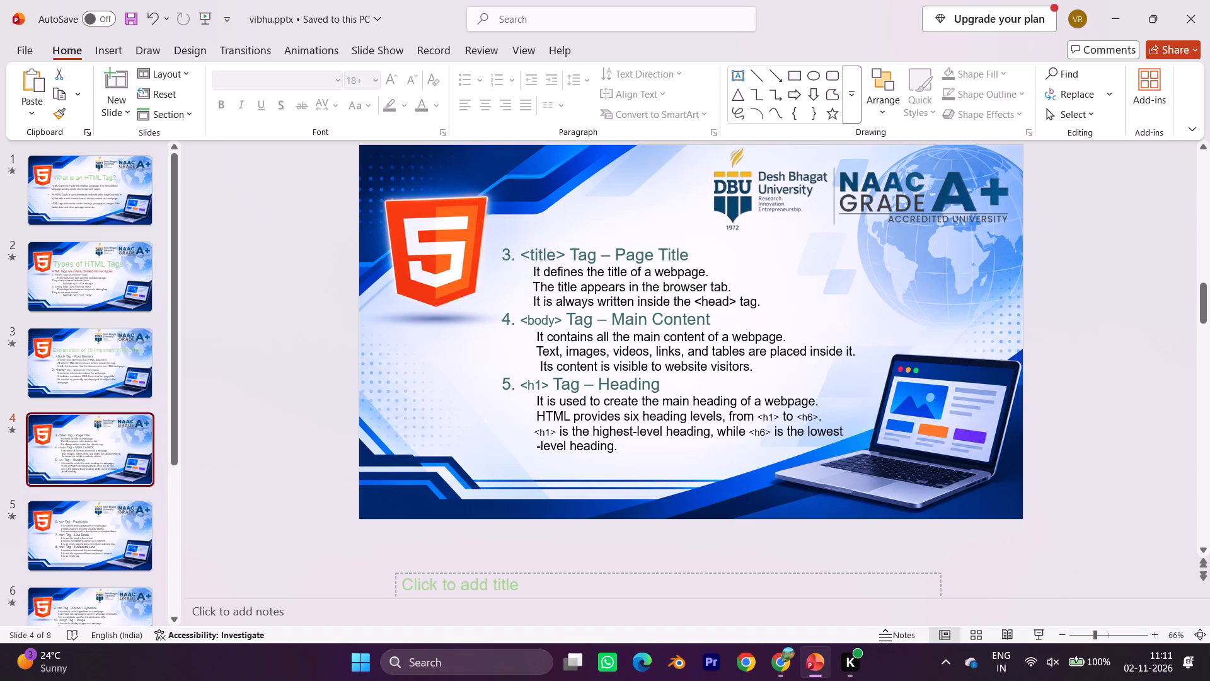
key("Down")
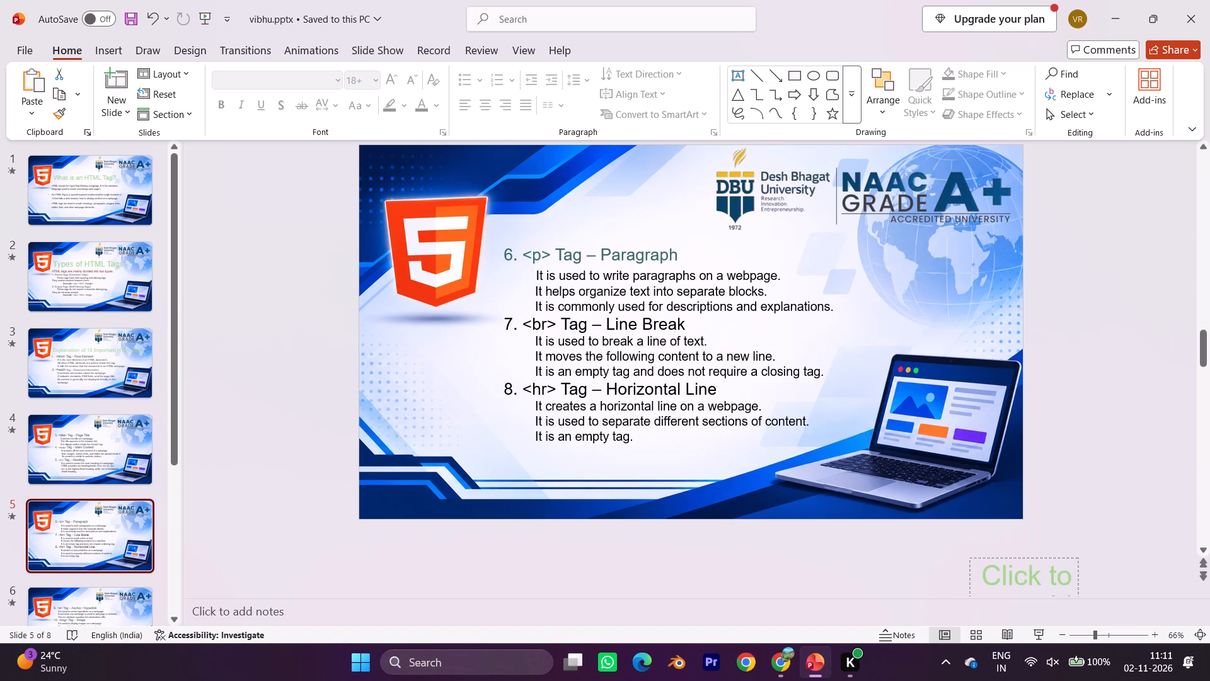
key("Down")
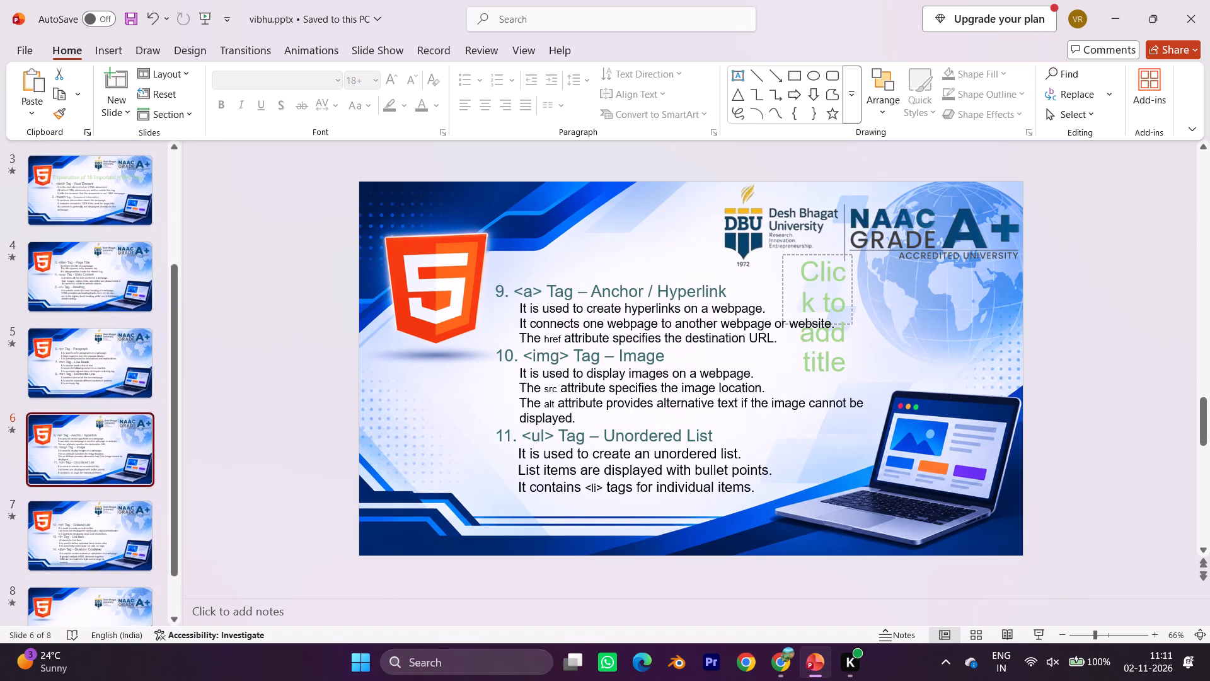
left_click(608, 333)
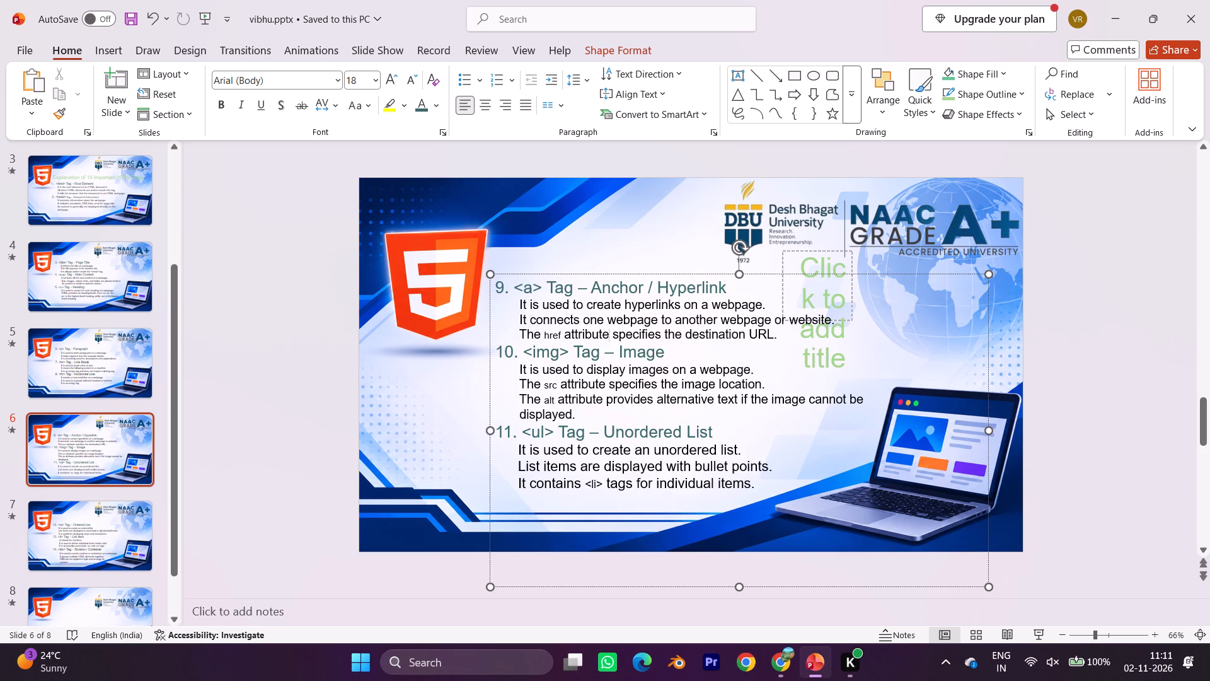
left_click_drag(661, 271, 669, 263)
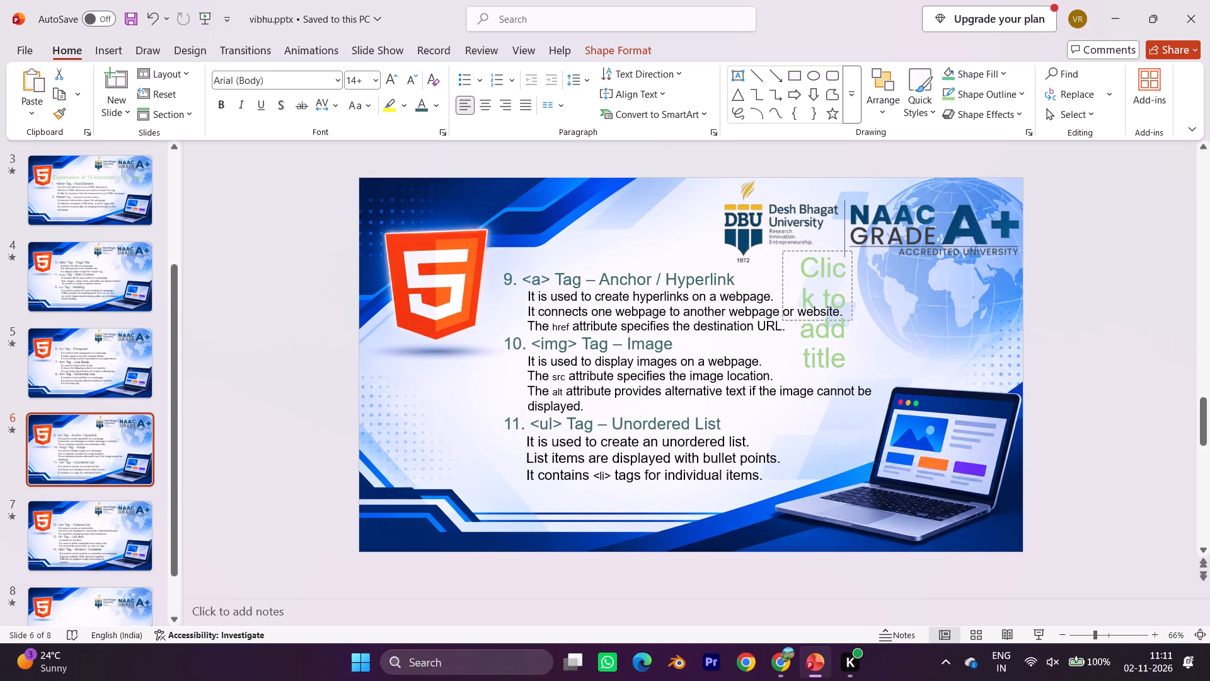
left_click_drag(669, 263, 669, 263)
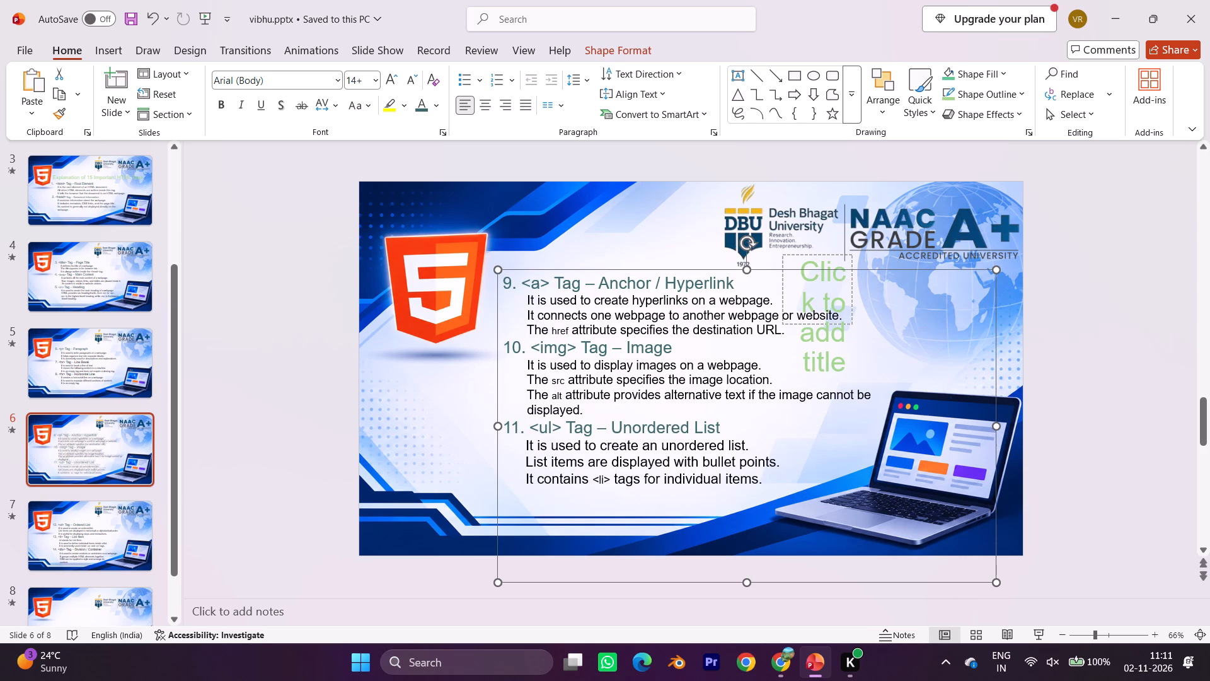
left_click(427, 373)
key("Up")
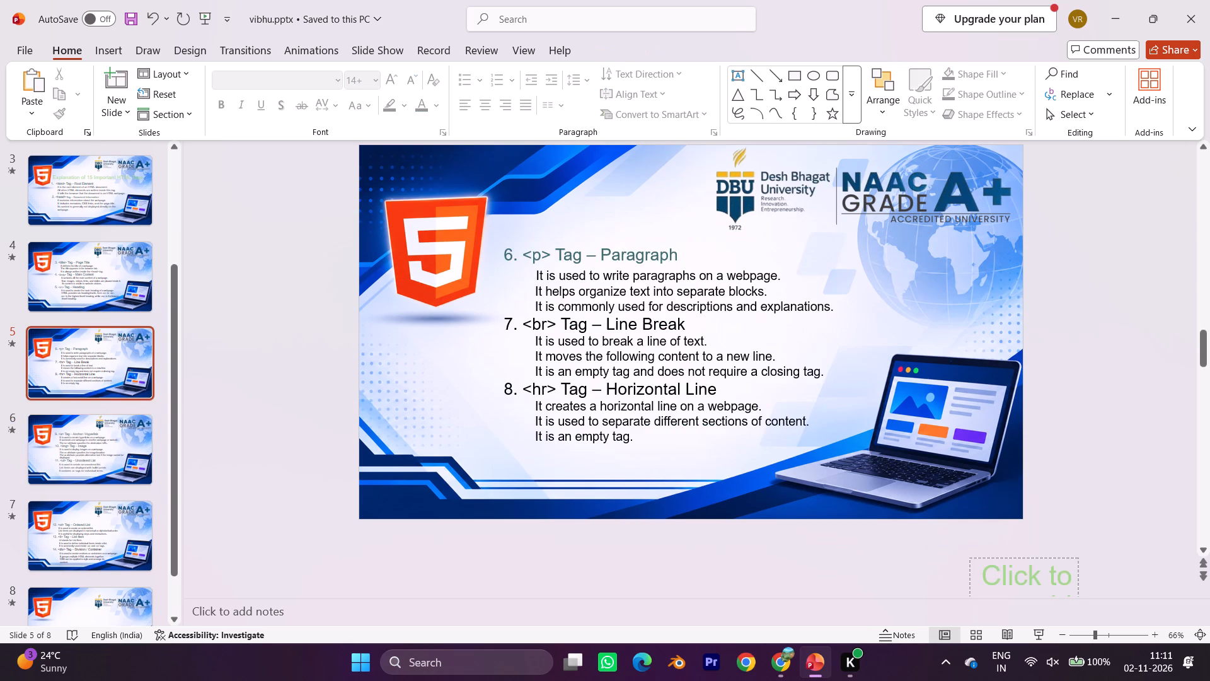
key("Down")
Move slide 7's ordered list, list item and division text up and slightly right, matching slide 6's text position.
key("Down")
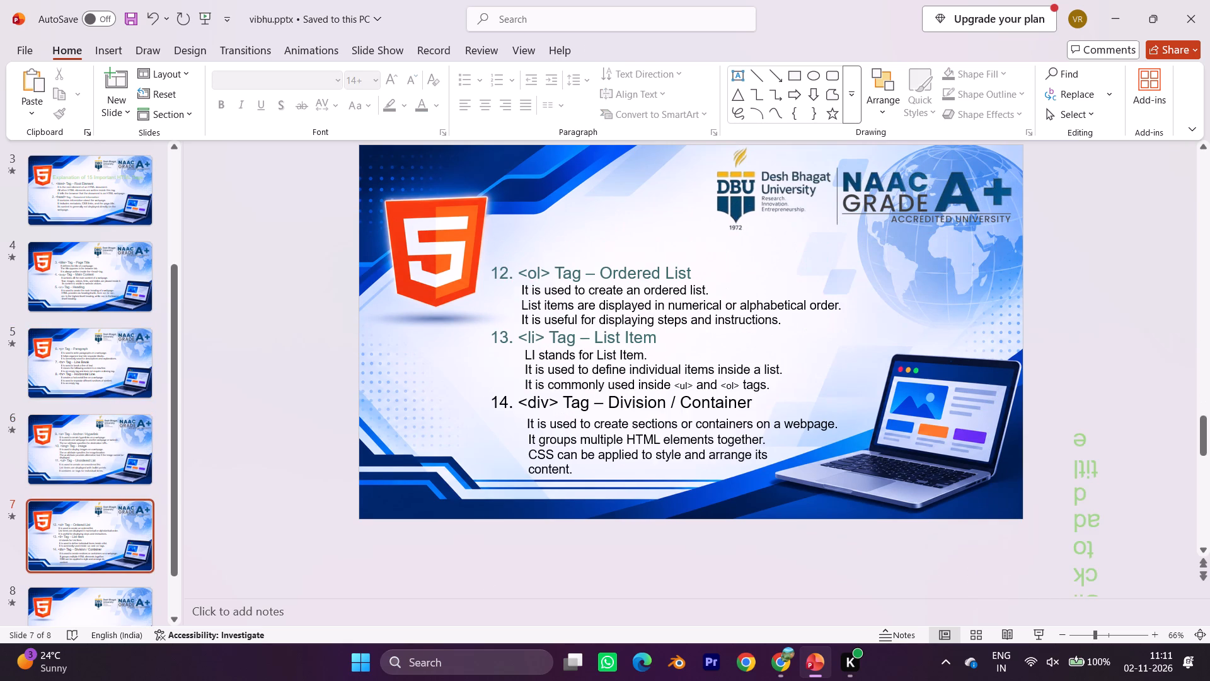
left_click(814, 292)
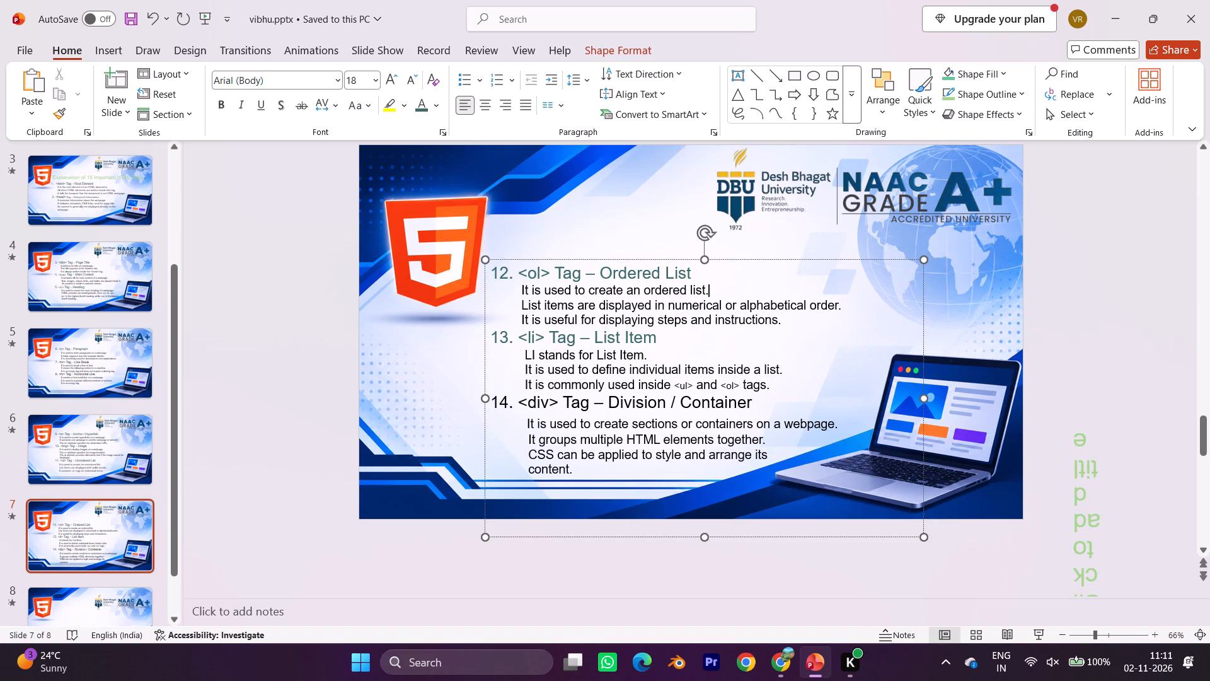
left_click_drag(651, 257, 665, 239)
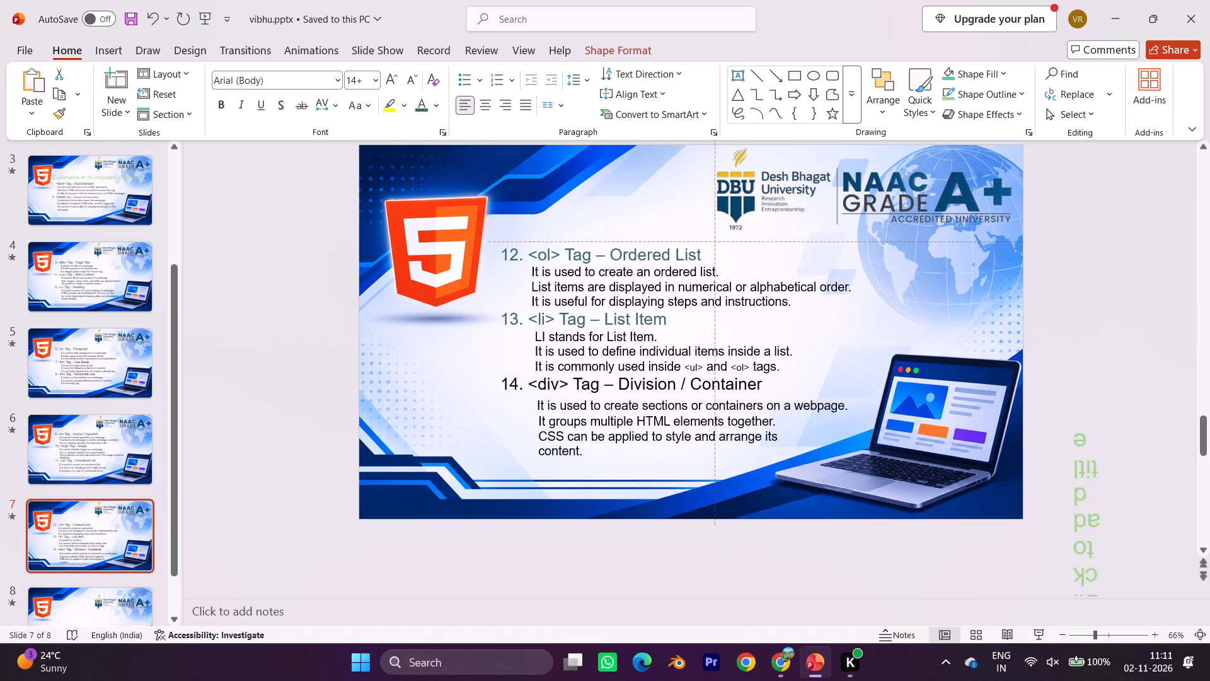
left_click_drag(665, 239, 665, 234)
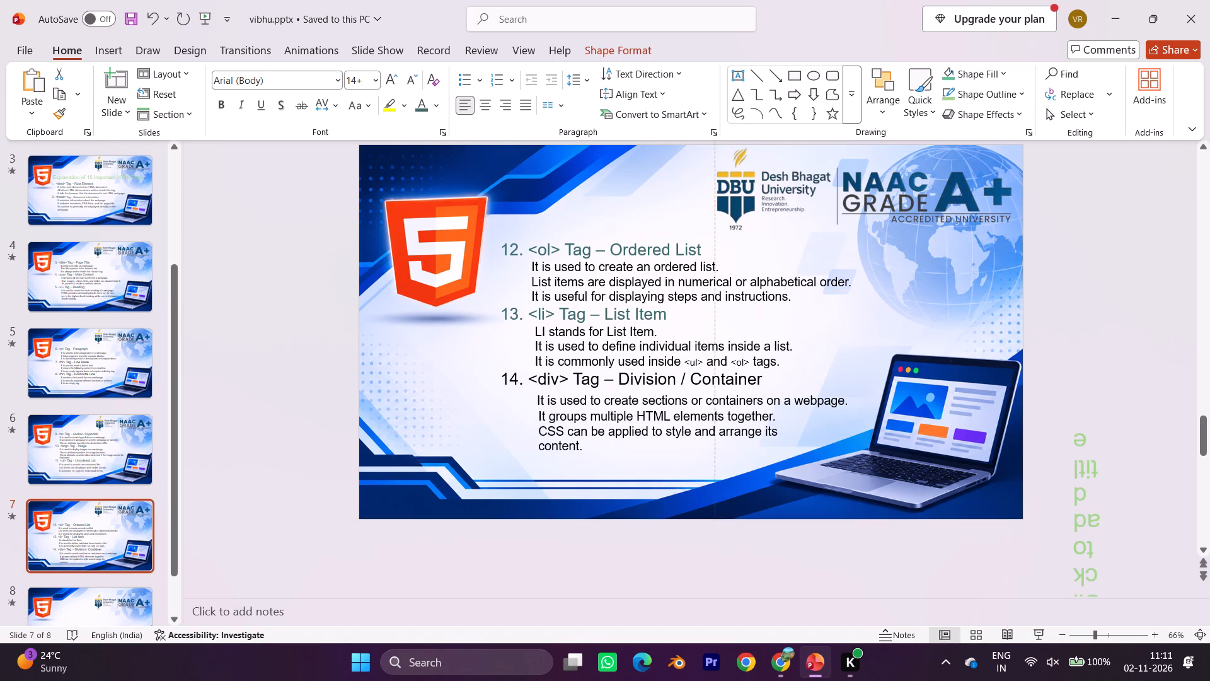
left_click_drag(665, 234, 664, 236)
left_click(411, 441)
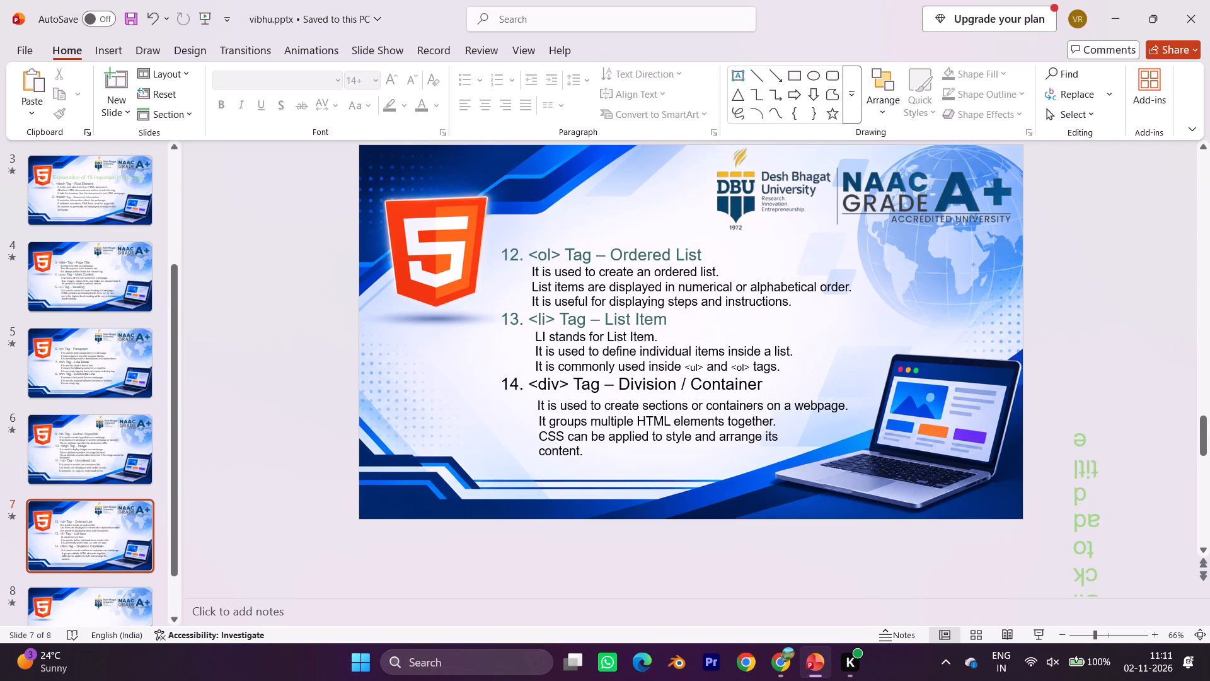
key("Up")
key("Down")
Start an empty text box on slide 8 in the blank area beside the HTML5 logo.
key("Down")
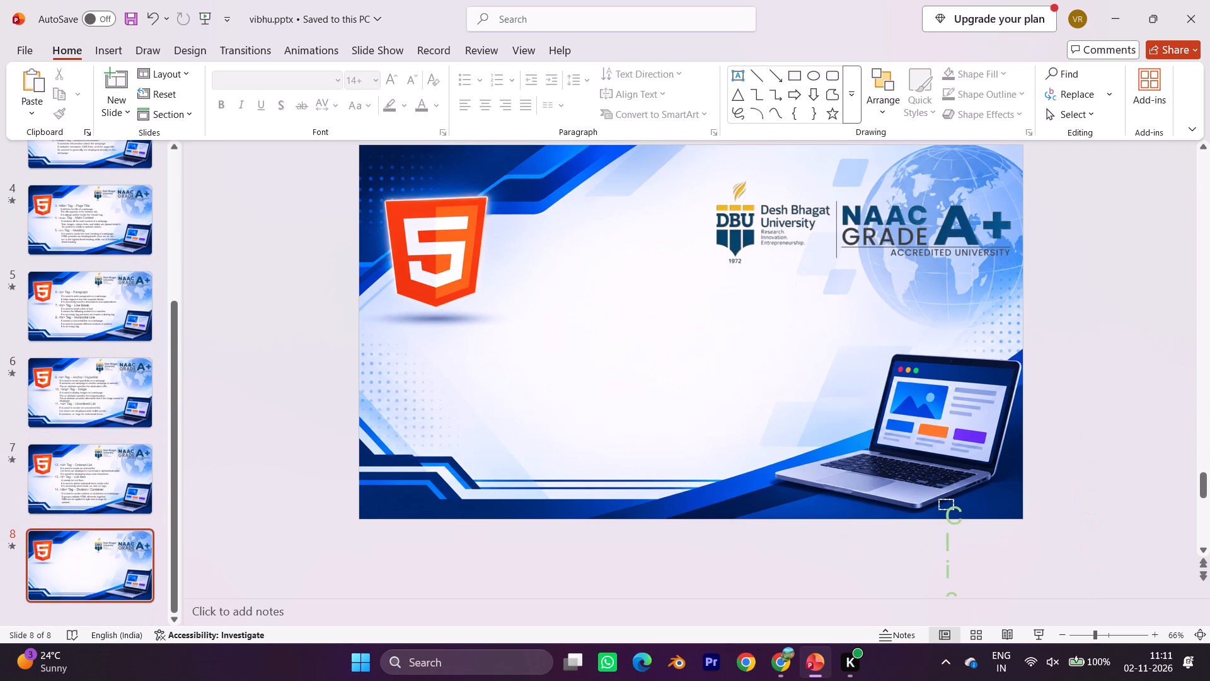
left_click(635, 265)
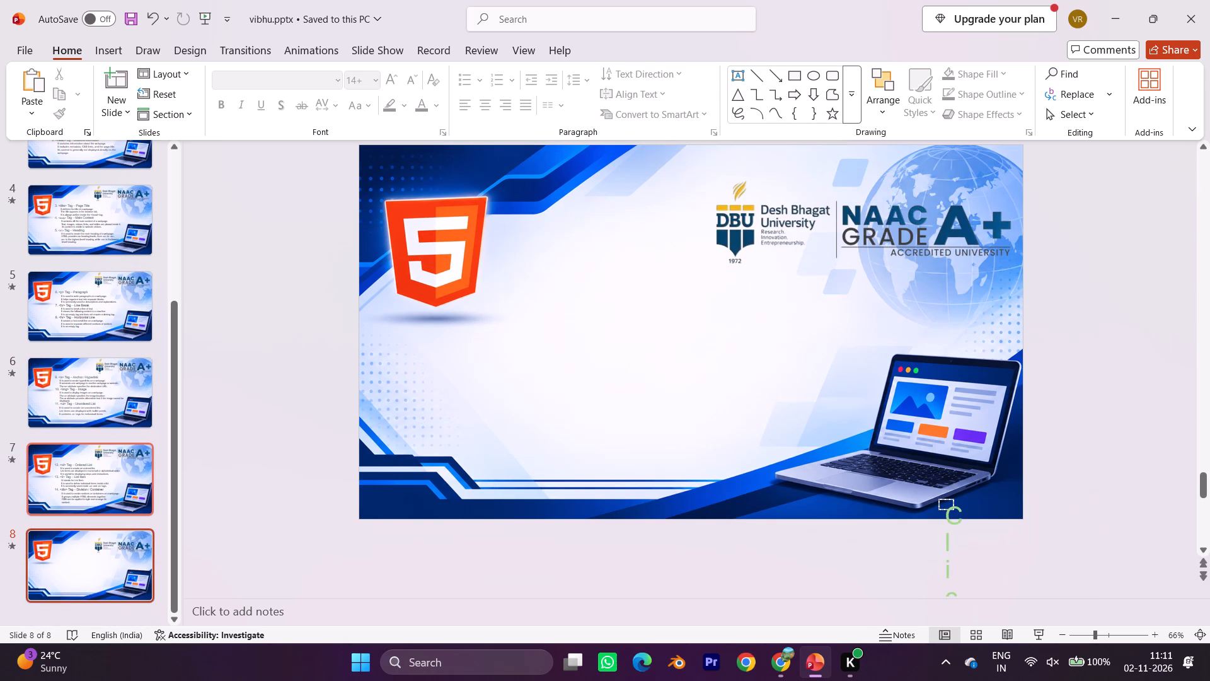
left_click(602, 271)
left_click_drag(602, 271, 639, 302)
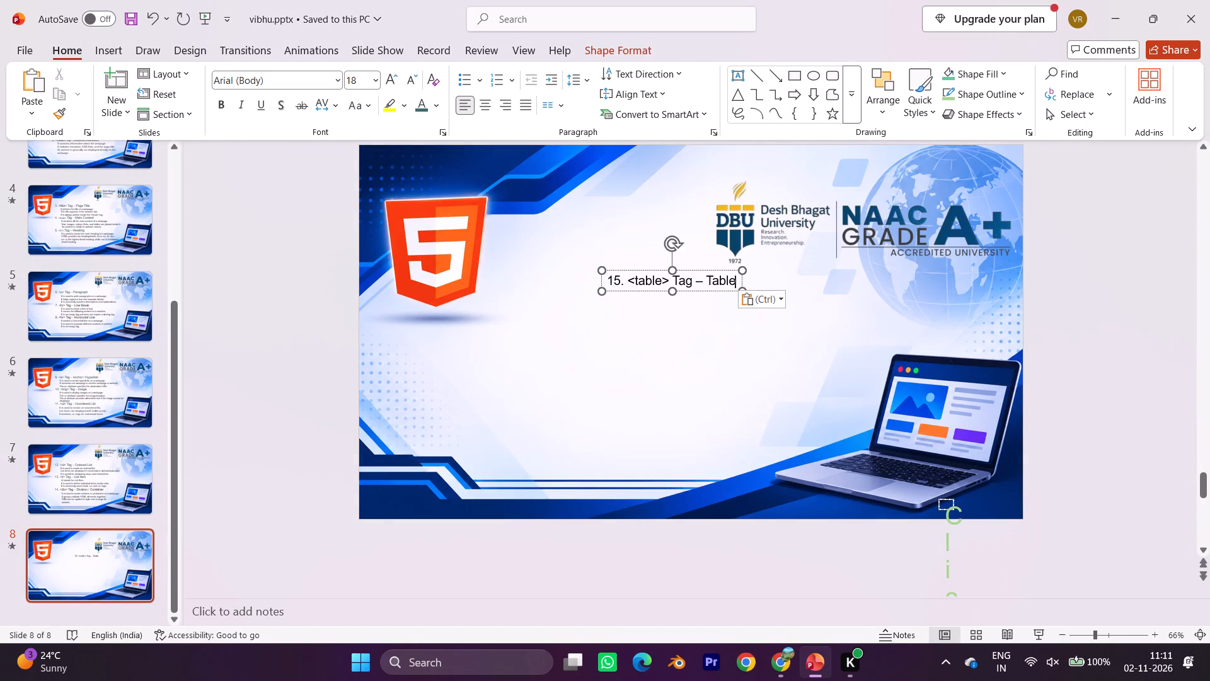
left_click_drag(736, 280, 666, 267)
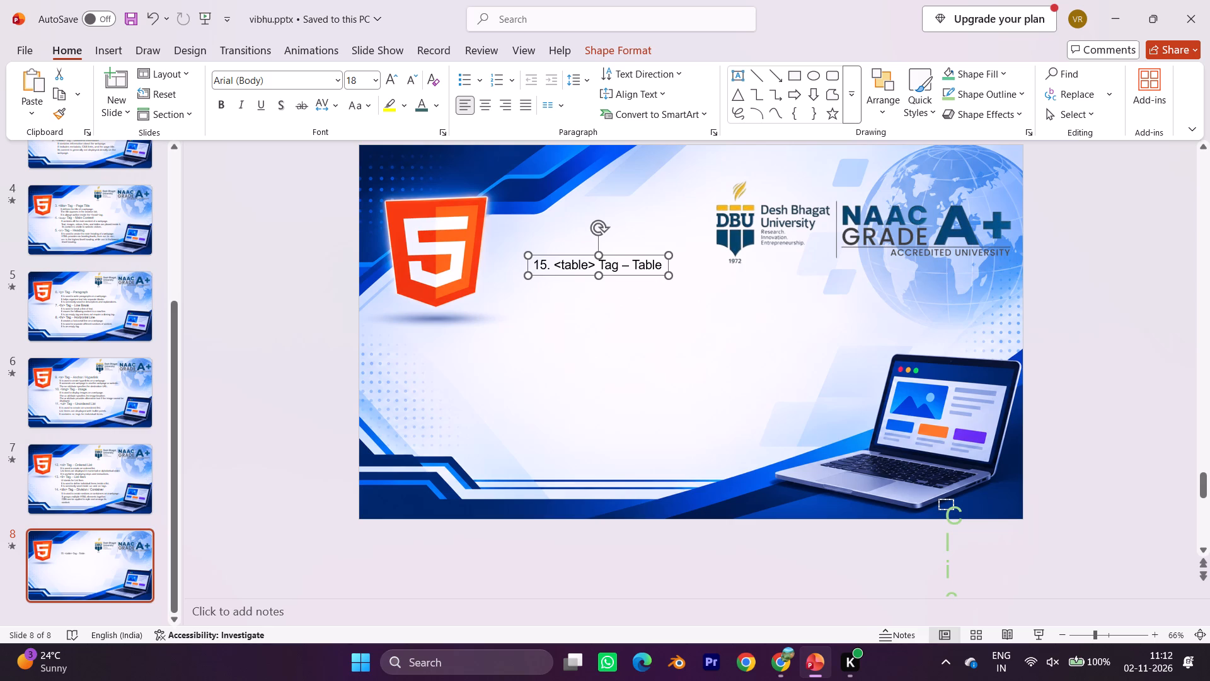
Increase the pasted "15. <table> Tag – Table" heading's font size to 24.
left_click(660, 264)
left_click_drag(660, 264, 534, 267)
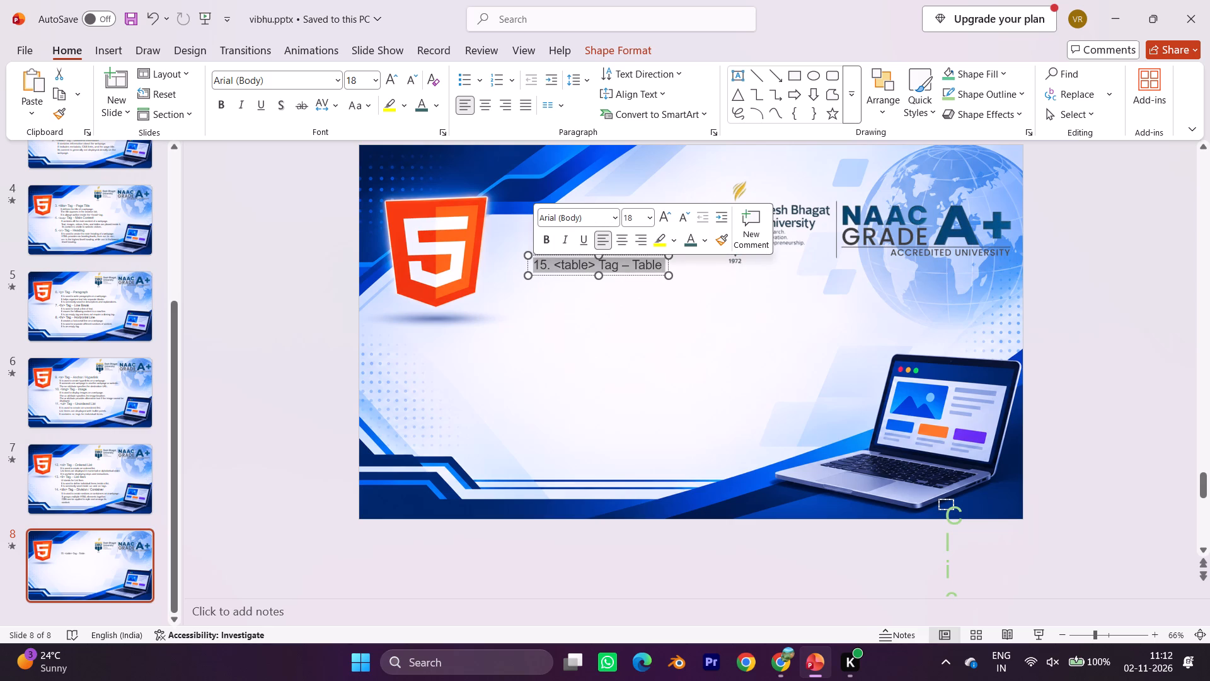
left_click(668, 209)
left_click(668, 209)
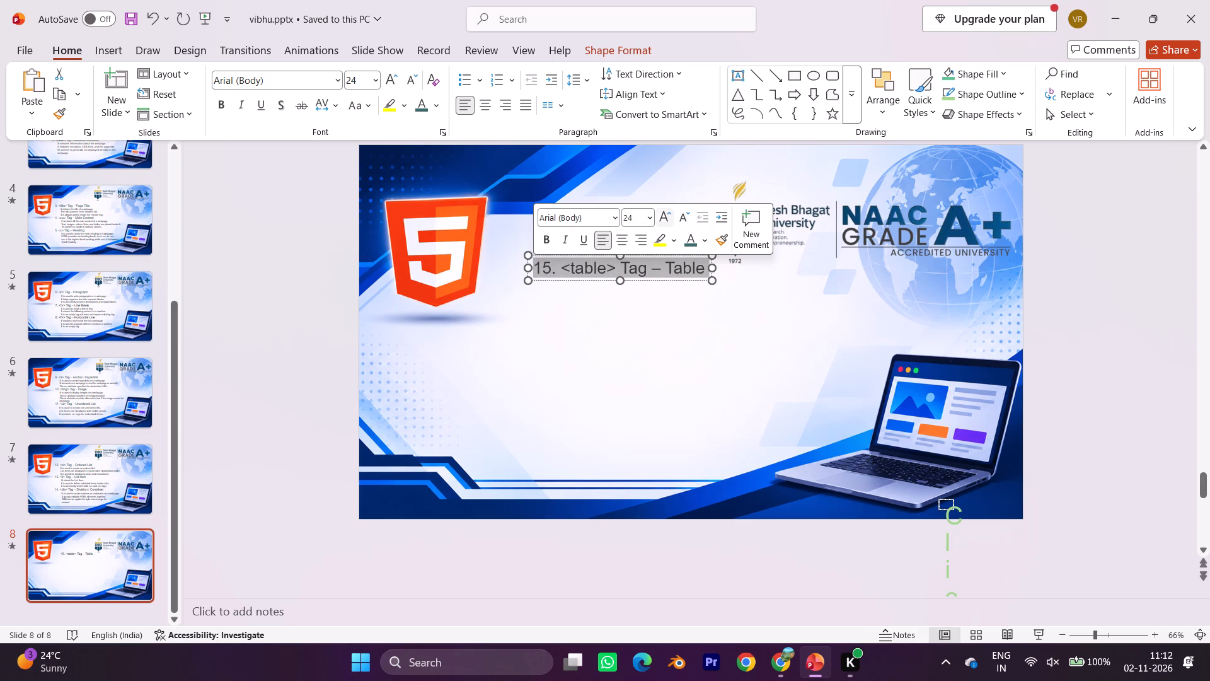
left_click(678, 310)
Add three empty lines below the heading in slide 8's text box.
left_click(693, 274)
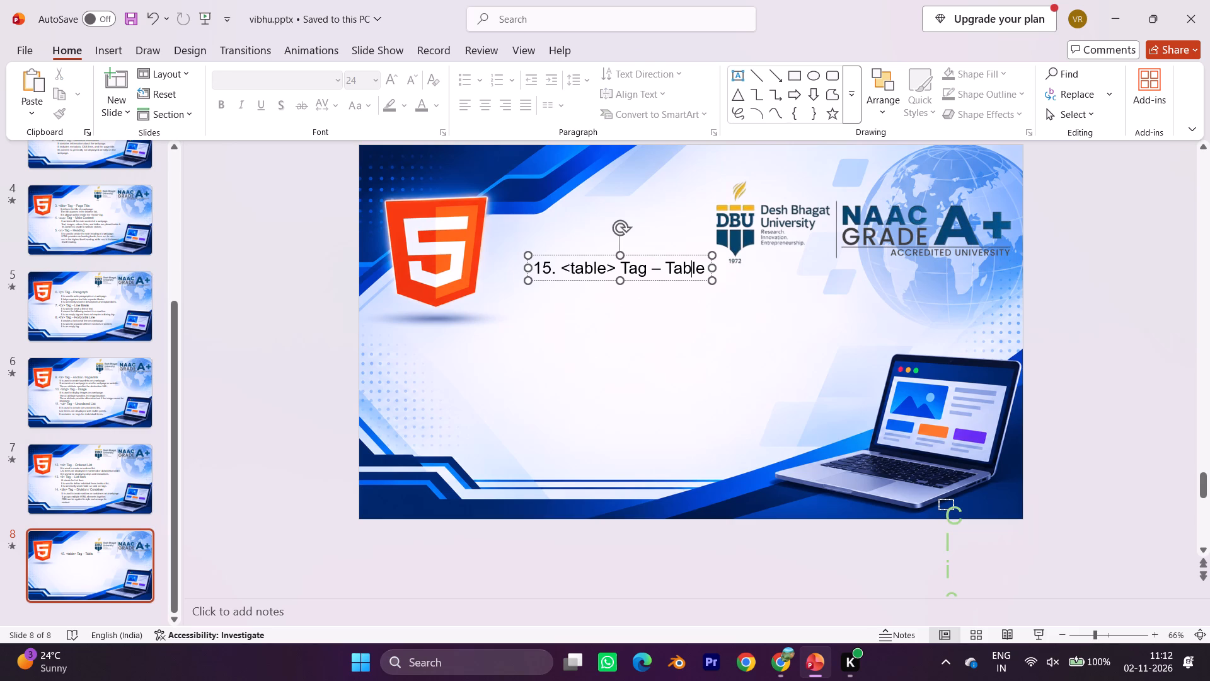
key("Right")
key("Right")
key("Right")
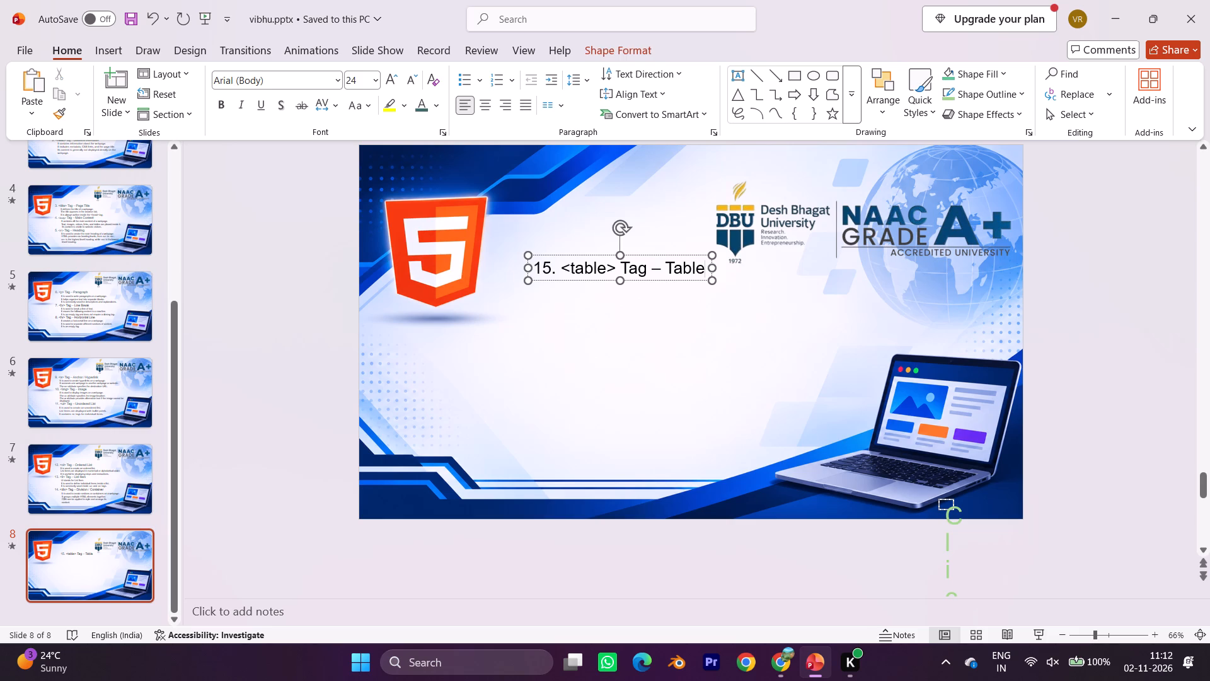
key("Return")
key("Return")
key("Return")
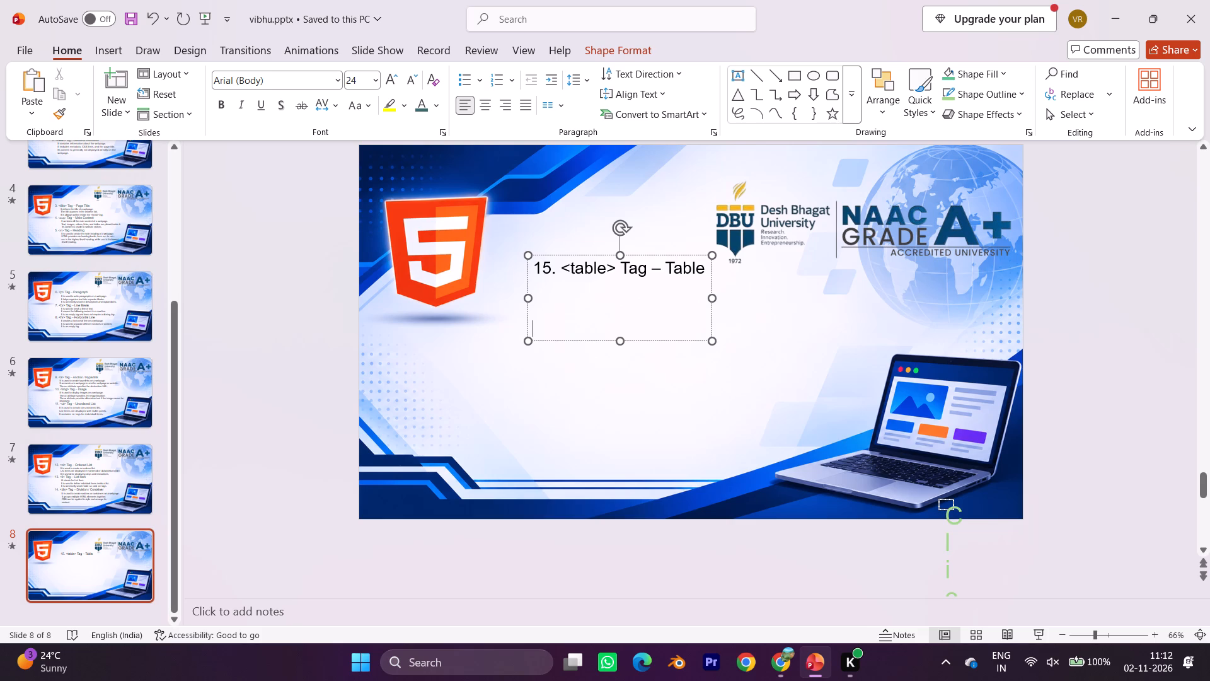
key("Up")
key("Up")
key("Down")
key("Right")
key("Up")
key("Up")
Increase the font size of slide 8's heading line to 28, leaving the empty lines as they are.
triple_click(626, 263)
triple_click(626, 263)
double_click(626, 263)
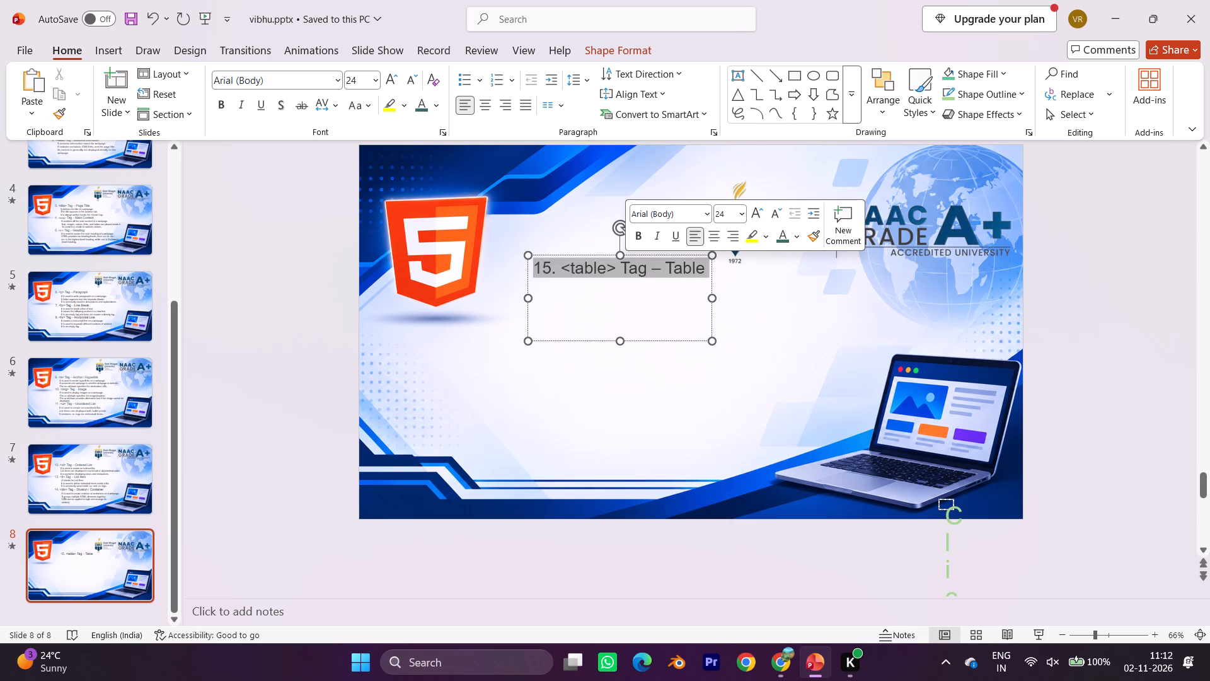
left_click(626, 263)
double_click(701, 271)
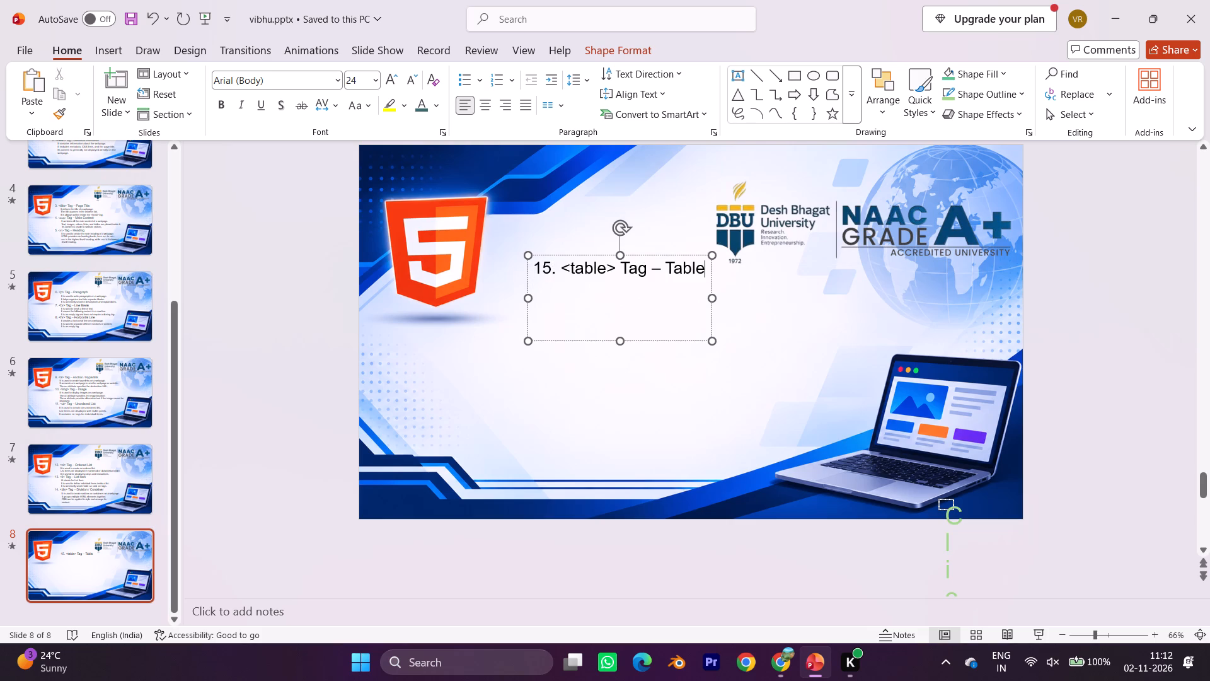
left_click_drag(701, 271, 532, 276)
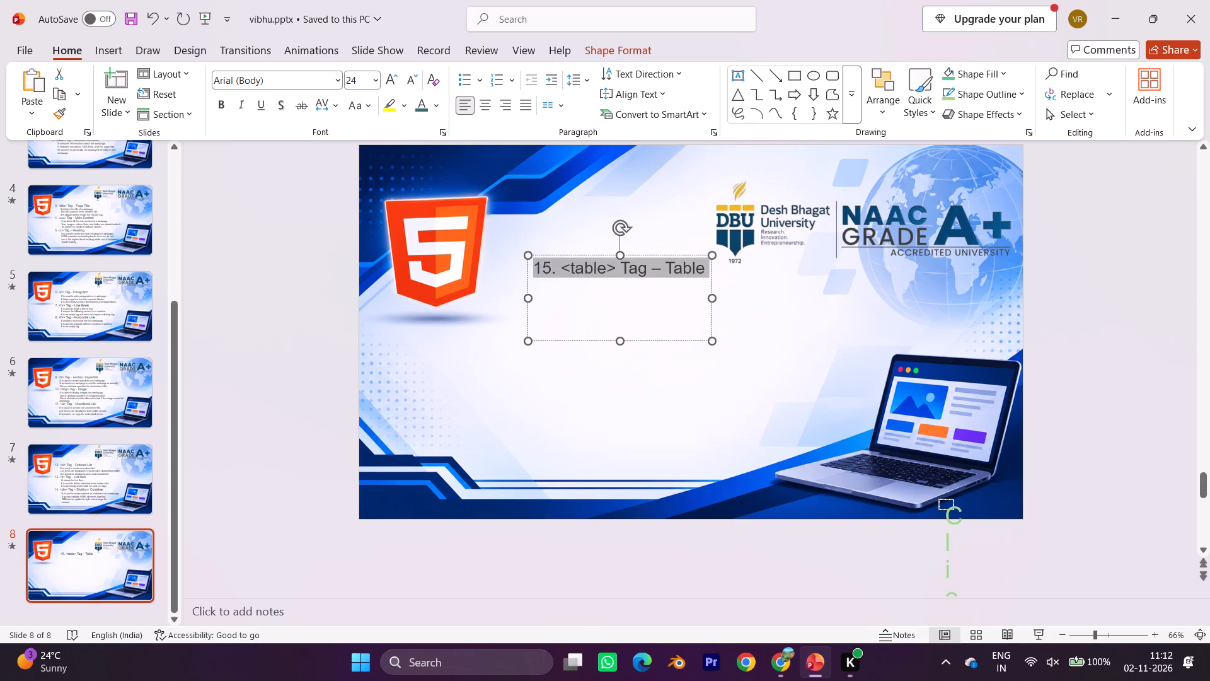
left_click_drag(532, 276, 669, 184)
right_click(532, 276)
left_click(669, 184)
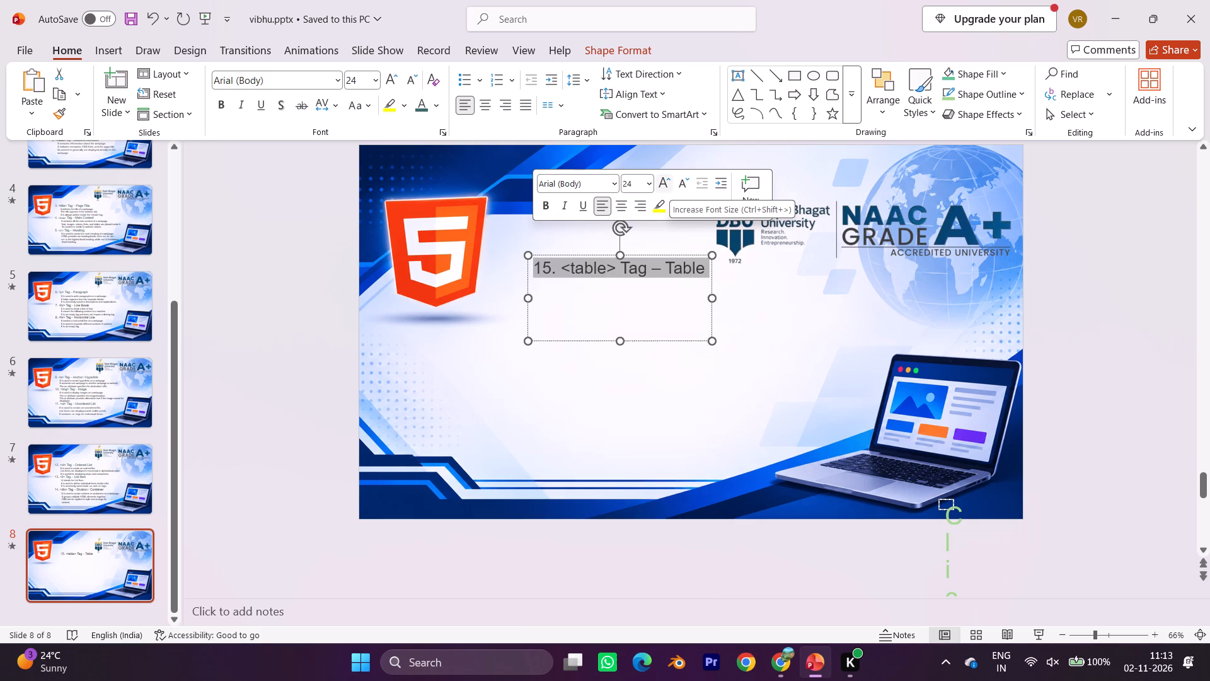
left_click(463, 310)
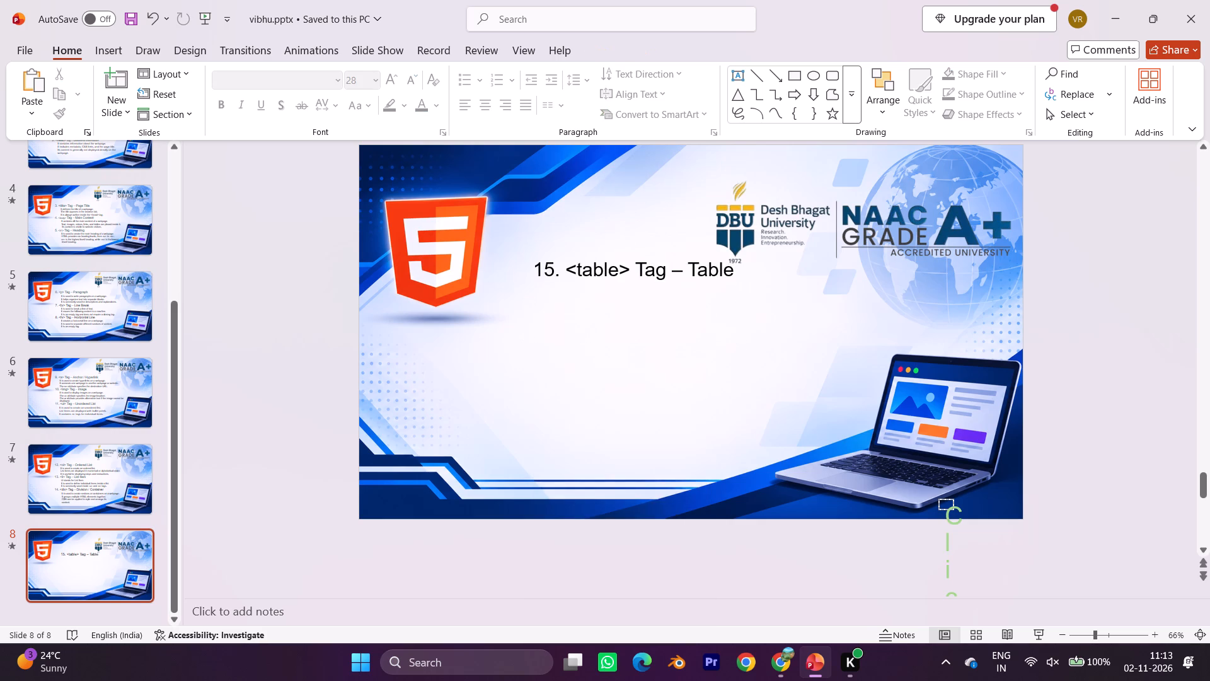
Move slide 8's text box left and slightly up so the heading starts right beside the HTML5 logo.
left_click(636, 285)
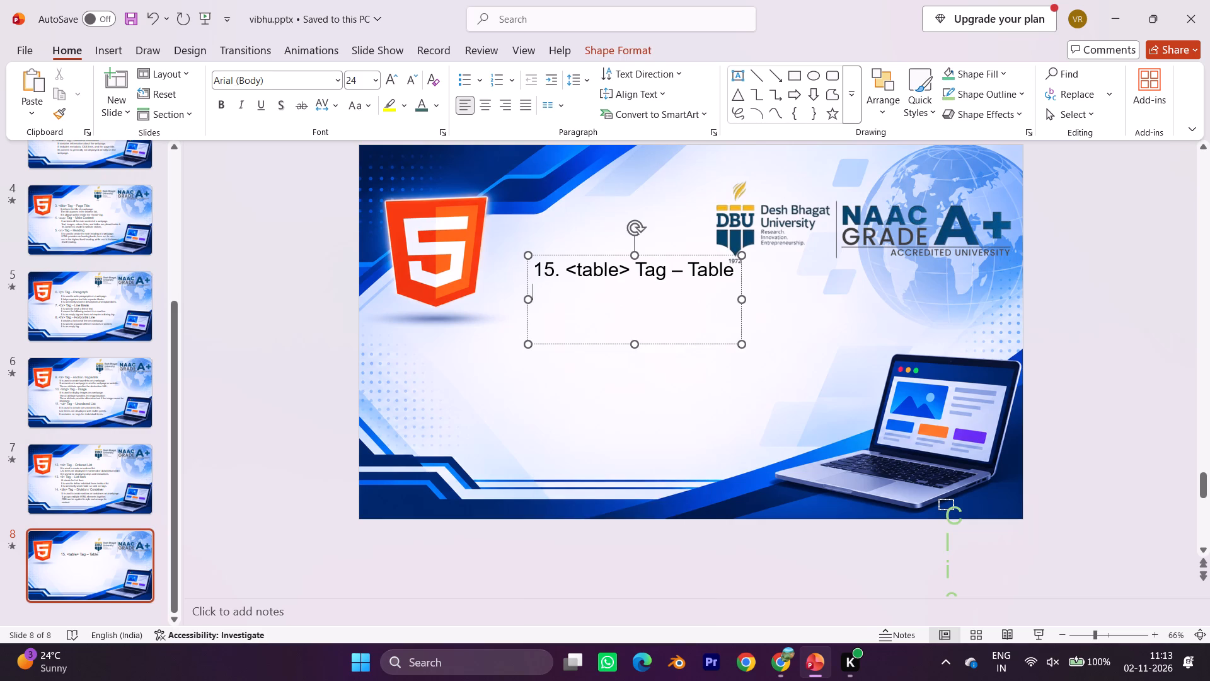
left_click_drag(596, 252, 563, 252)
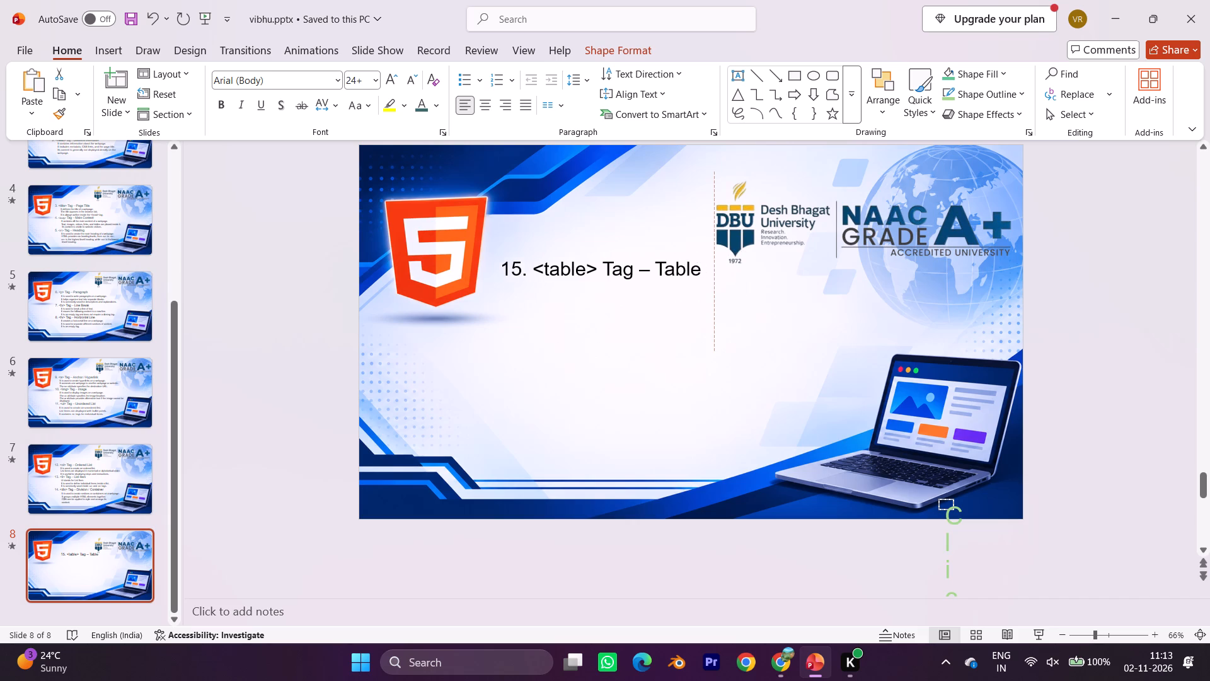
left_click_drag(563, 252, 555, 245)
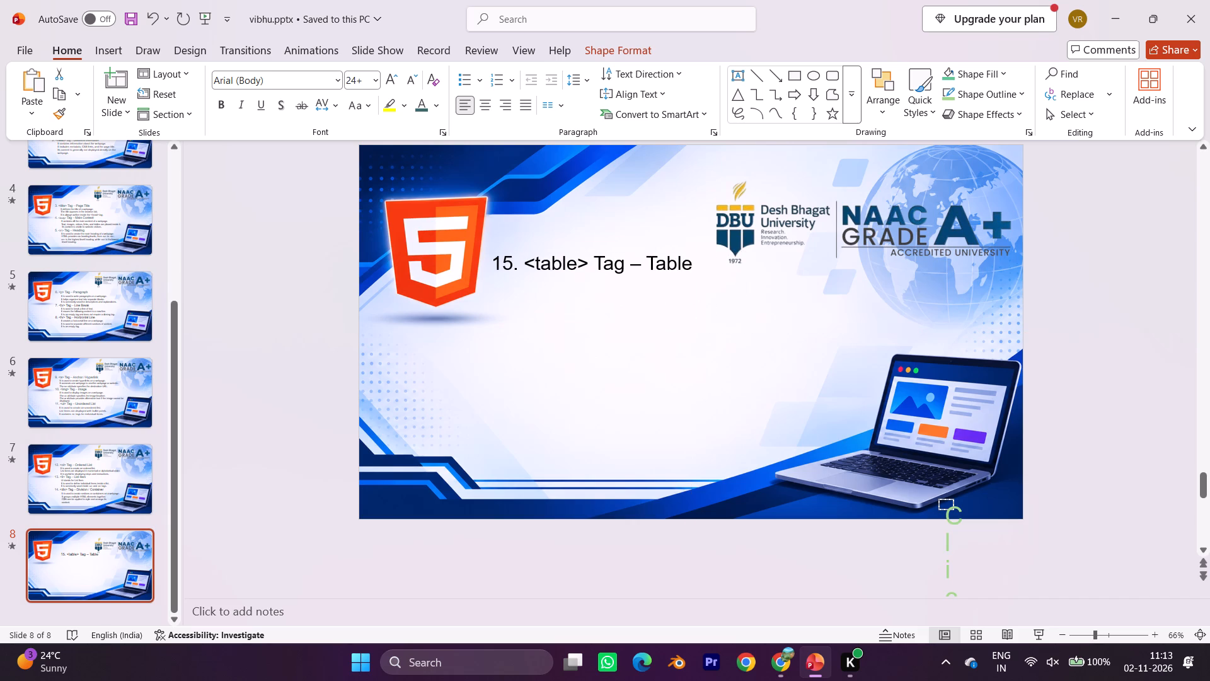
left_click_drag(555, 245, 547, 242)
left_click(555, 281)
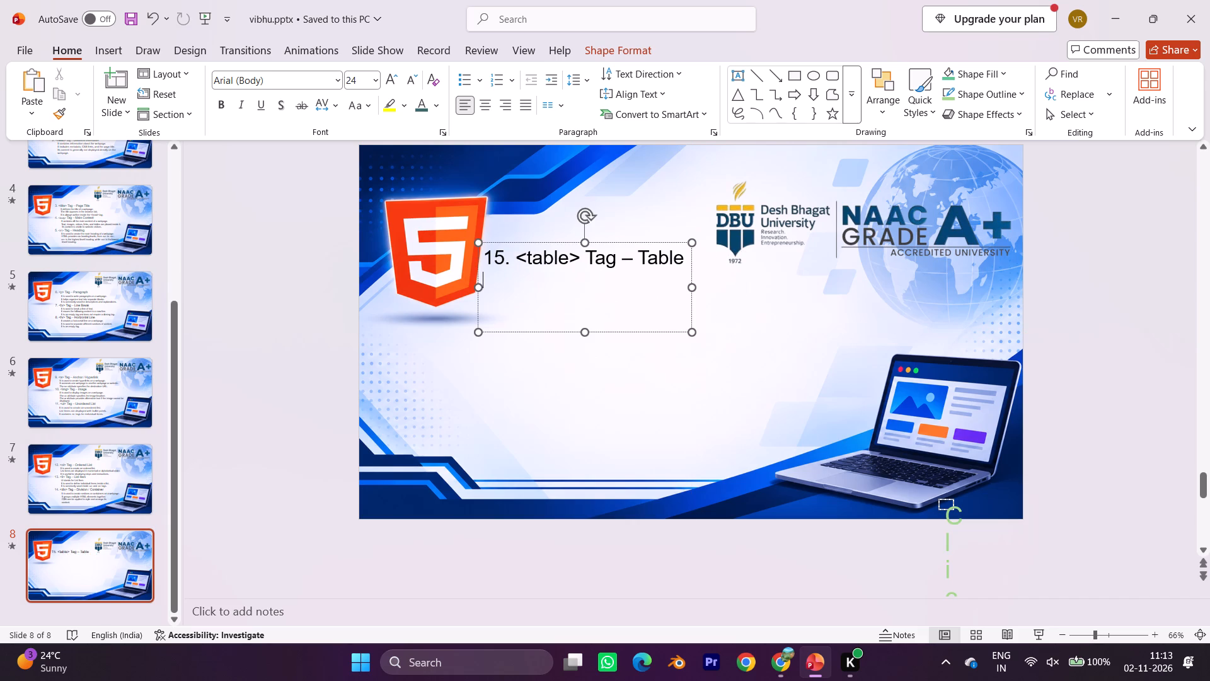
left_click(784, 661)
left_click(566, 443)
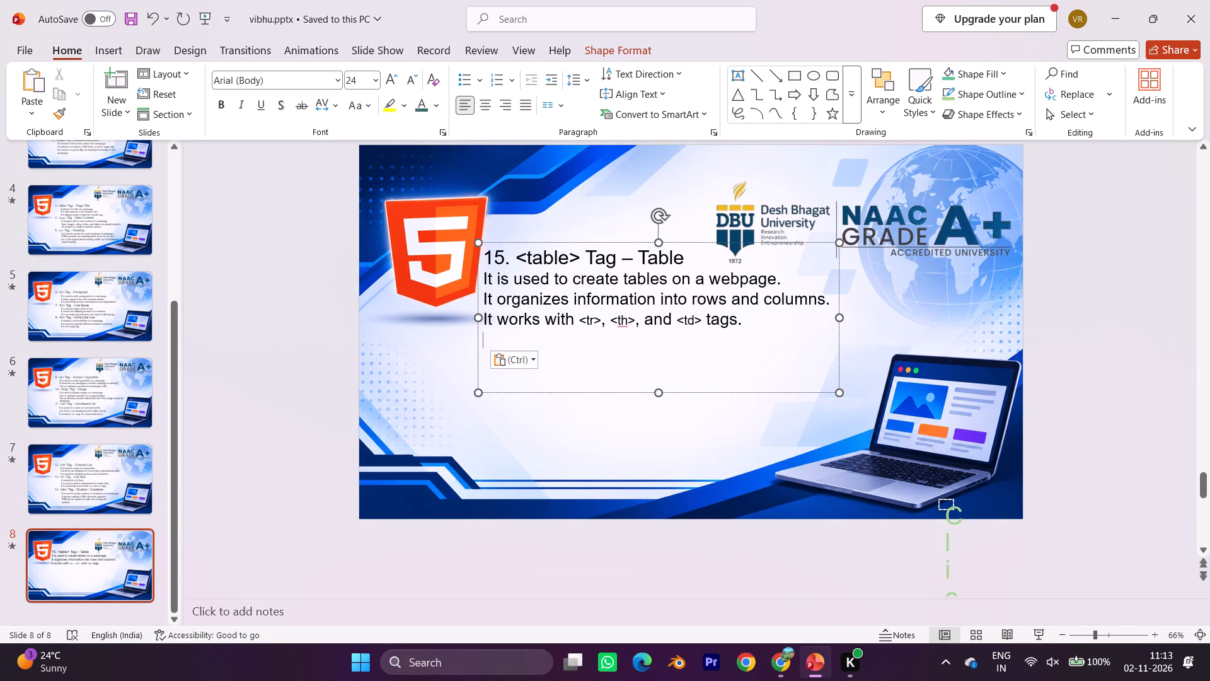
Reduce the font size of the three pasted description lines by two steps, to 14+.
left_click_drag(484, 277, 742, 268)
left_click_drag(742, 268, 848, 342)
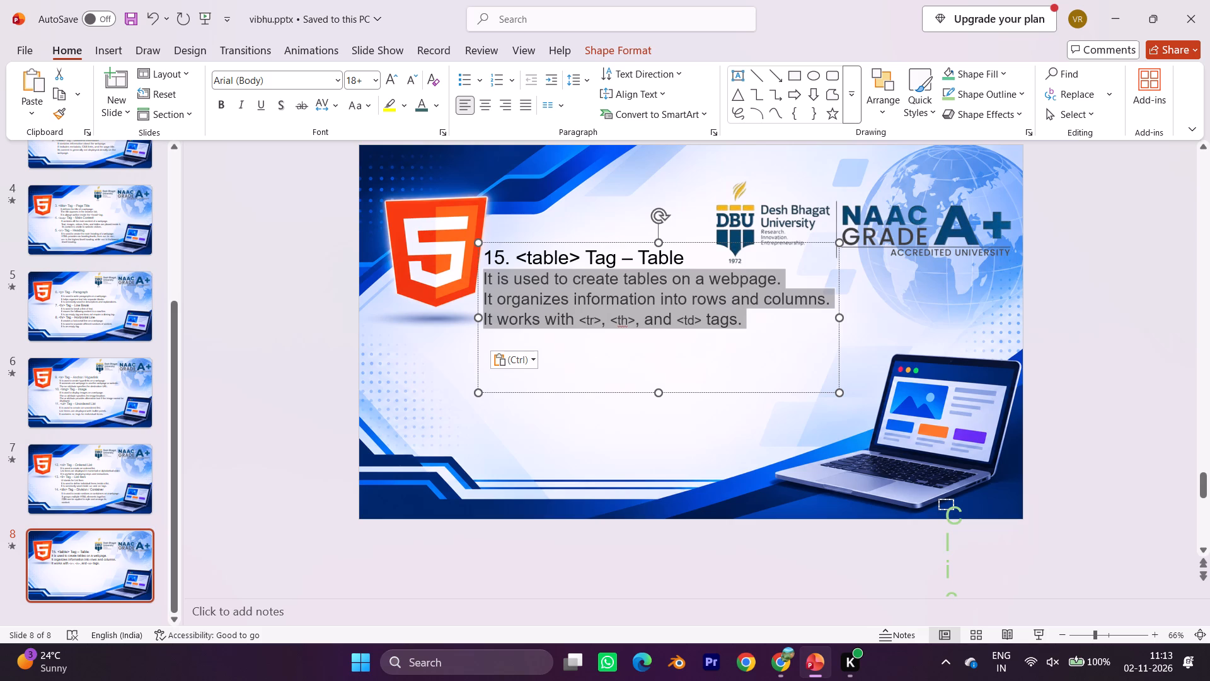
left_click_drag(848, 342, 985, 182)
right_click(844, 344)
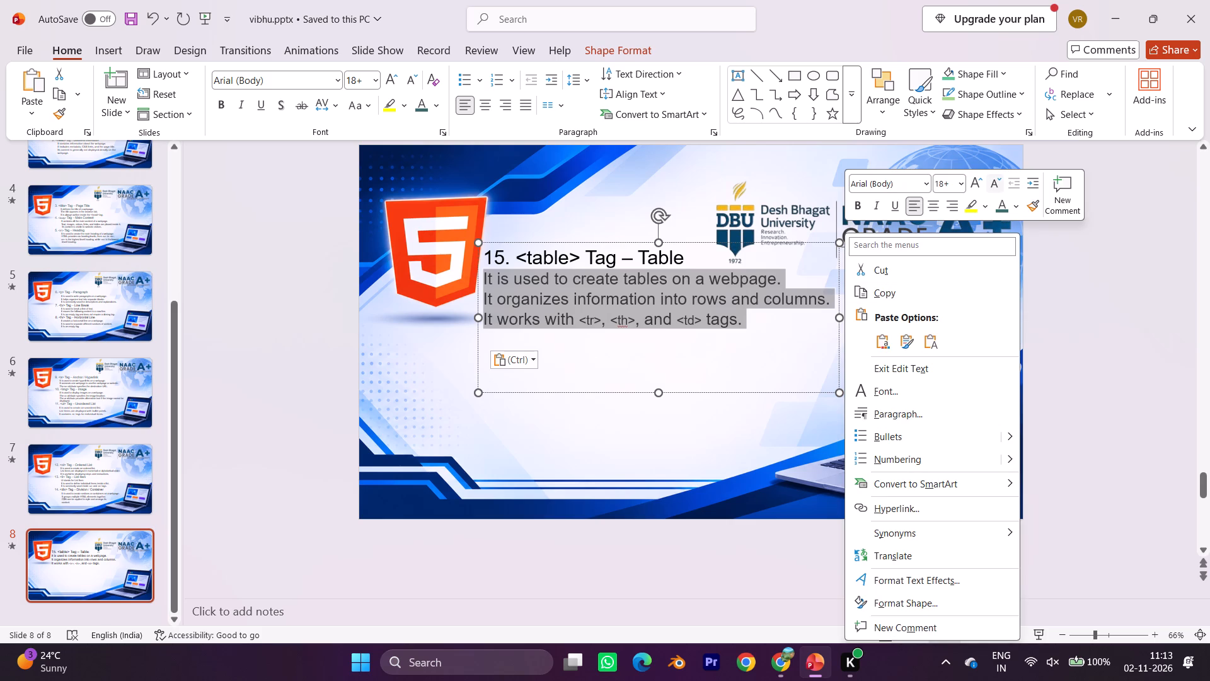
left_click(997, 182)
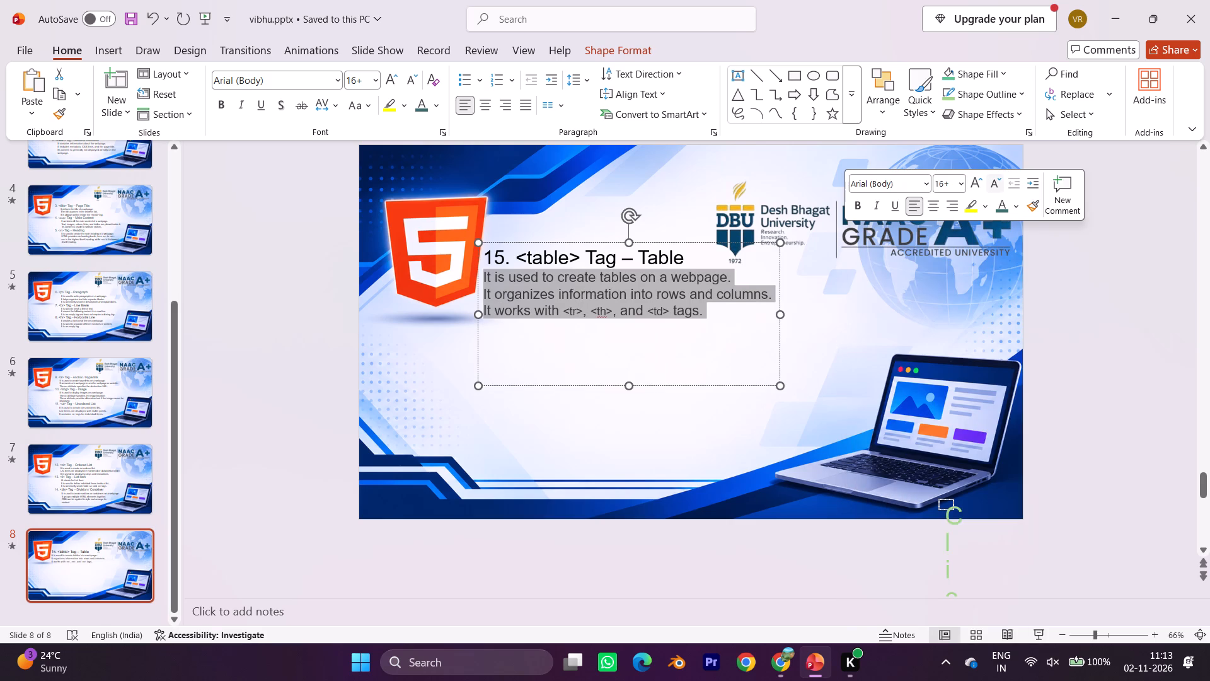
left_click(997, 182)
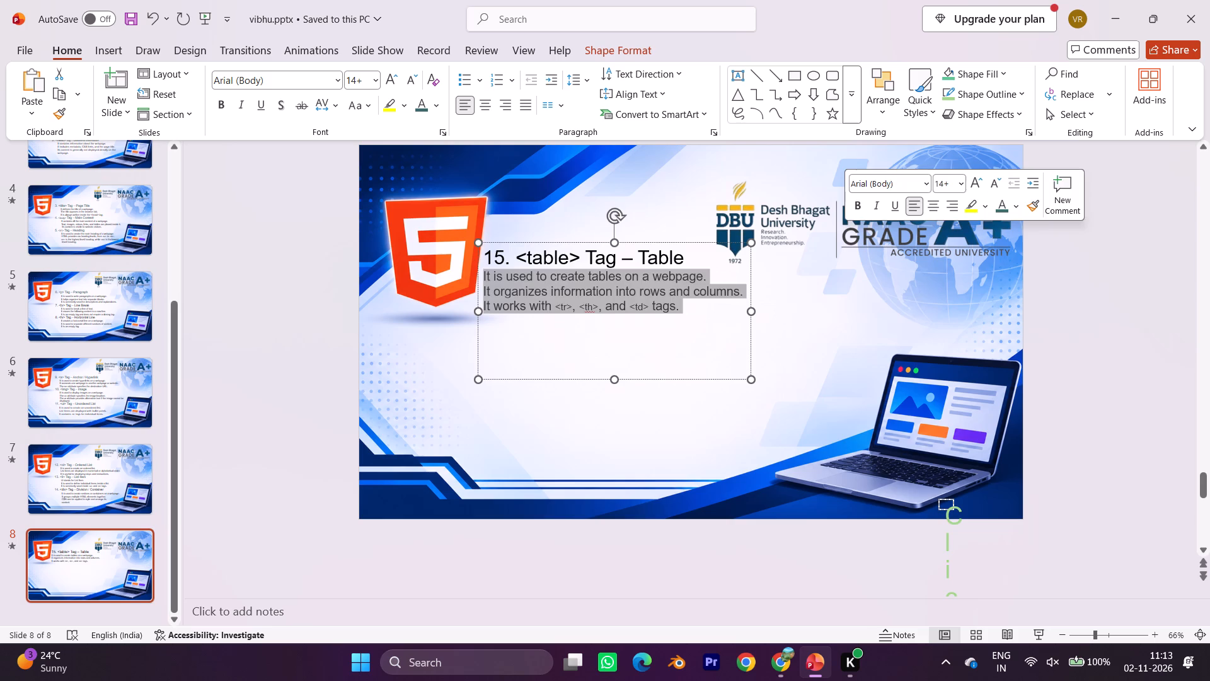
left_click(565, 383)
Indent the line "It is used to create tables on a webpage." with eight spaces.
left_click(483, 283)
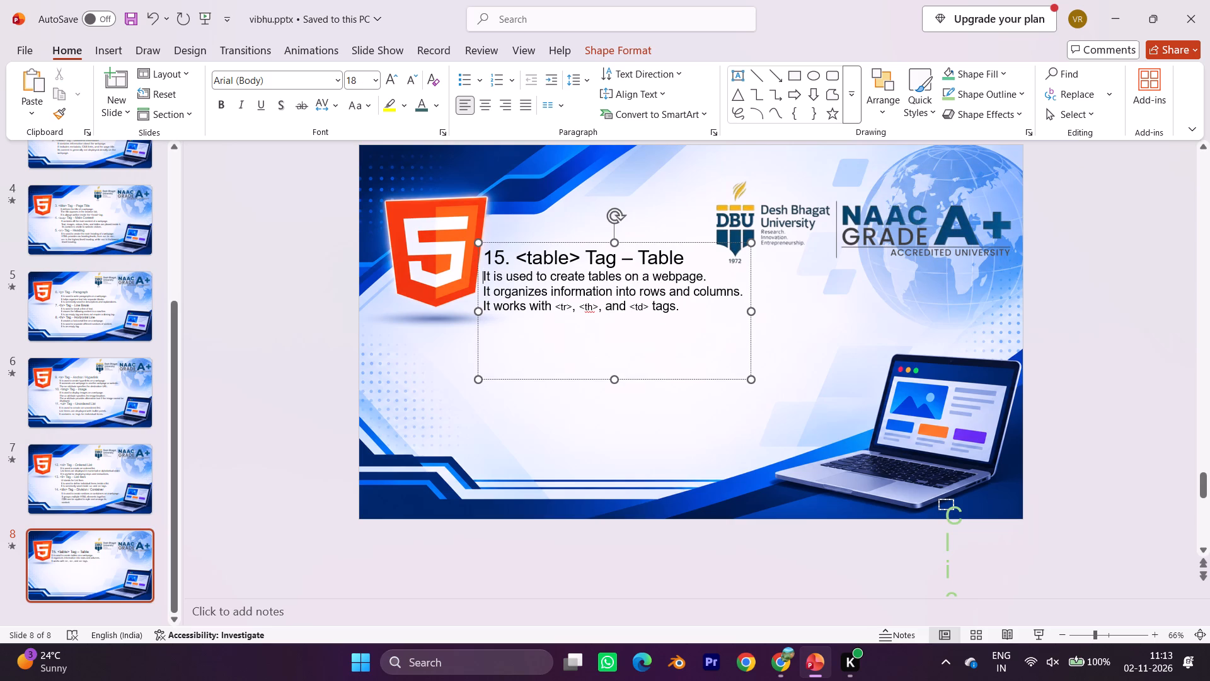
key("space")
key("space")
key("space")
key("space")
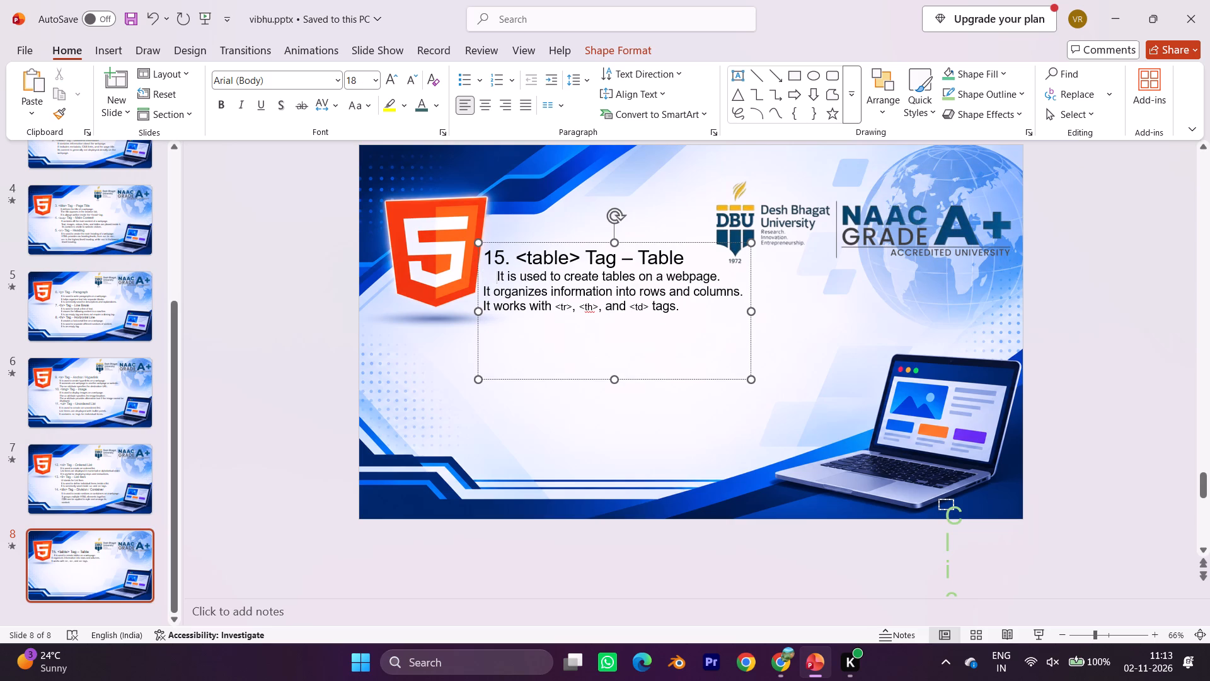
key("space")
key("space")
key("space")
key("space")
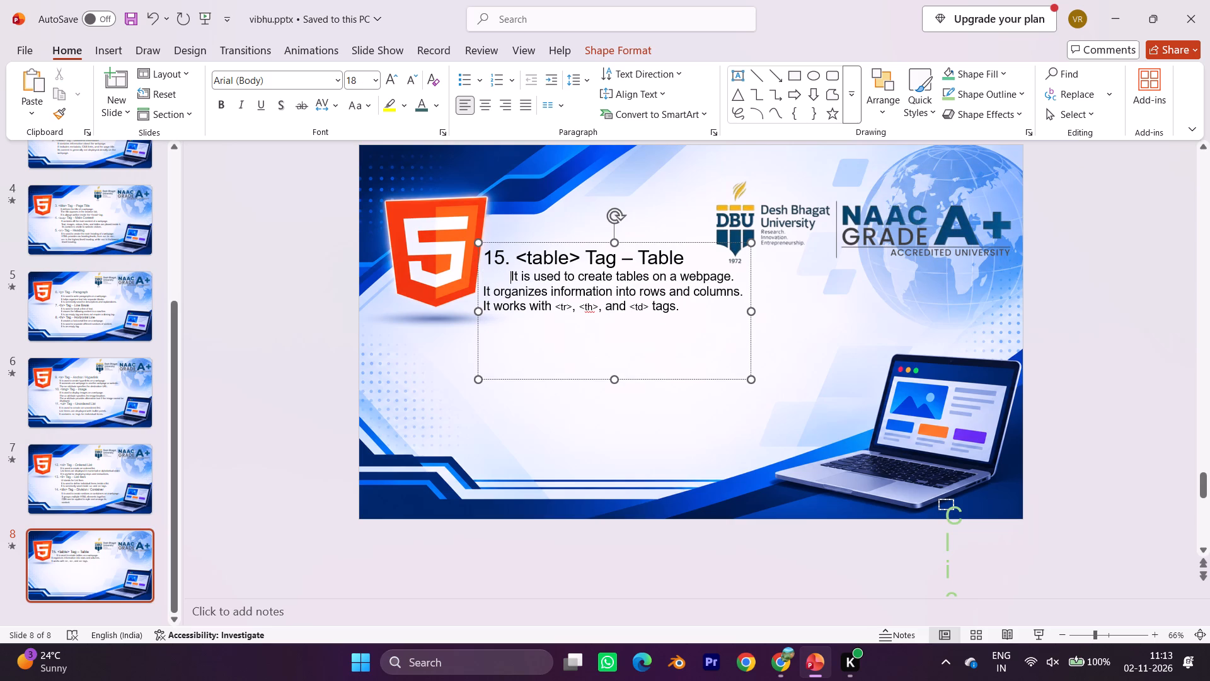
Indent the line "It organizes information into rows and columns." with eight spaces, in line with the description line above it.
key("Down")
key("Left")
key("Left")
key("Left")
key("Left")
key("Left")
key("Left")
key("space")
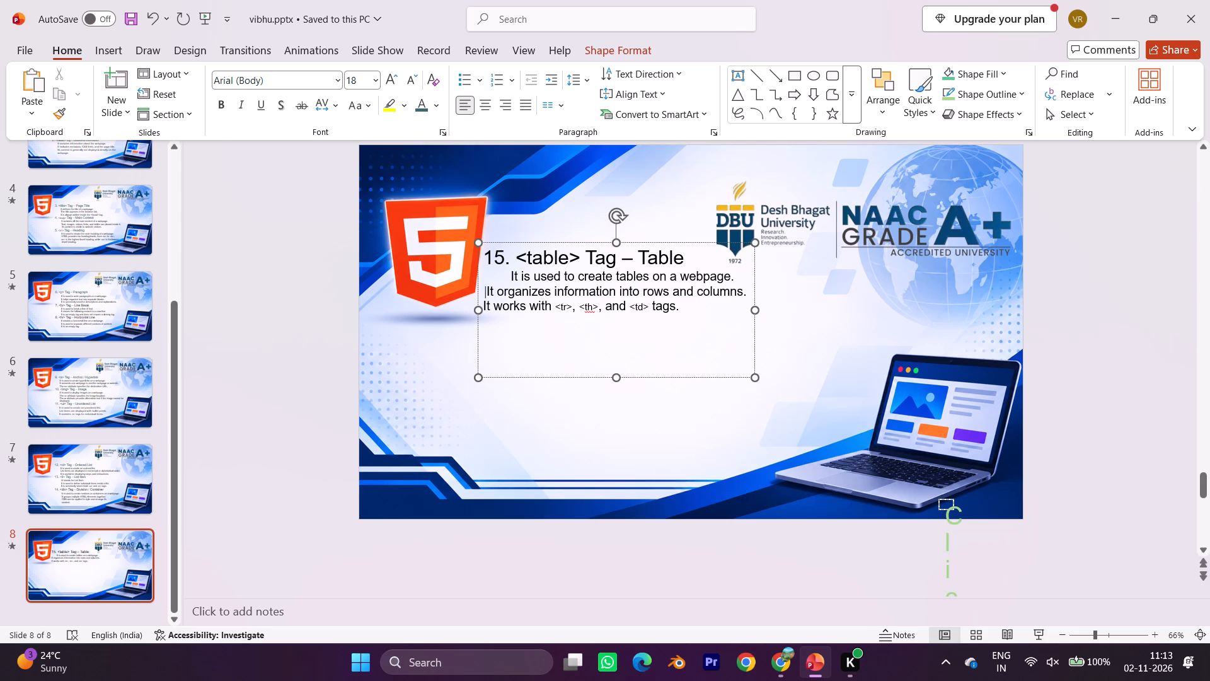
key("space")
key("space")
key("space")
key("space")
key("space")
key("space")
key("space")
key("space")
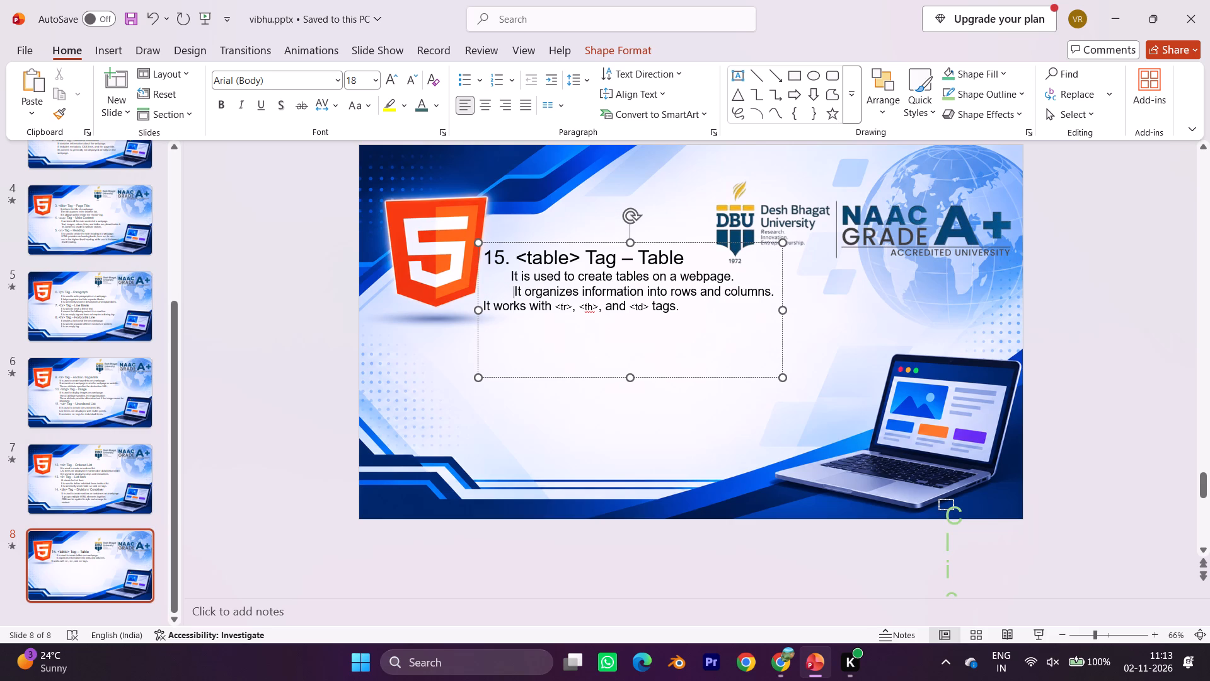
key("BackSpace")
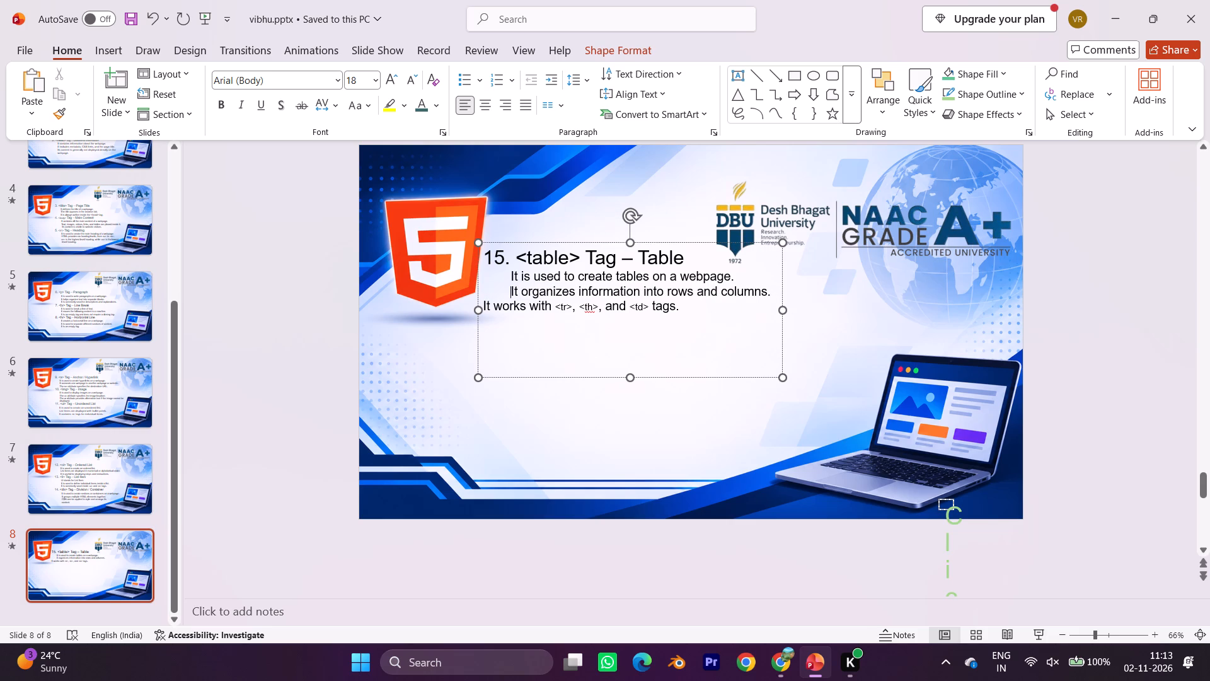
Indent the line "It works with <tr>, <th>, and <td> tags." with eight spaces.
key("Down")
key("Left")
key("Left")
key("Left")
key("Left")
key("Left")
key("space")
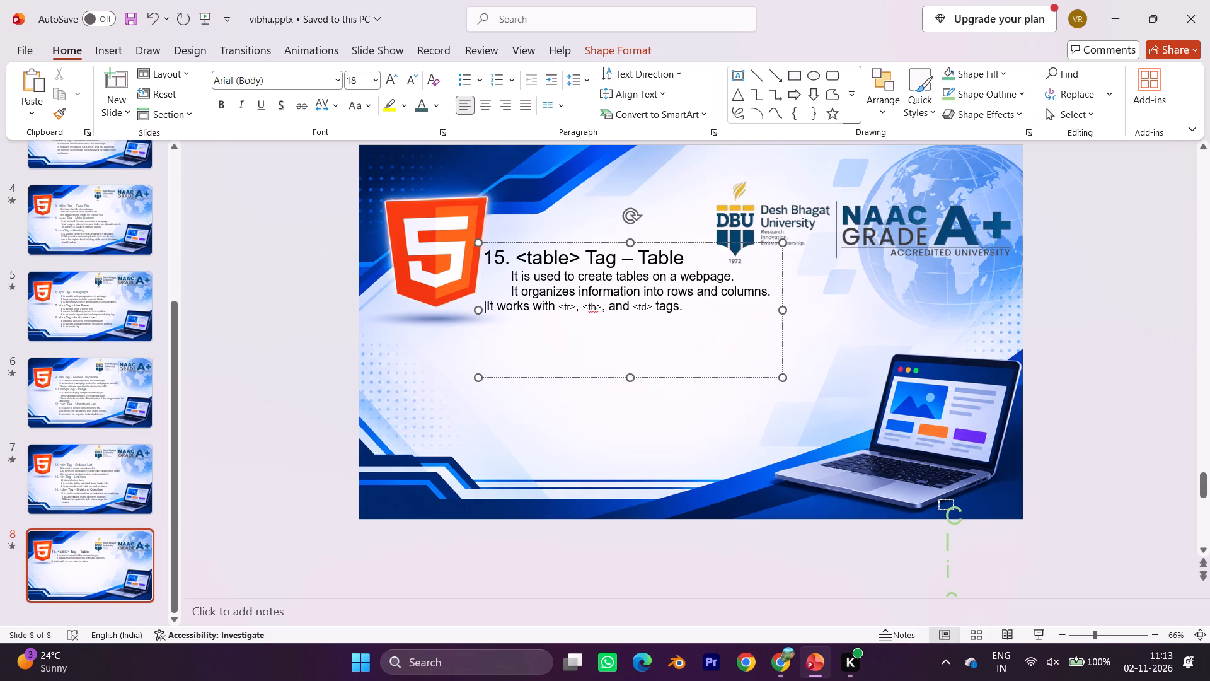
key("space")
key("space")
key("space")
key("space")
key("space")
key("space")
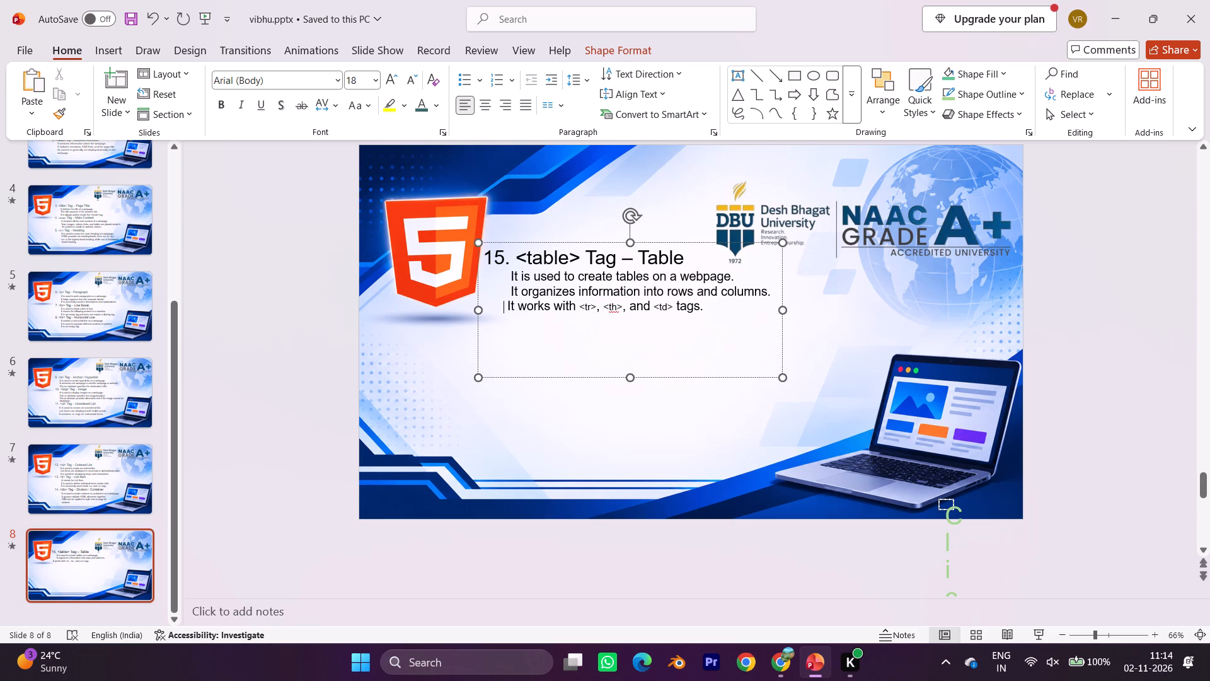
key("space")
Move slide 8's Desh Bhagat University and NAAC A+ logo picture slightly up and left, near the slide's top edge.
left_click(955, 249)
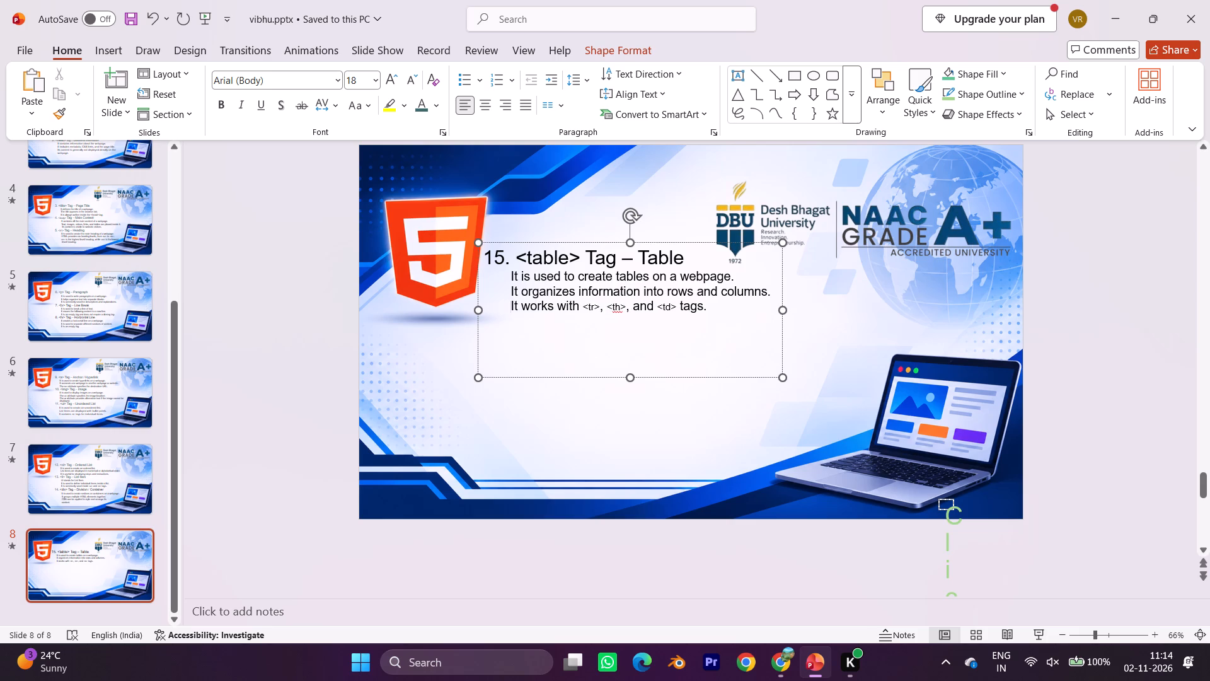
left_click_drag(898, 180, 906, 156)
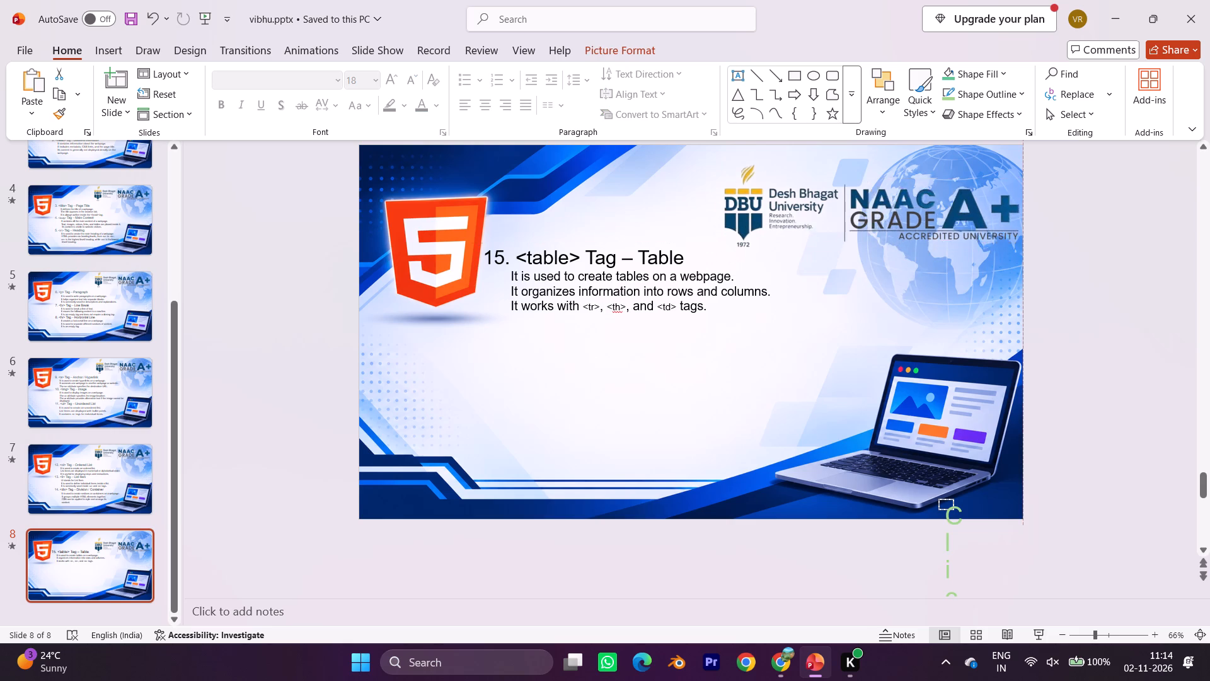
left_click_drag(906, 156, 897, 158)
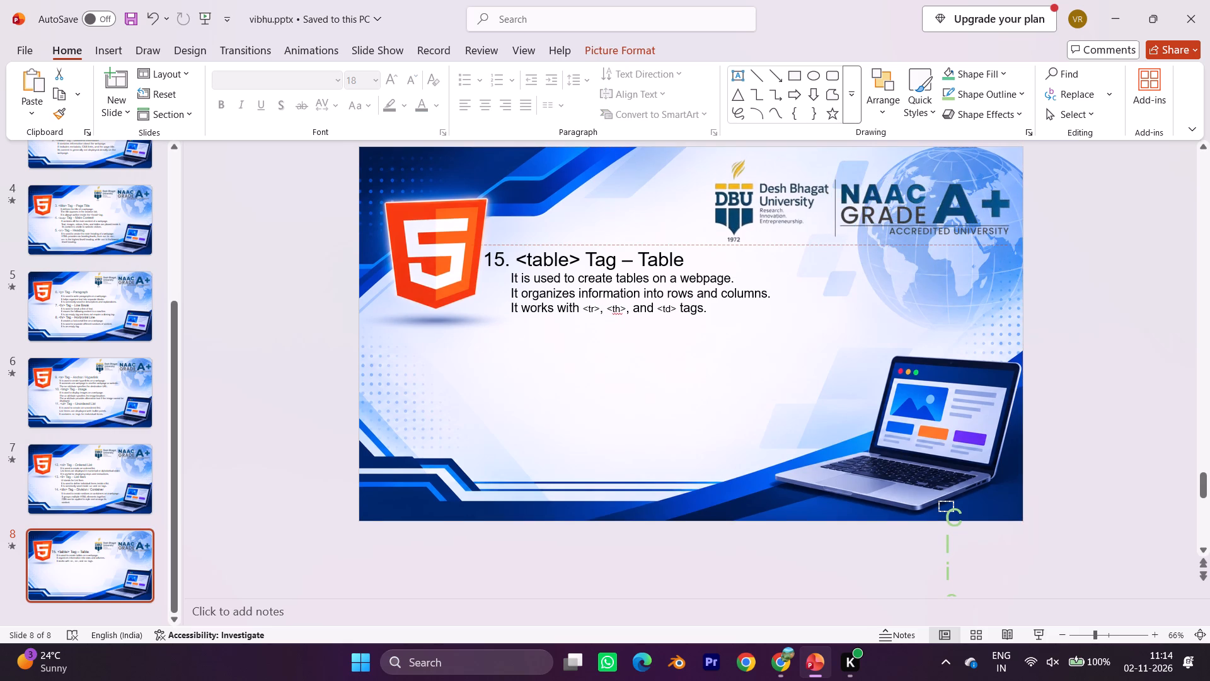
left_click_drag(897, 158, 897, 152)
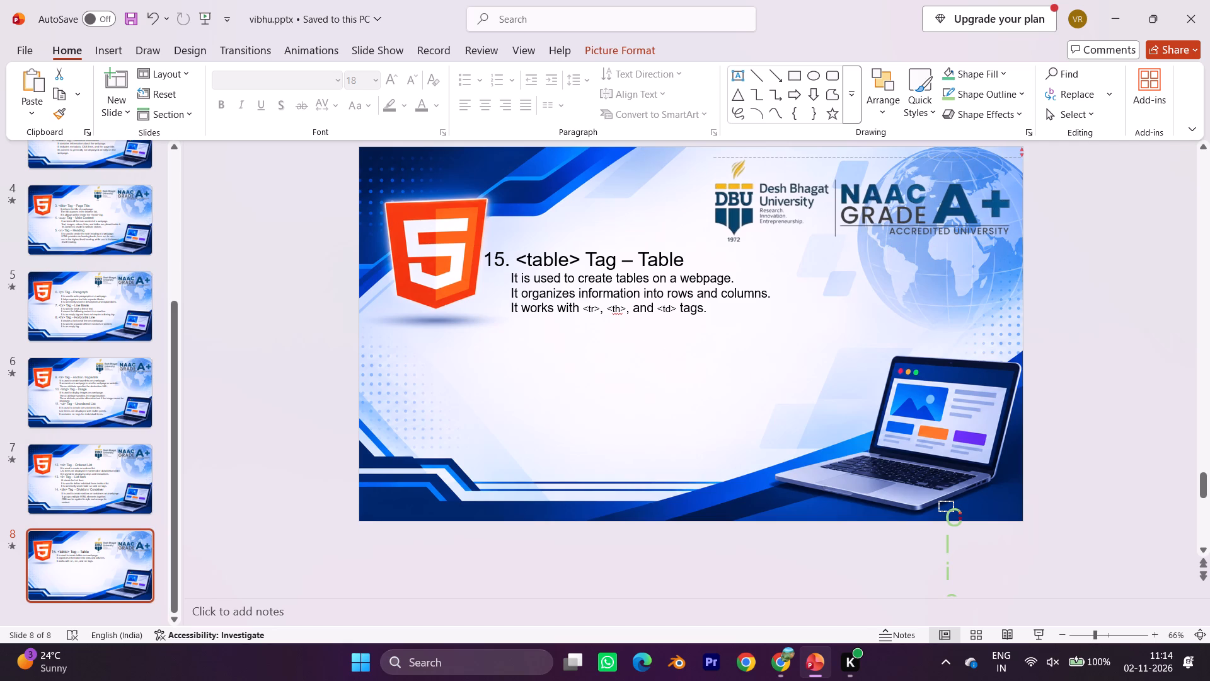
left_click_drag(897, 152, 895, 151)
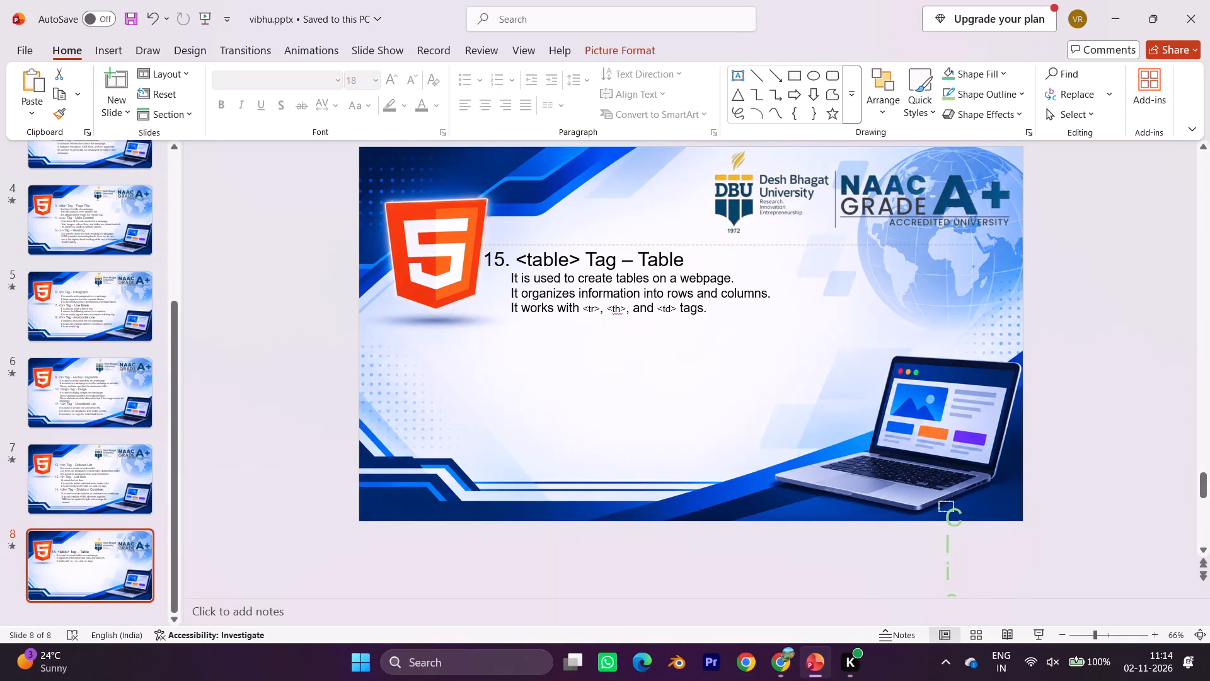
left_click_drag(895, 151, 894, 154)
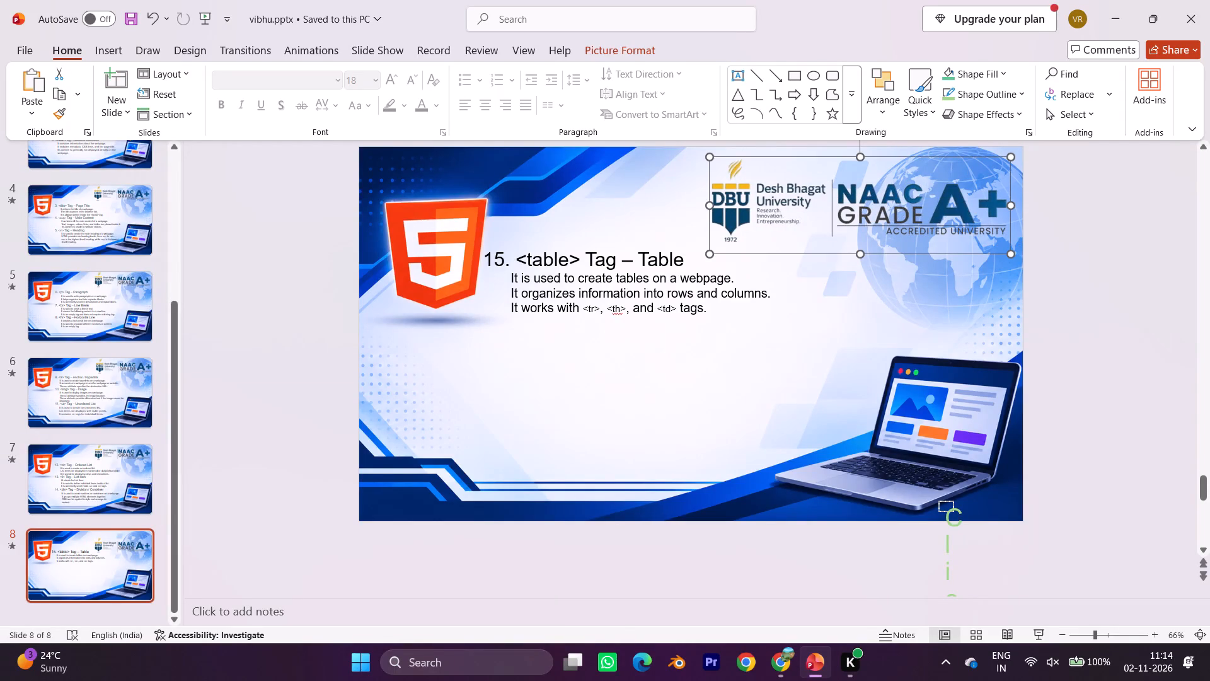
left_click(894, 154)
left_click(585, 223)
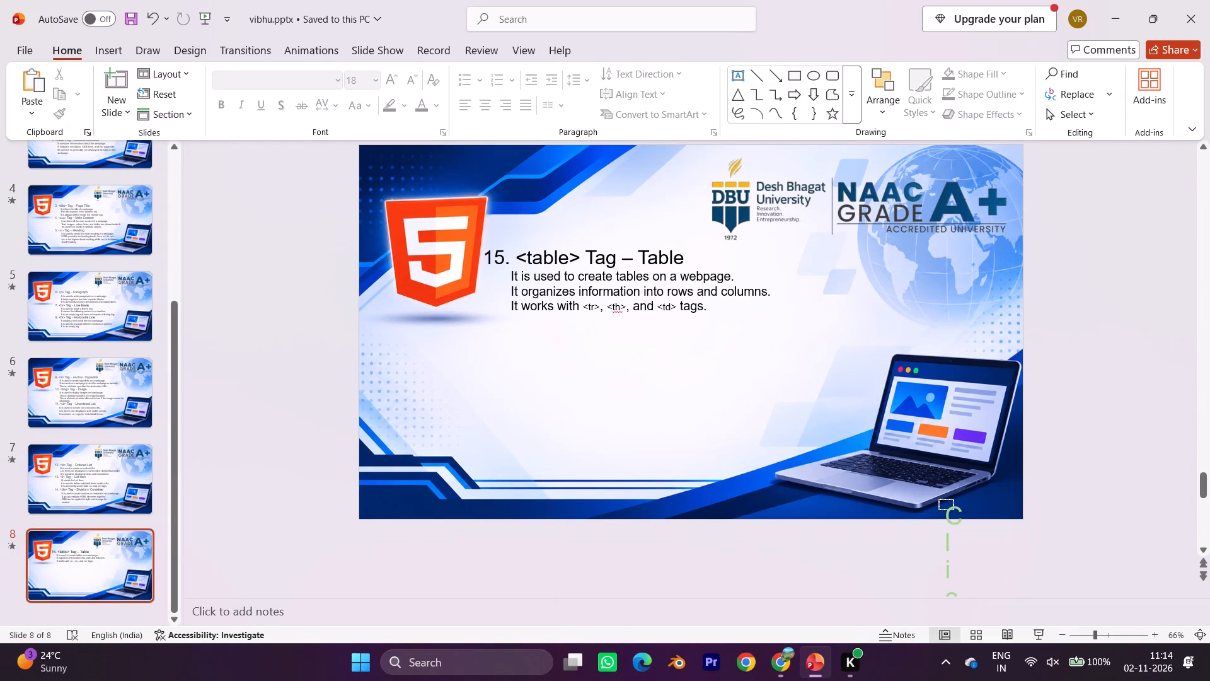
left_click(519, 284)
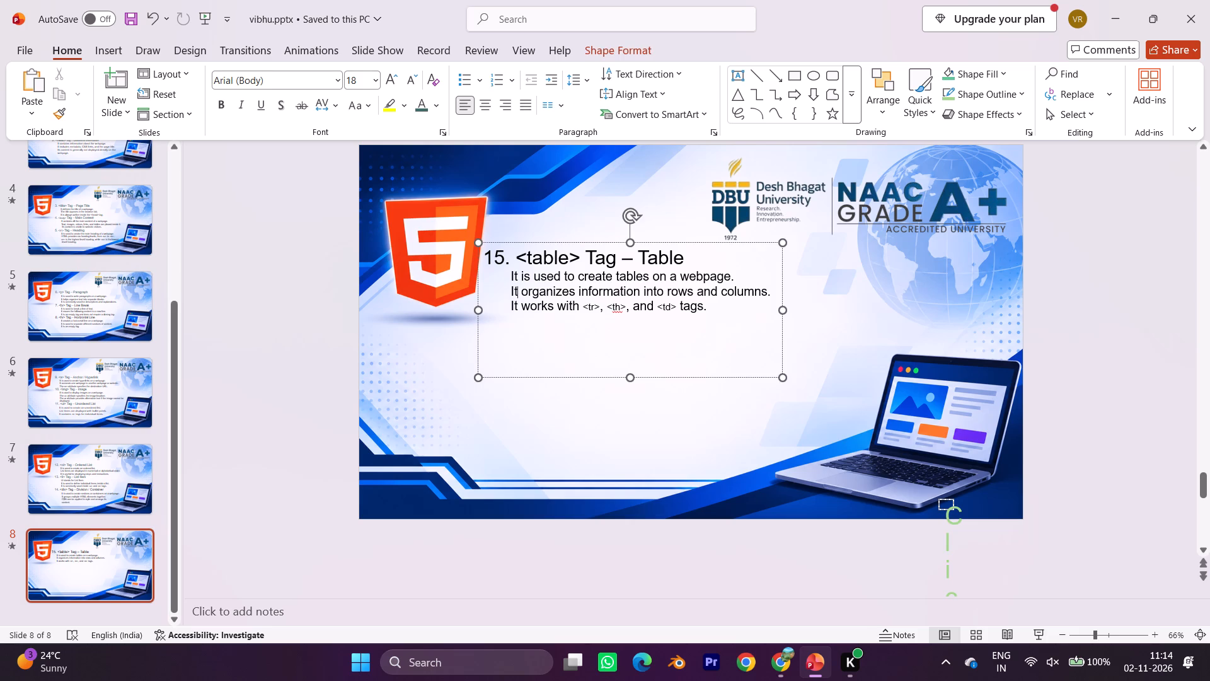
left_click(715, 238)
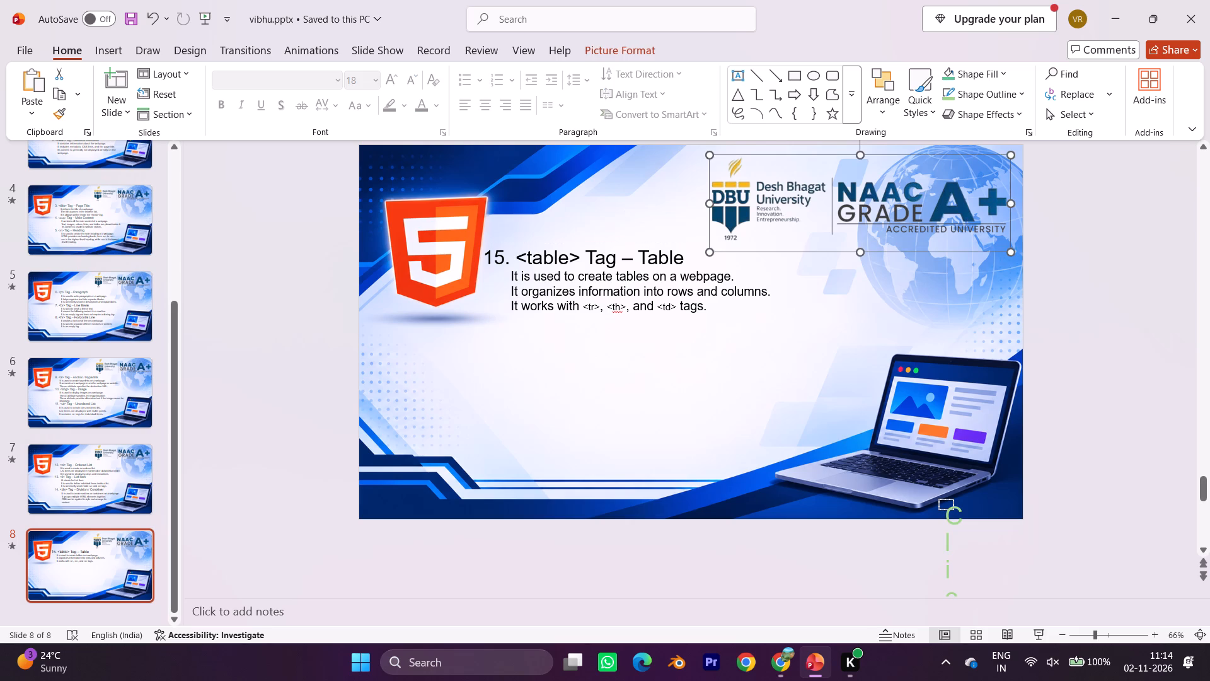
left_click(718, 237)
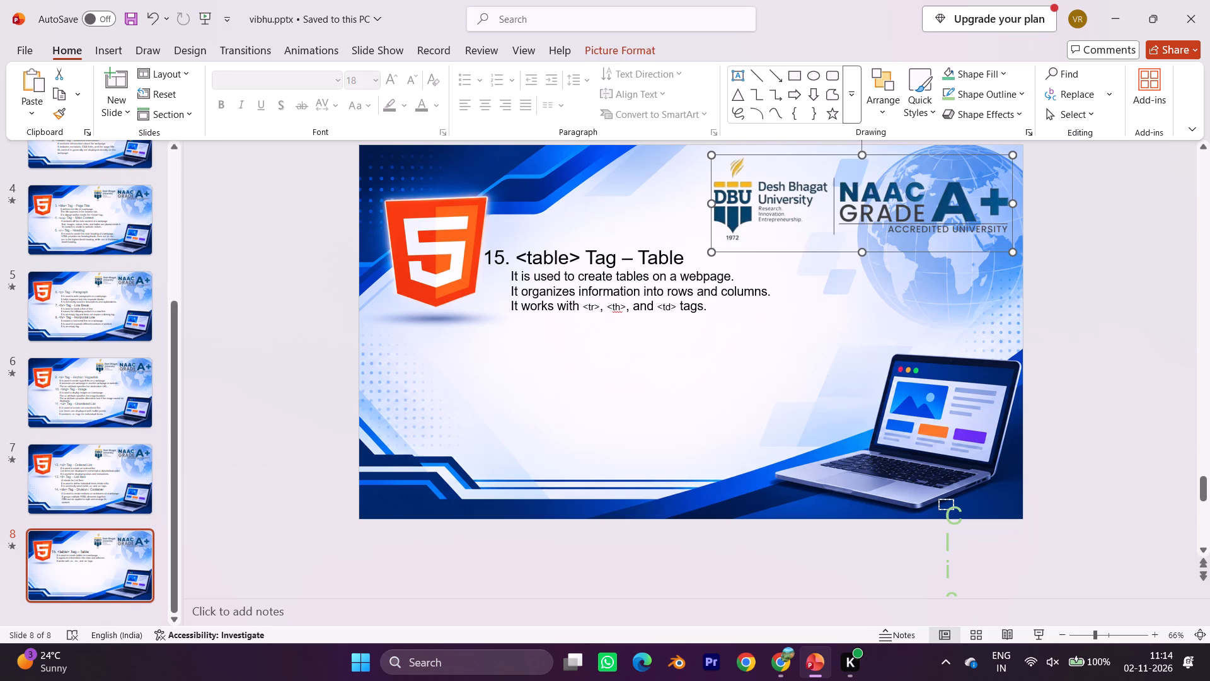
Move slide 8's <table> text box slightly right and down, leaving a gap beside the HTML5 logo and below the university logo.
left_click(662, 270)
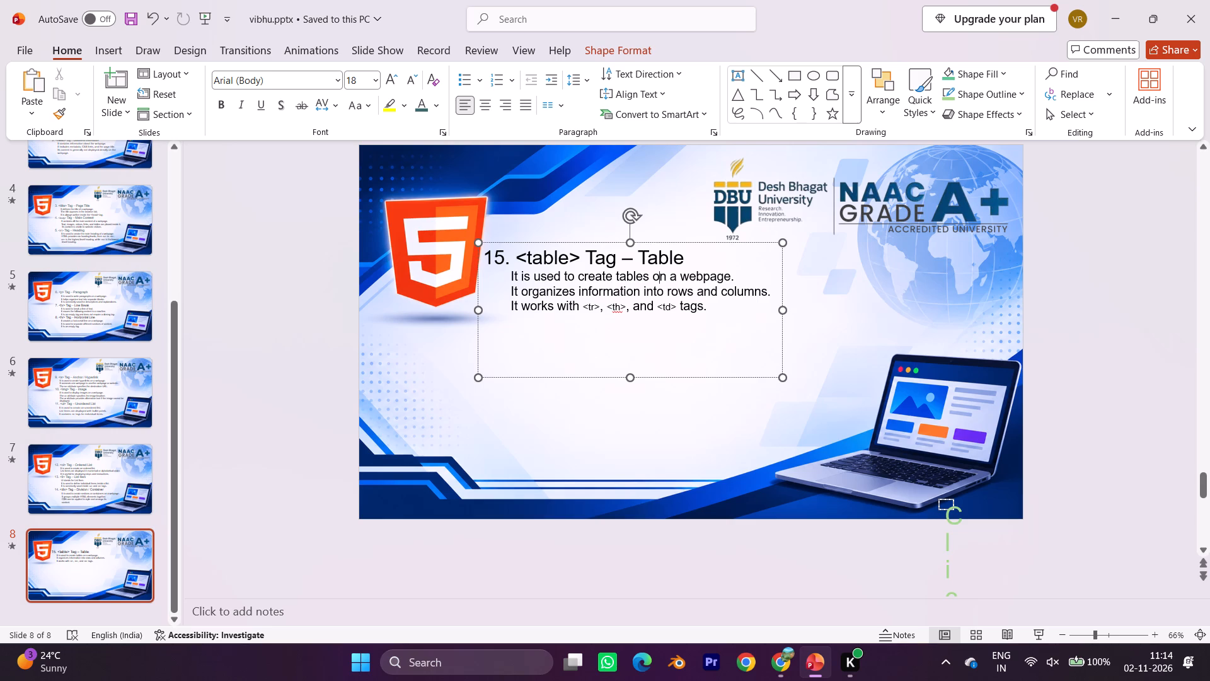
left_click_drag(573, 240, 592, 250)
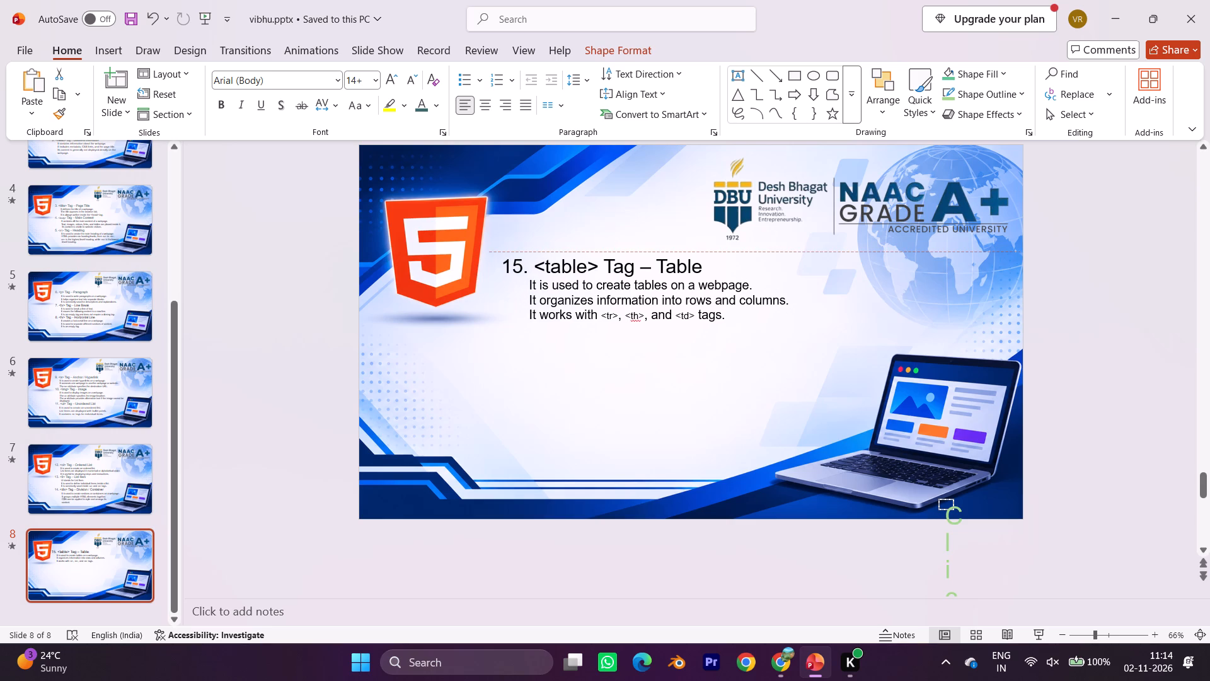
left_click_drag(592, 250, 591, 250)
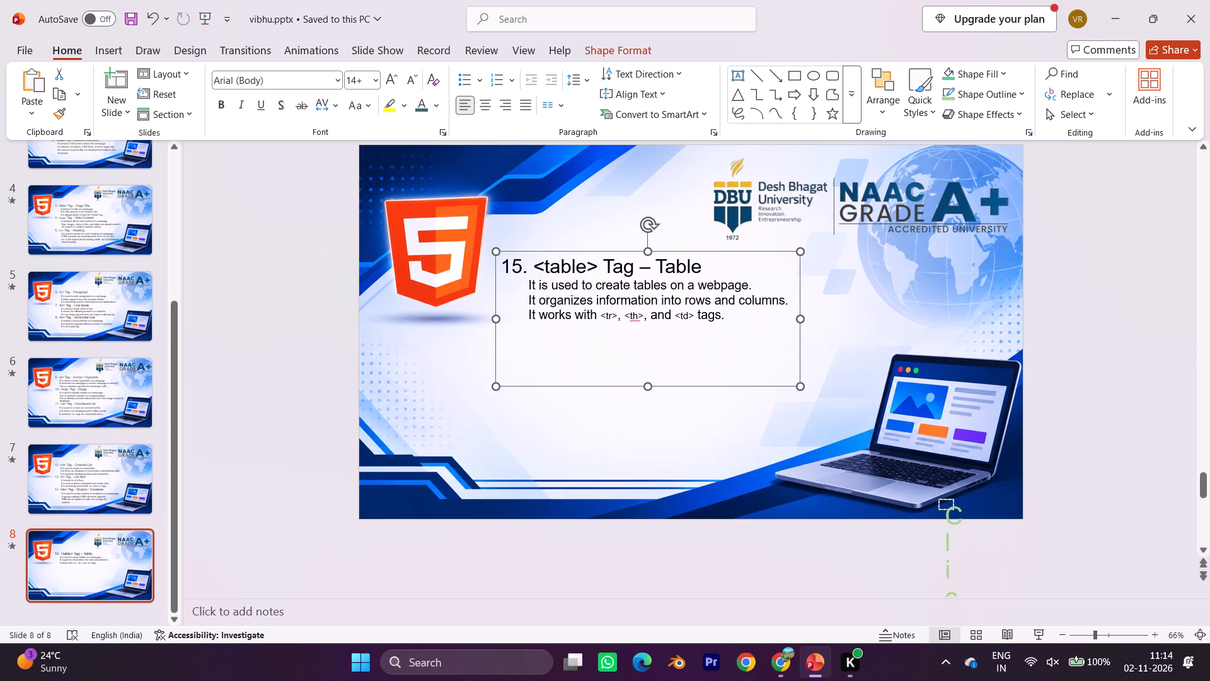
left_click(467, 433)
Add a new slide after slide 8.
scroll(43, 537, "down", 2)
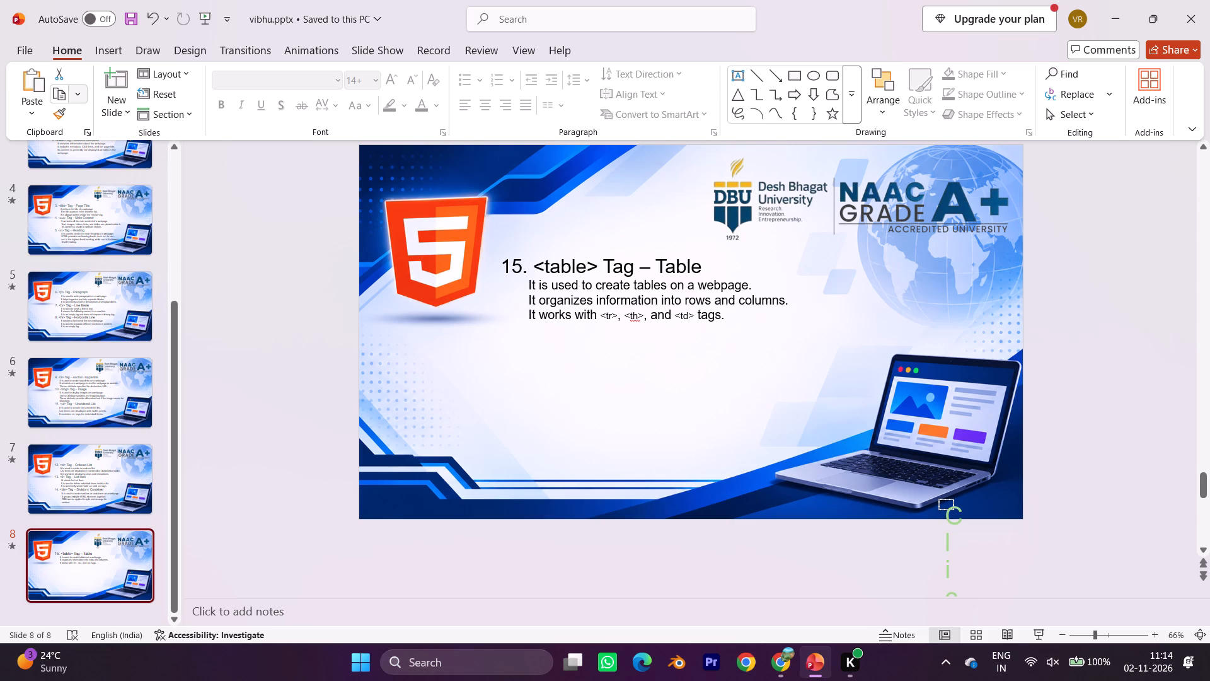
left_click(114, 88)
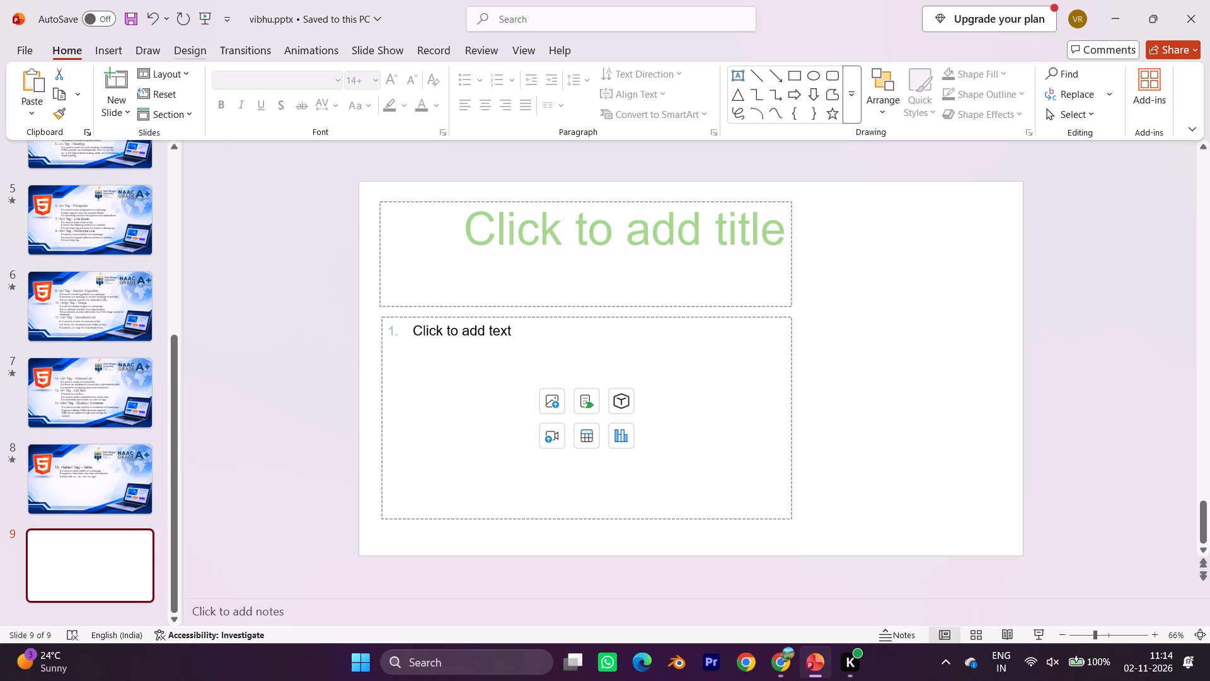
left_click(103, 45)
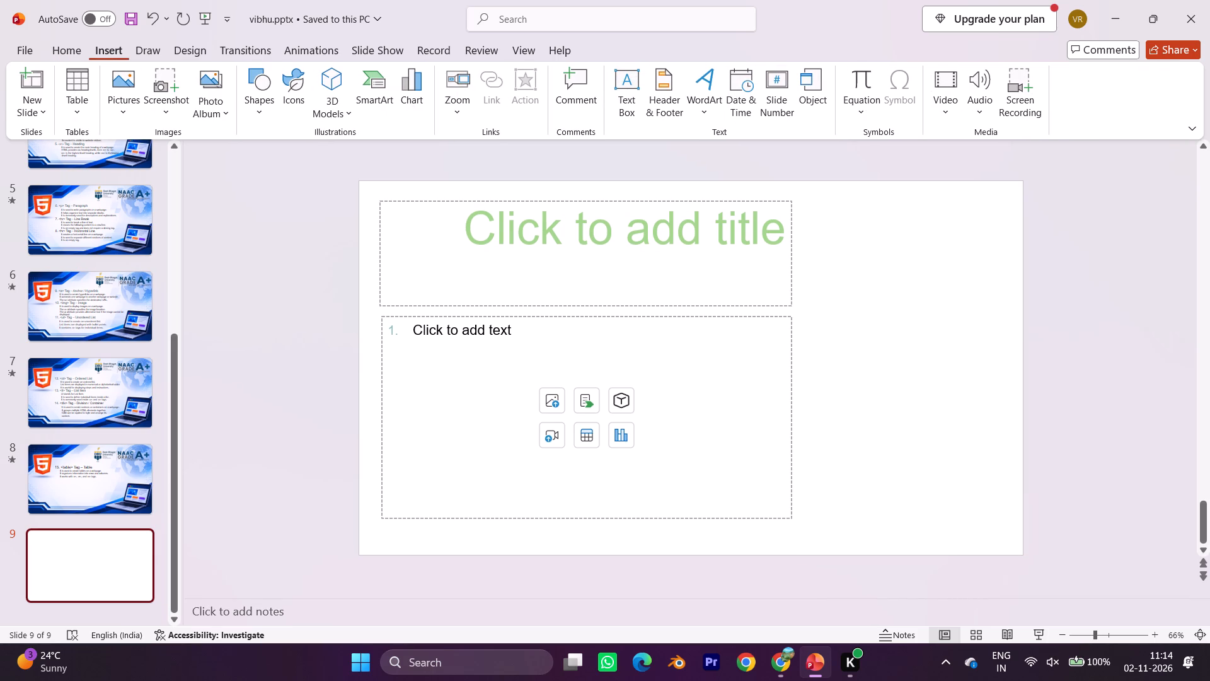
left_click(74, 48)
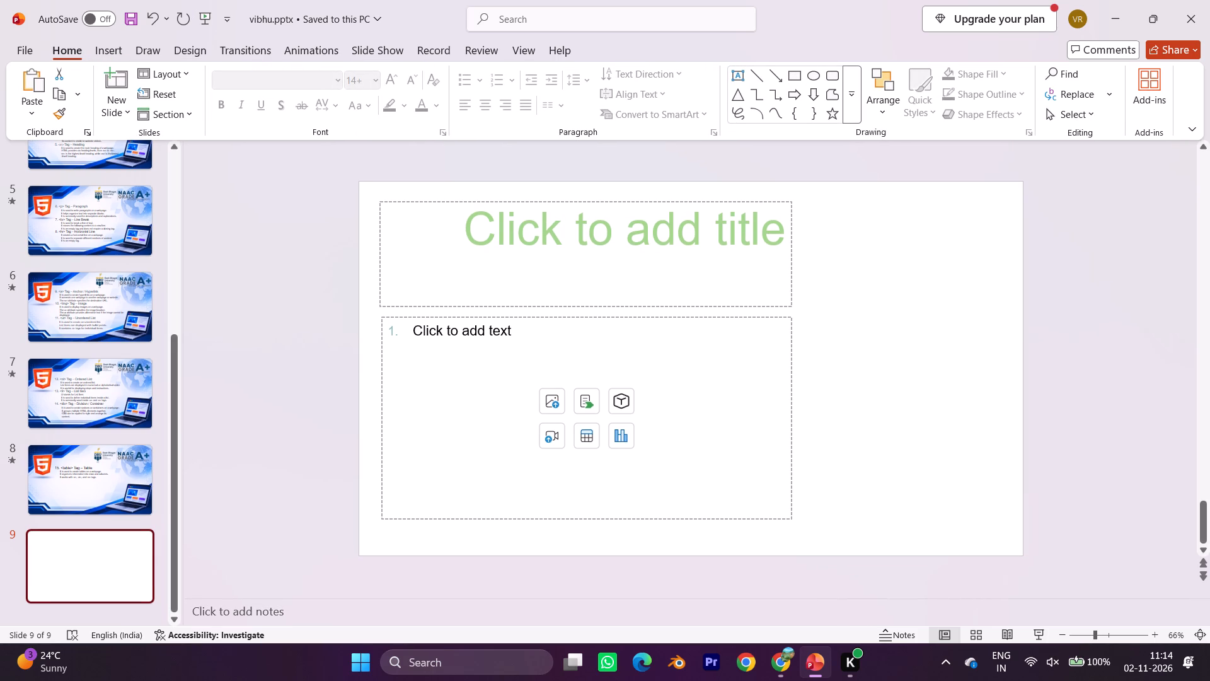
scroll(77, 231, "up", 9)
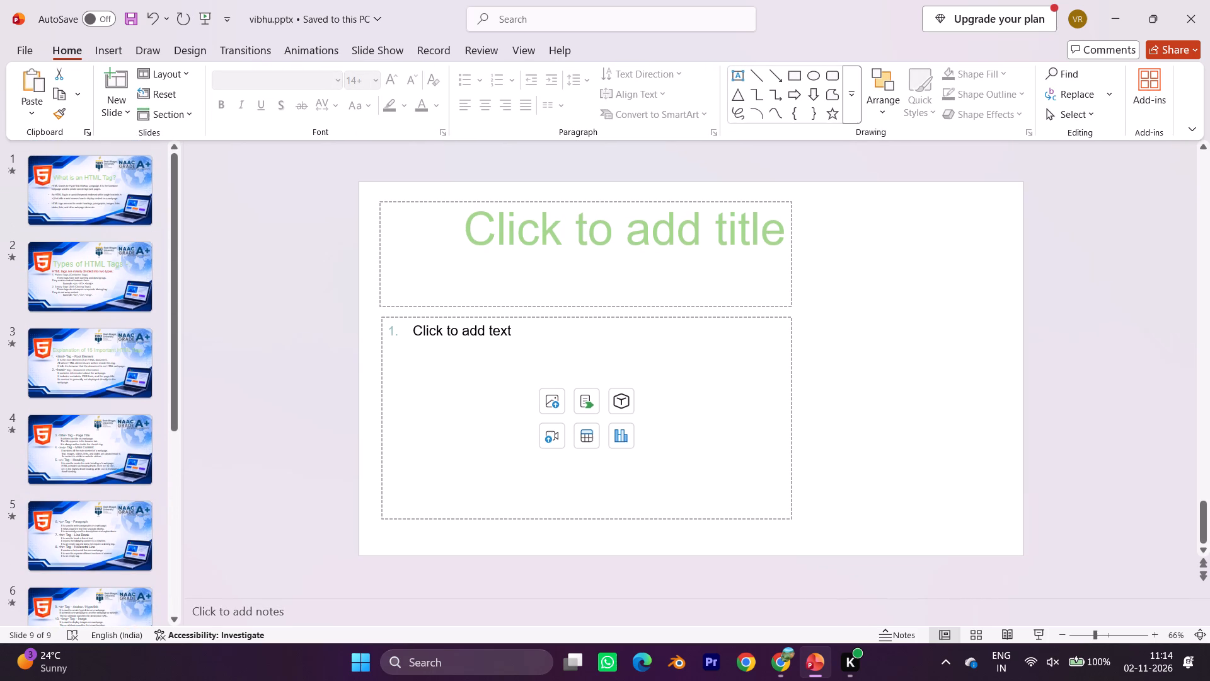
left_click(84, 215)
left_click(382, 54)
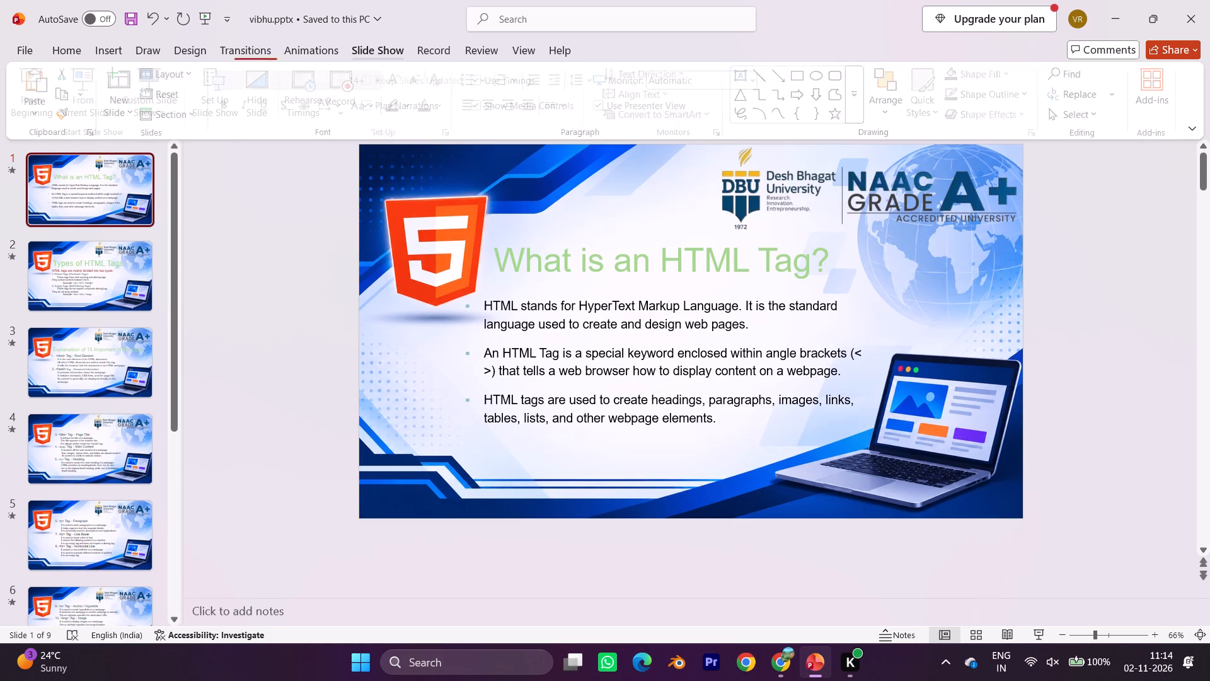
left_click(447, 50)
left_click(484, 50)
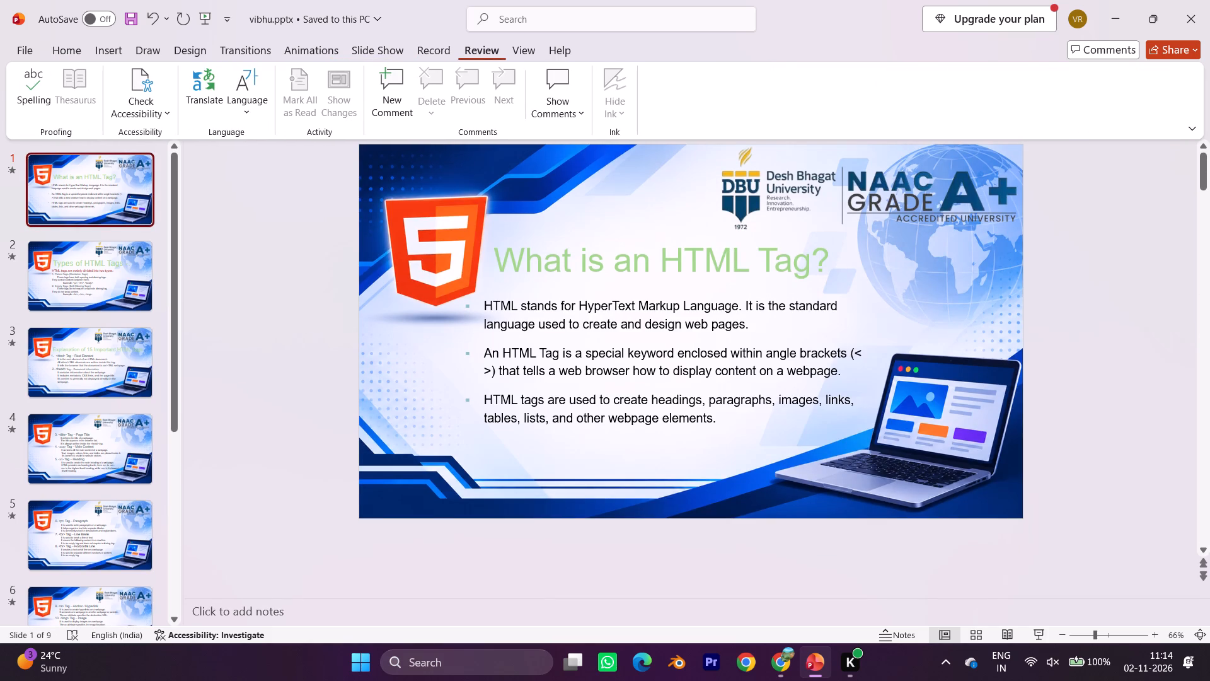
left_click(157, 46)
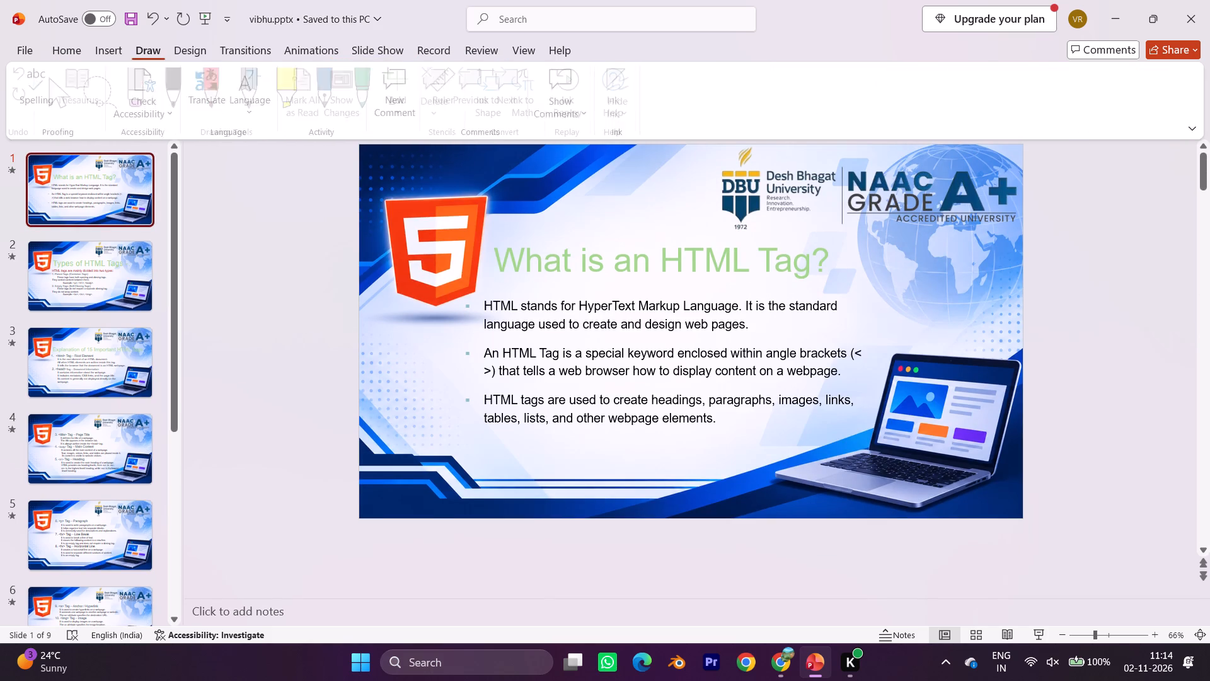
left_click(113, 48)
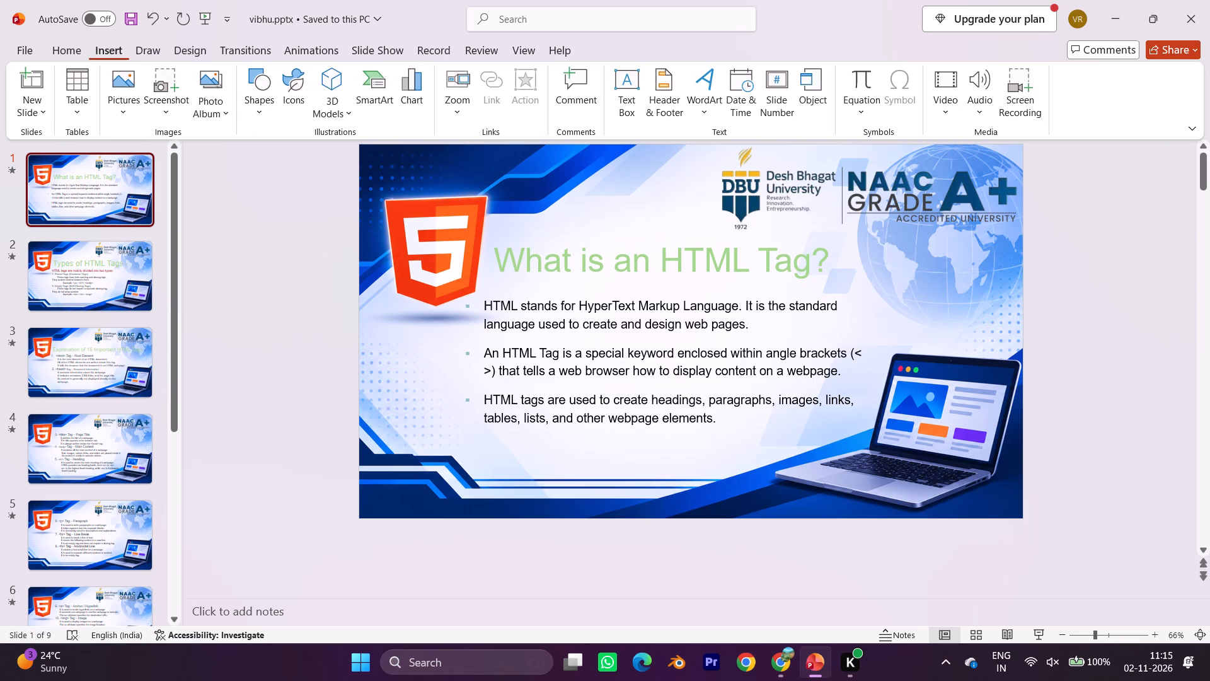
Insert the picture "black screen.jpg" from the Downloads folder onto slide 9.
scroll(104, 242, "down", 8)
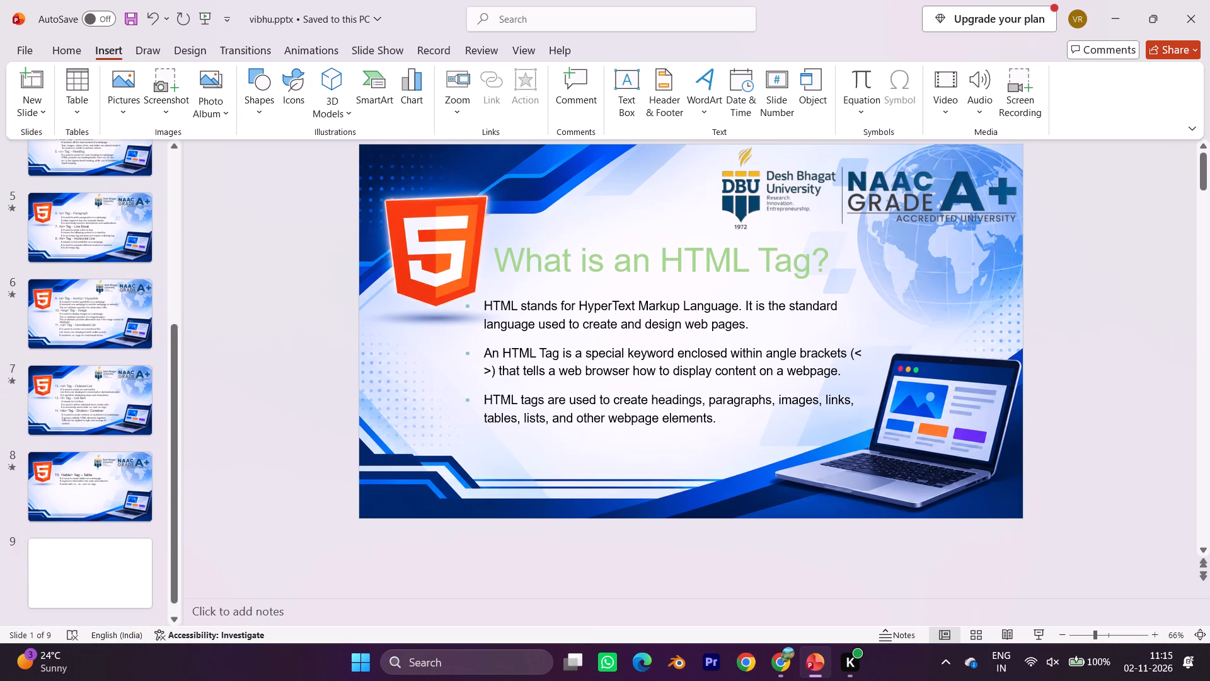
scroll(104, 242, "down", 5)
left_click(51, 561)
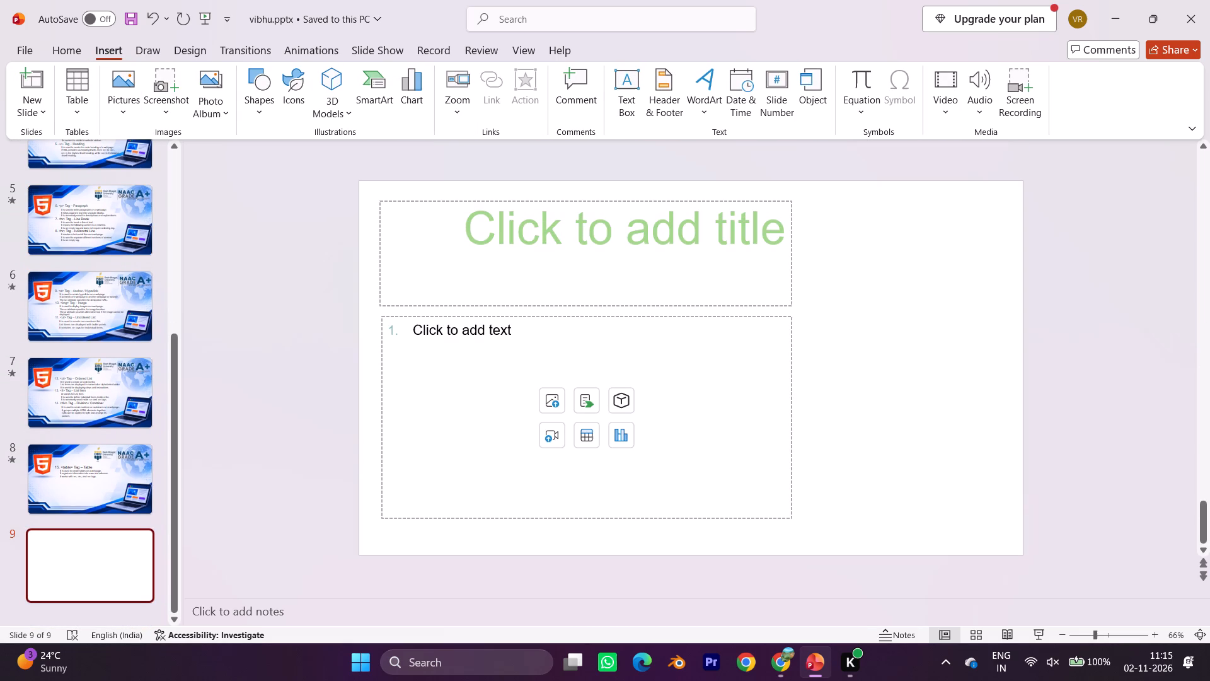
left_click(125, 95)
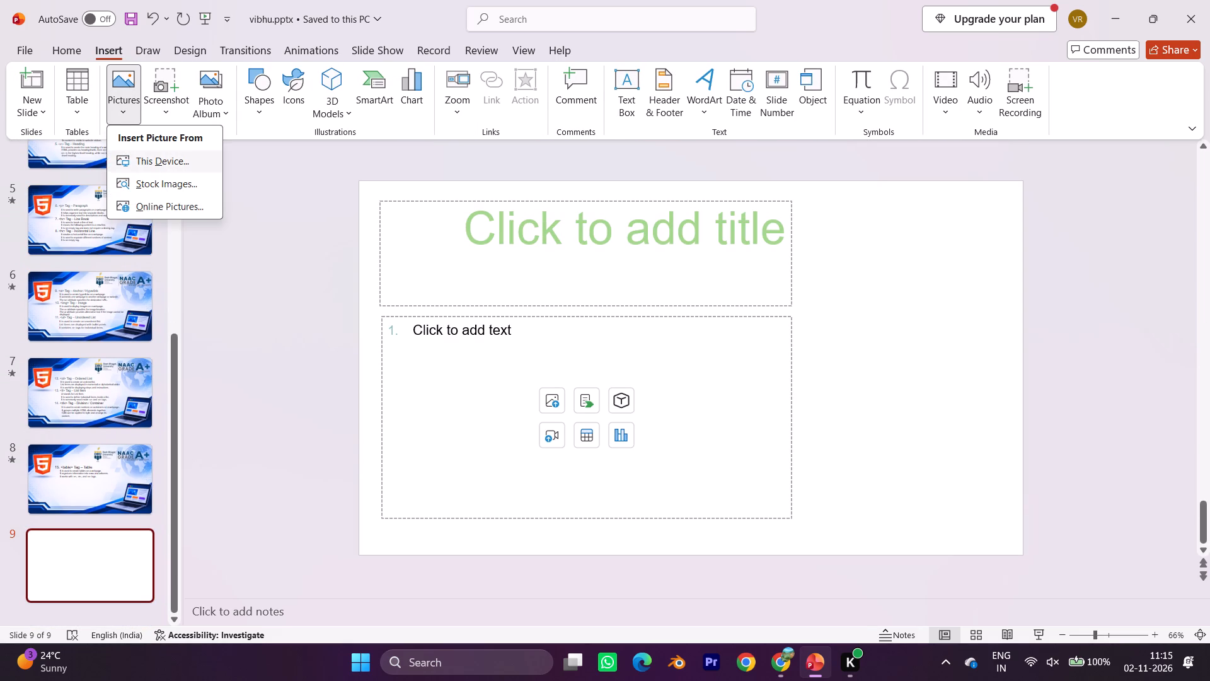
left_click(185, 156)
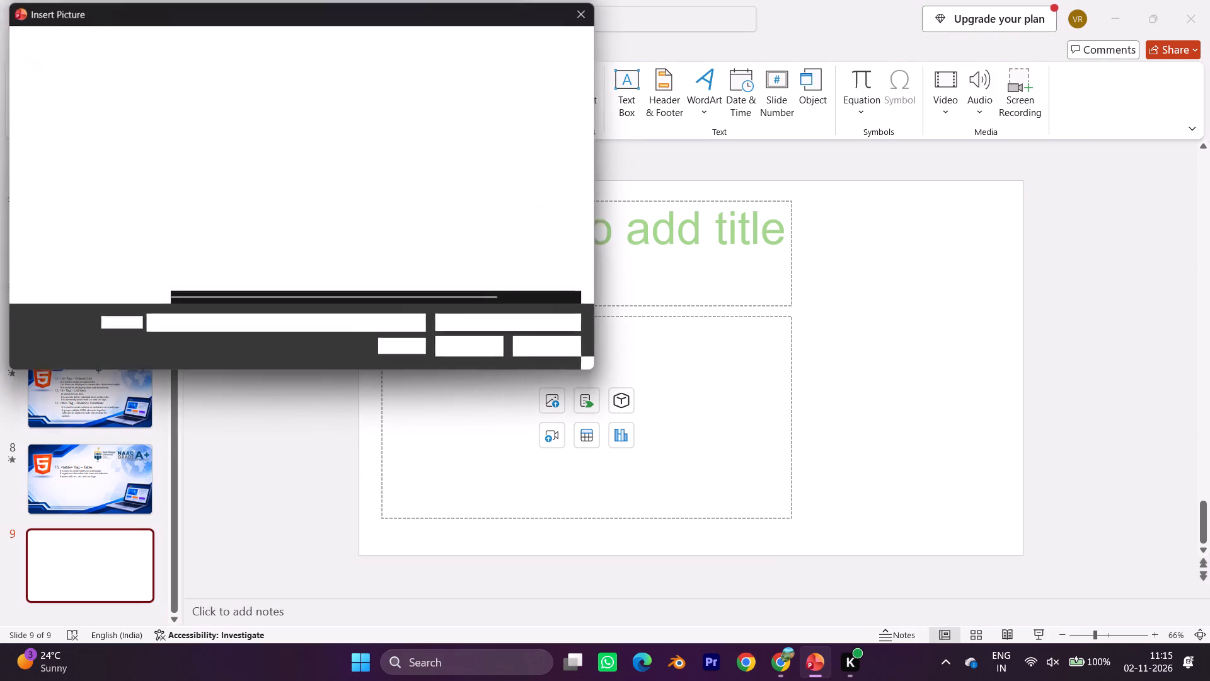
left_click(66, 167)
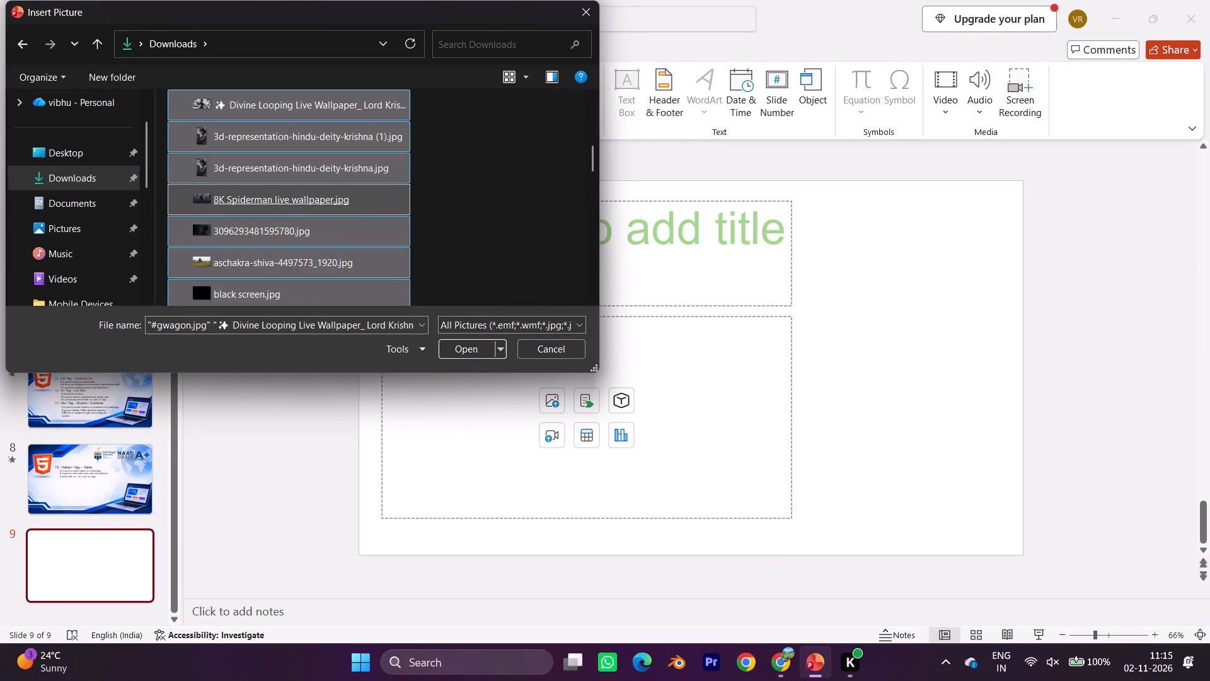
left_click(291, 289)
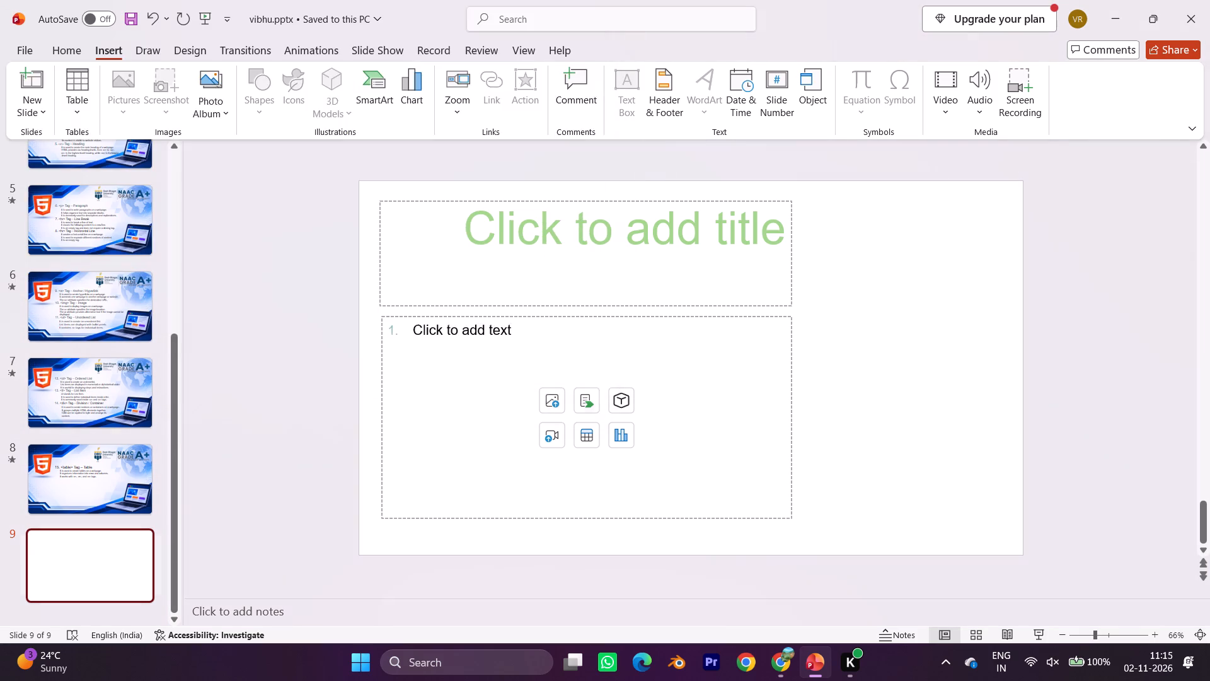
left_click(571, 410)
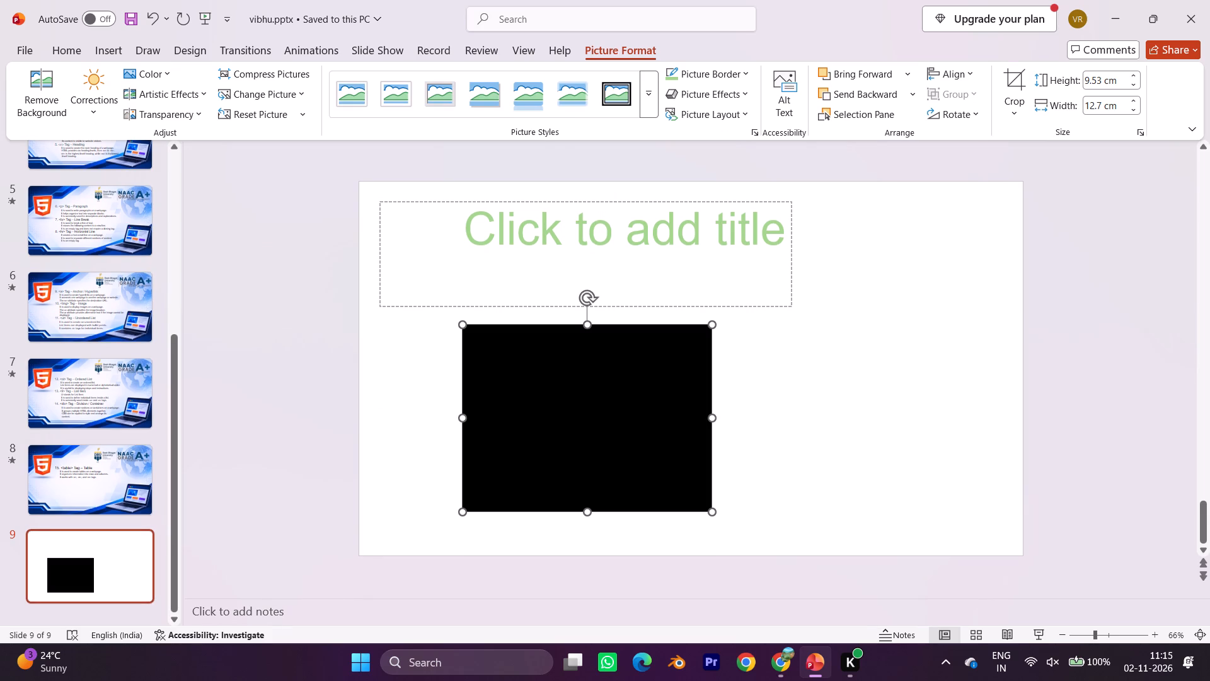
Enlarge slide 9's black picture proportionally to about 27.1 × 20.3 cm and place it over the middle of the slide.
left_click_drag(713, 326, 966, 238)
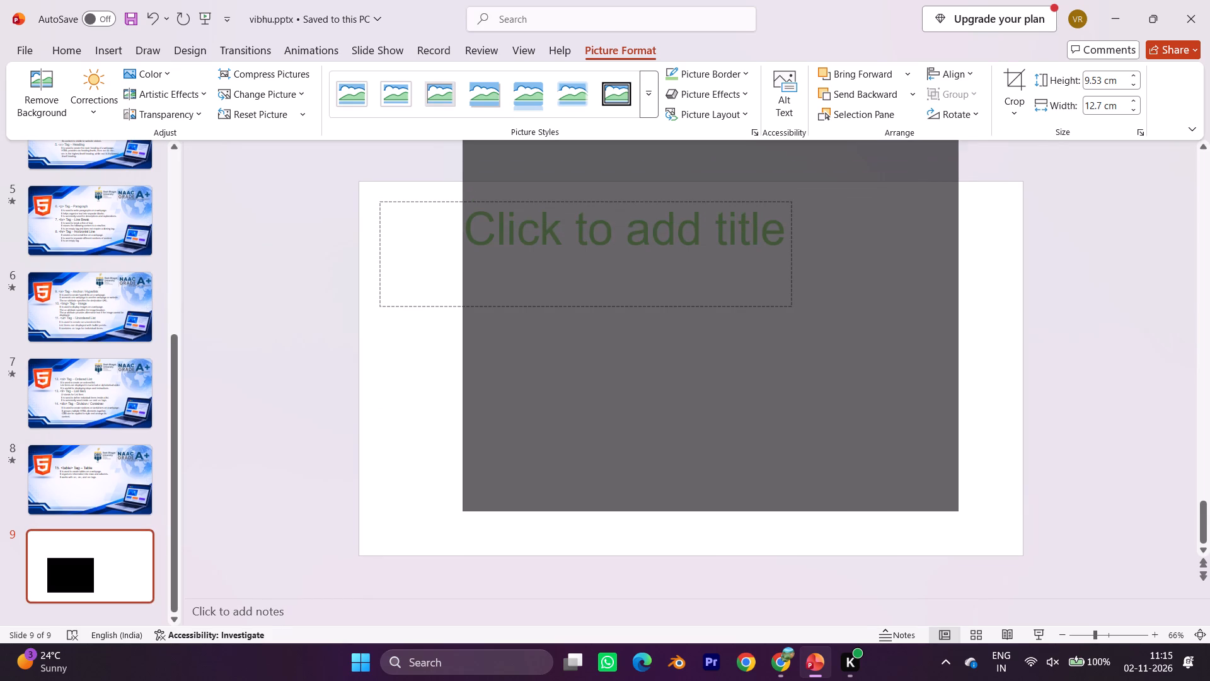
left_click_drag(966, 238, 1001, 458)
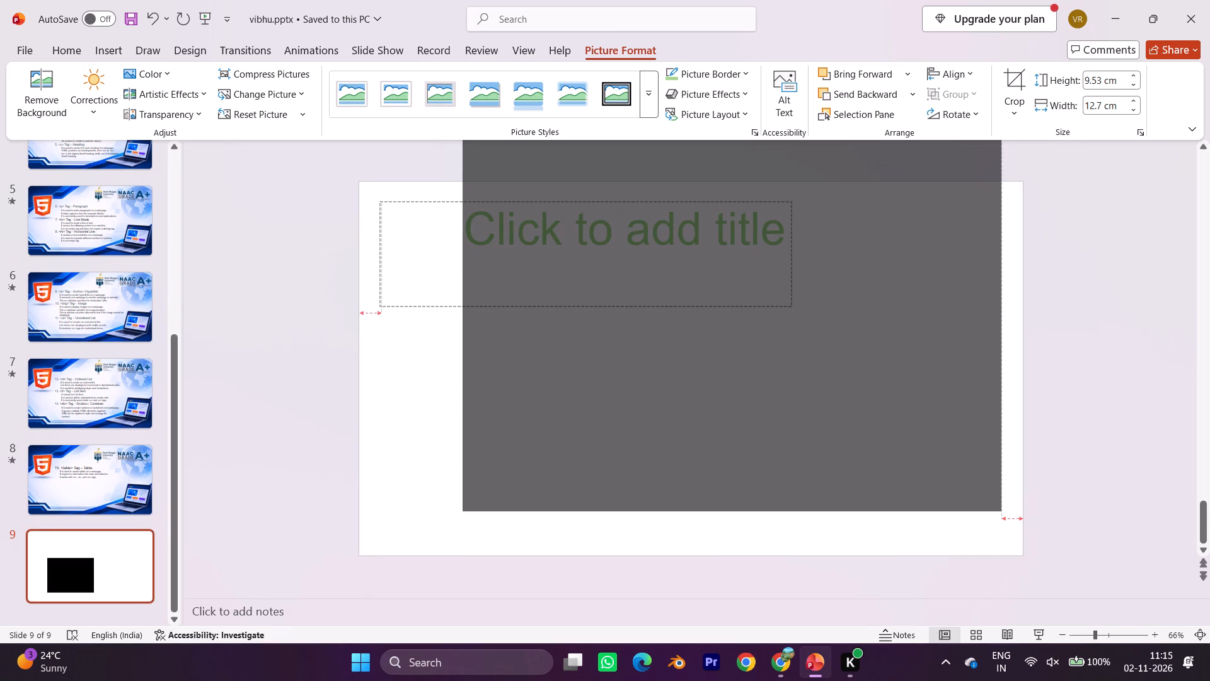
left_click_drag(1001, 458, 1023, 434)
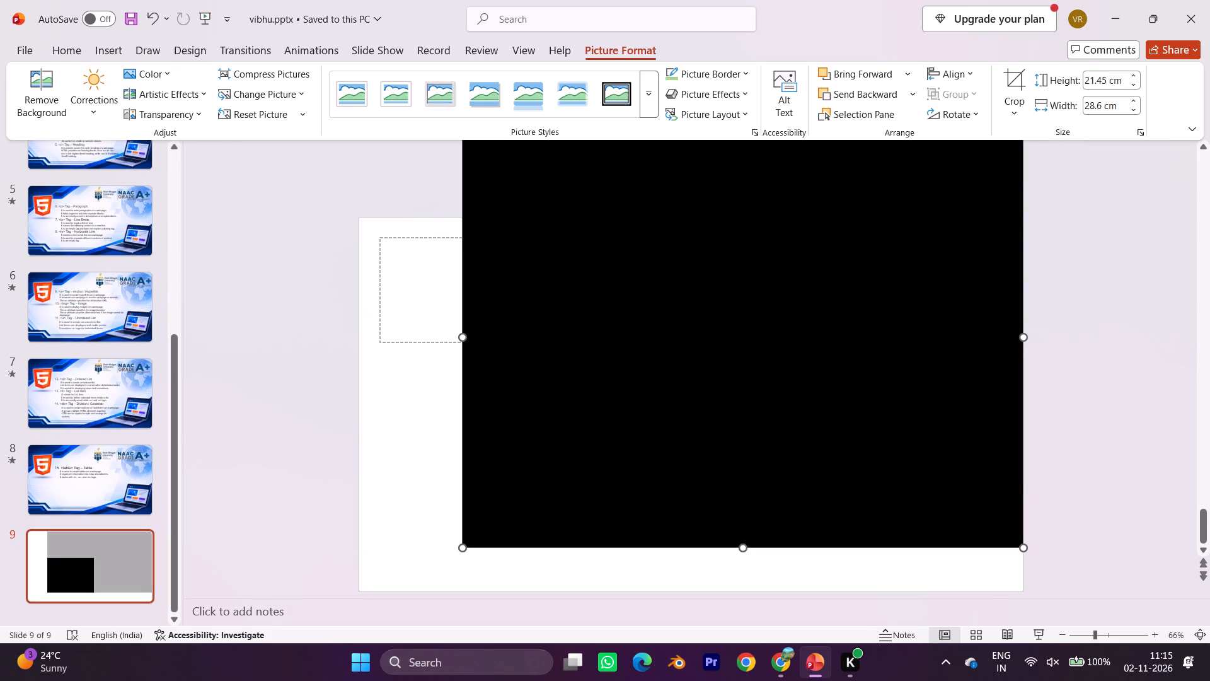
left_click_drag(778, 506, 754, 585)
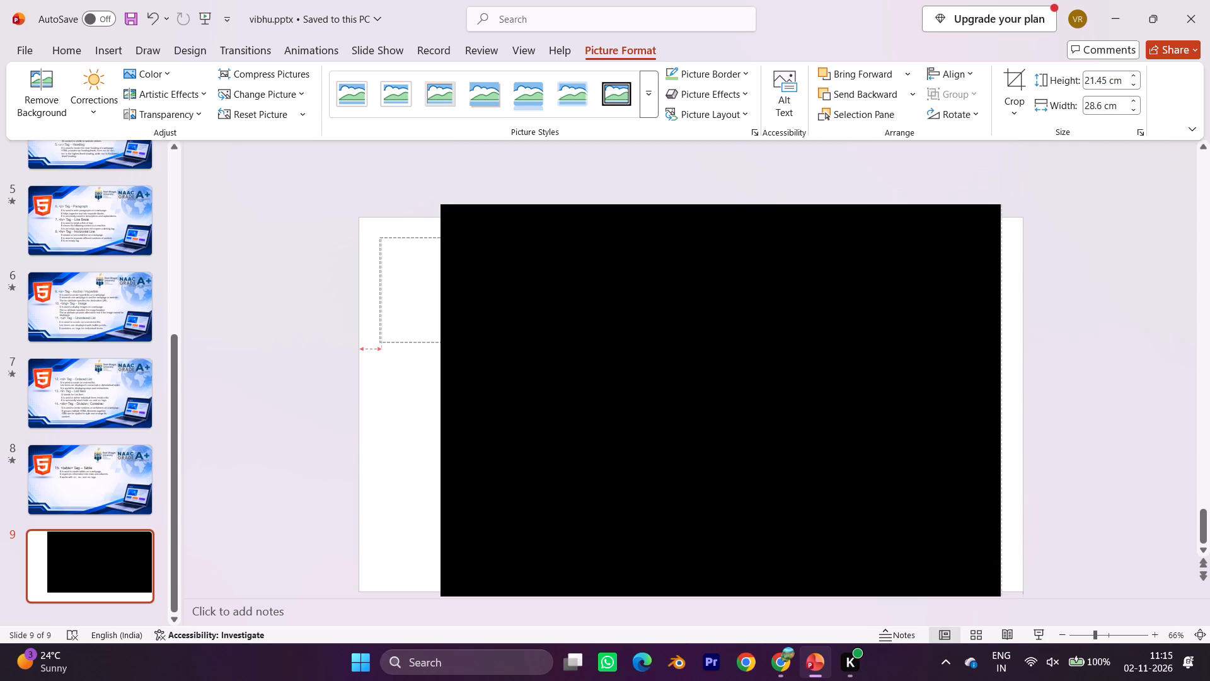
left_click_drag(754, 585, 662, 443)
scroll(755, 585, "down", 1)
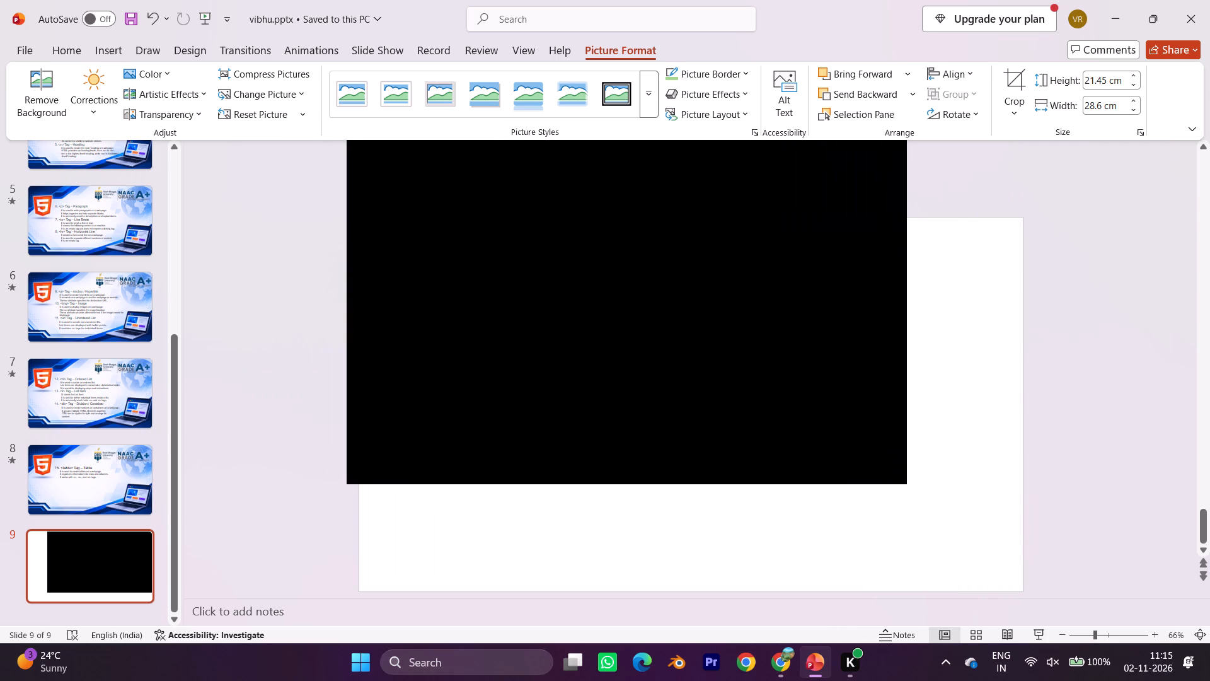
left_click_drag(662, 443, 674, 441)
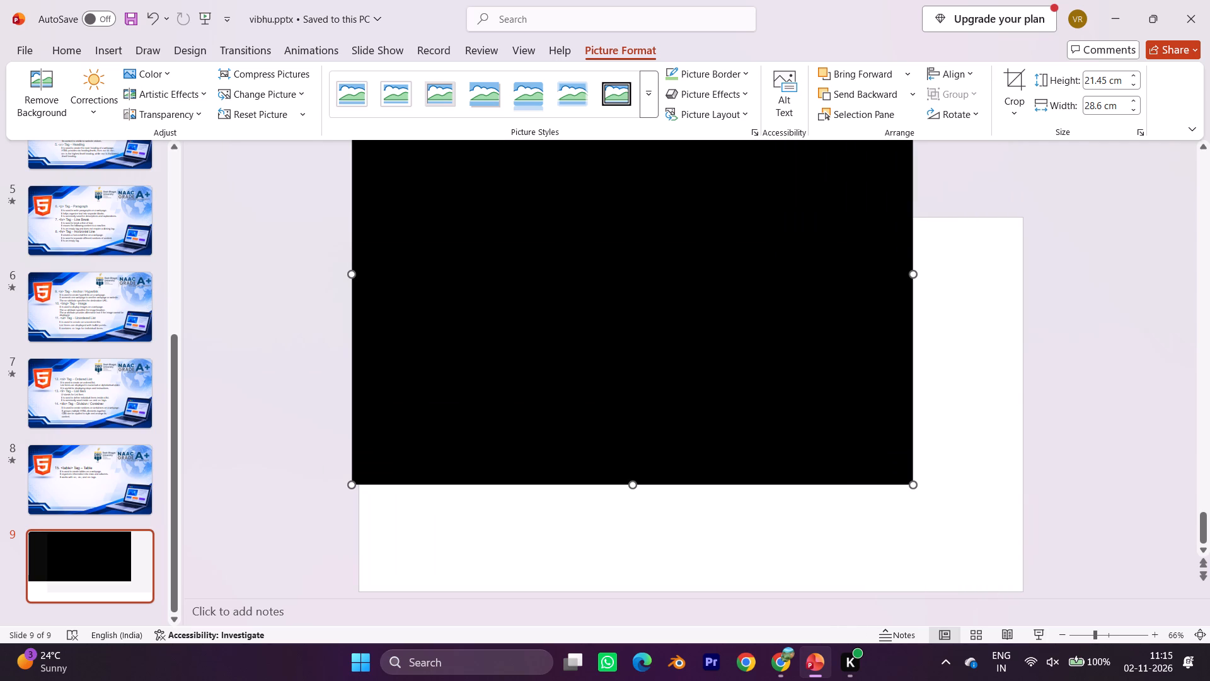
left_click_drag(353, 485, 347, 274)
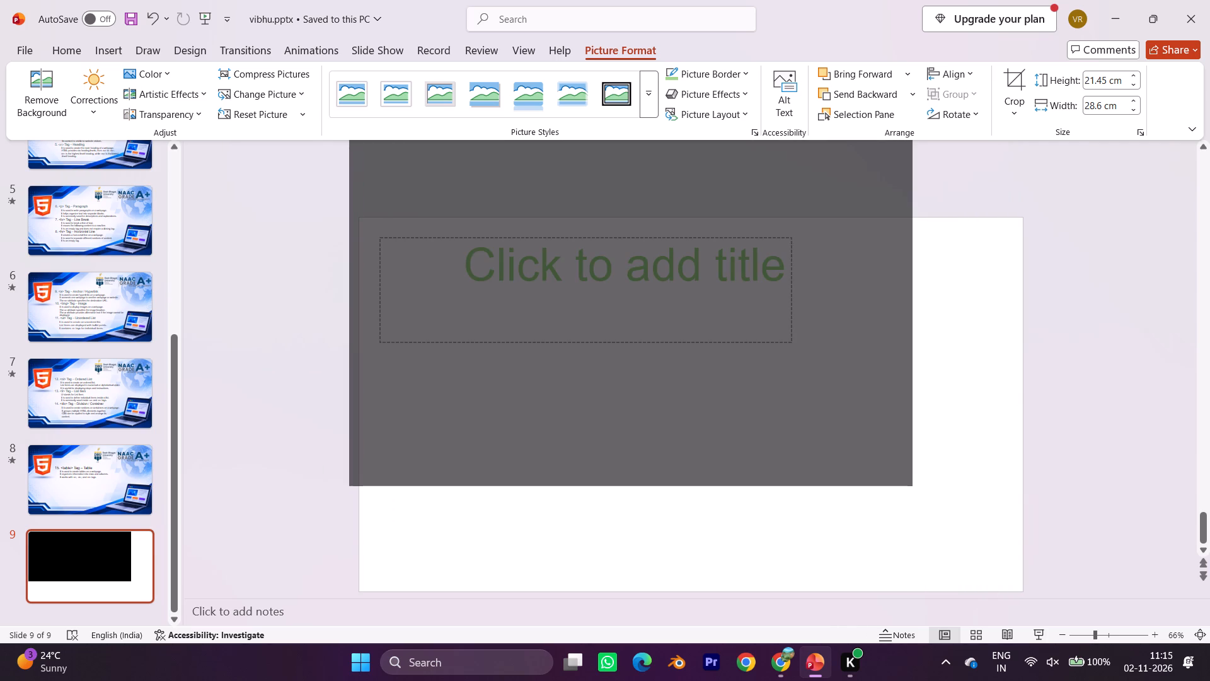
left_click_drag(347, 274, 383, 236)
left_click_drag(584, 280, 617, 416)
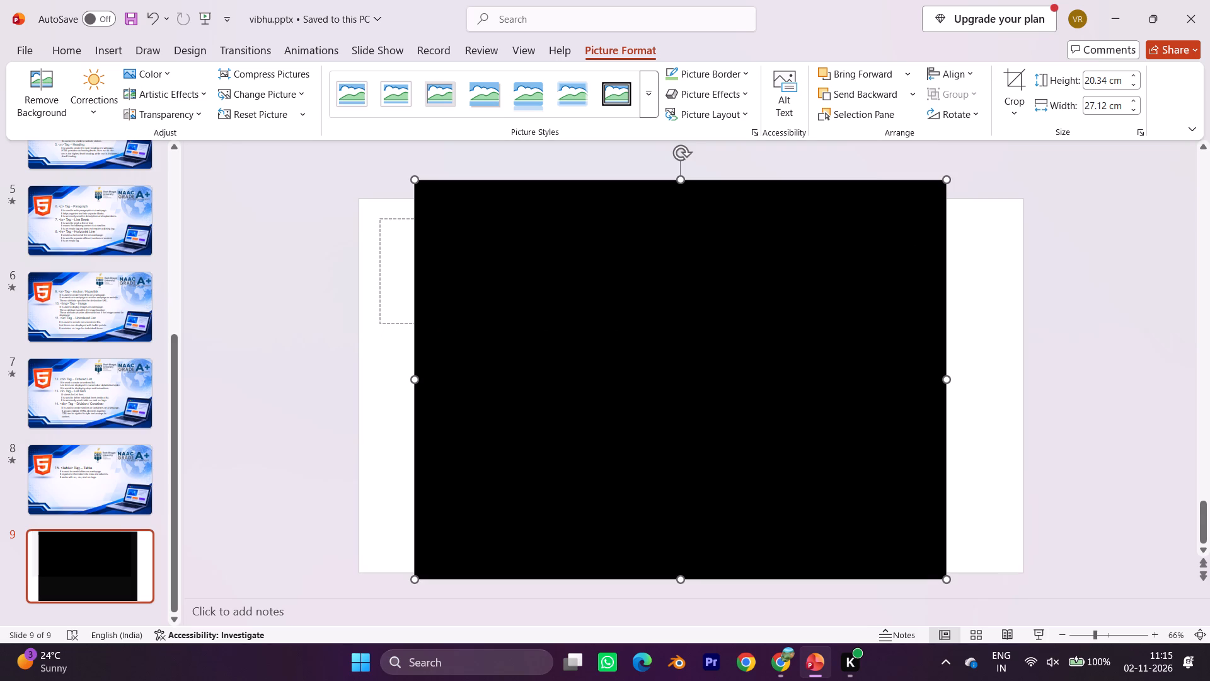
Stretch the black picture to the slide's full width of 33.87 cm and lower its top edge for a height of about 19.4 cm.
left_click_drag(413, 382, 360, 392)
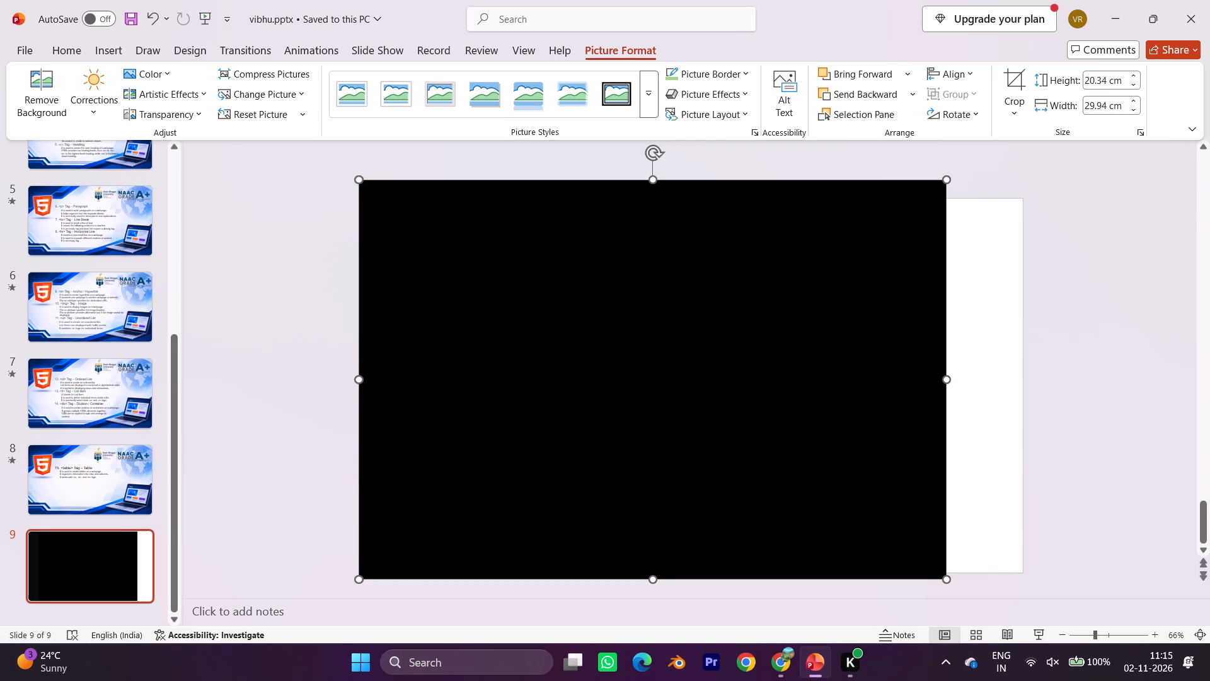
left_click_drag(950, 379, 1006, 376)
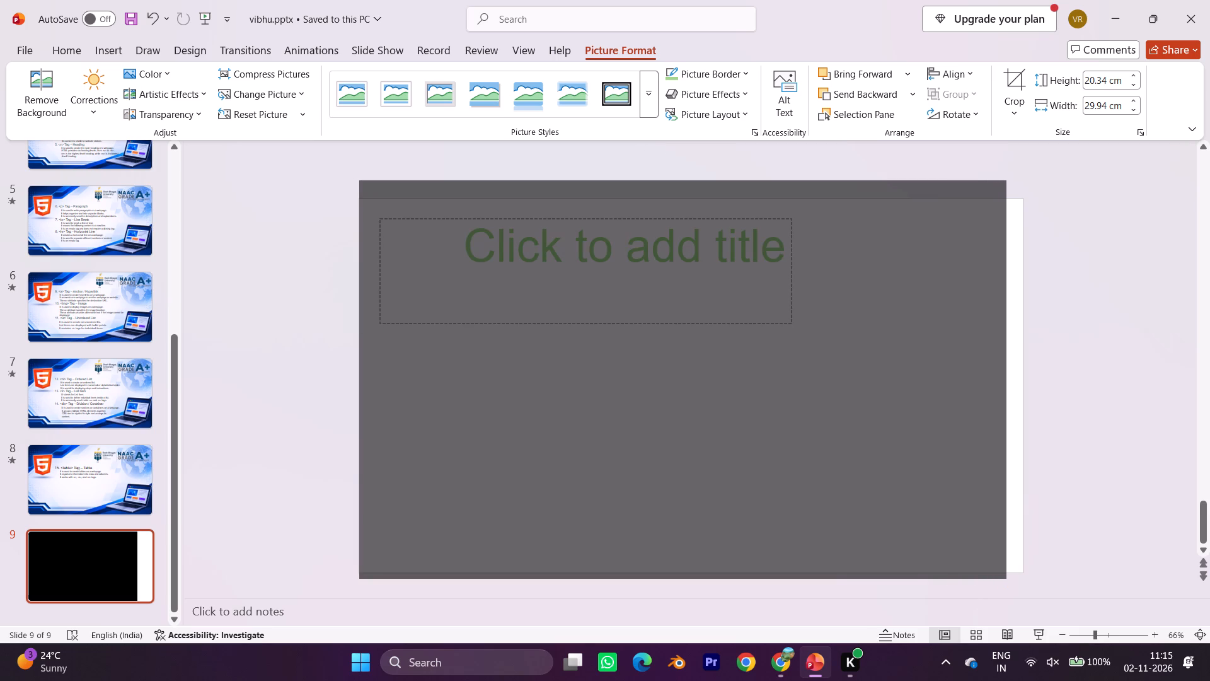
left_click_drag(1006, 376, 1025, 380)
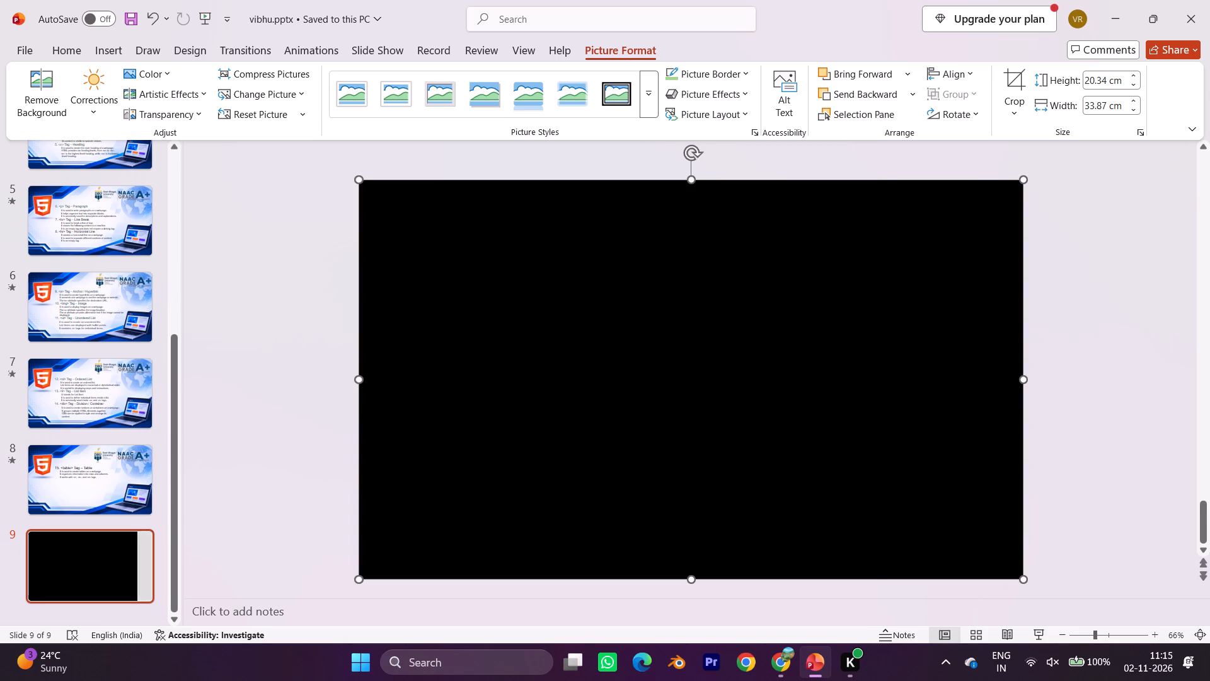
left_click_drag(1024, 183, 1027, 223)
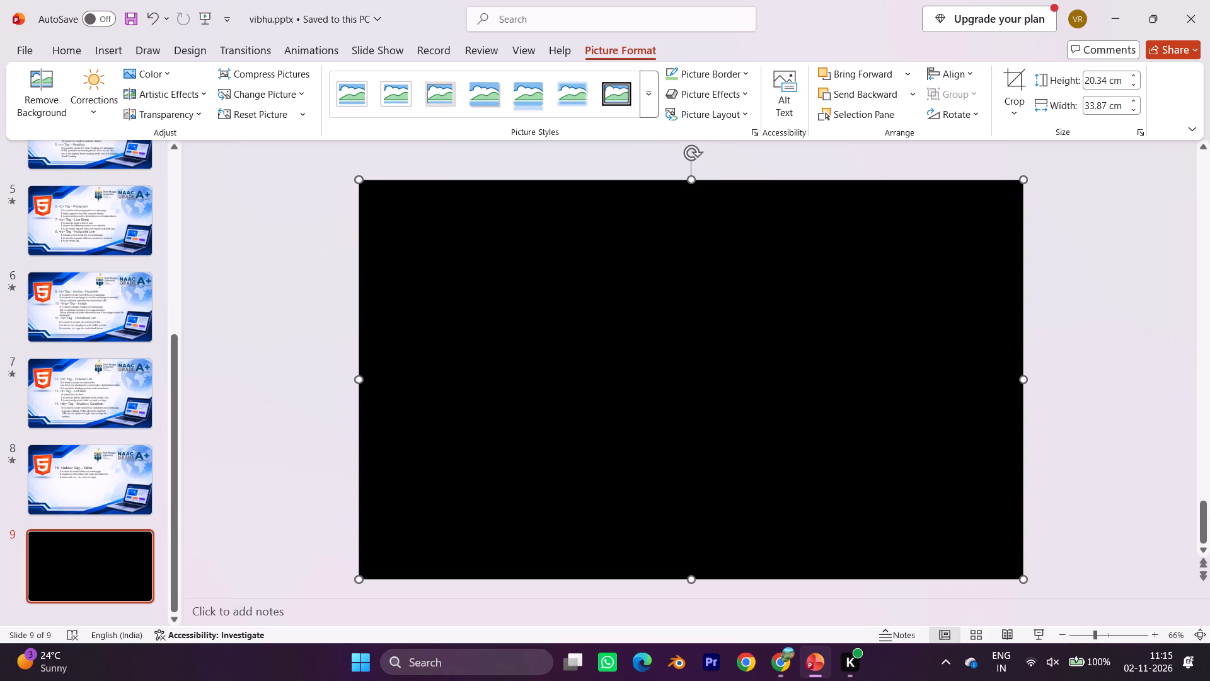
left_click_drag(688, 182, 688, 189)
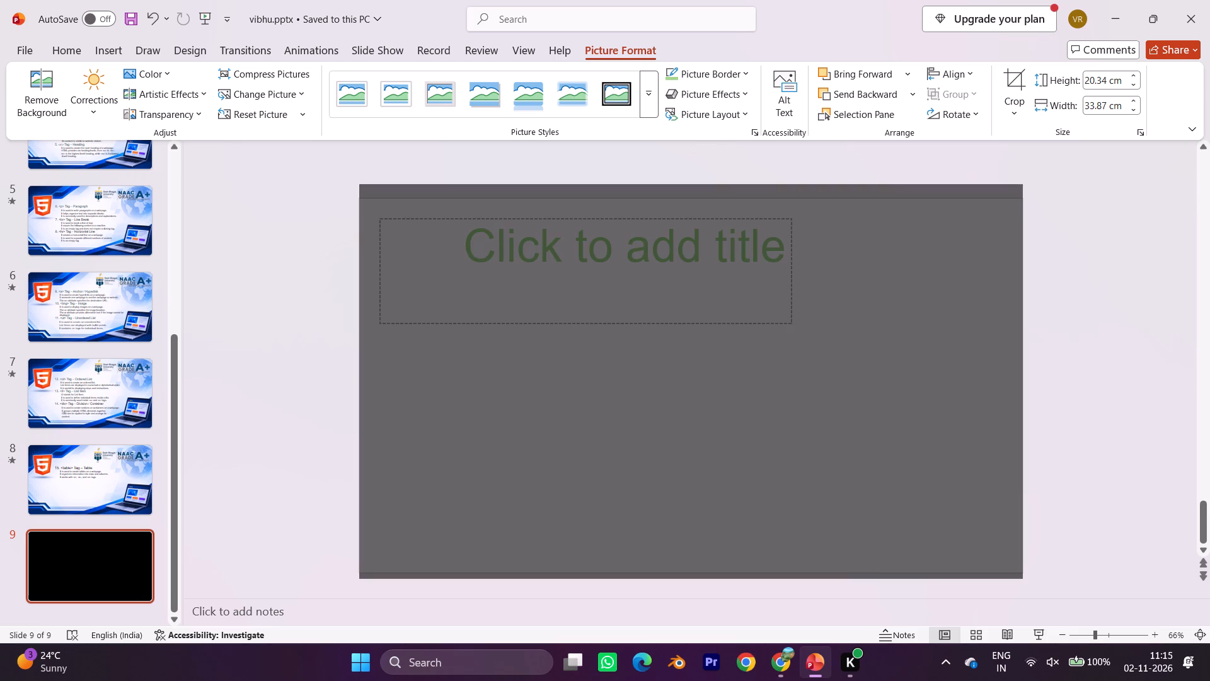
left_click_drag(688, 189, 686, 199)
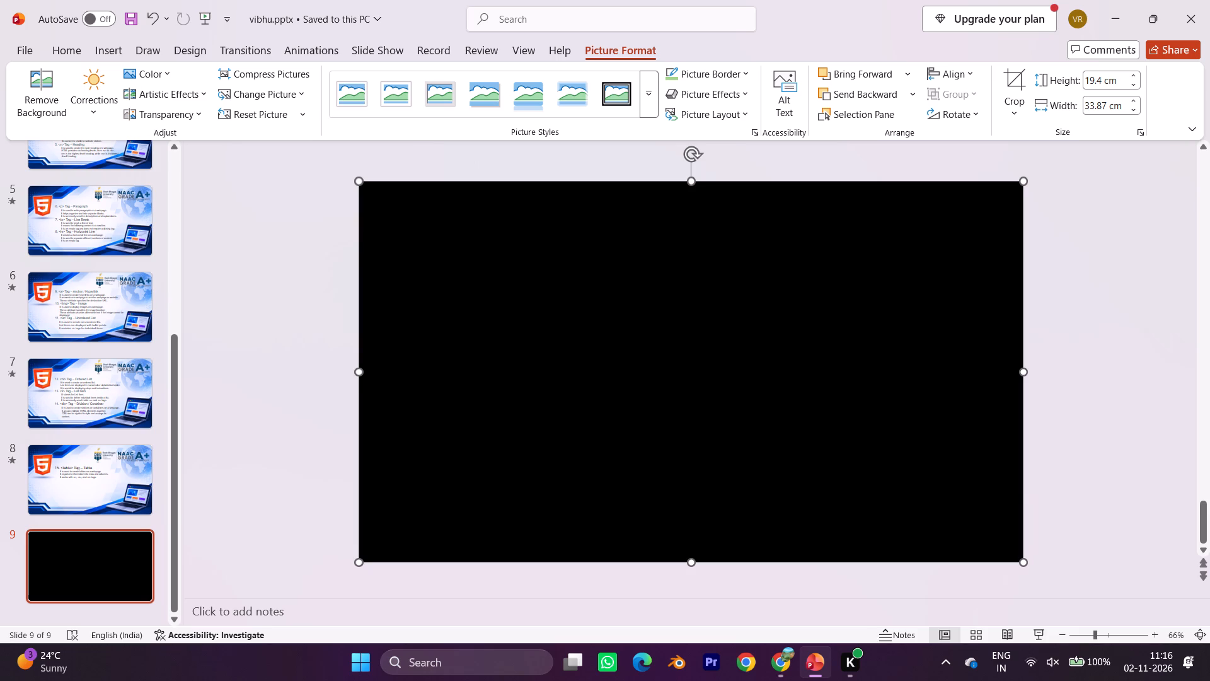
Bring the black picture on slide 9 to the front.
right_click(842, 272)
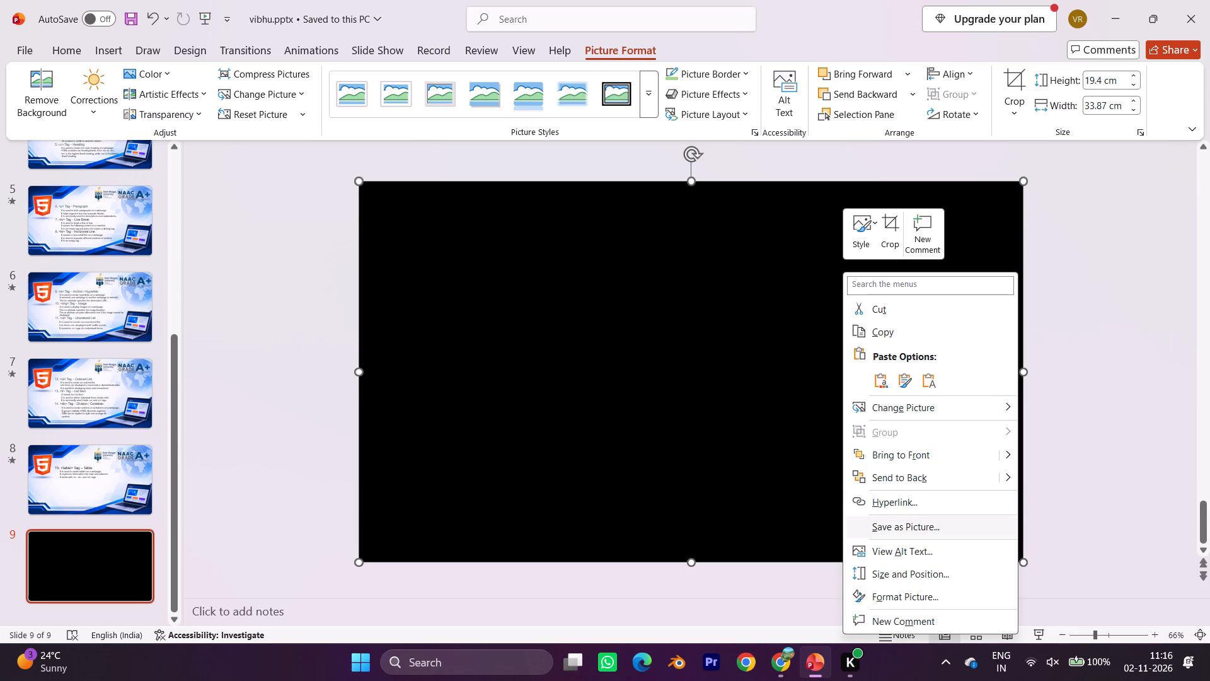
left_click(903, 457)
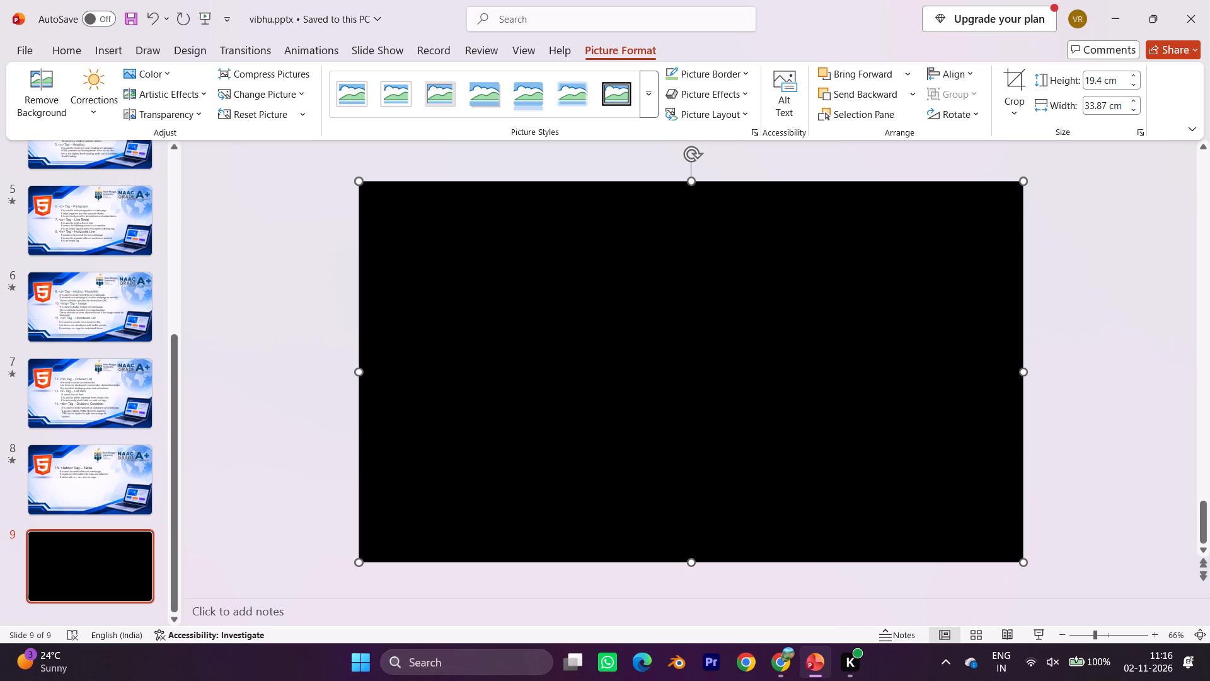
Enter "thanks for all" as the alt text of slide 9's black picture.
right_click(903, 457)
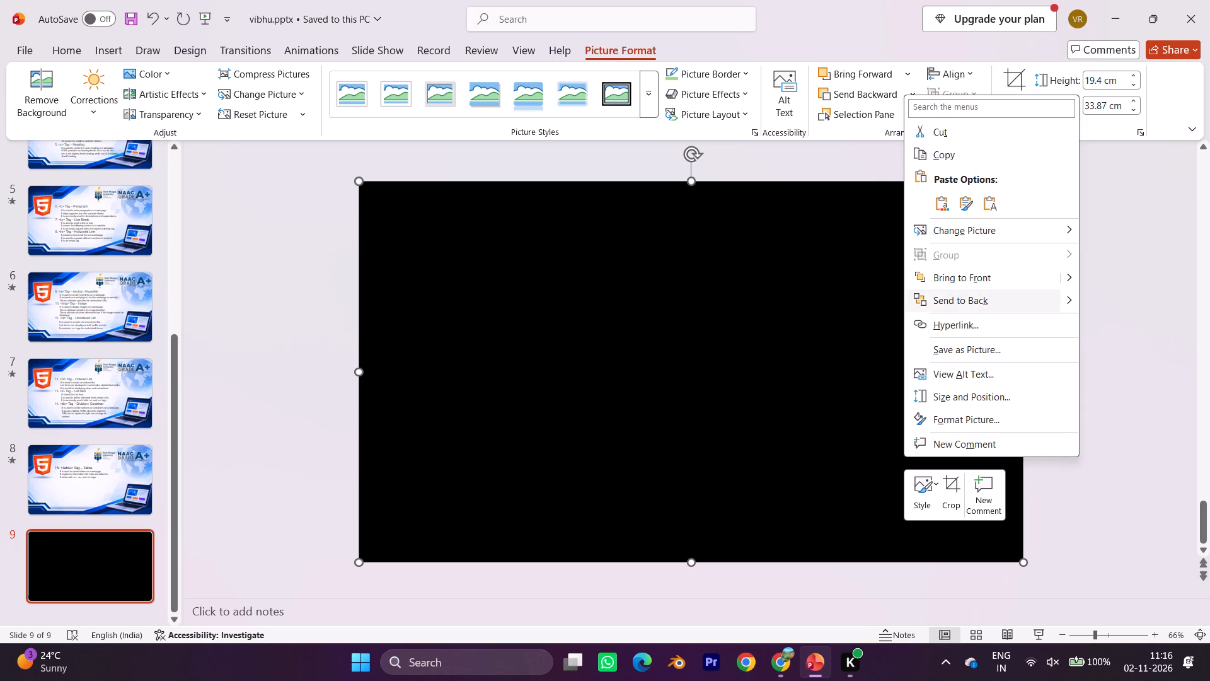
left_click(944, 374)
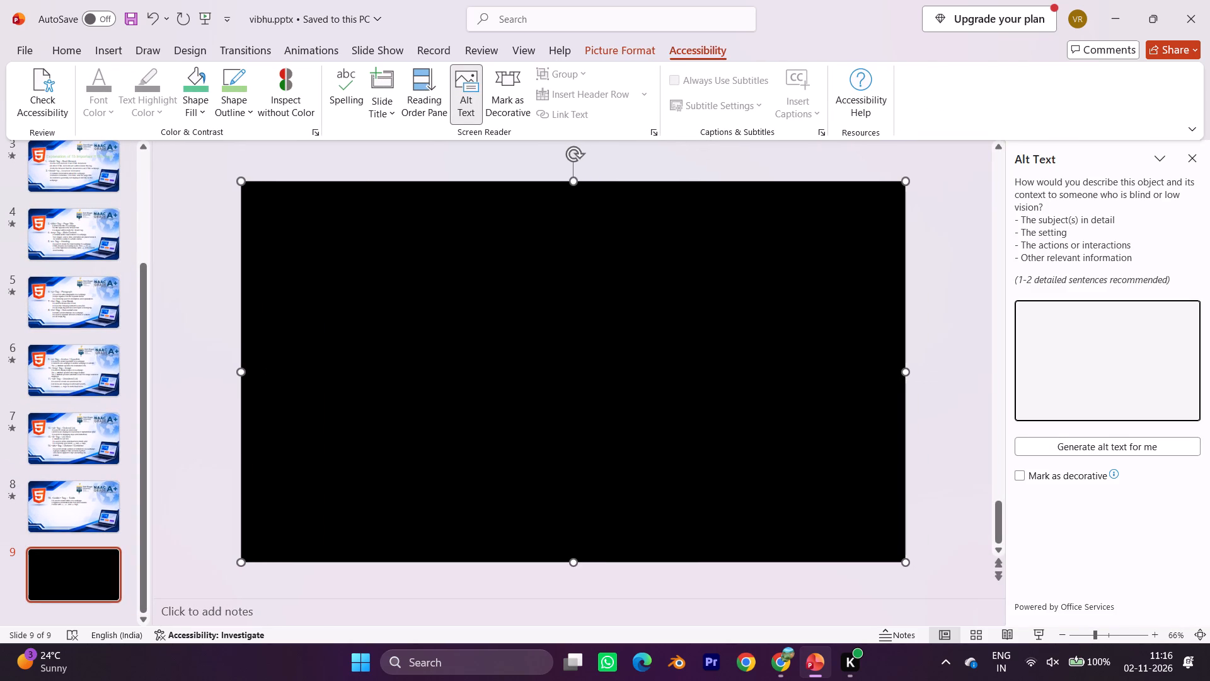
type("th")
type("anks")
key("space")
type("for all")
key("Return")
Generate automatic alt text for slide 9's black picture.
left_click(1137, 443)
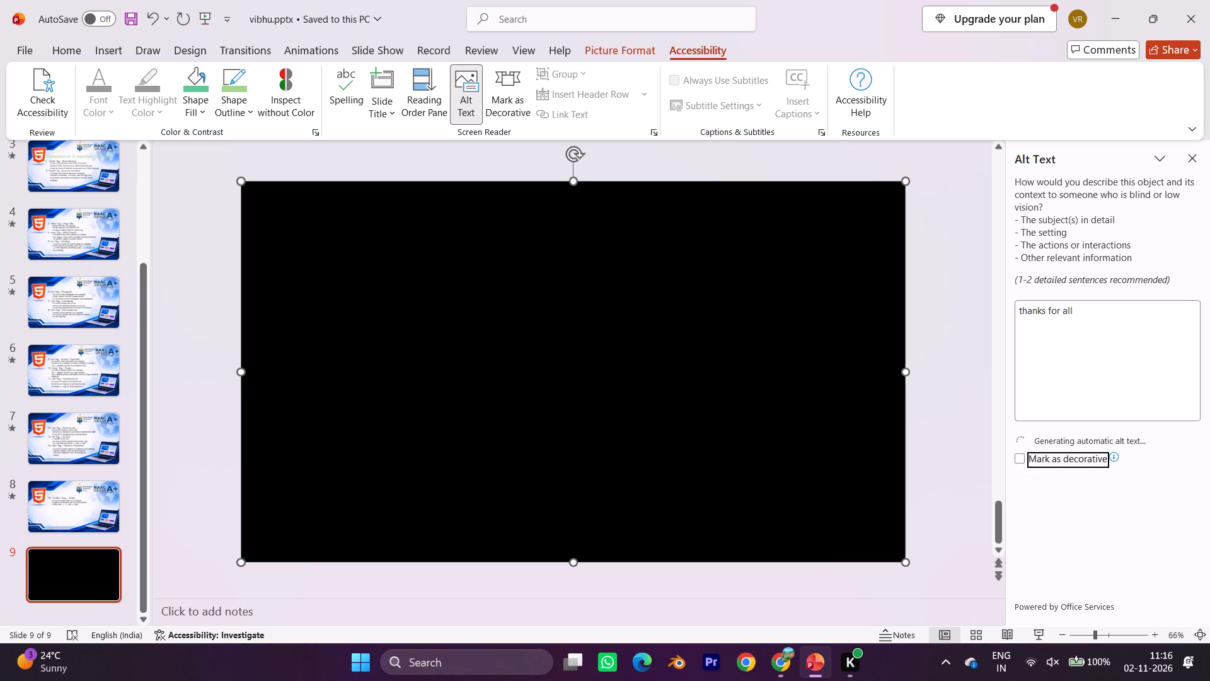
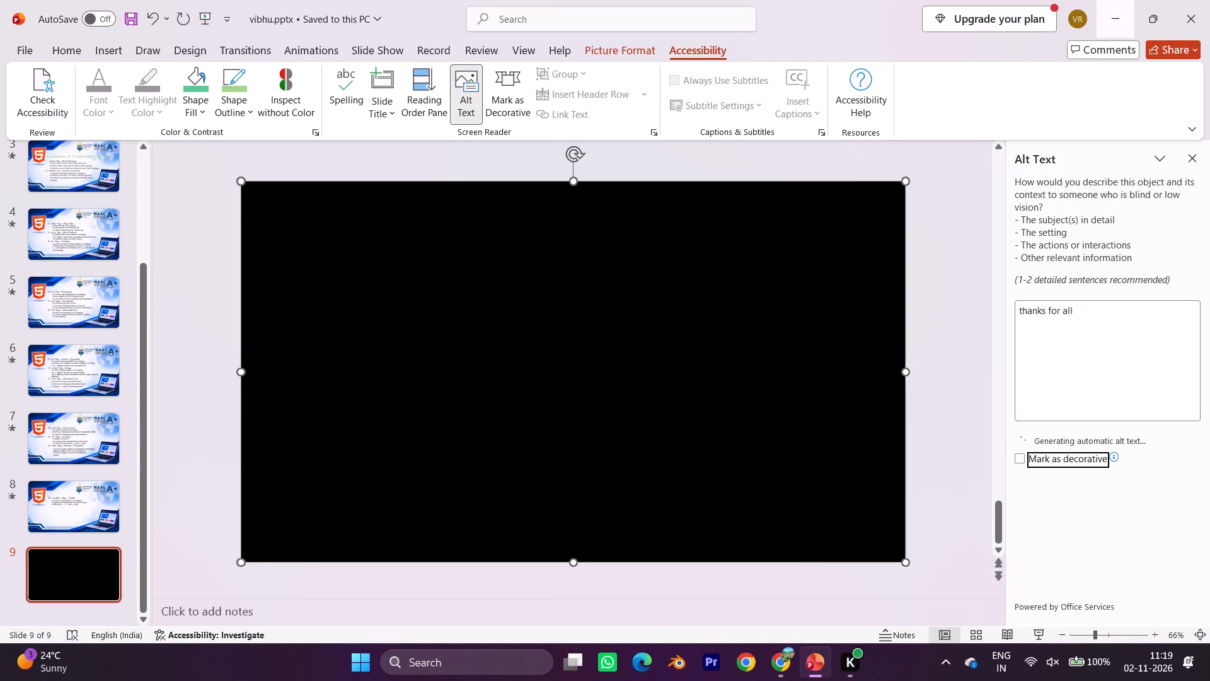
Save the presentation.
scroll(732, 298, "up", 10)
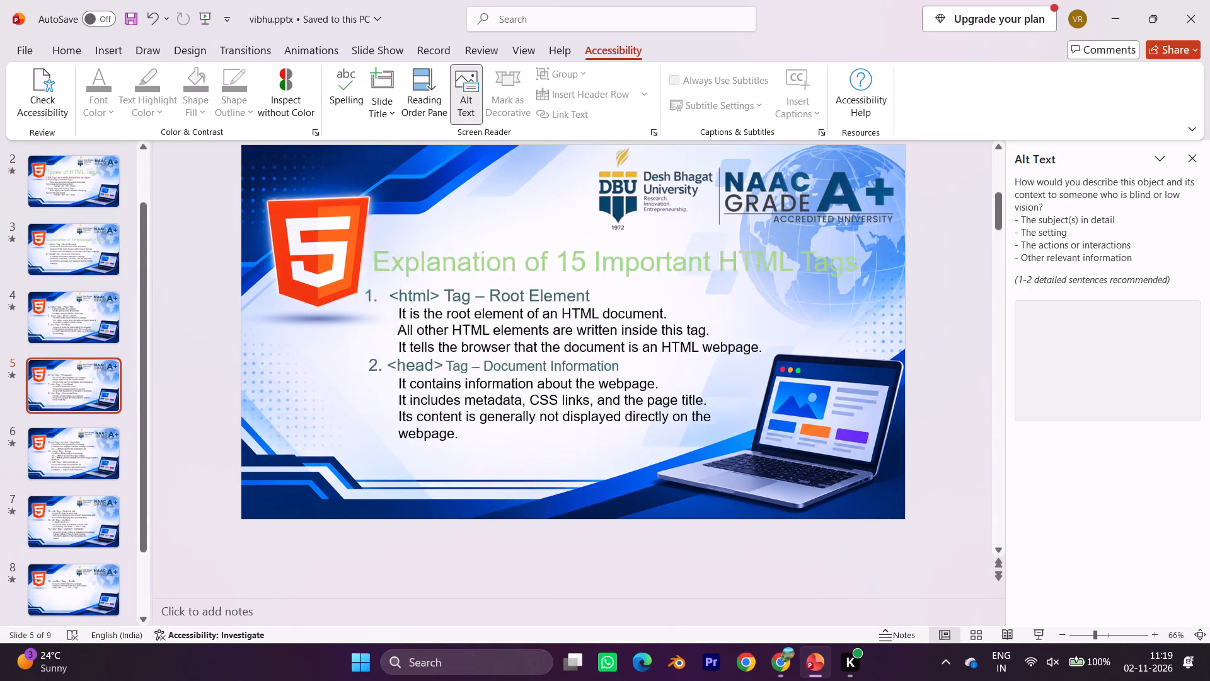
scroll(732, 298, "up", 1)
key("ctrl+s")
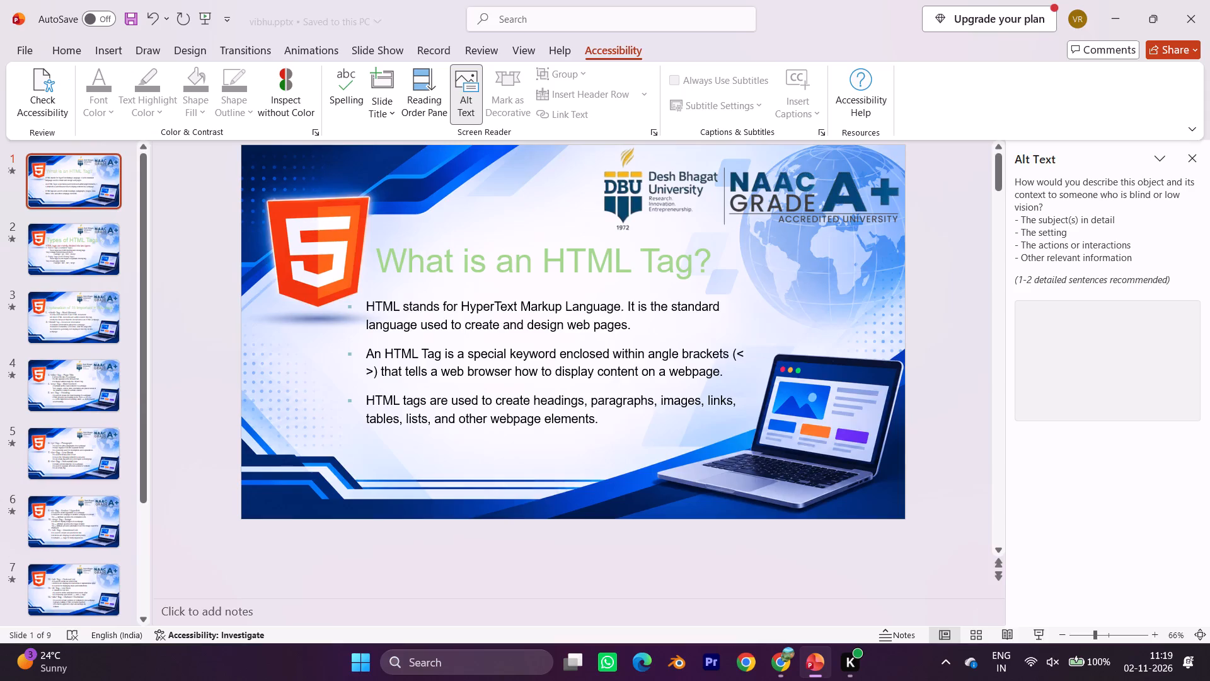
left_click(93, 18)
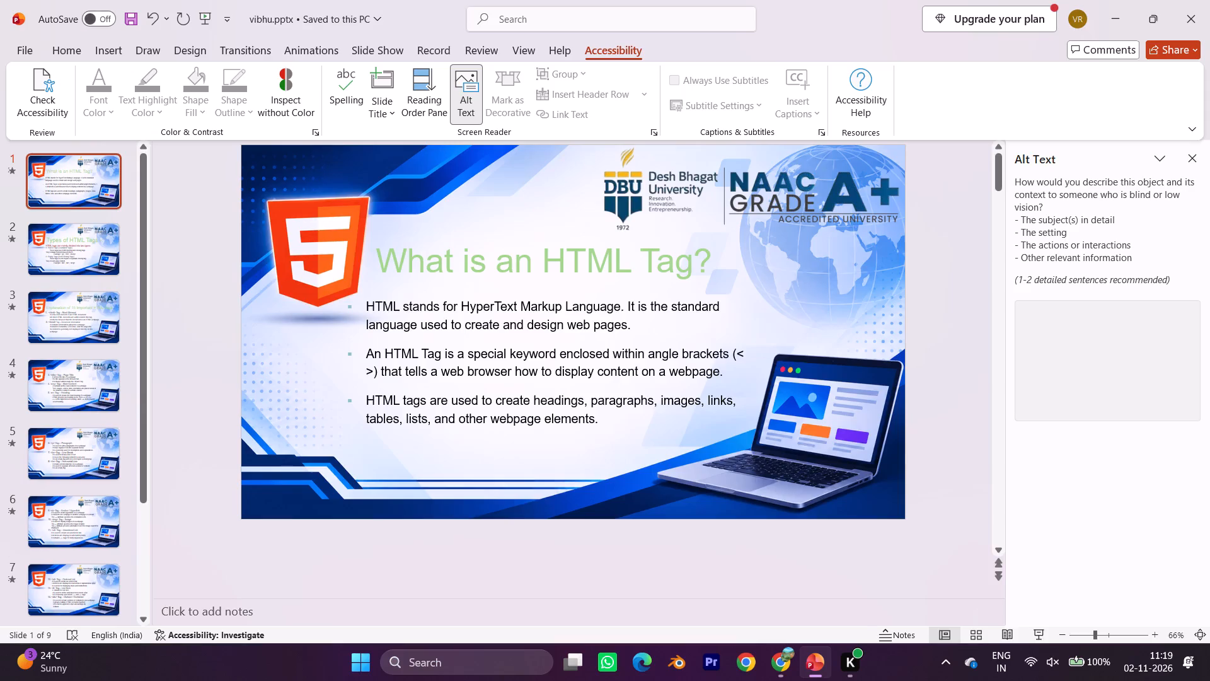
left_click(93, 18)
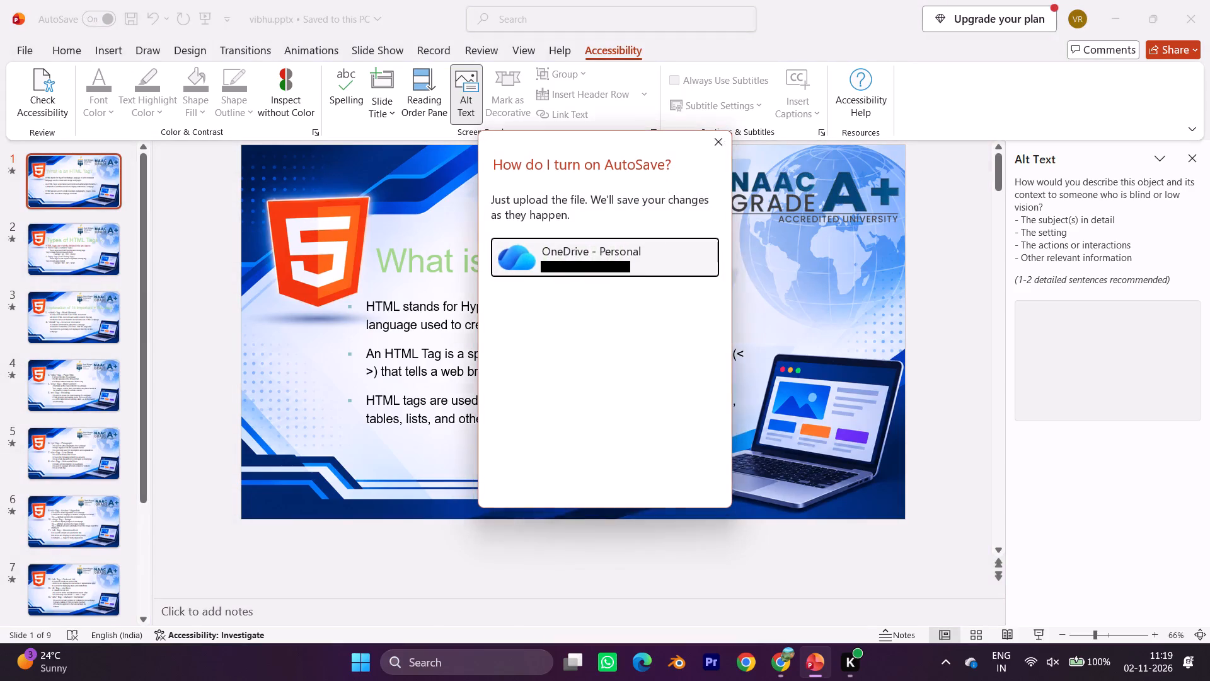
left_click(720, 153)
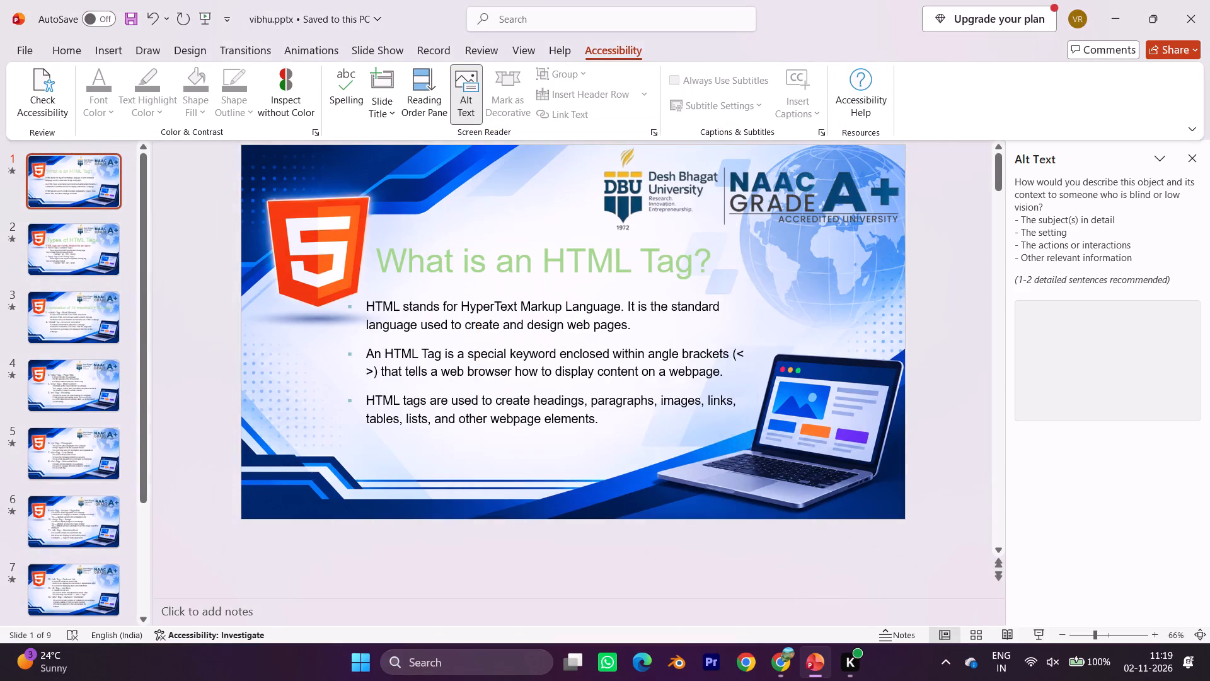
Mark slide 9's black picture as decorative and close the alt text settings.
left_click(533, 41)
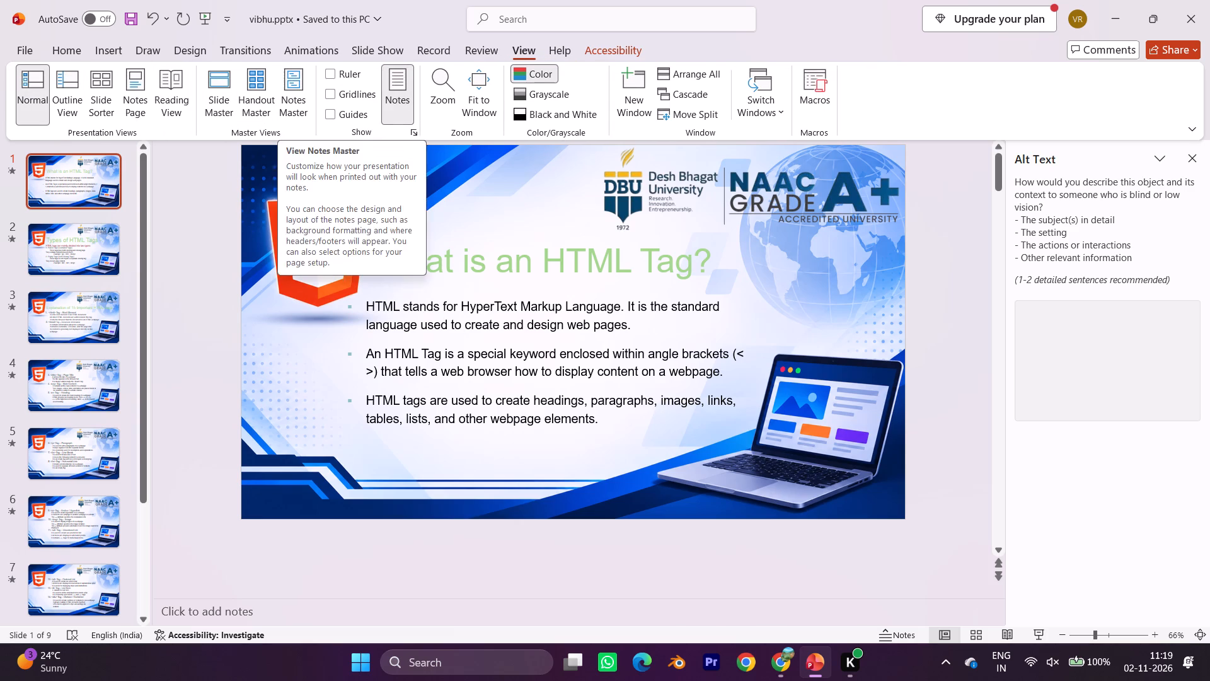
scroll(88, 233, "up", 3)
scroll(88, 233, "down", 5)
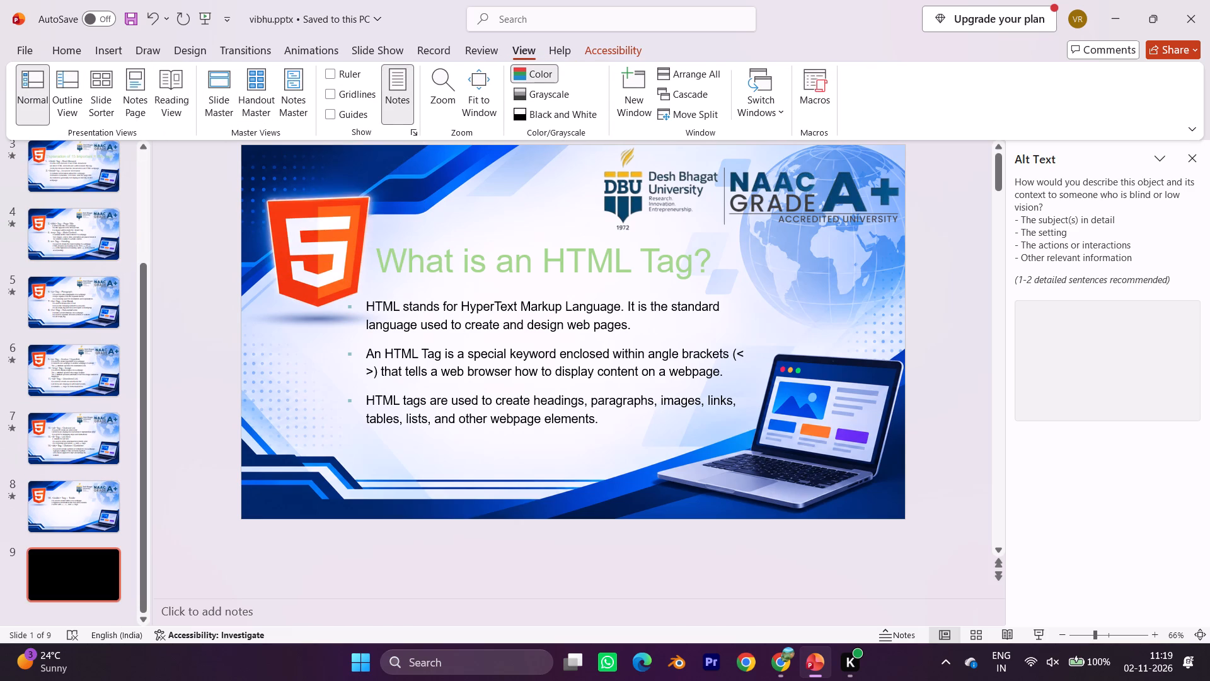
left_click(74, 573)
left_click(517, 454)
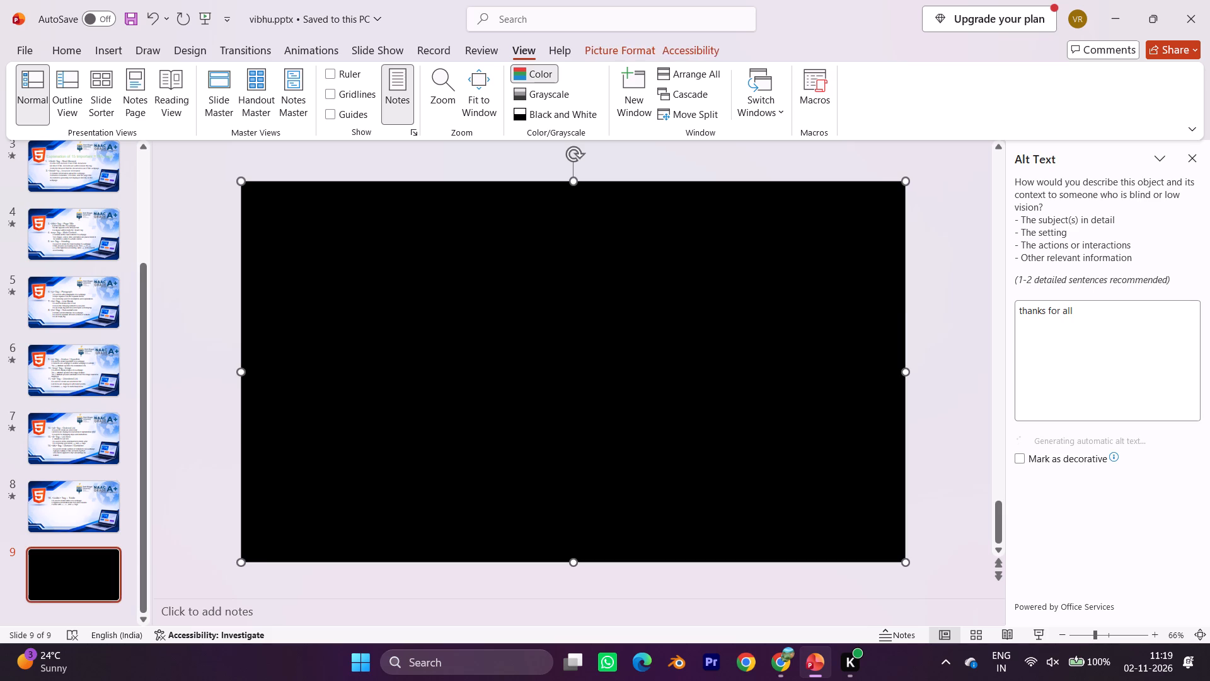
left_click(1023, 457)
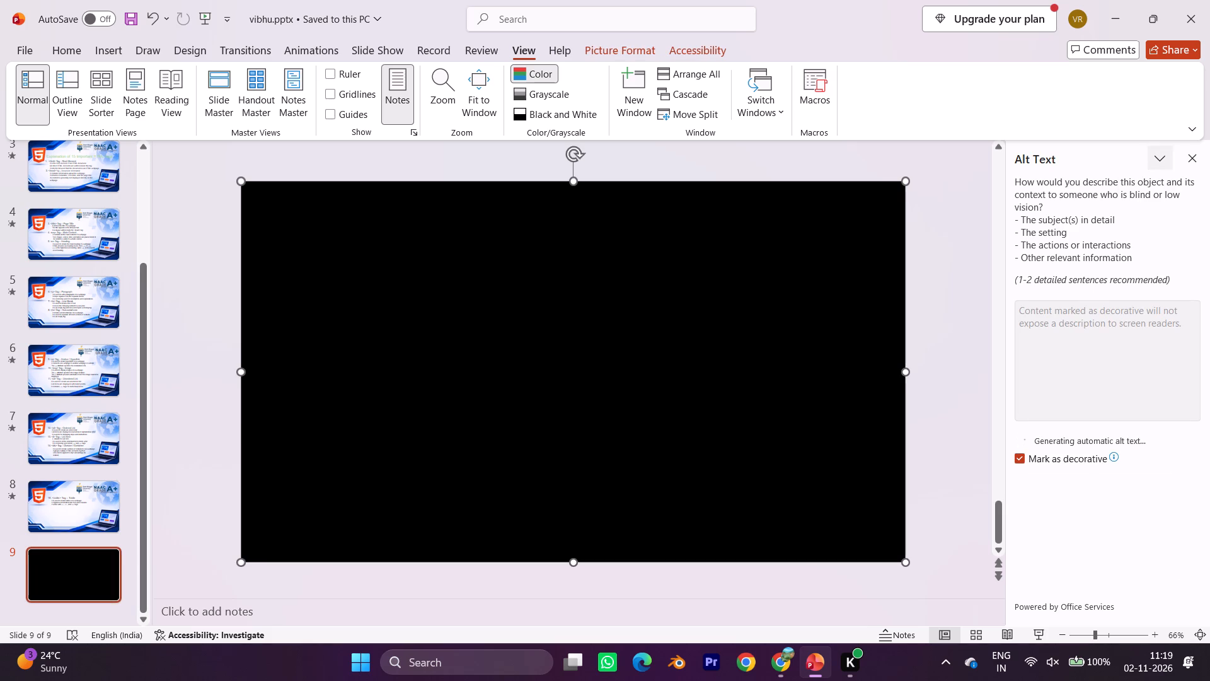
left_click(1193, 158)
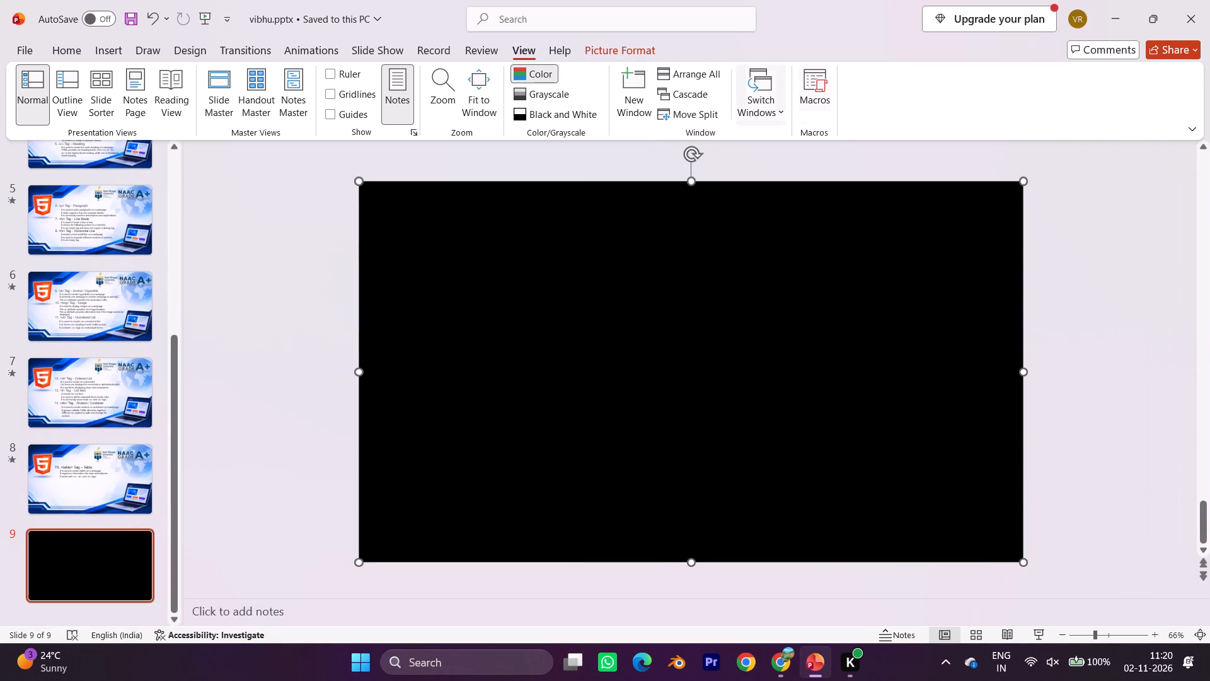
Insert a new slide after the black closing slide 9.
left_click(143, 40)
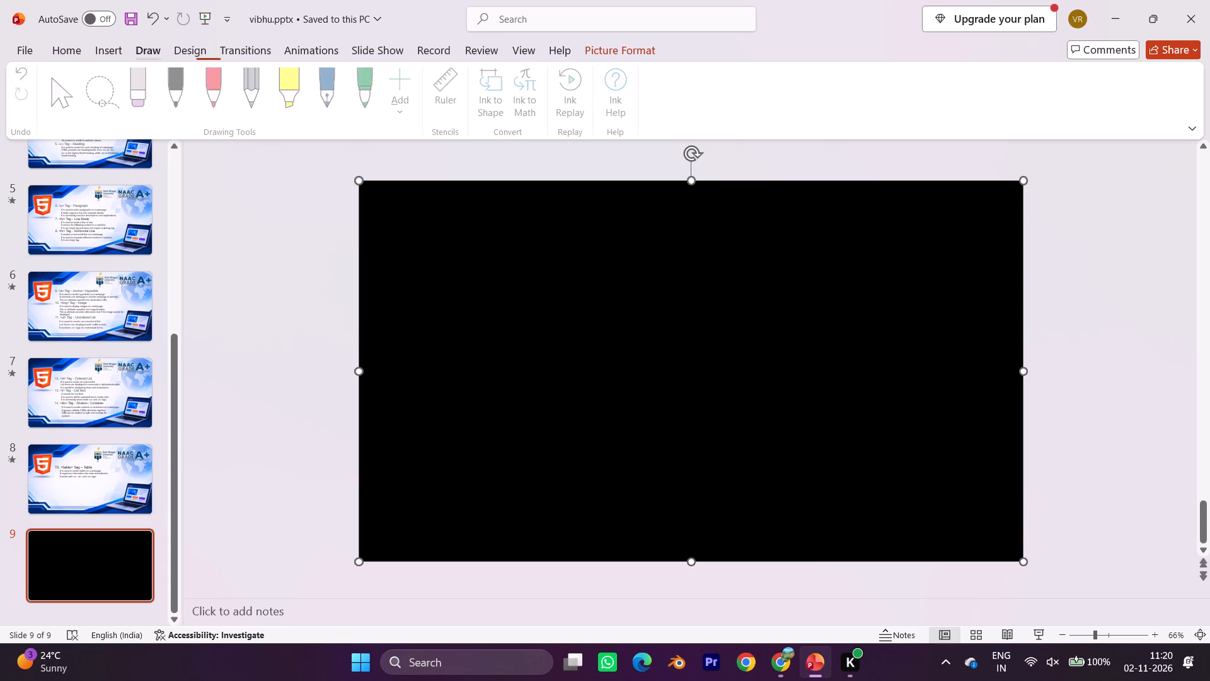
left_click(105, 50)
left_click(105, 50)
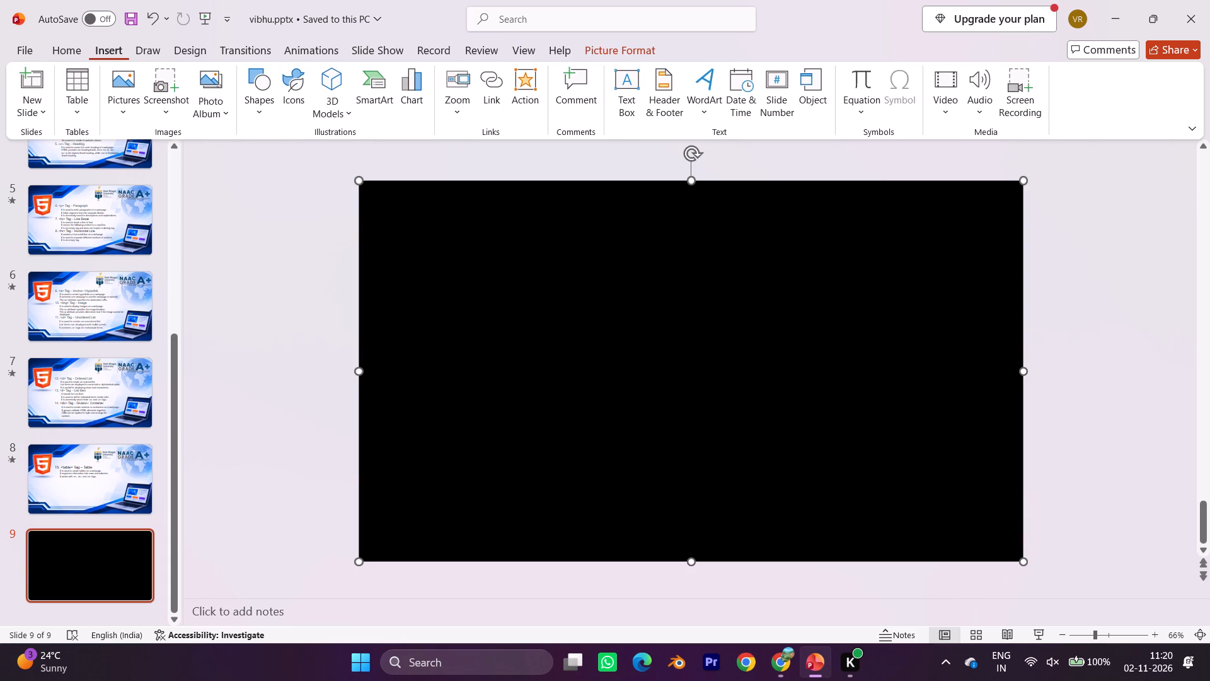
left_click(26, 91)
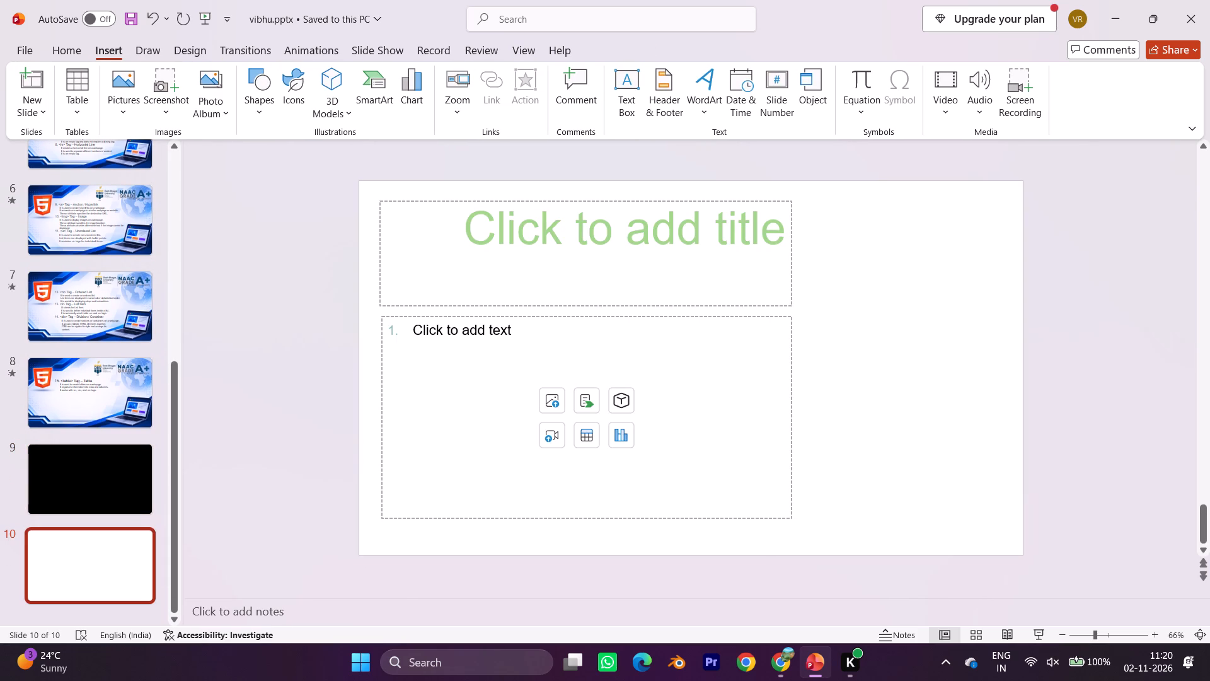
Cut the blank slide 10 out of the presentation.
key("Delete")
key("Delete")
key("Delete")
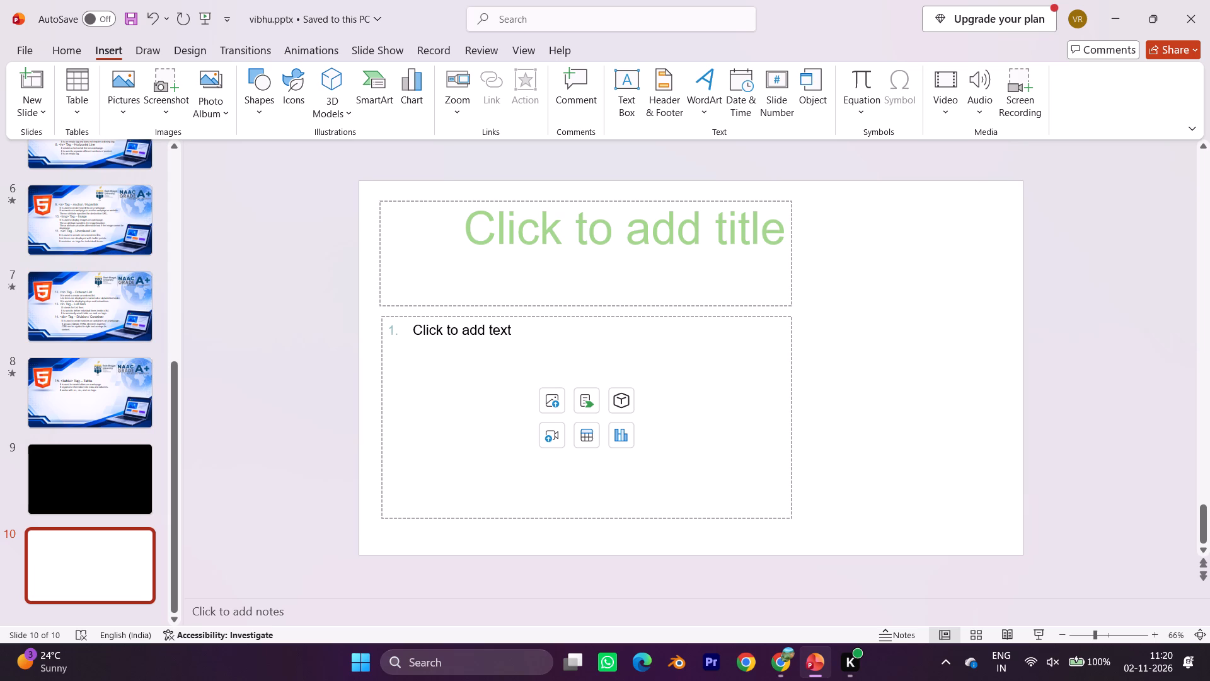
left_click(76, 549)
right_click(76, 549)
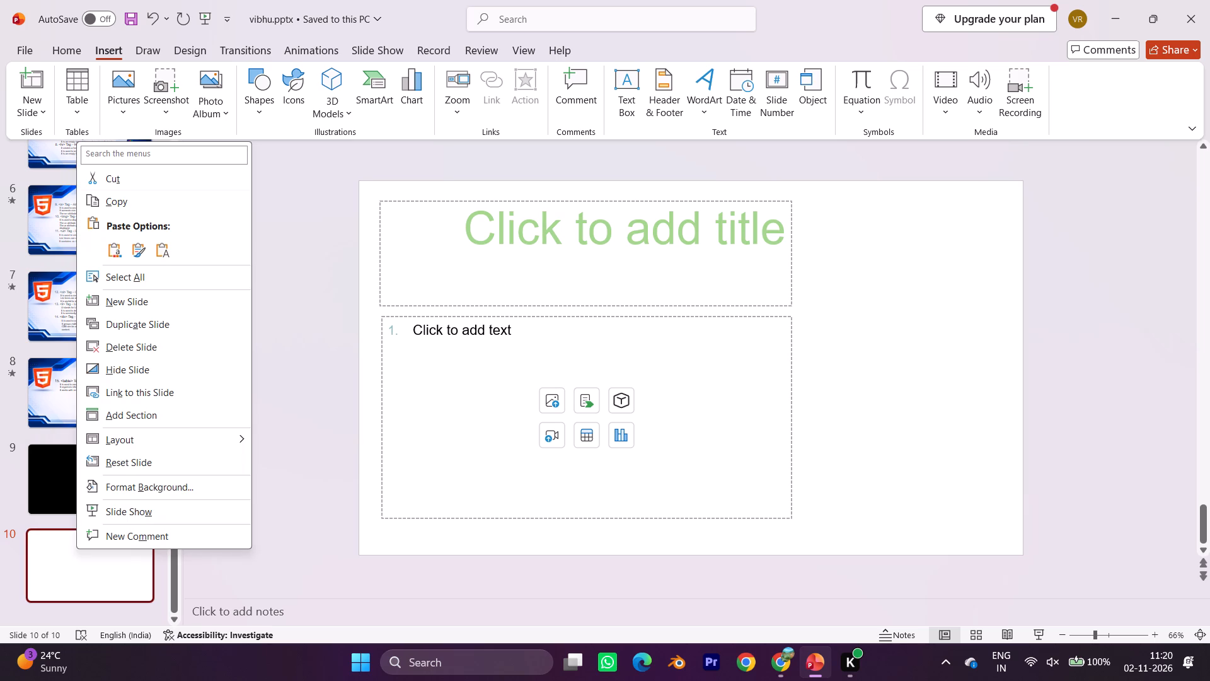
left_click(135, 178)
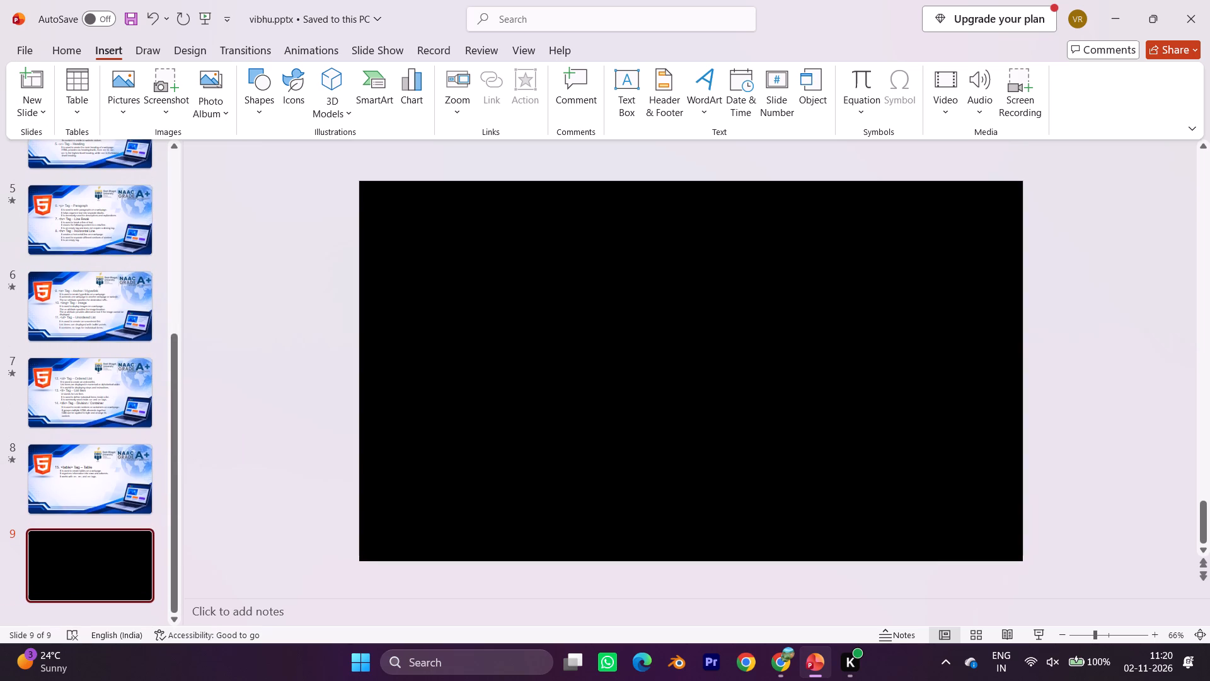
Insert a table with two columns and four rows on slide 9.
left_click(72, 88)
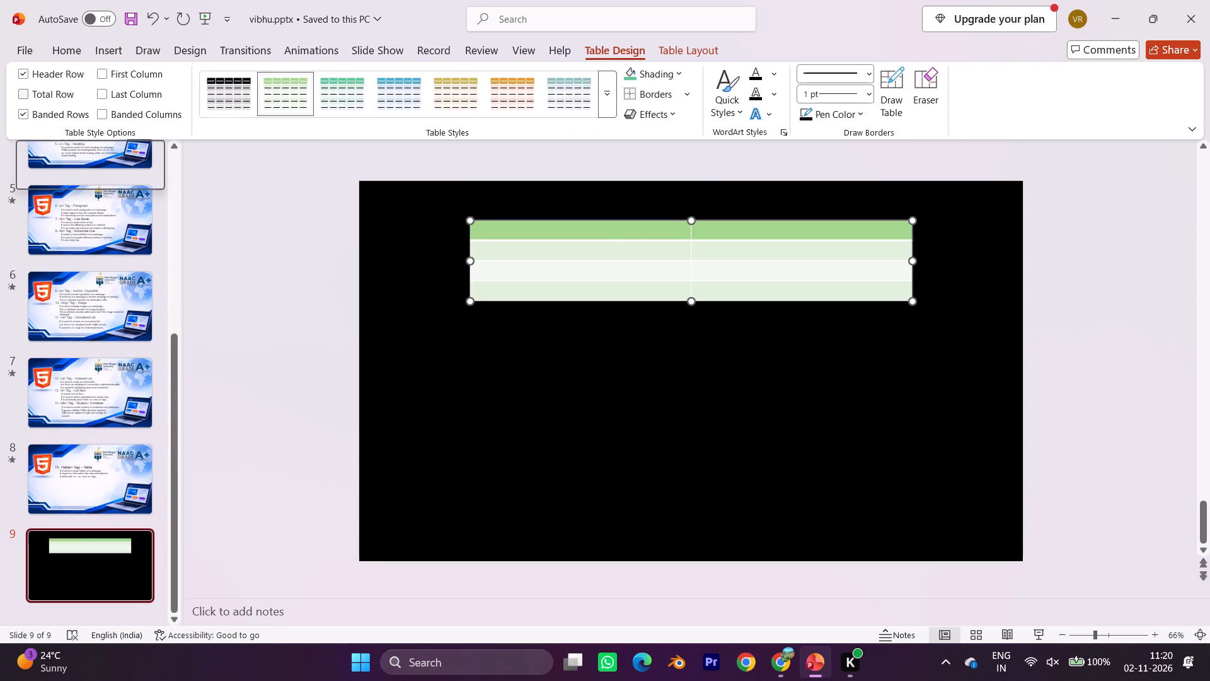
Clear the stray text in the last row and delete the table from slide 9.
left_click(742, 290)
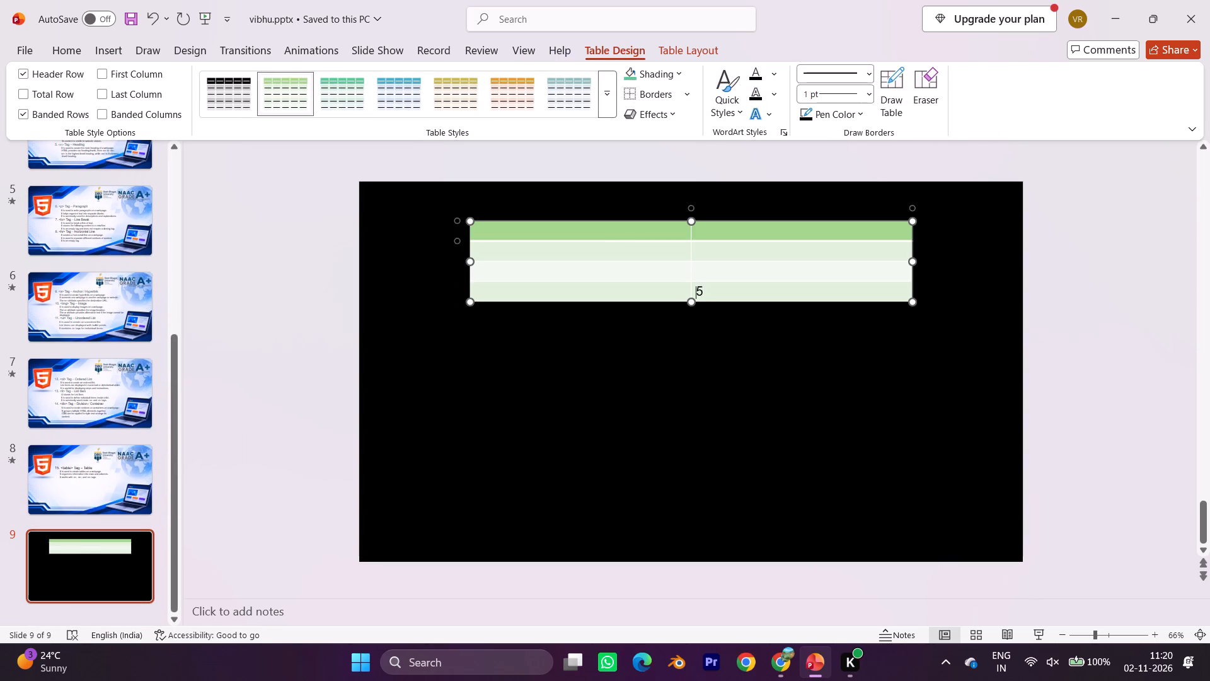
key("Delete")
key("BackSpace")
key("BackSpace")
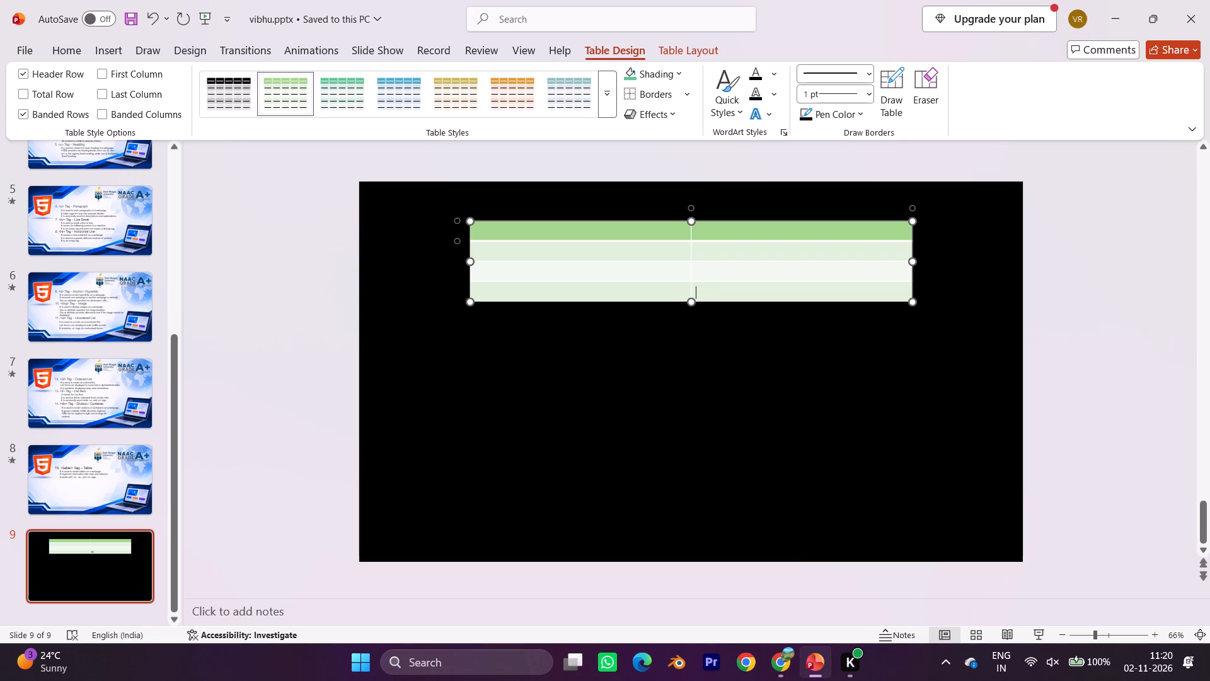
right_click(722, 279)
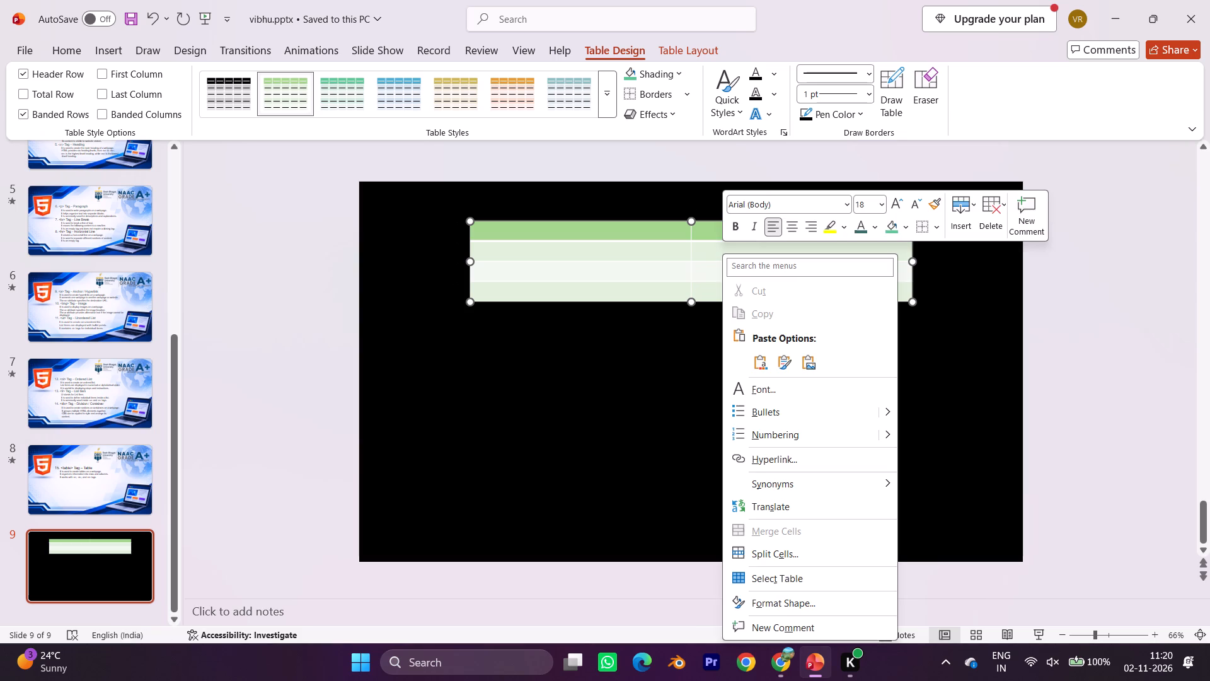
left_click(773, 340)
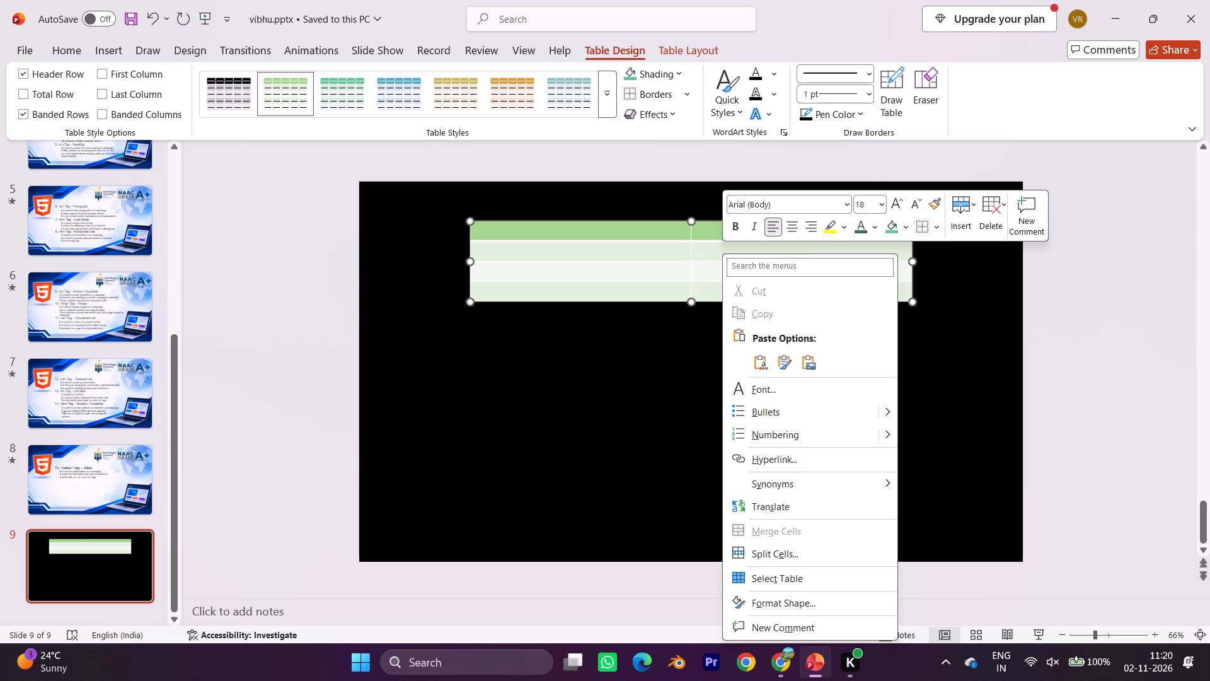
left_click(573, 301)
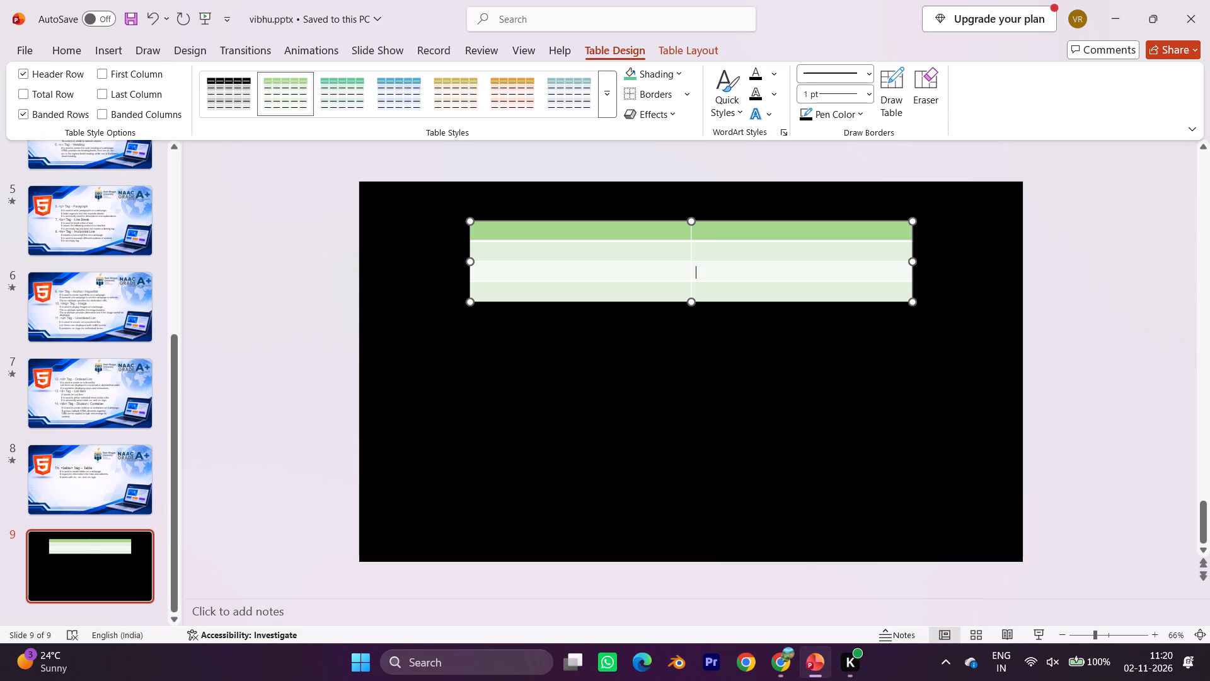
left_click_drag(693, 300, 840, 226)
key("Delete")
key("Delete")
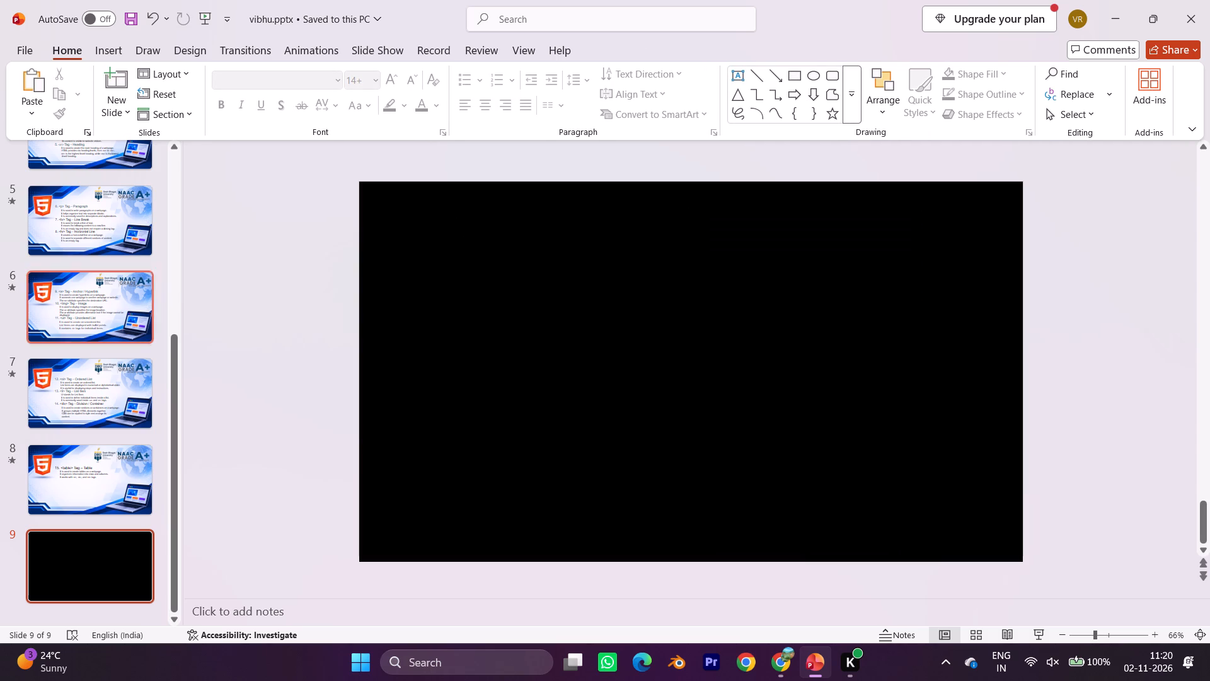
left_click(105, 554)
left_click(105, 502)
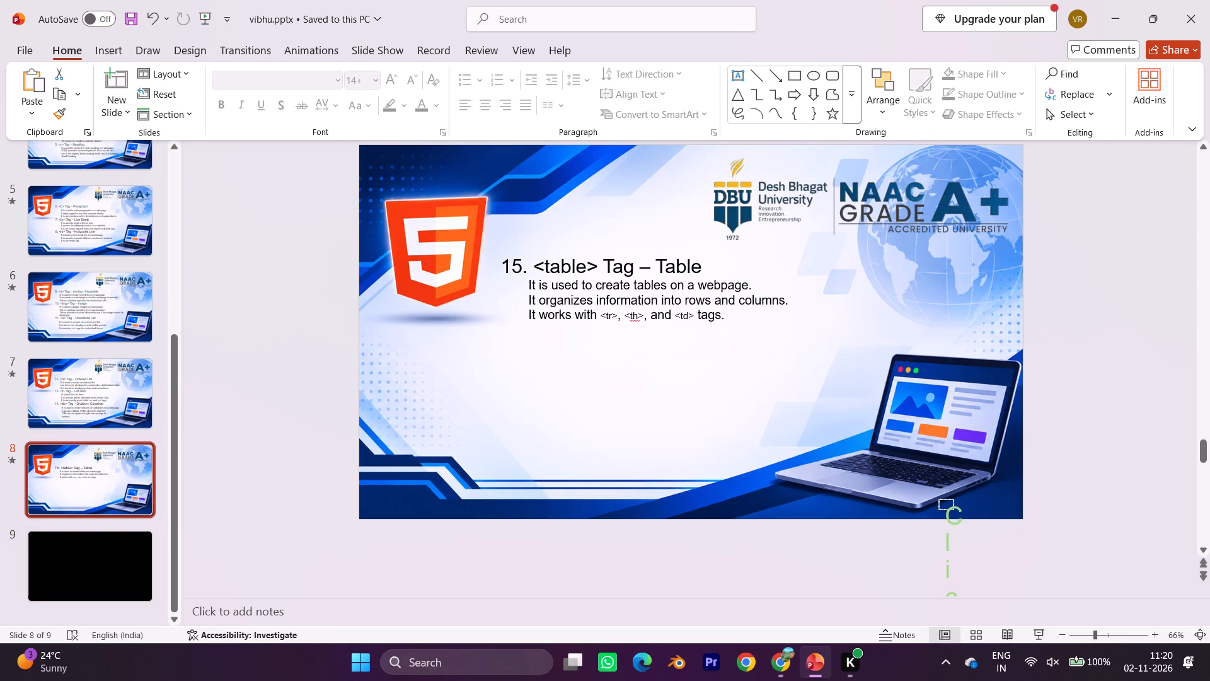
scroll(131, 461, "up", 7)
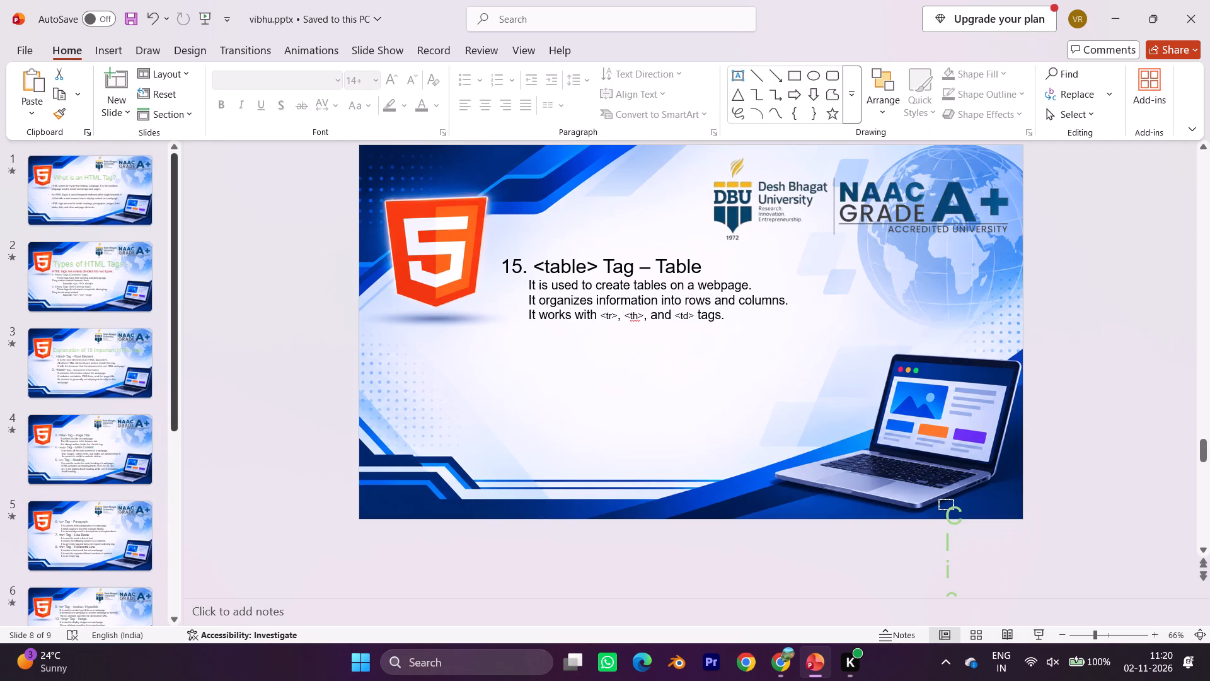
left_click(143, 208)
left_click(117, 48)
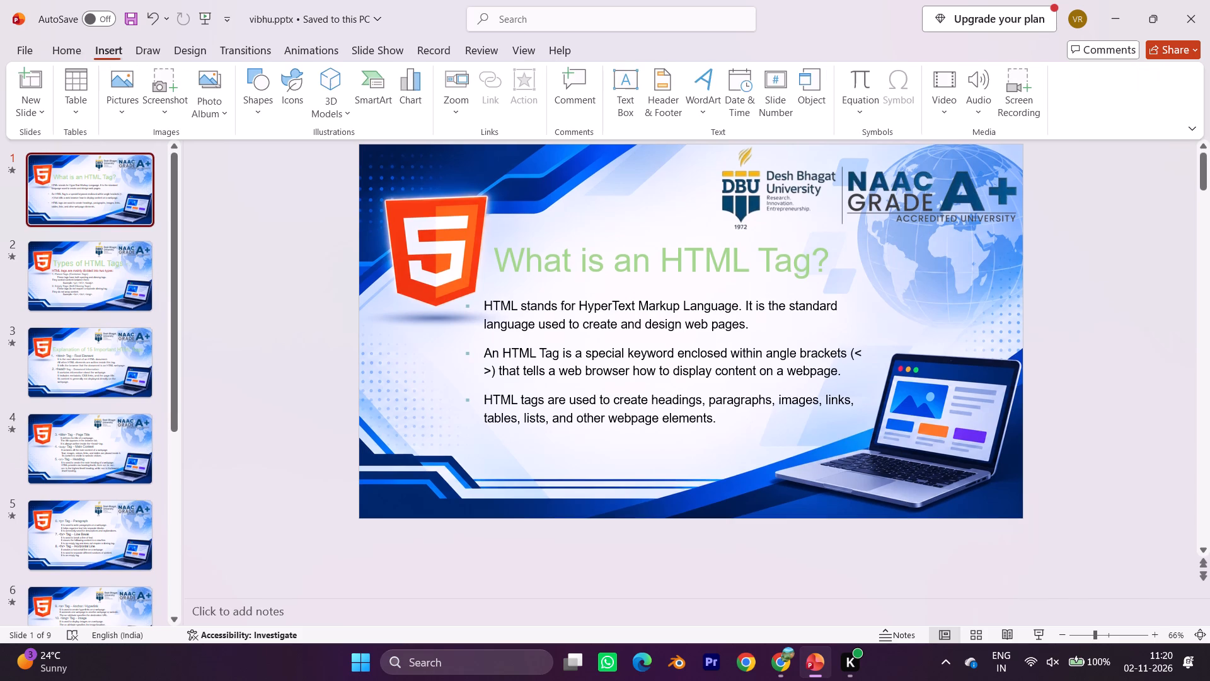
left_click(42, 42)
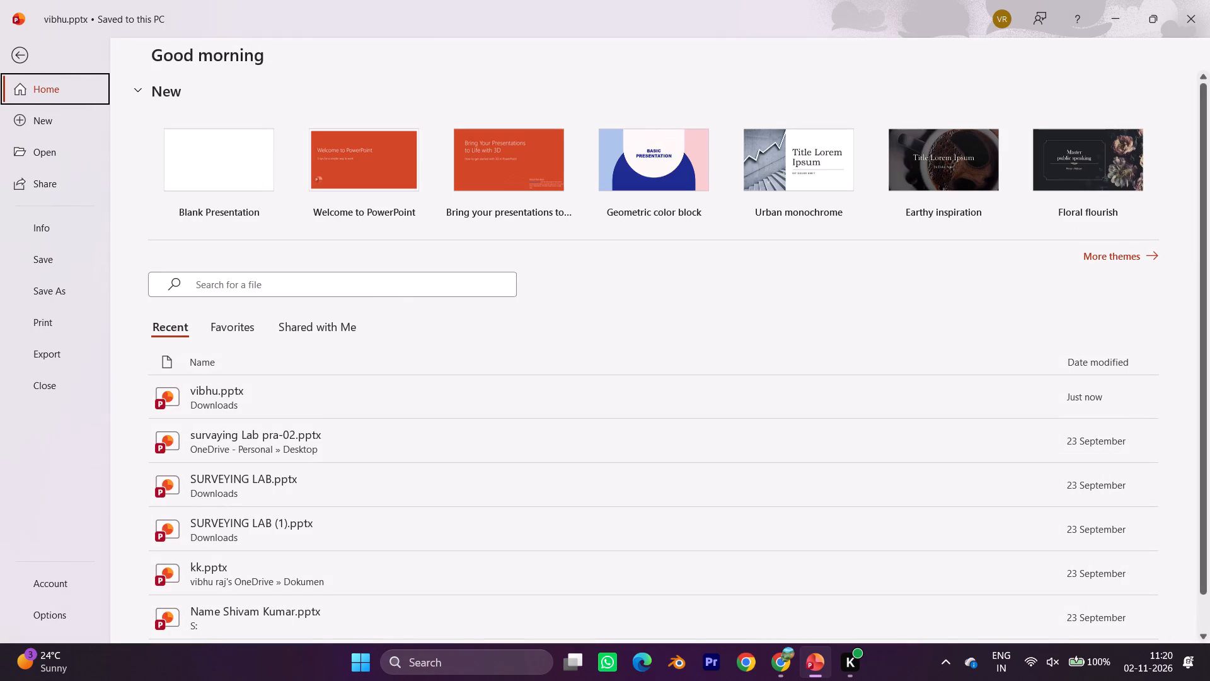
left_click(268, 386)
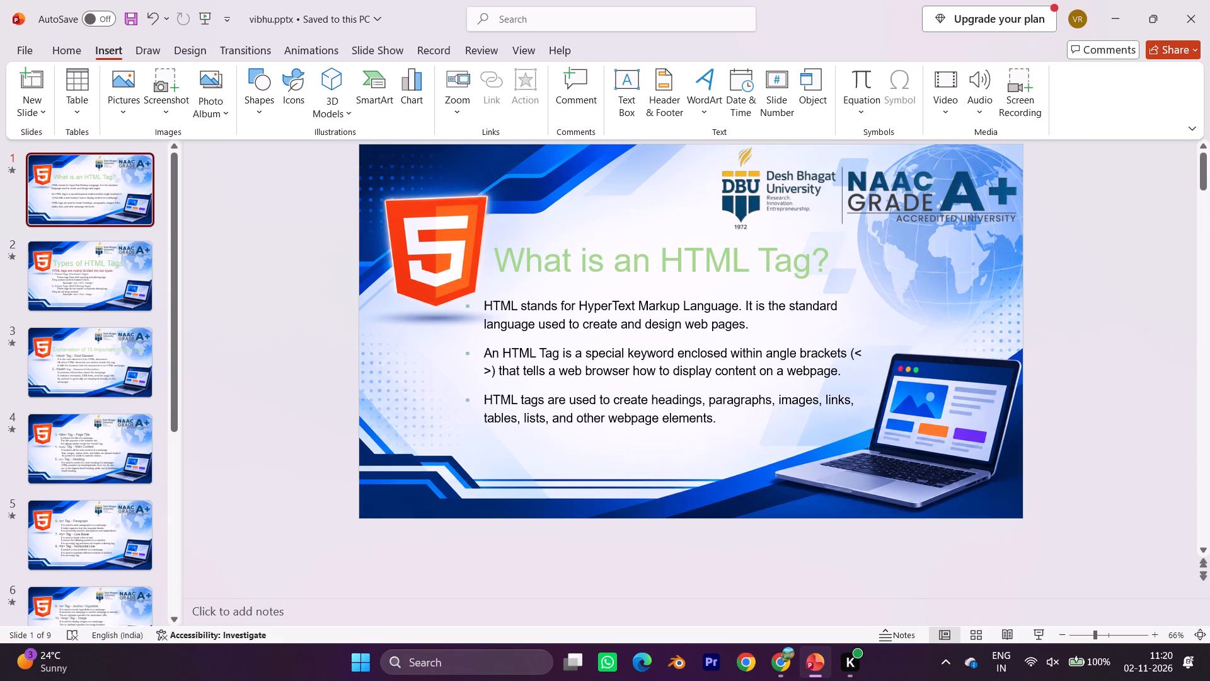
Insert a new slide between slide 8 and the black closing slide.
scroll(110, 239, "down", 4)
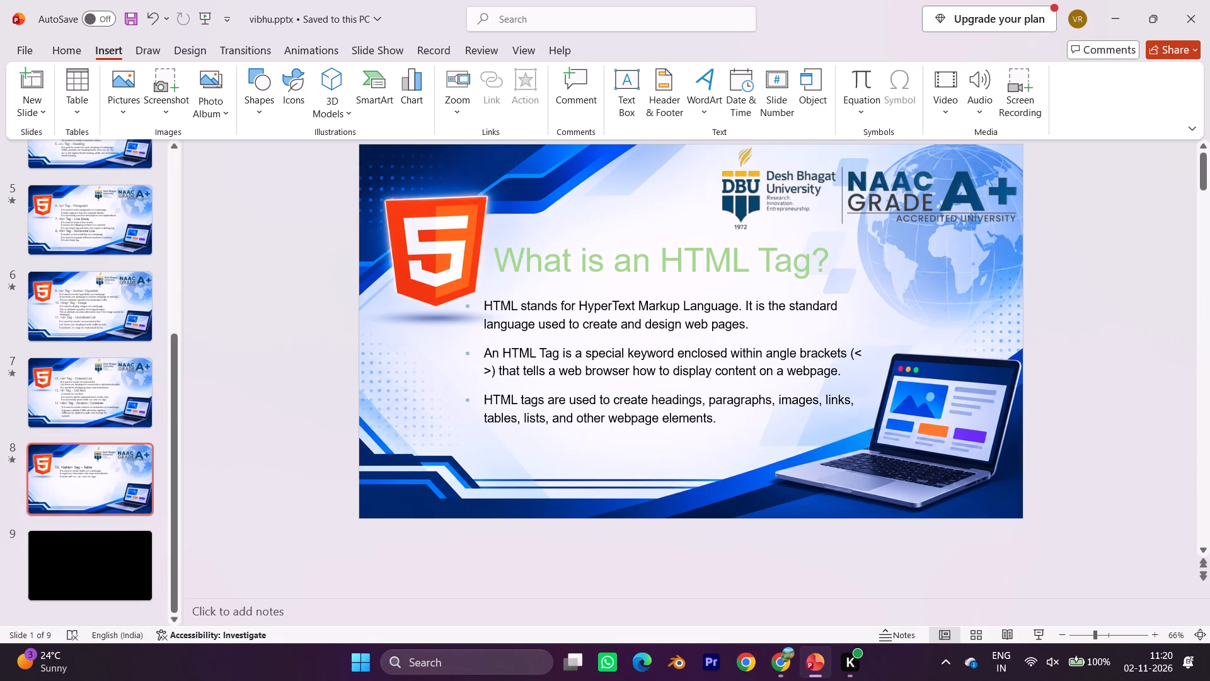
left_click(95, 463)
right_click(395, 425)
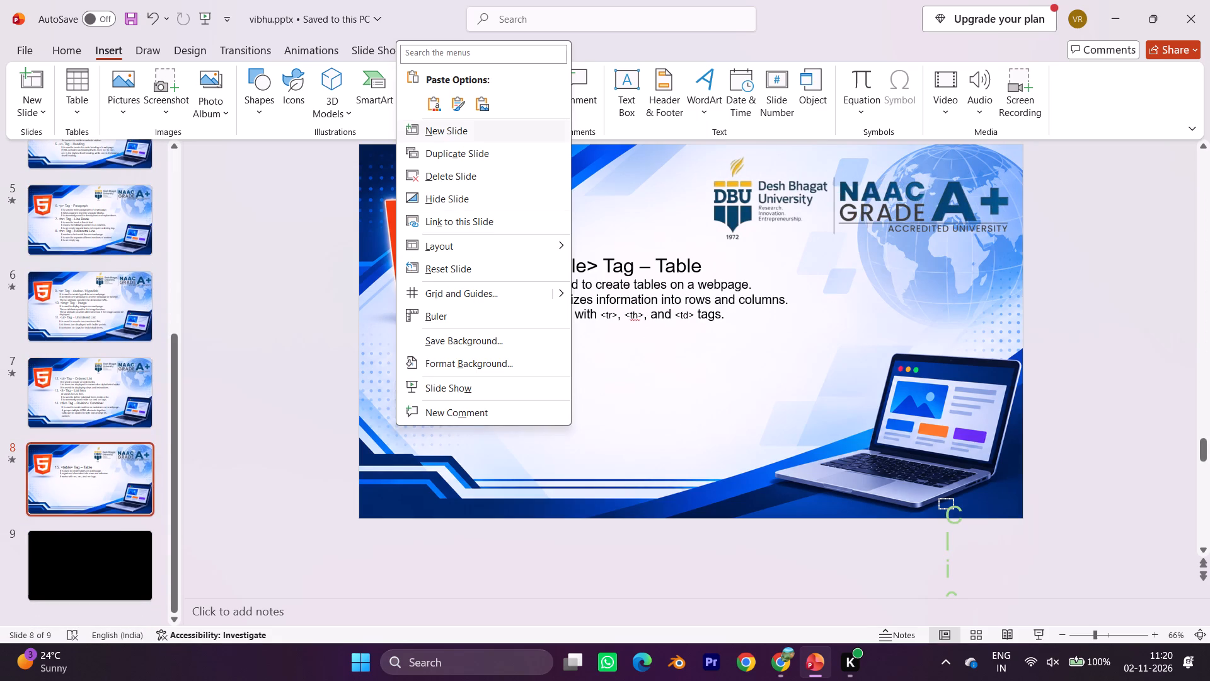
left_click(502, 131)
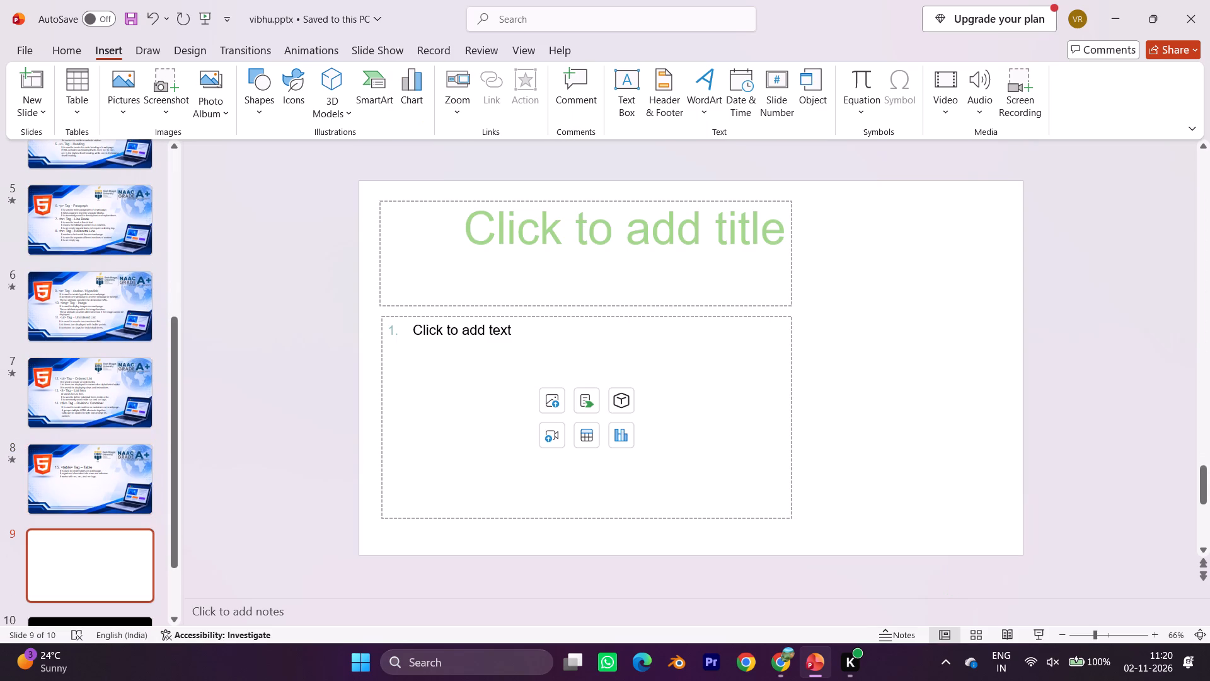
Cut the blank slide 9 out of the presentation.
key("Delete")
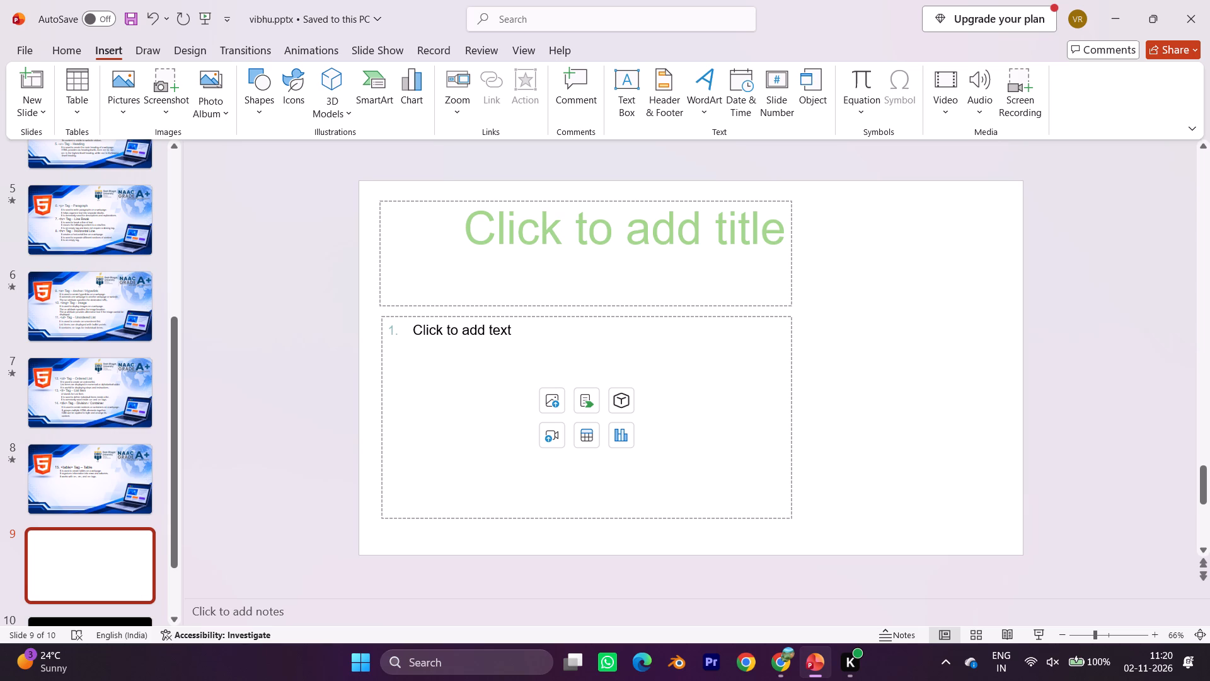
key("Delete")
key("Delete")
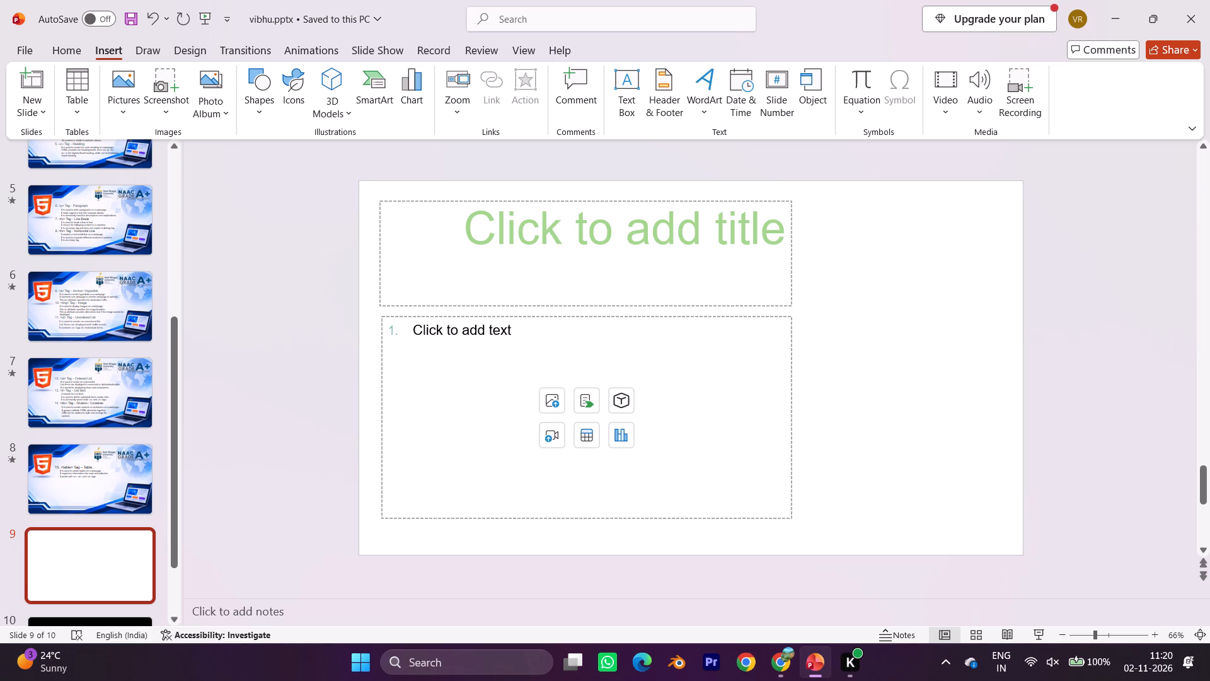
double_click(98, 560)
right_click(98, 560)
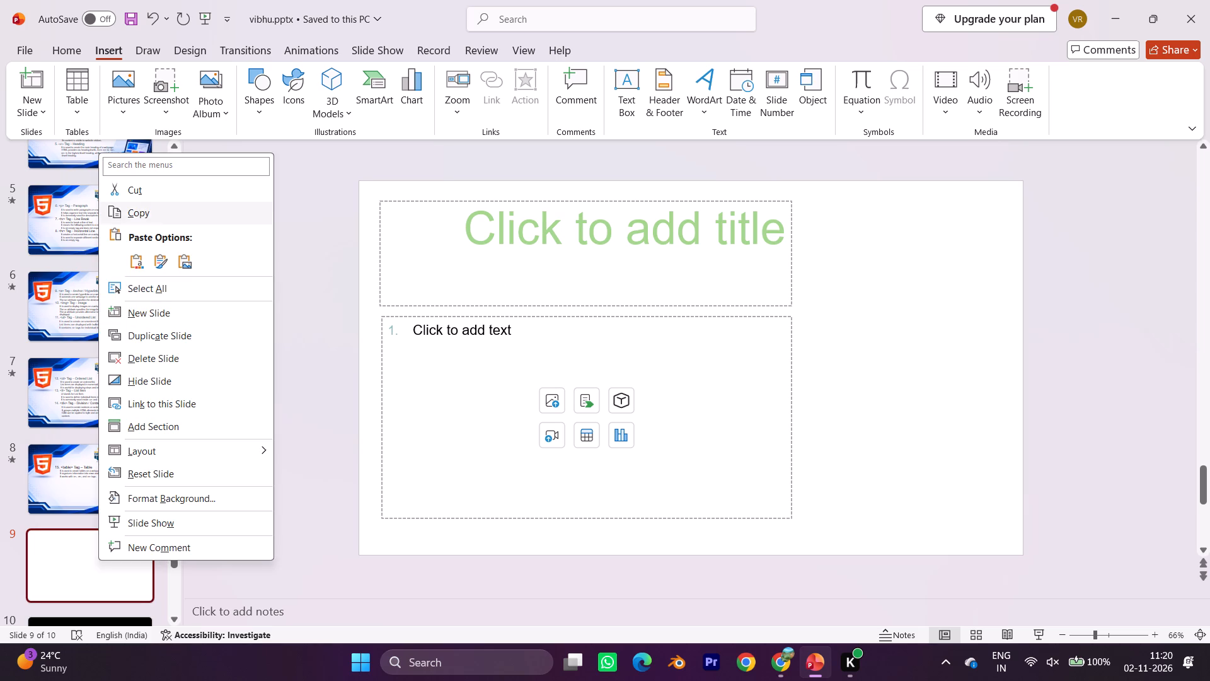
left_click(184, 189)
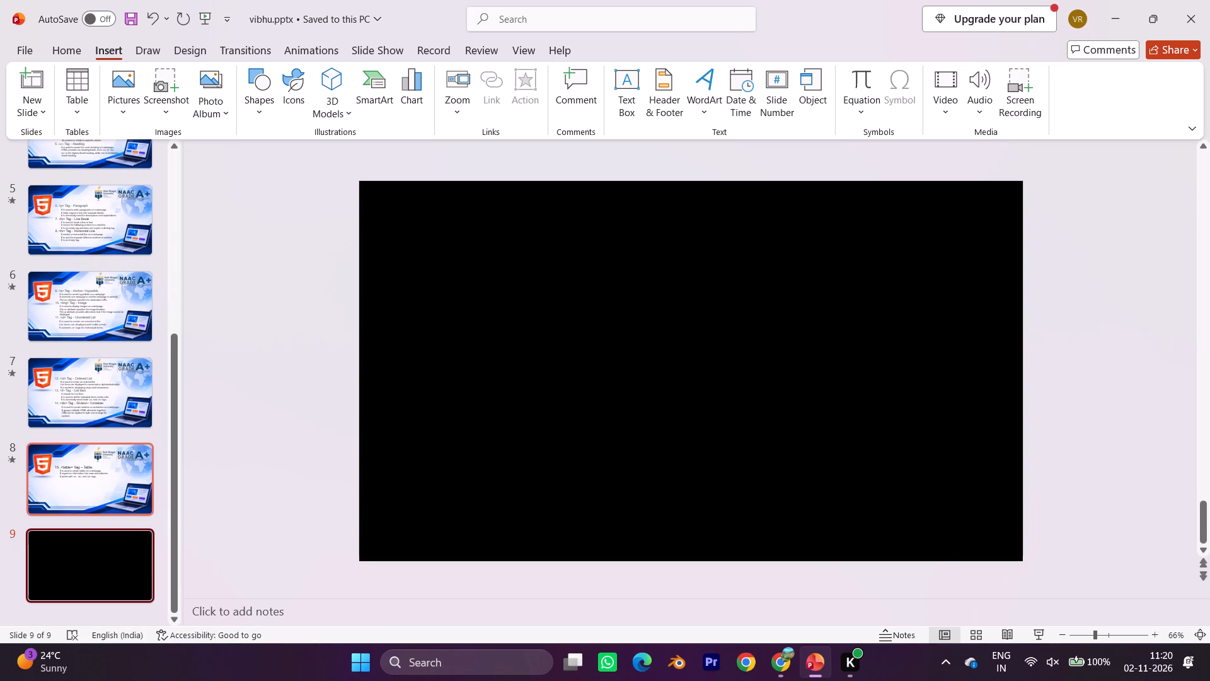
Duplicate slide 8, the one describing the table tag.
left_click(42, 473)
right_click(42, 473)
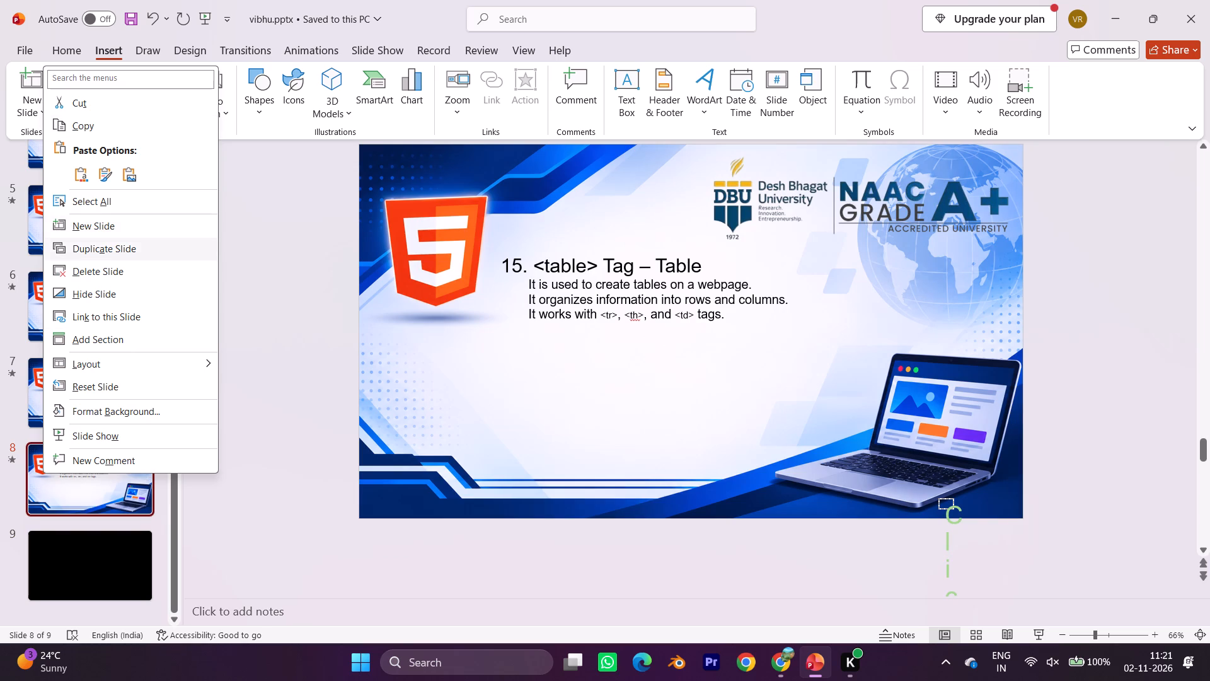
left_click(106, 253)
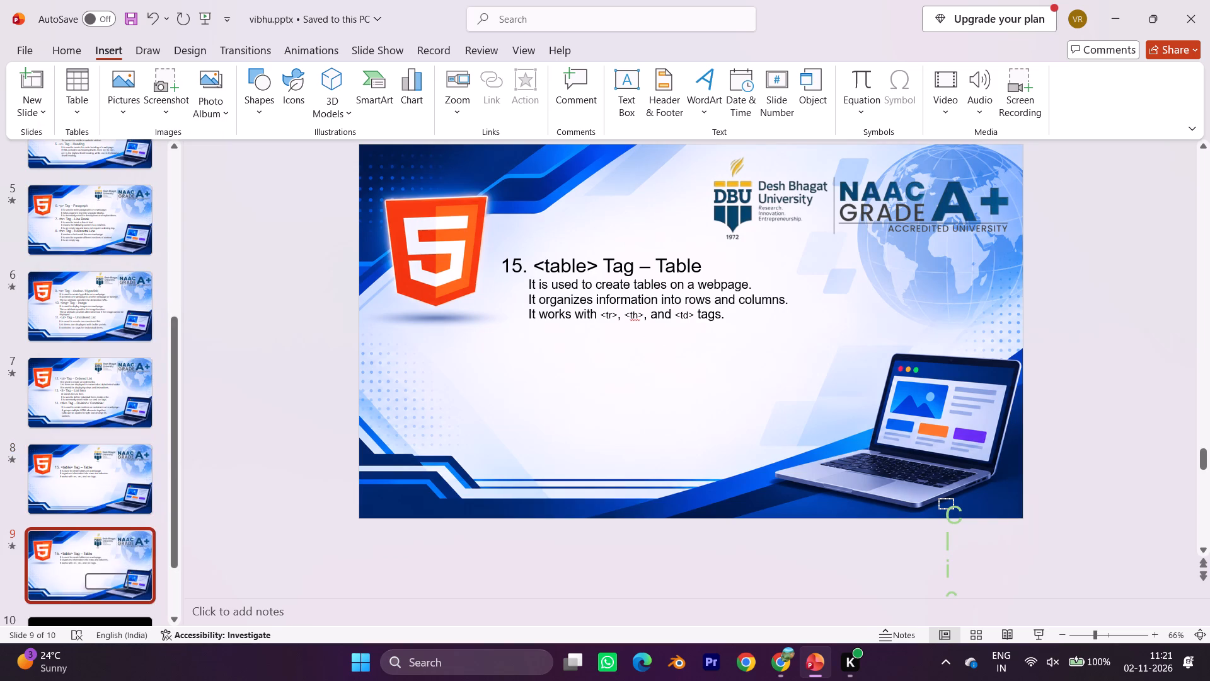
Move the duplicated table tag slide to the very beginning of the presentation, before the "What is an HTML Tag" slide.
left_click_drag(85, 561, 83, 119)
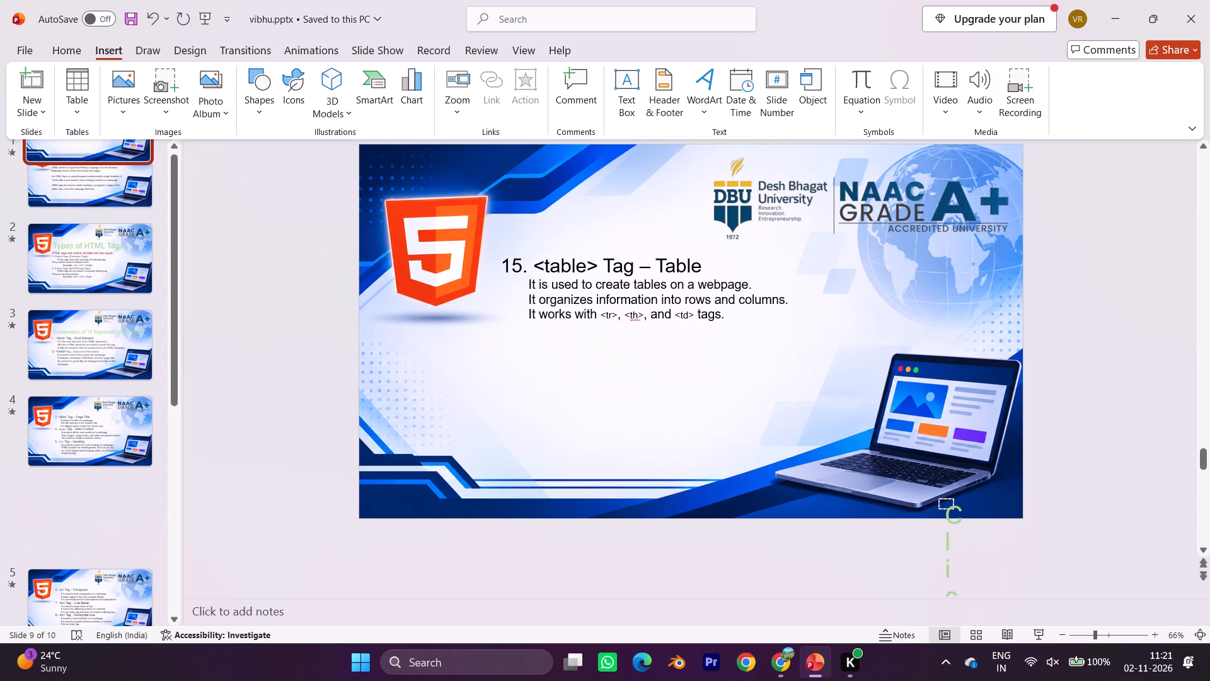
left_click_drag(83, 119, 79, 189)
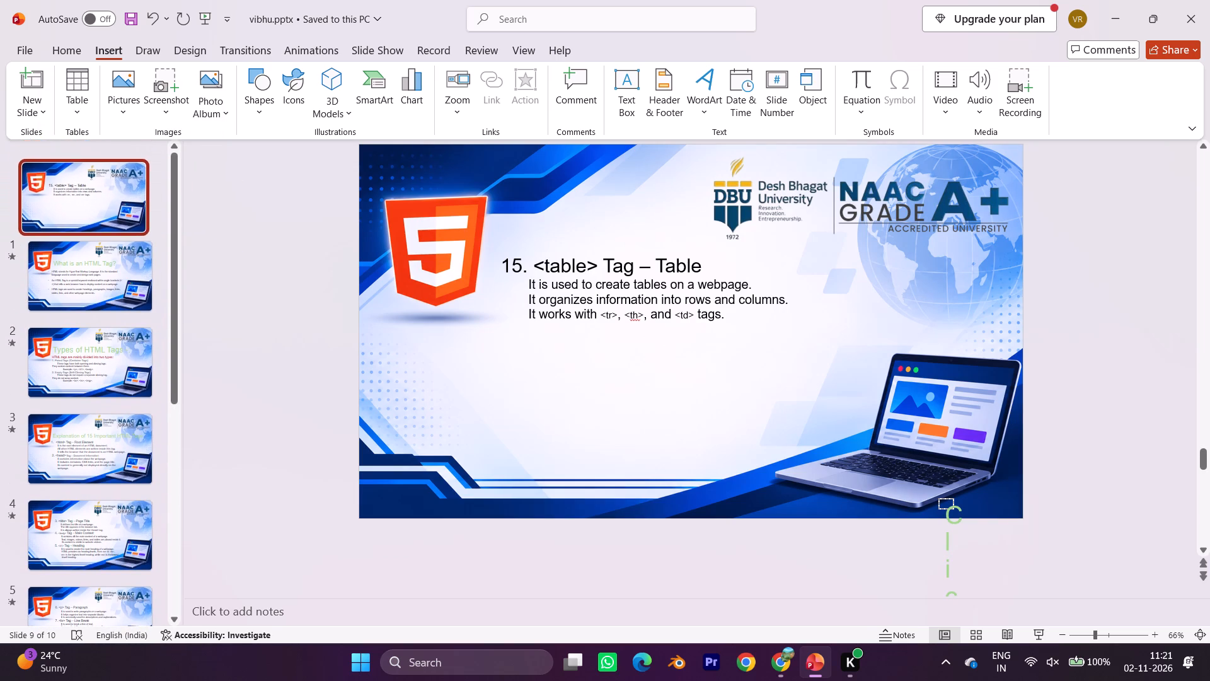
left_click_drag(79, 189, 83, 189)
right_click(83, 189)
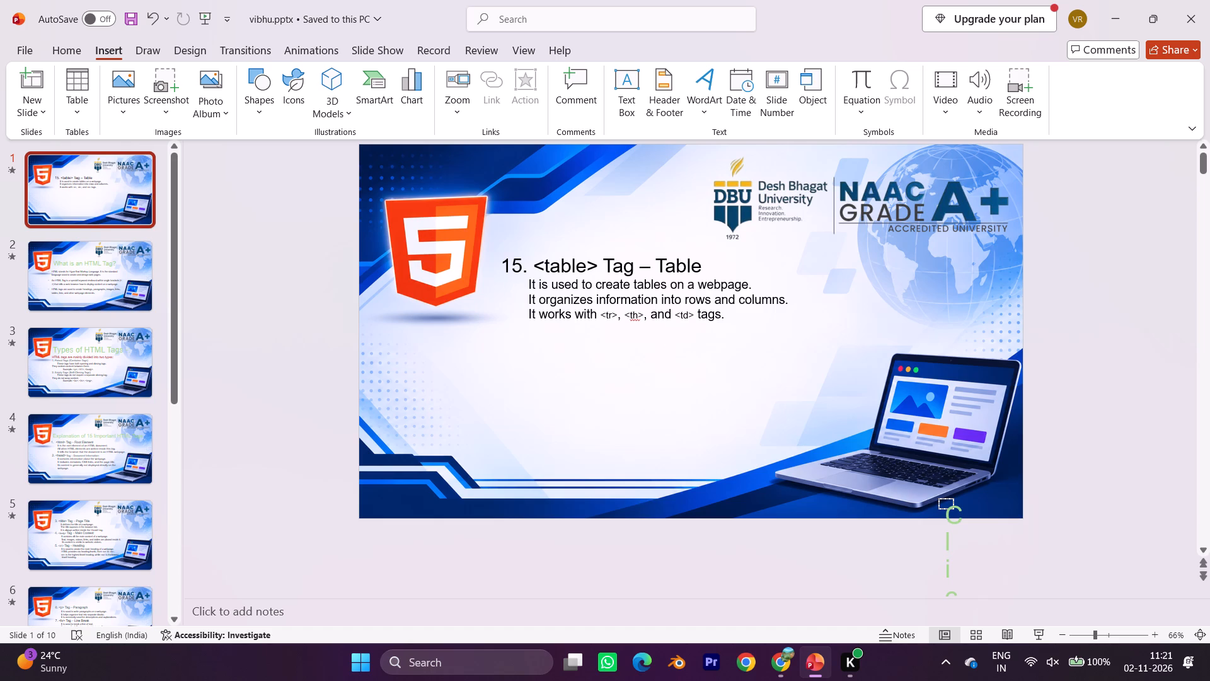
left_click_drag(83, 189, 643, 230)
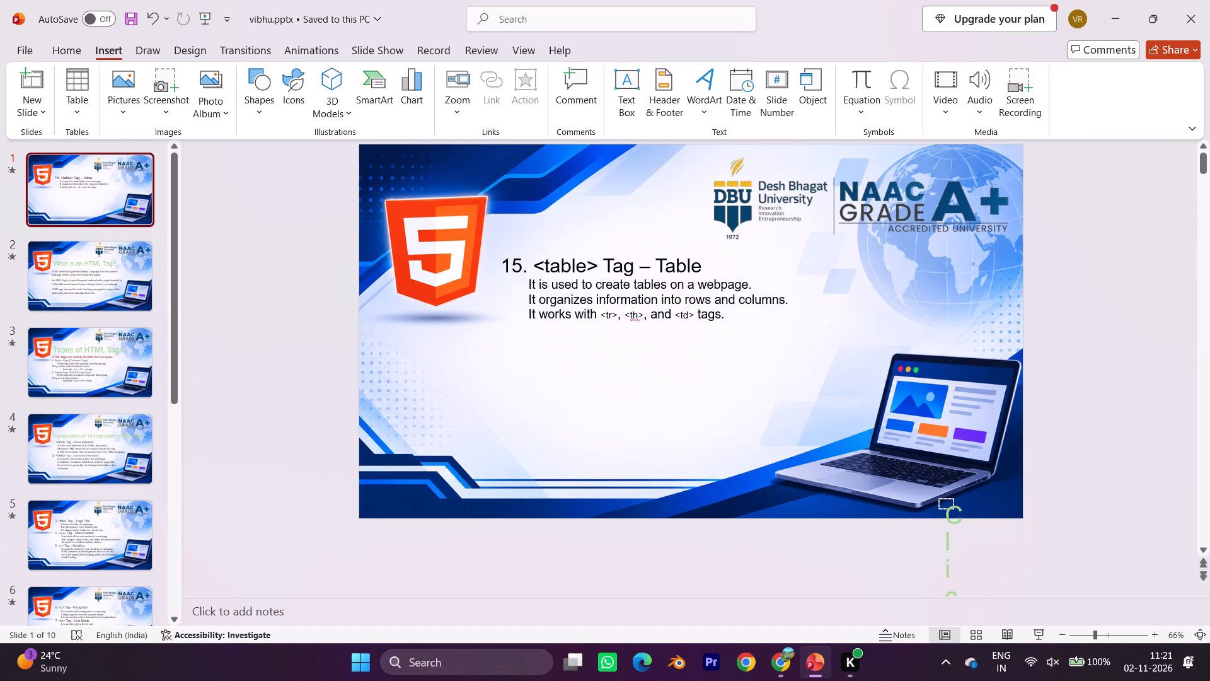
Clear all of the table tag text from the text box on the new first slide.
left_click(632, 327)
key("ctrl+a")
key("BackSpace")
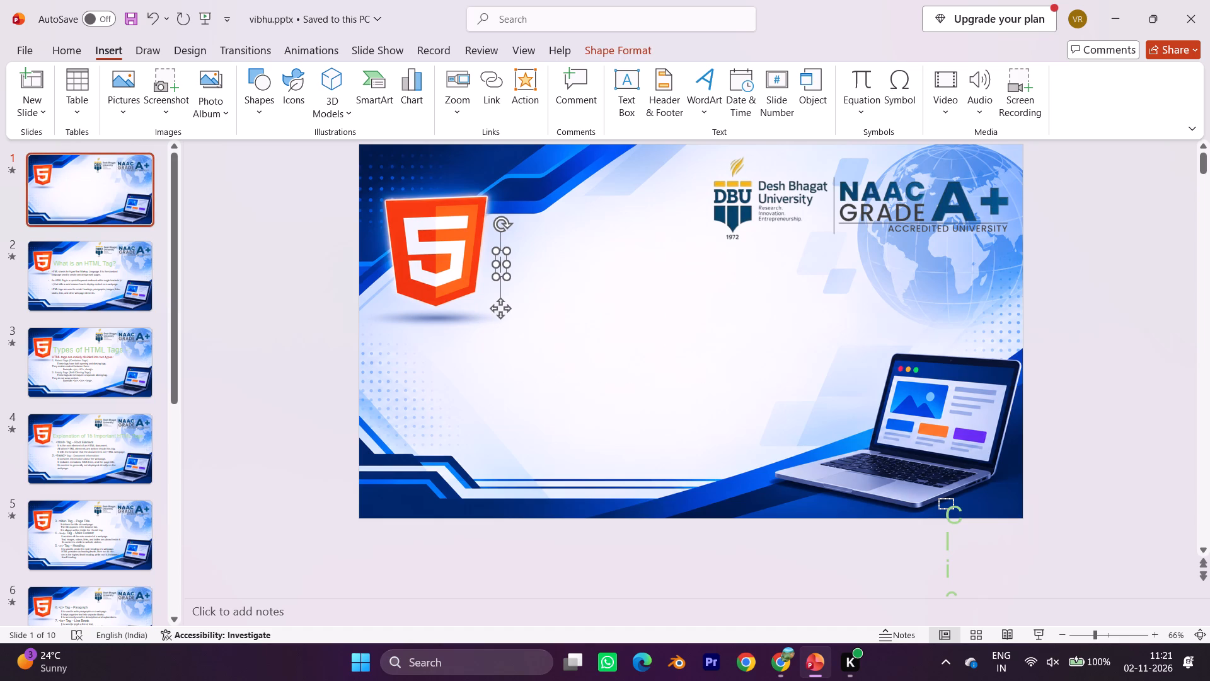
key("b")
key("BackSpace")
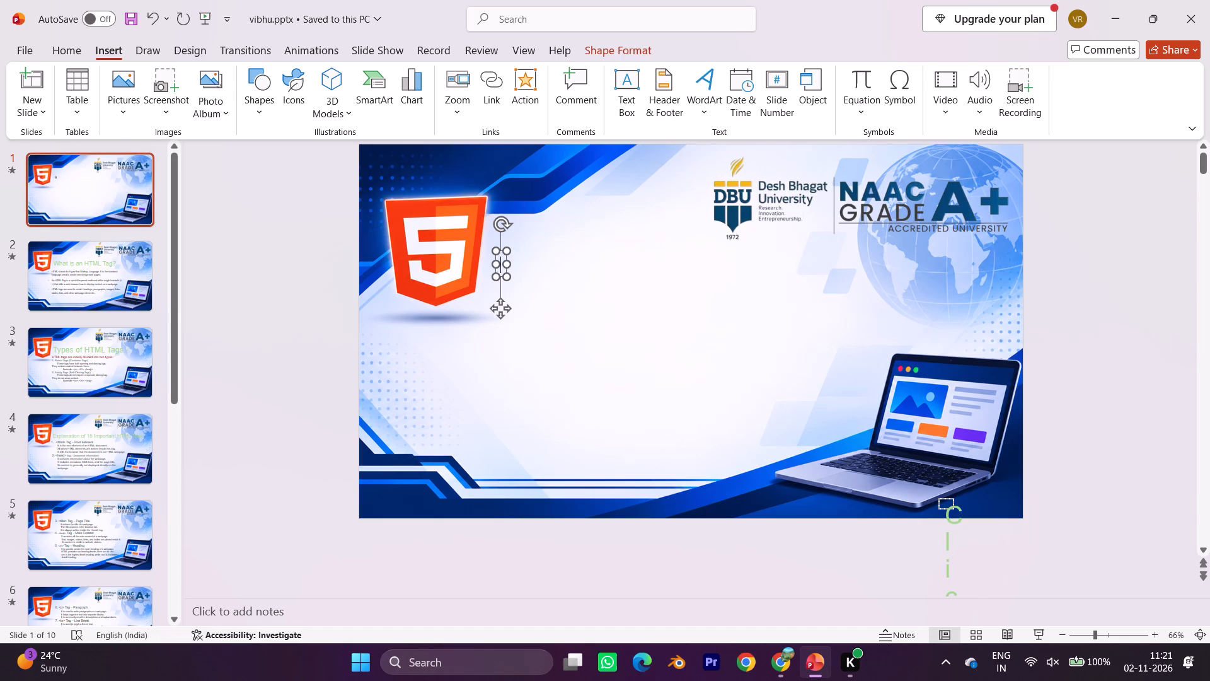
Enter a "Name :-" line followed by the student's name in the emptied text box on slide 1.
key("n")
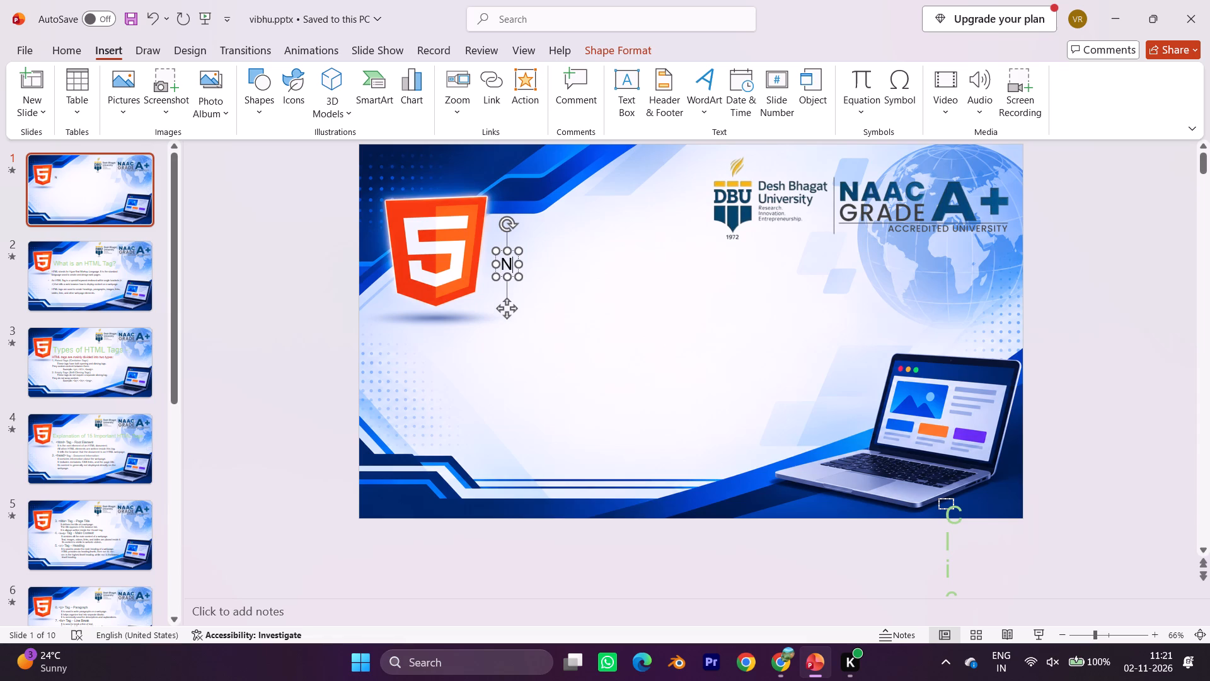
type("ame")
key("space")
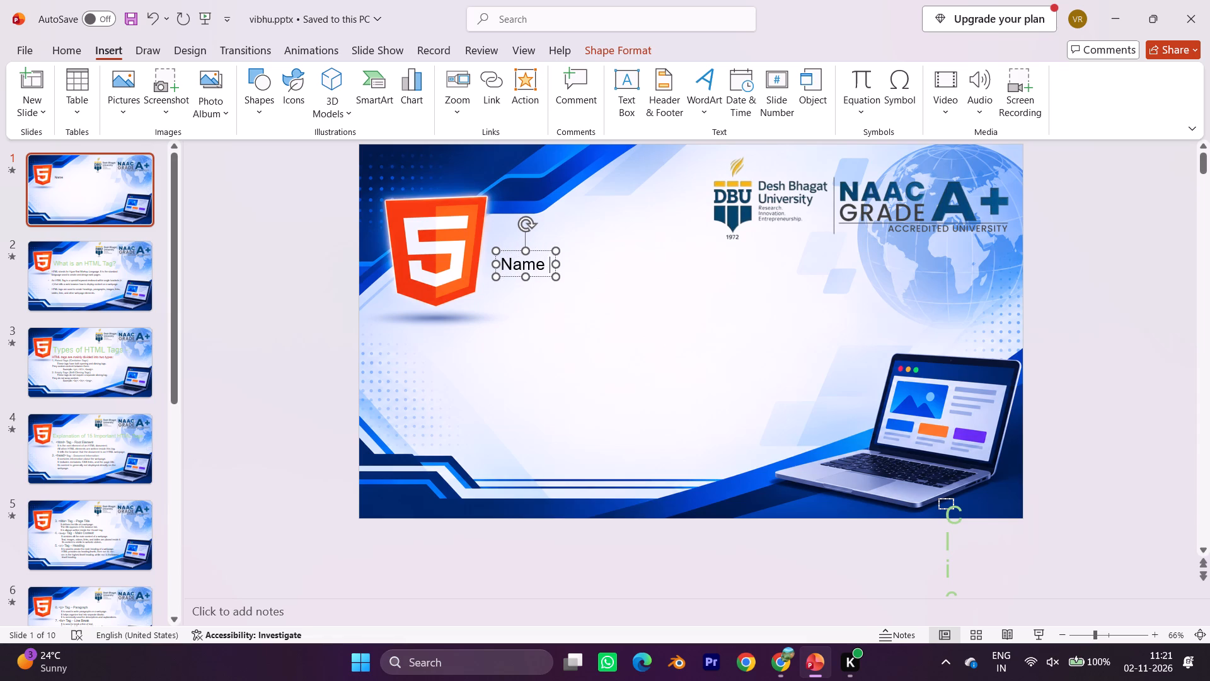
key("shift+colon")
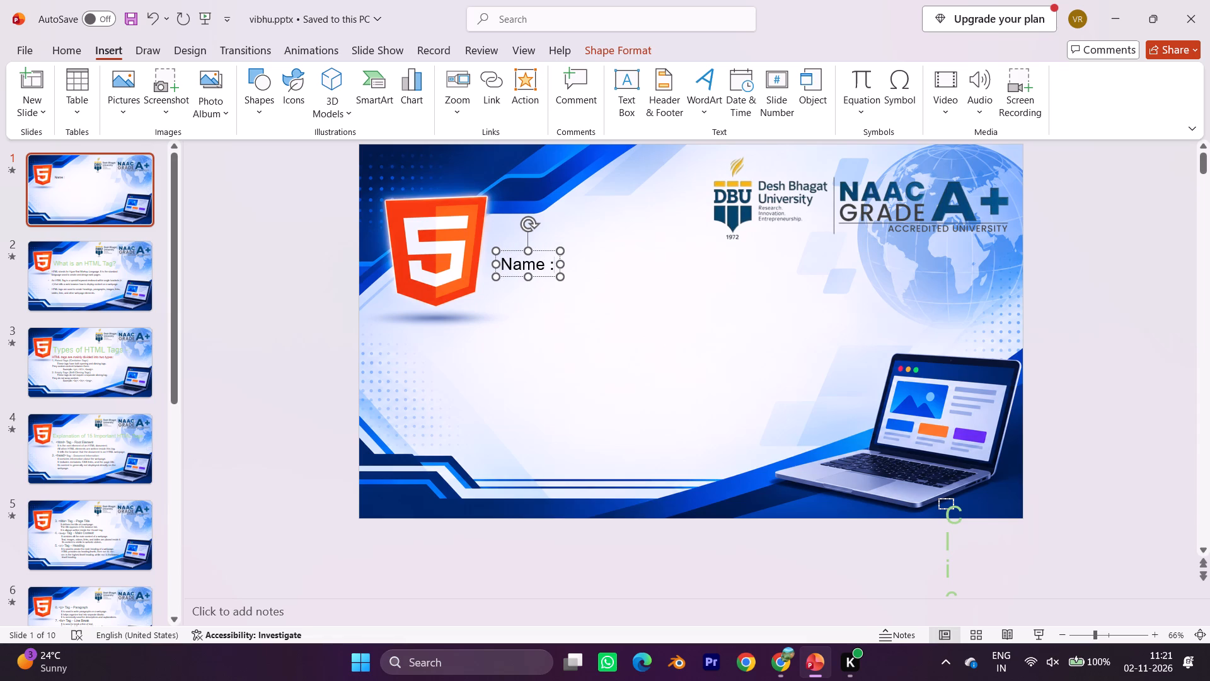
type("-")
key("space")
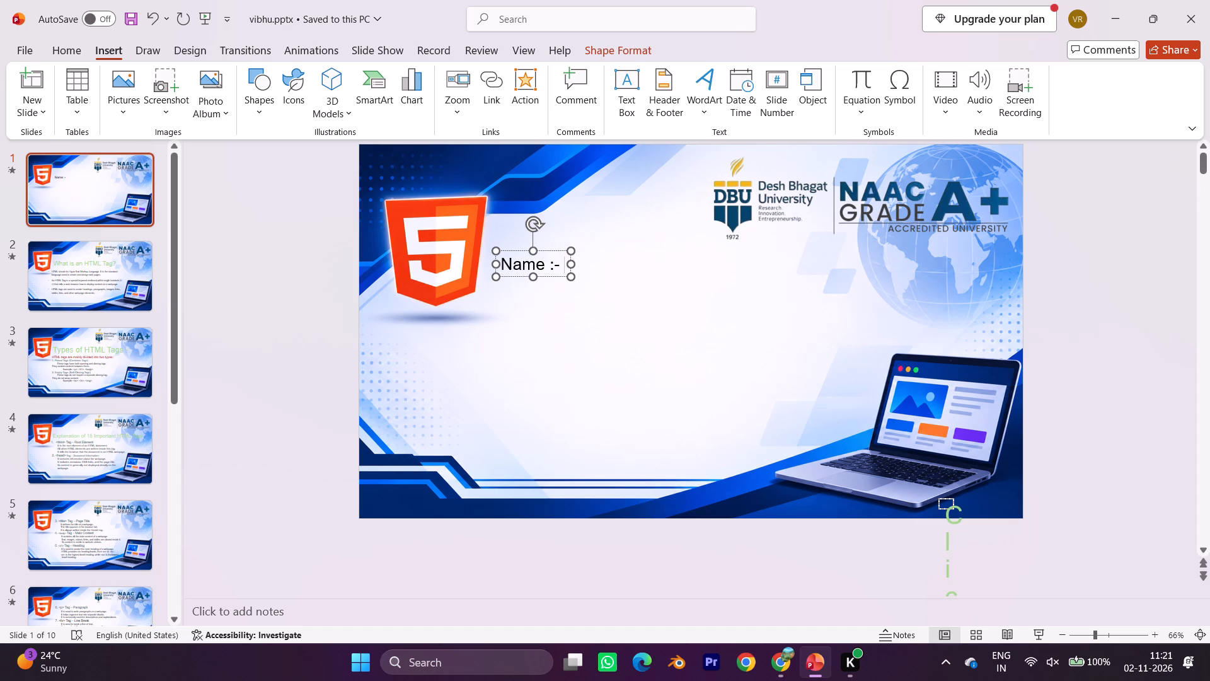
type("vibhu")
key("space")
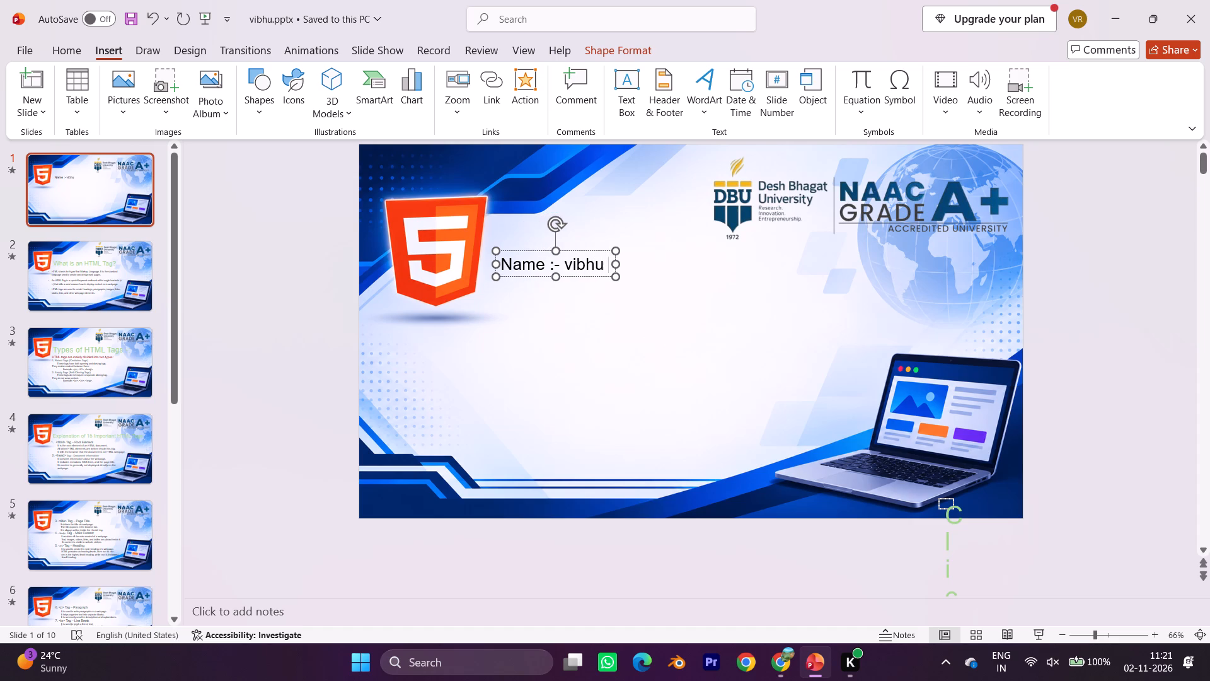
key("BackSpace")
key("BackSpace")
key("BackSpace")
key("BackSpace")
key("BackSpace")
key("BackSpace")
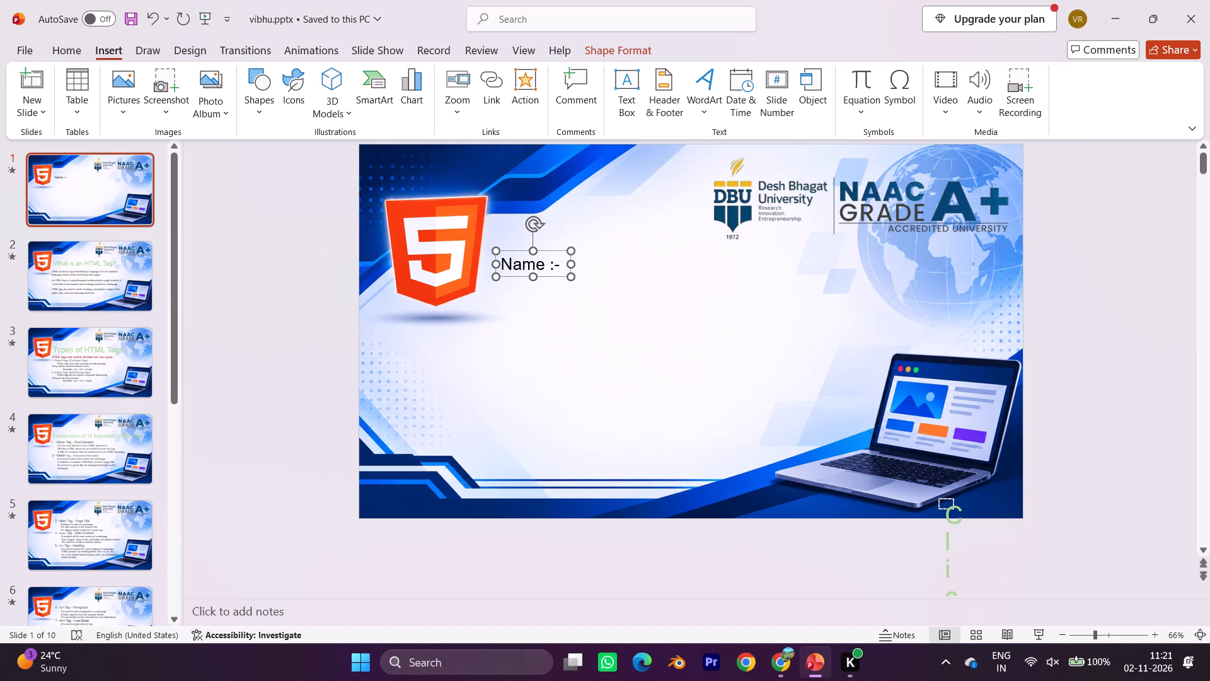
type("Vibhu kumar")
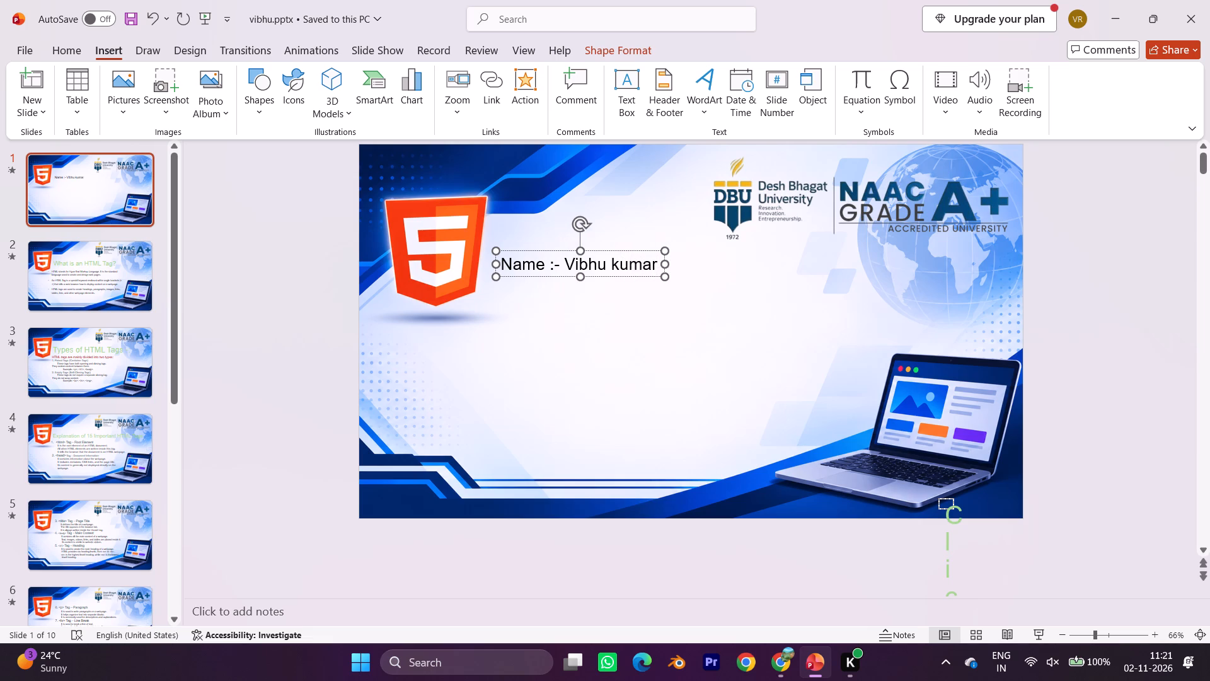
Add a second line with the label "Roll no. :-" below the name line on slide 1.
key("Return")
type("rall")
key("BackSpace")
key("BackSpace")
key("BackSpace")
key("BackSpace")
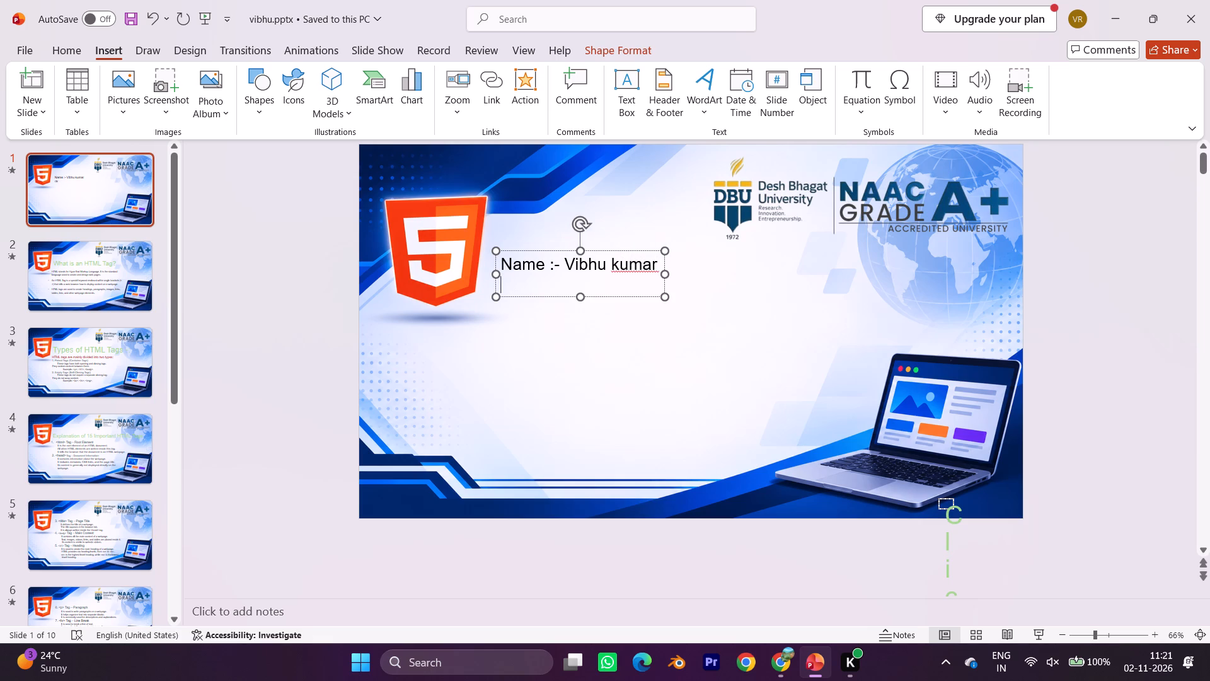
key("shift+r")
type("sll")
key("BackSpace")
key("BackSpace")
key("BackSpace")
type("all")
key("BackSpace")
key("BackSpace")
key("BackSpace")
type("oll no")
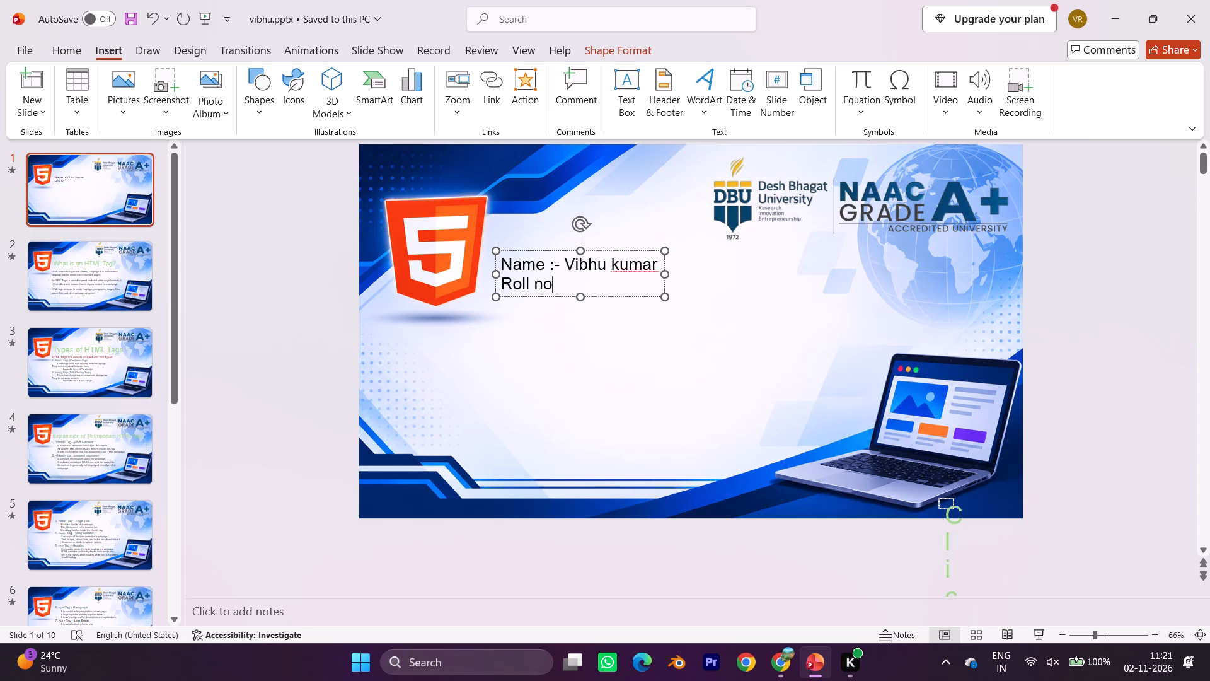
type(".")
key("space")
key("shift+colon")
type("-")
Enter the student's roll number after the "Roll no. :-" label.
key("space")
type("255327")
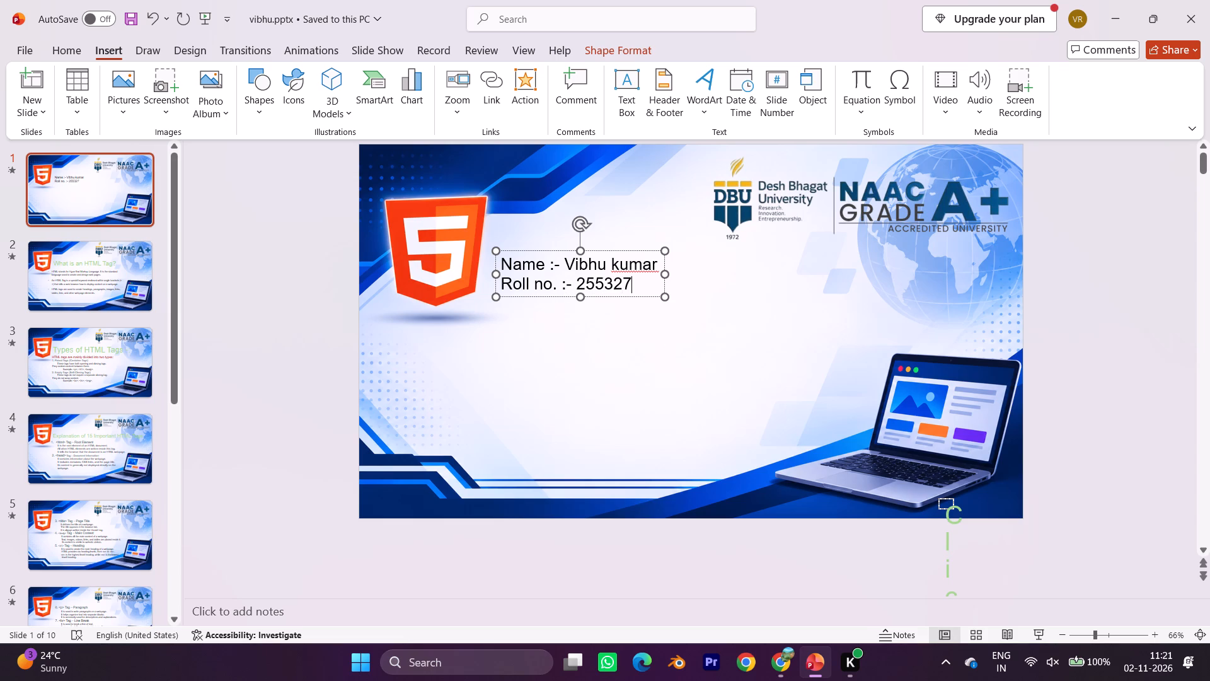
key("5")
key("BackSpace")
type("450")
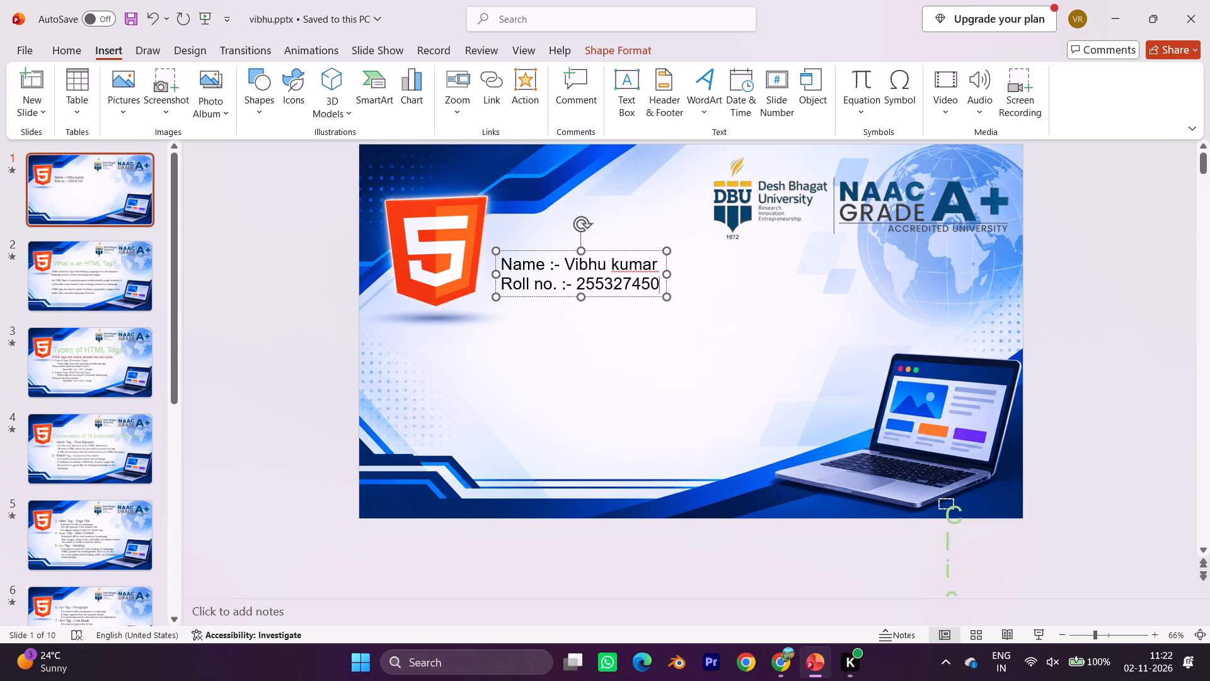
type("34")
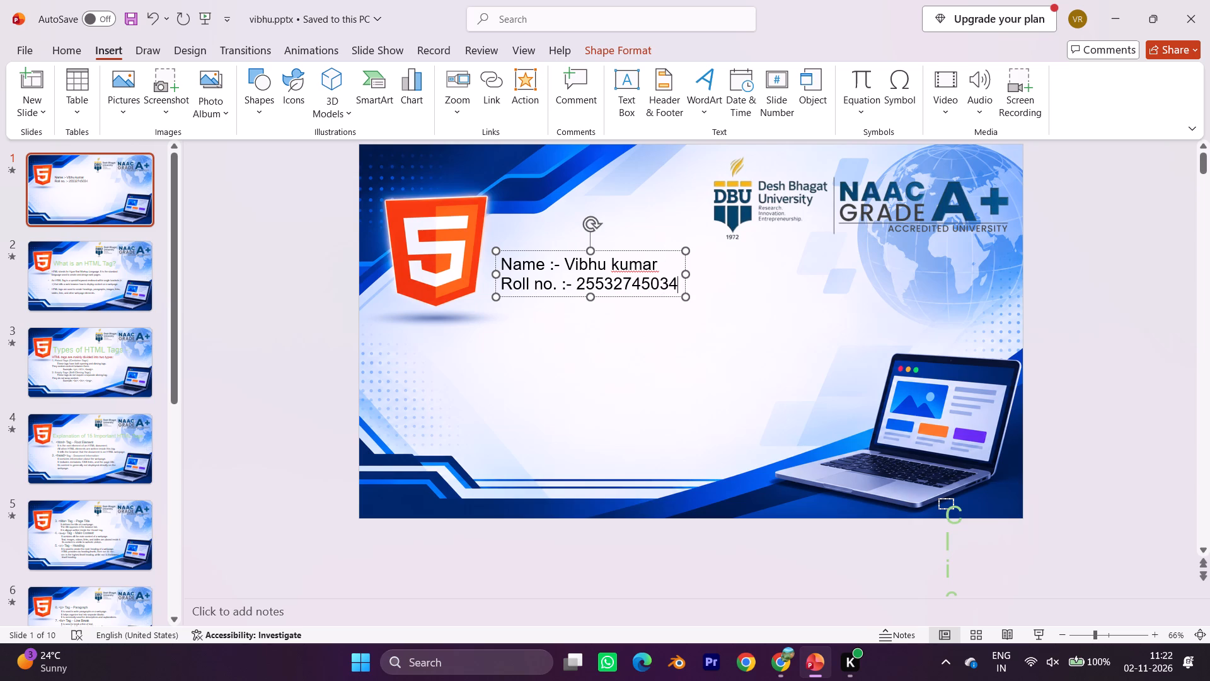
Add a third line with the capitalised label "Course :-" below the roll number on slide 1.
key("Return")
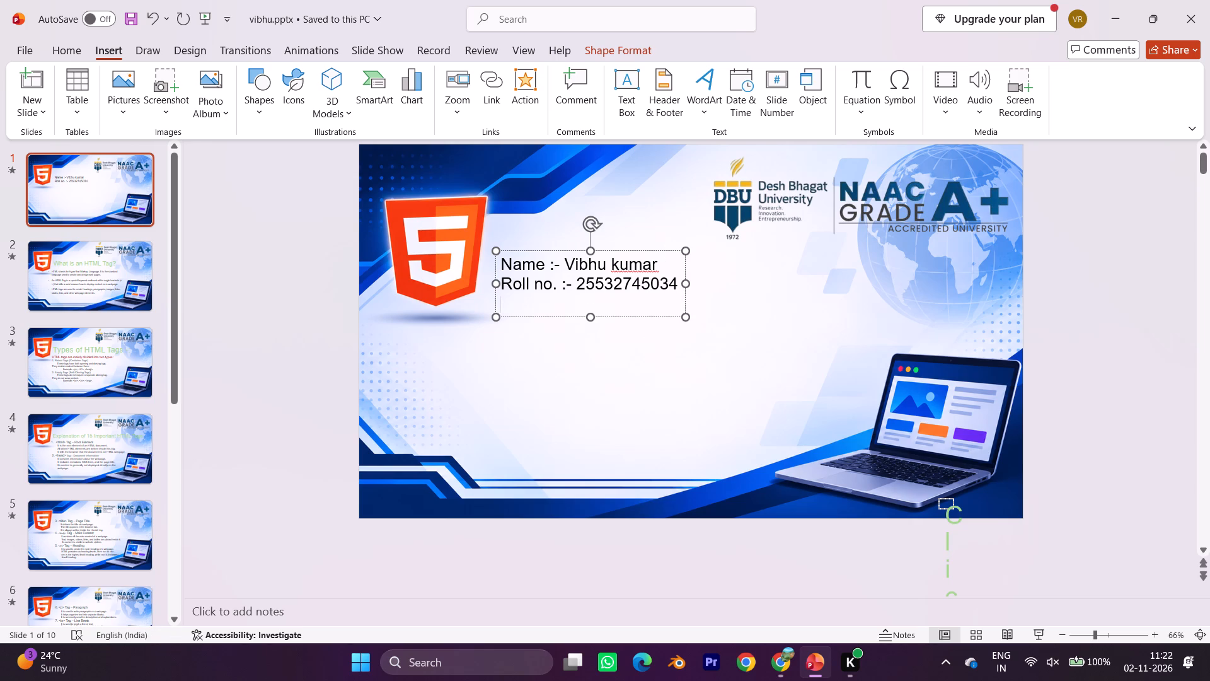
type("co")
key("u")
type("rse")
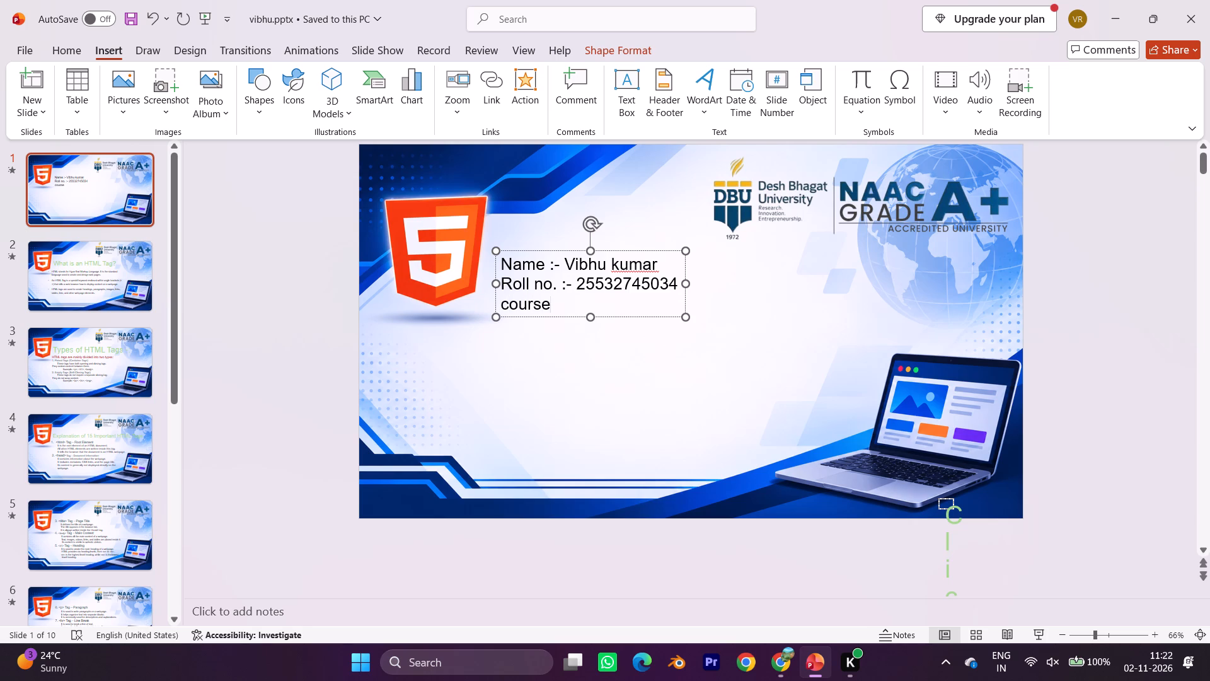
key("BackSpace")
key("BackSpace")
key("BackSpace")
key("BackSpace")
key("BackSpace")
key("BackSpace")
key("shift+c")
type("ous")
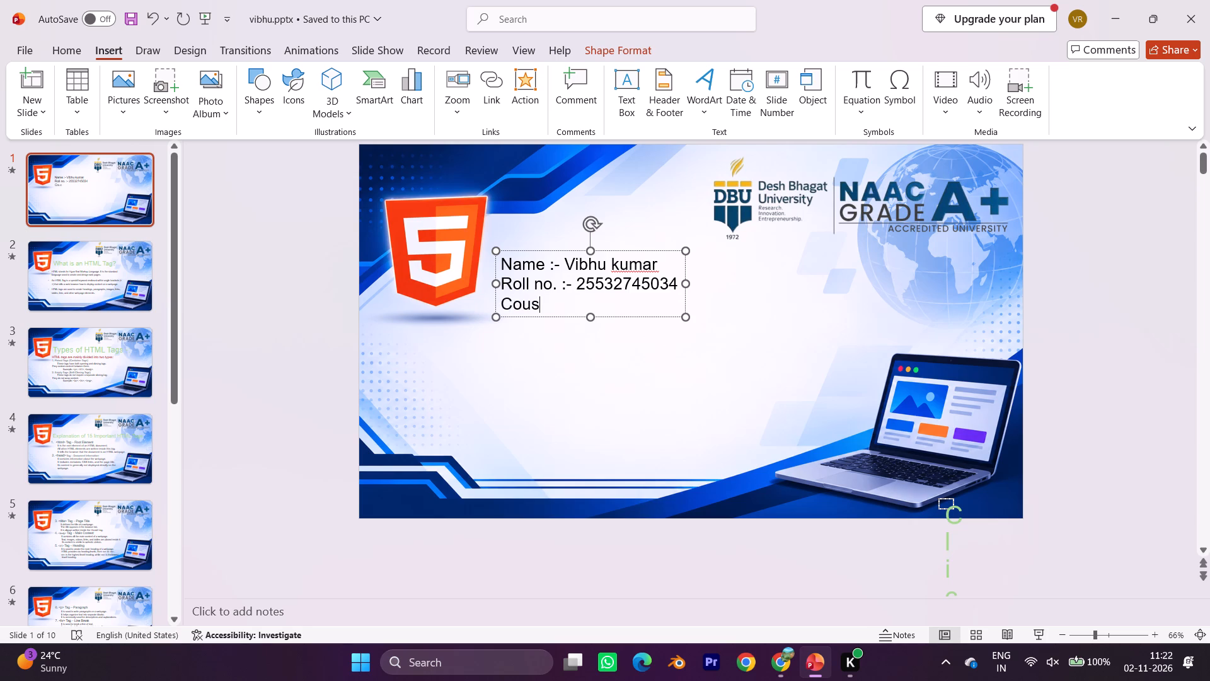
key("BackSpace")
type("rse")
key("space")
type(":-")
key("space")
Enter "B tech (cse (ai & d.s" after the "Course :-" label.
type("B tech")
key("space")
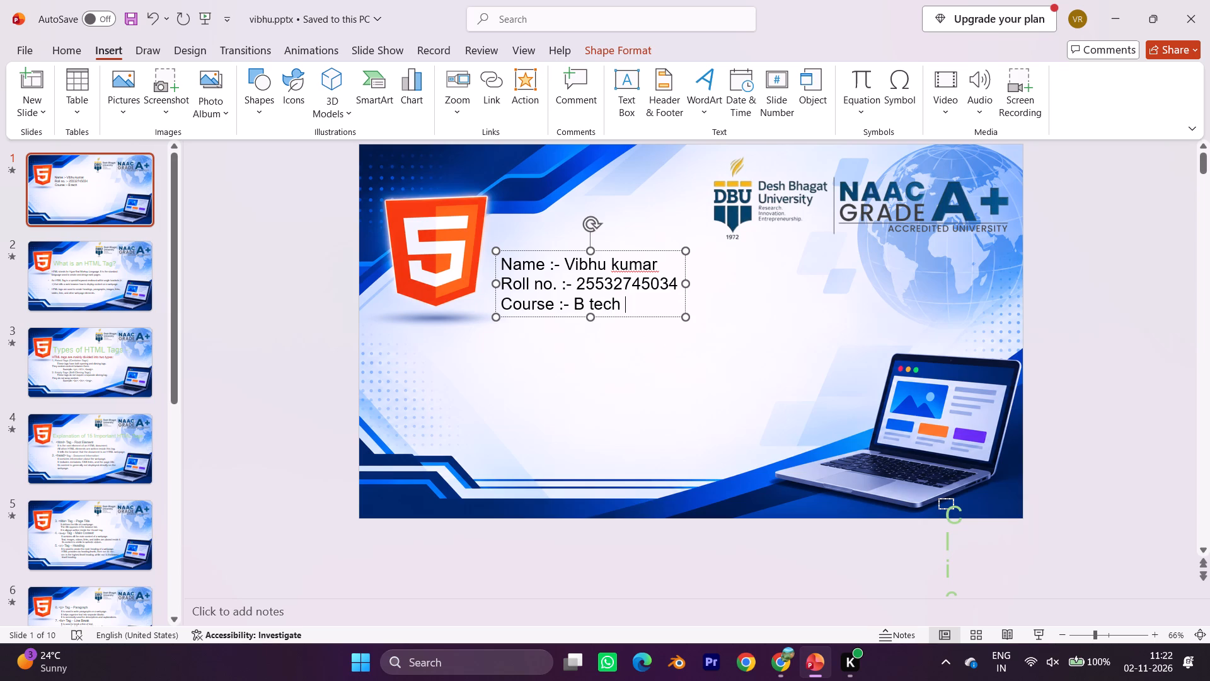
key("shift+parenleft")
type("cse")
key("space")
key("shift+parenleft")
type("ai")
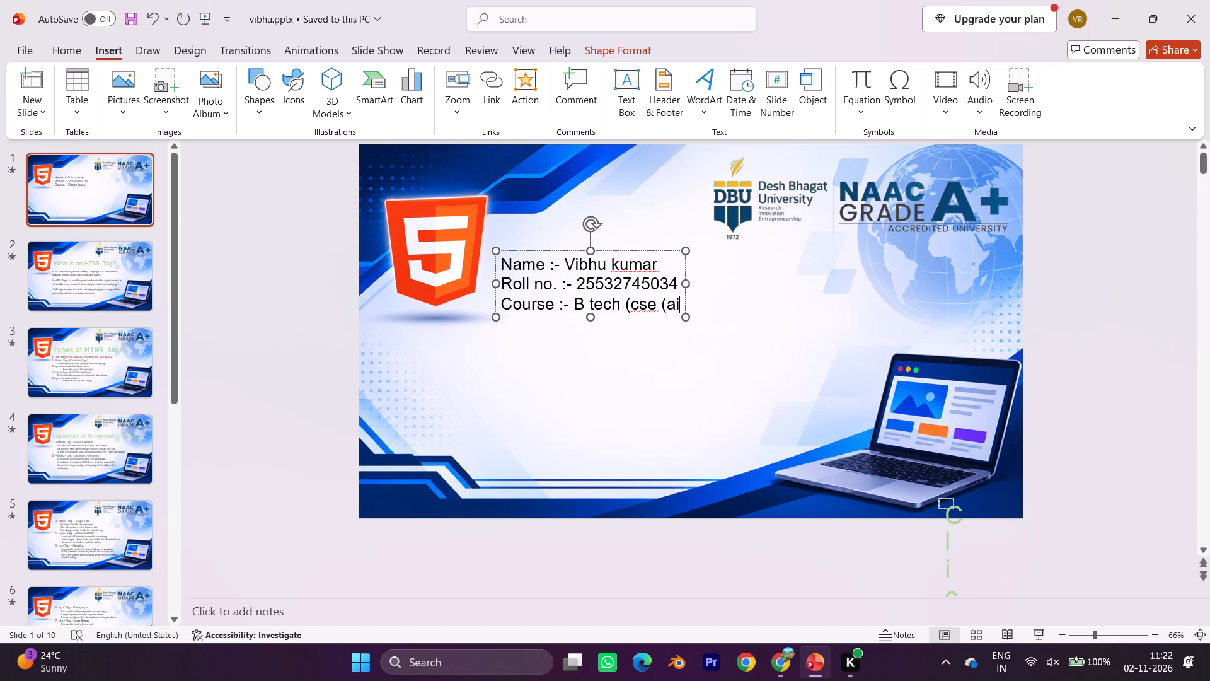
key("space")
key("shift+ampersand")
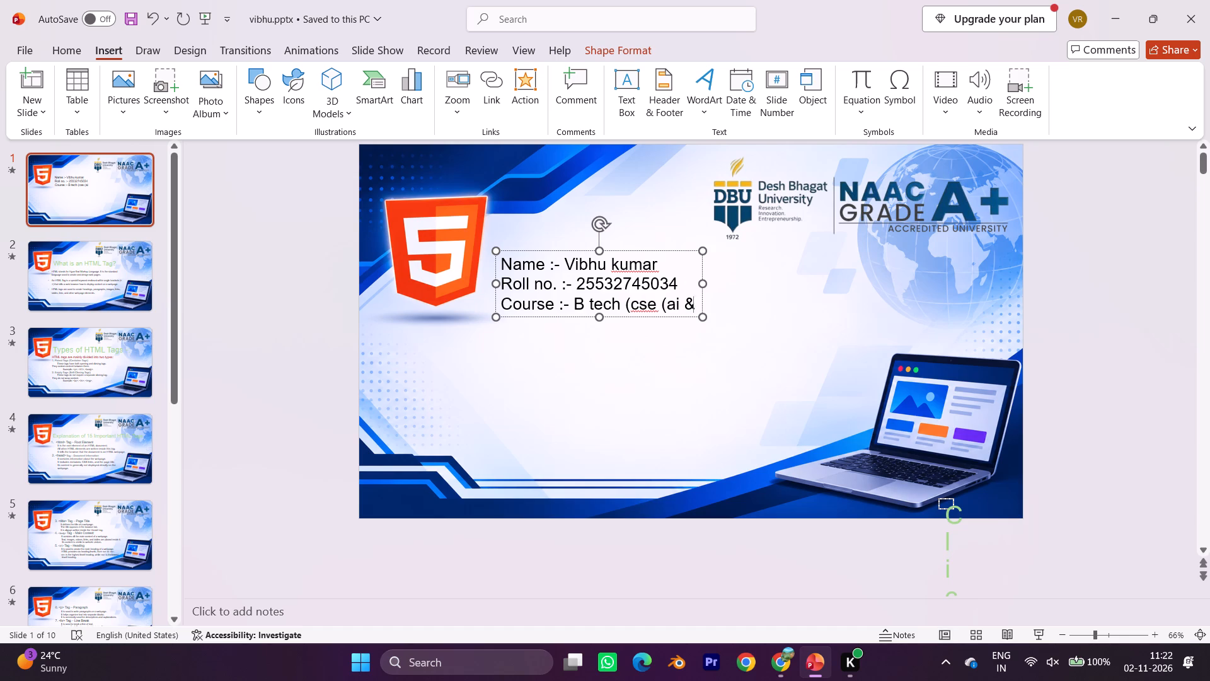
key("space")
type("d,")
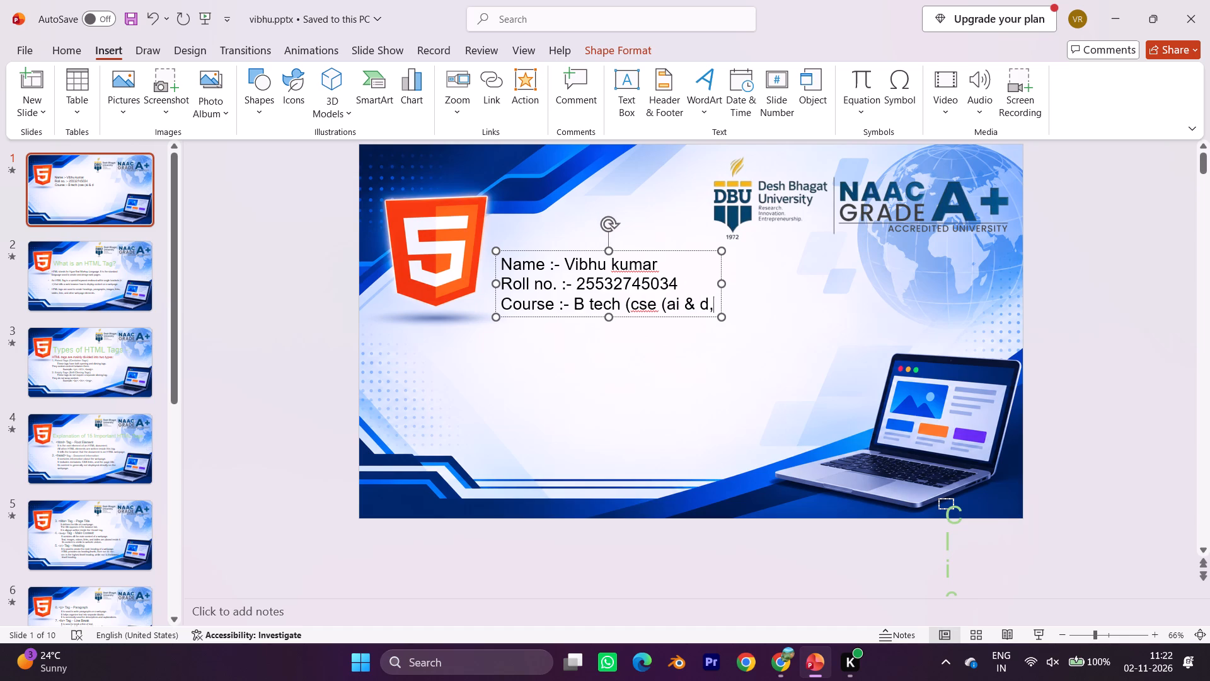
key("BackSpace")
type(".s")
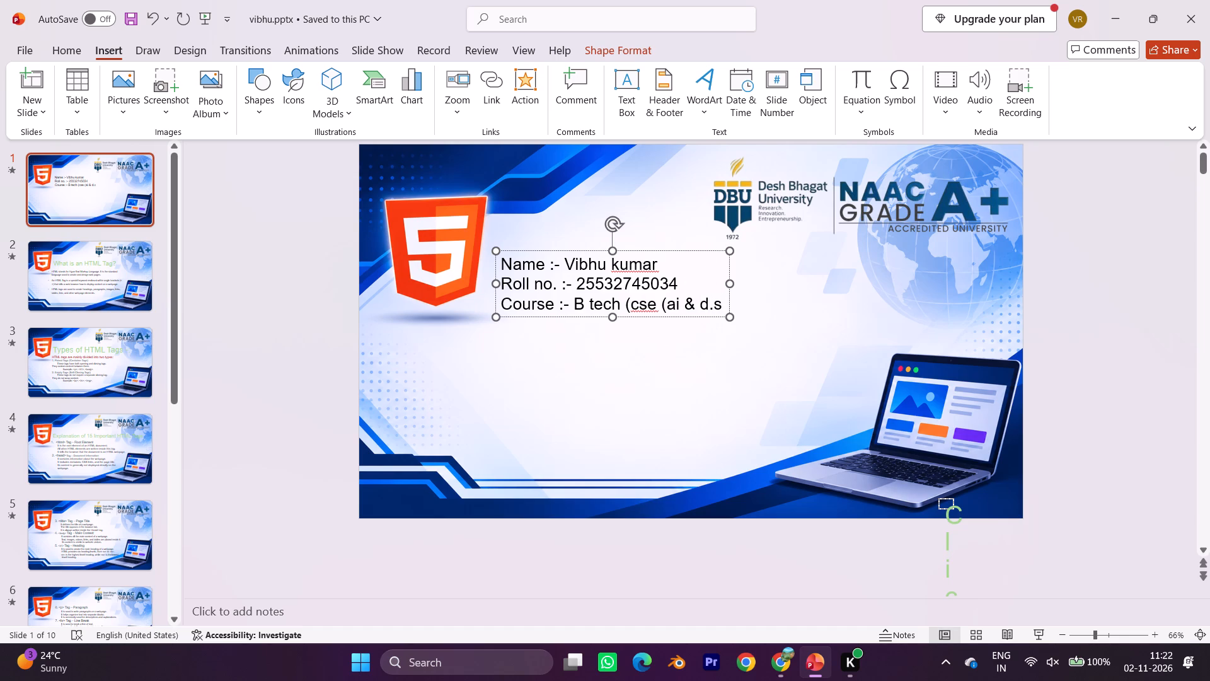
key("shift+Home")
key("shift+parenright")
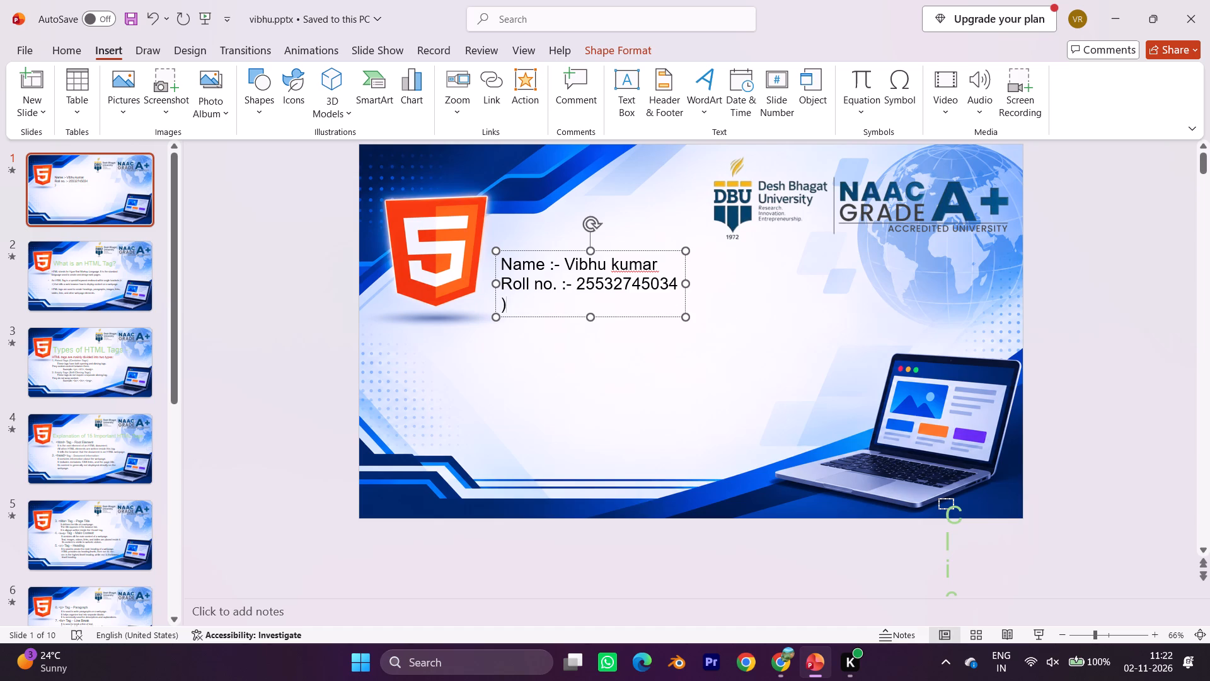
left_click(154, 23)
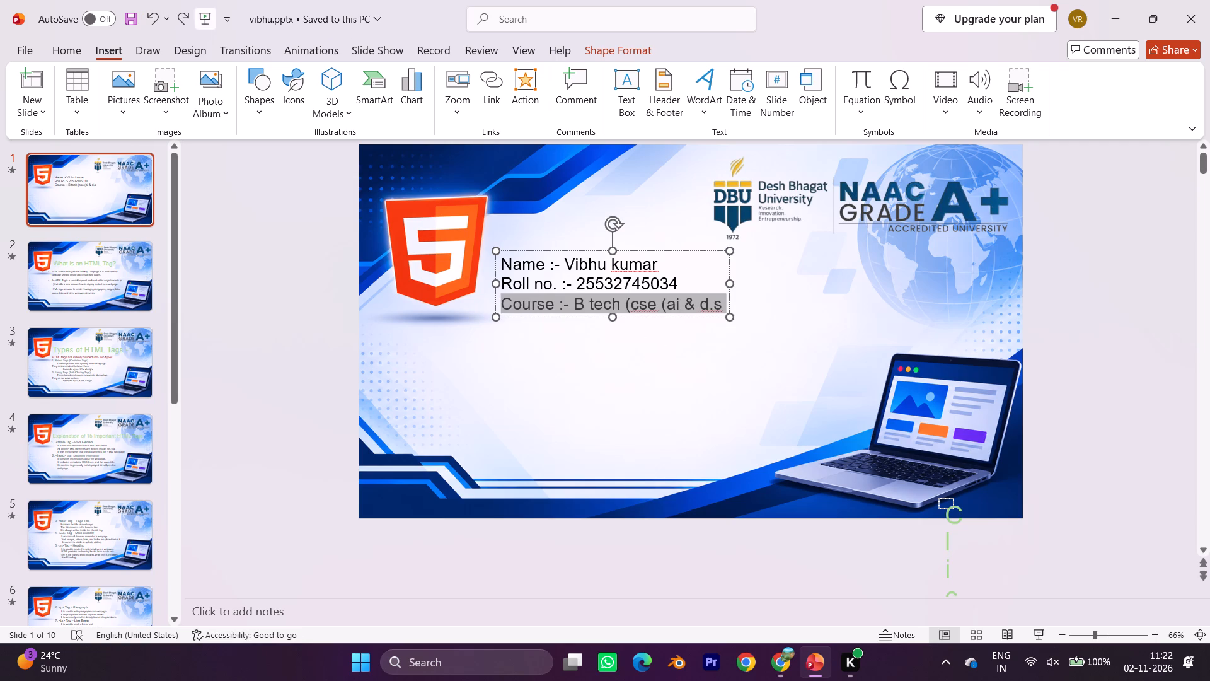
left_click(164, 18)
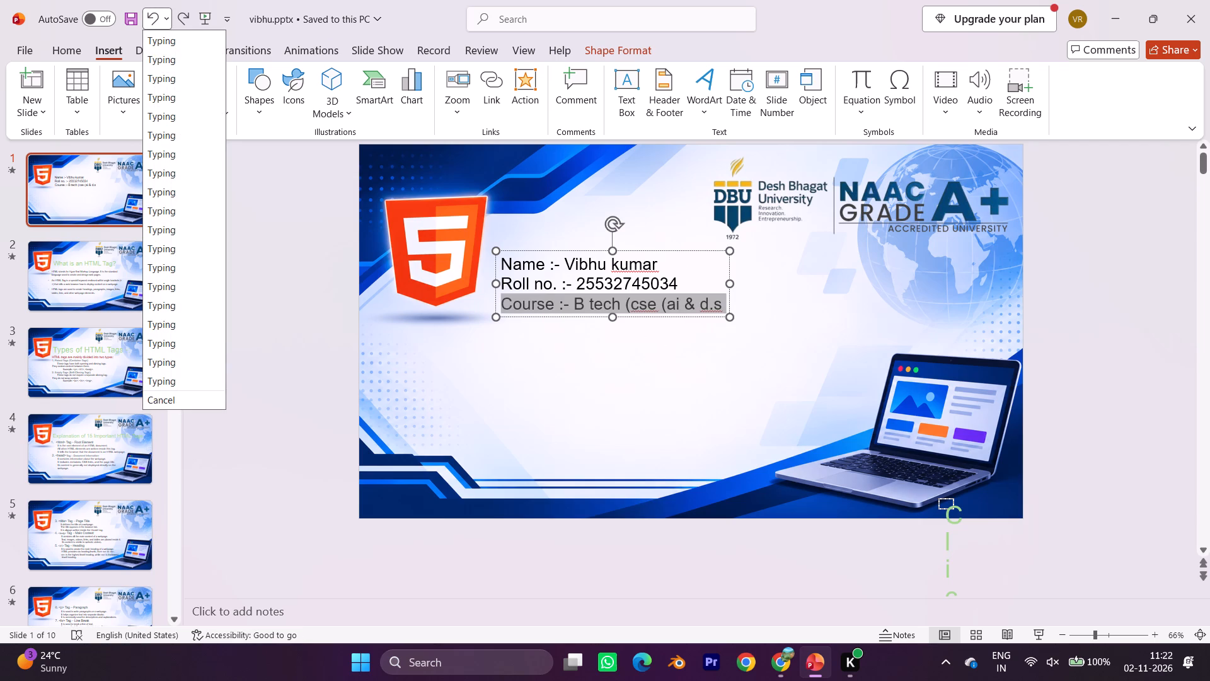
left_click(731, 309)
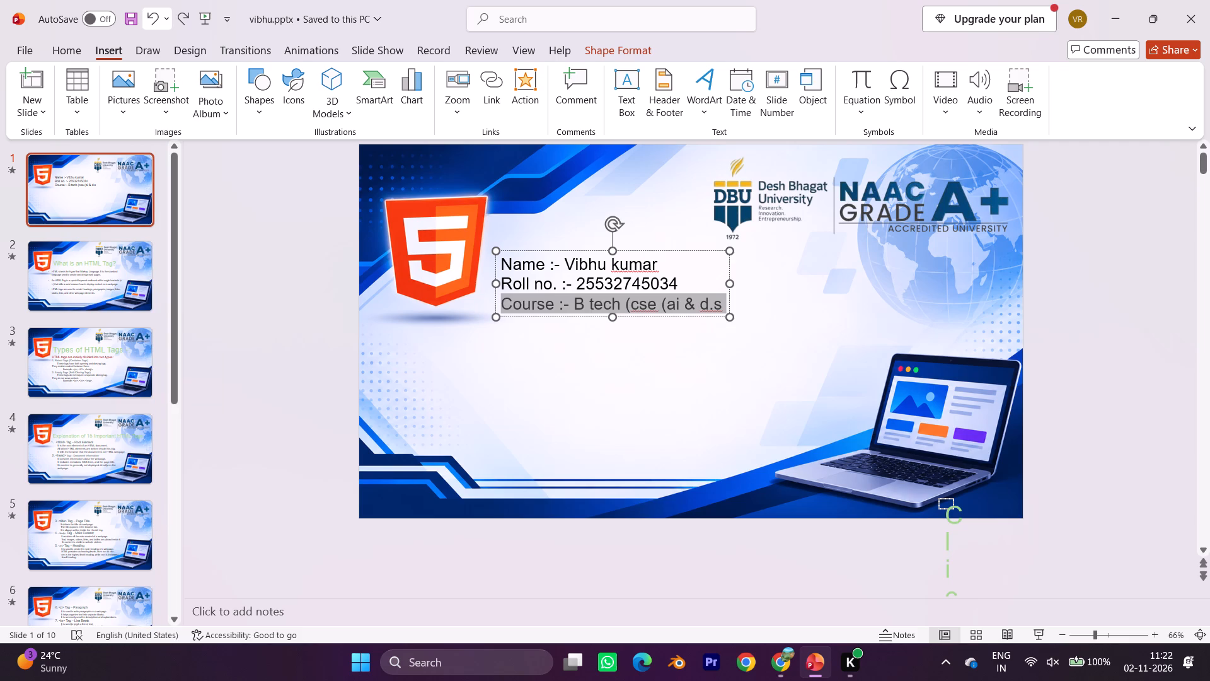
Complete the course entry by adding two closing brackets after "d.s".
left_click(718, 298)
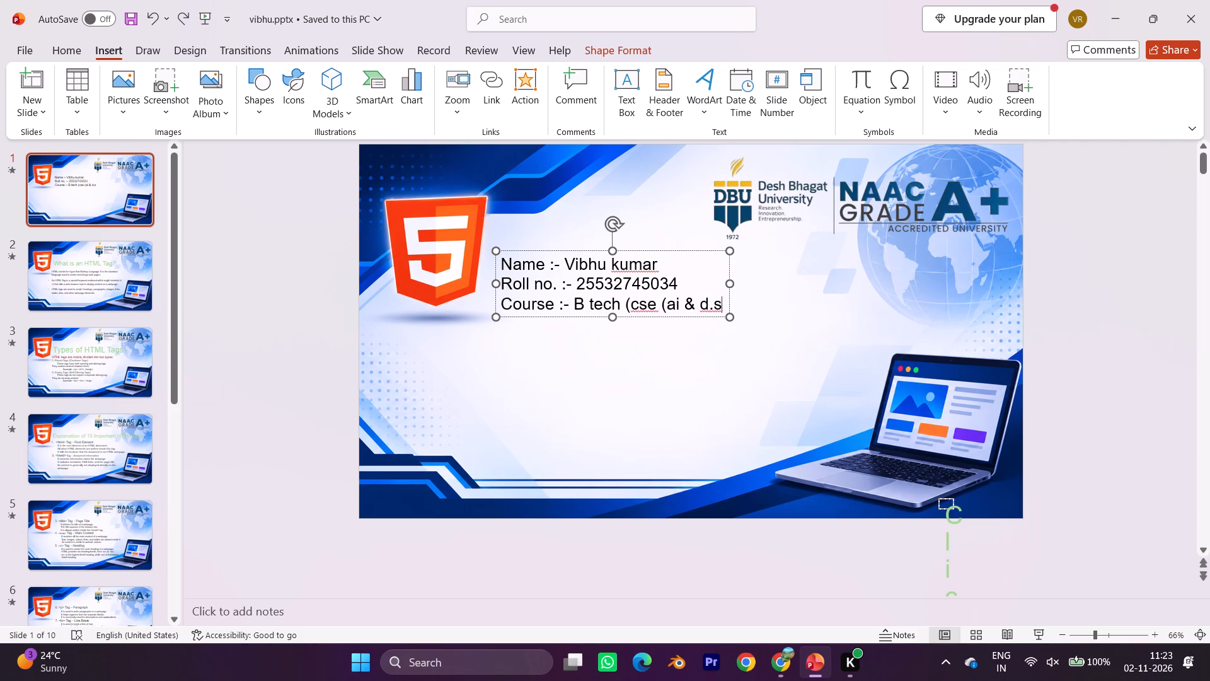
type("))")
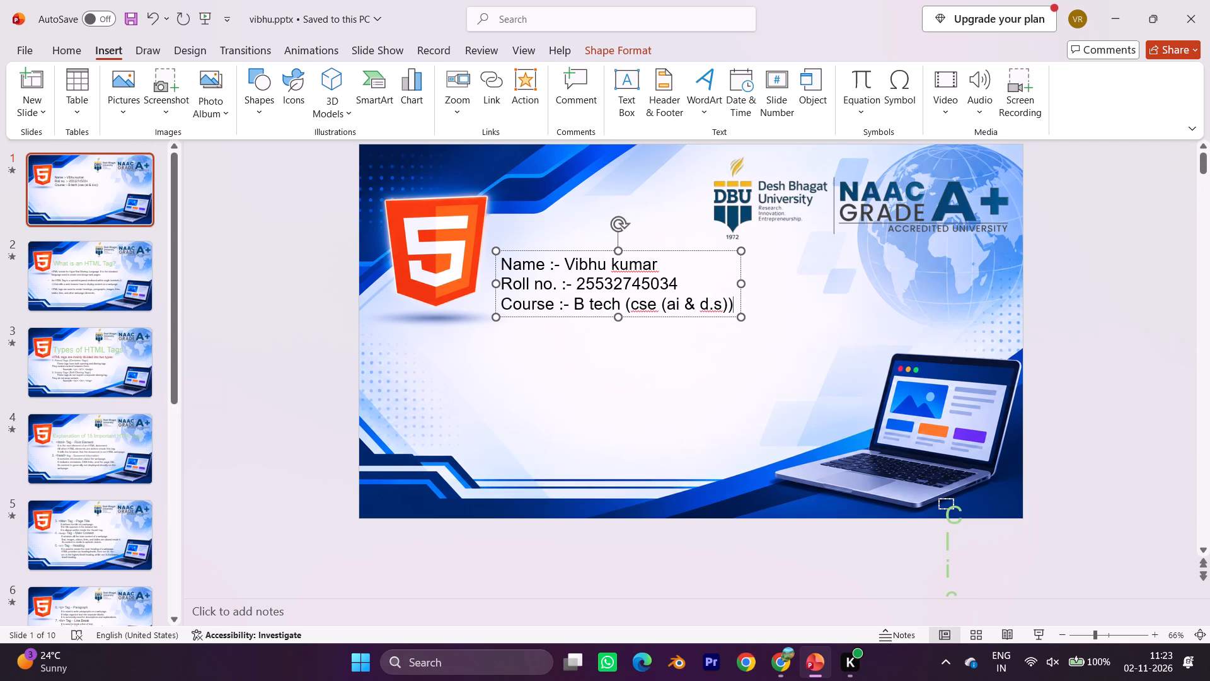
Have the spelling checker ignore all occurrences of "d.s" in the course line.
right_click(710, 307)
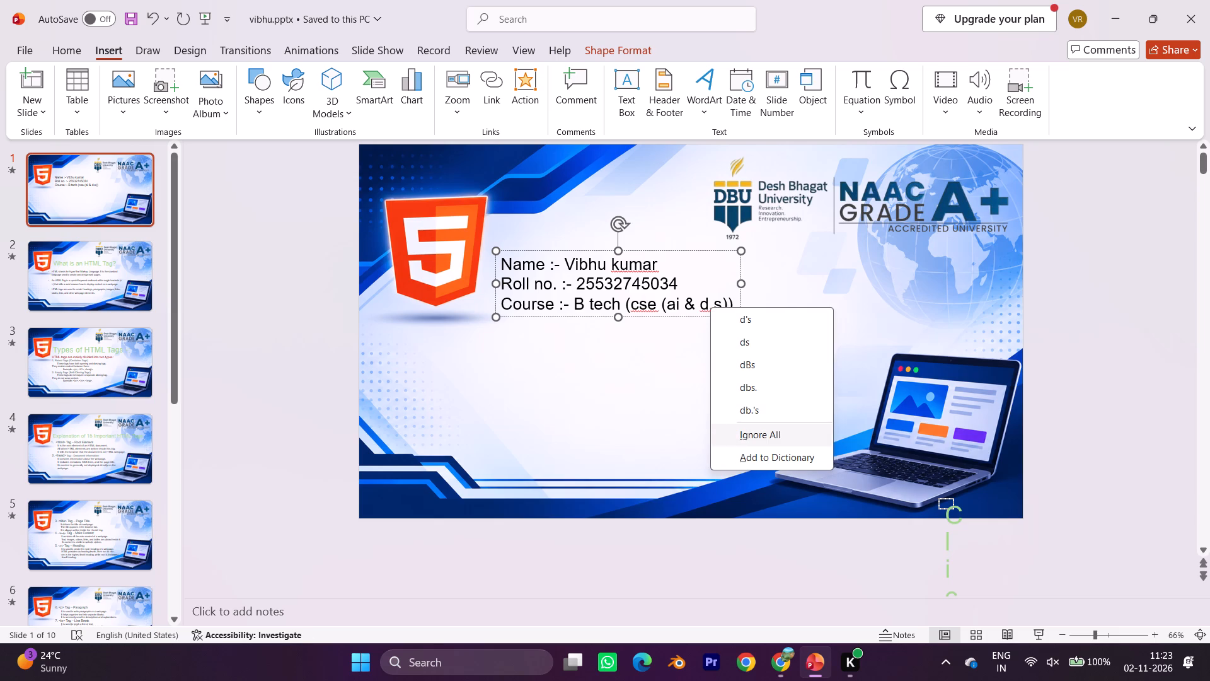
left_click(746, 436)
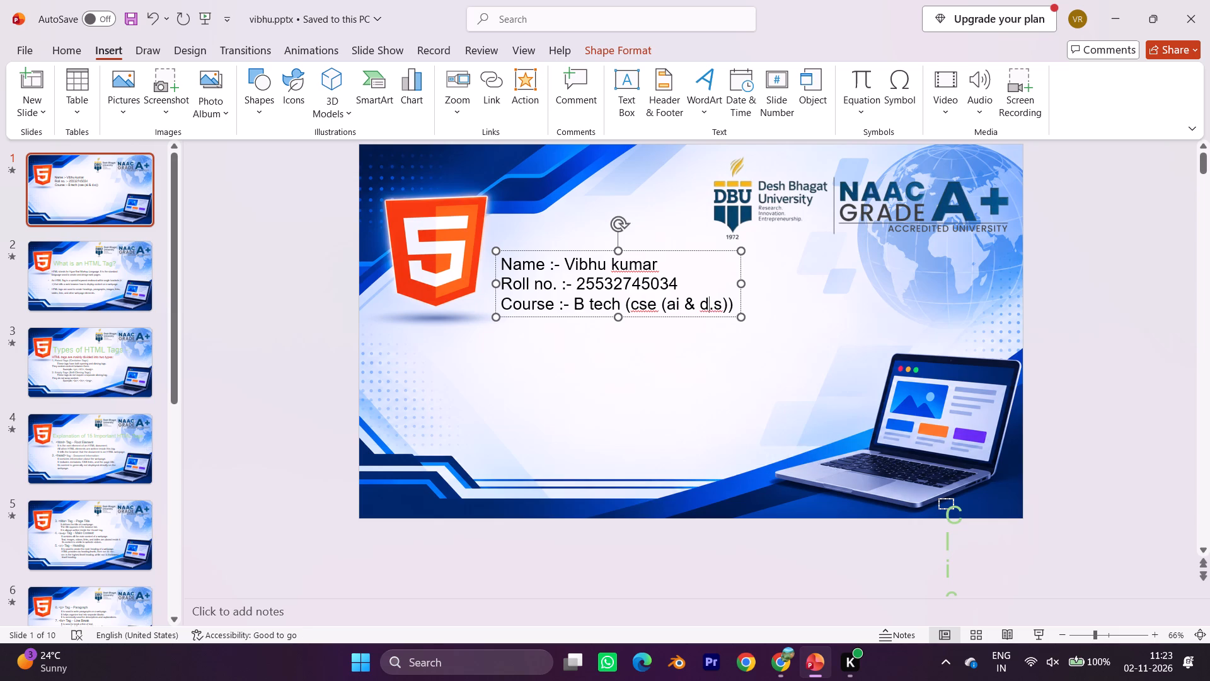
left_click(721, 308)
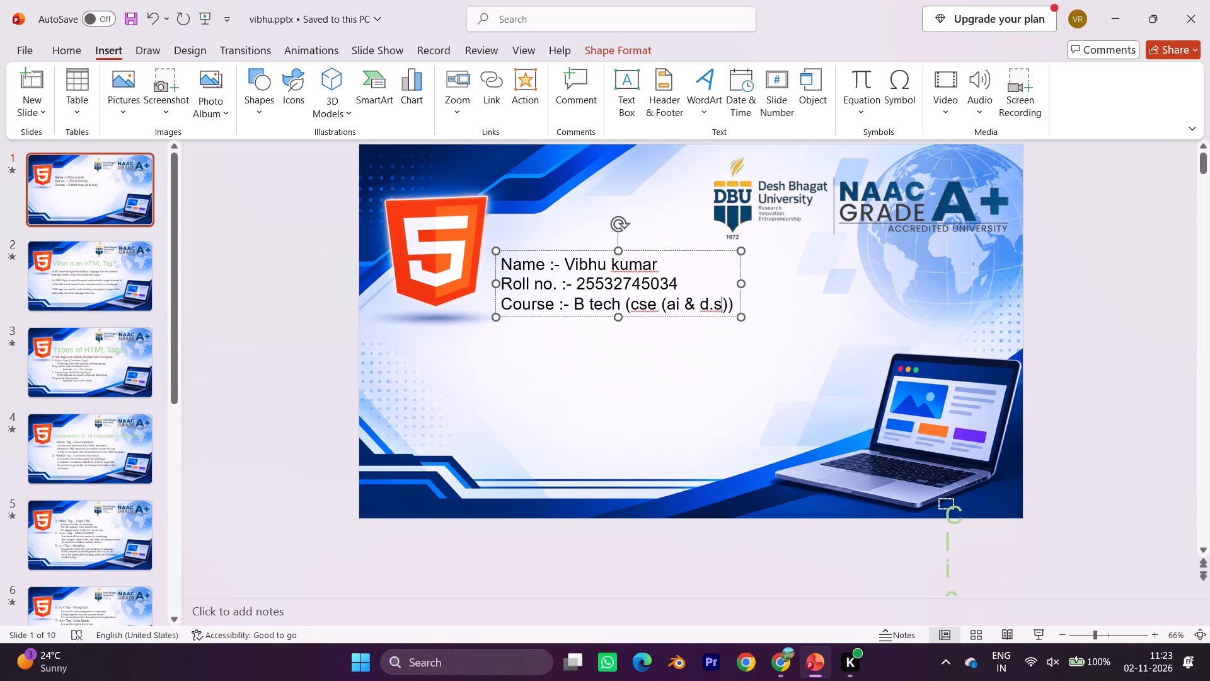
double_click(721, 308)
left_click_drag(703, 308, 725, 310)
right_click(725, 310)
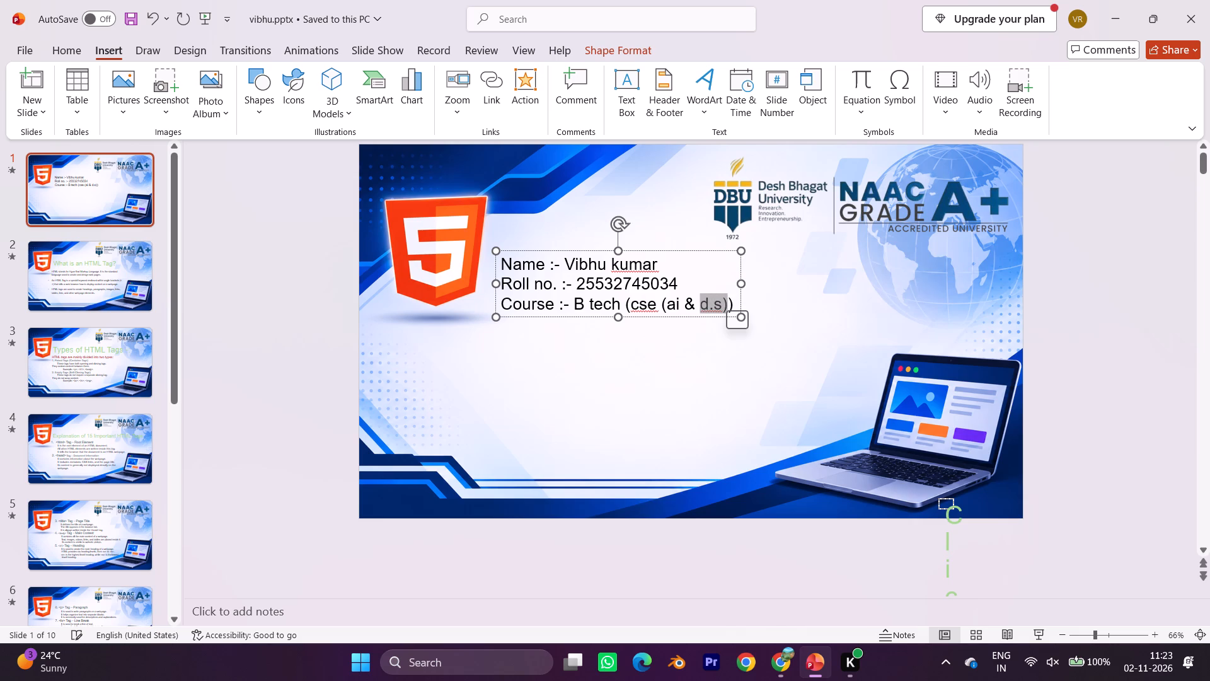
right_click(725, 310)
right_click(725, 310)
right_click(725, 310)
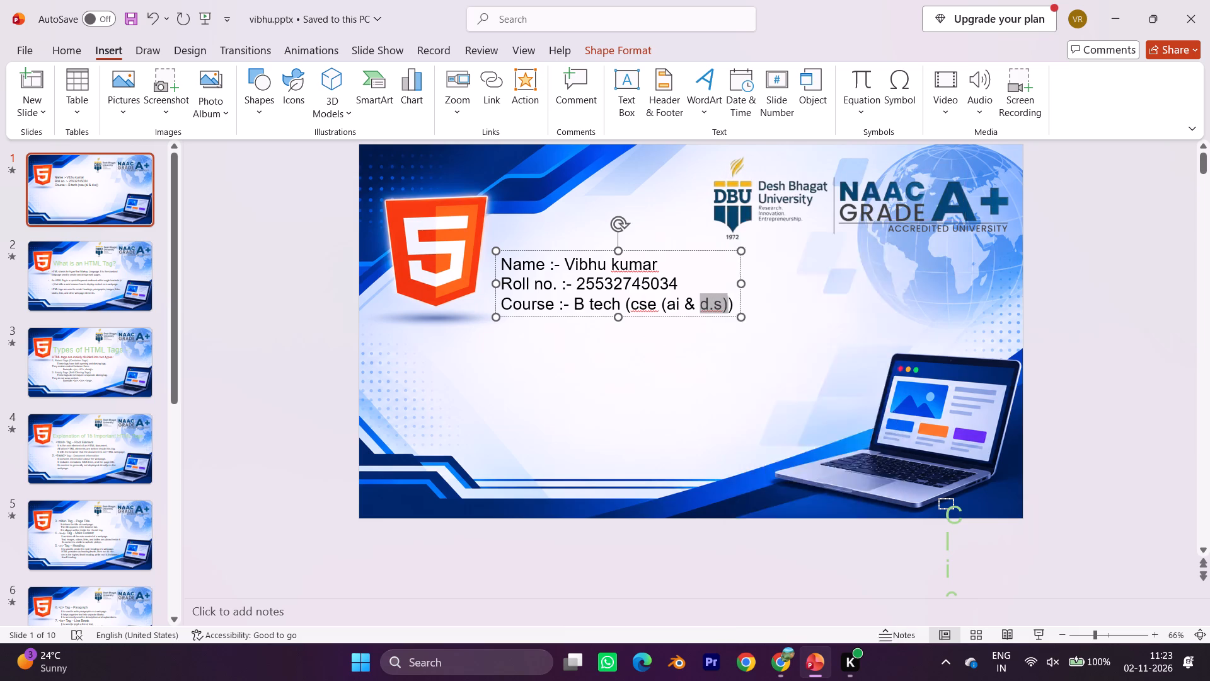
right_click(719, 313)
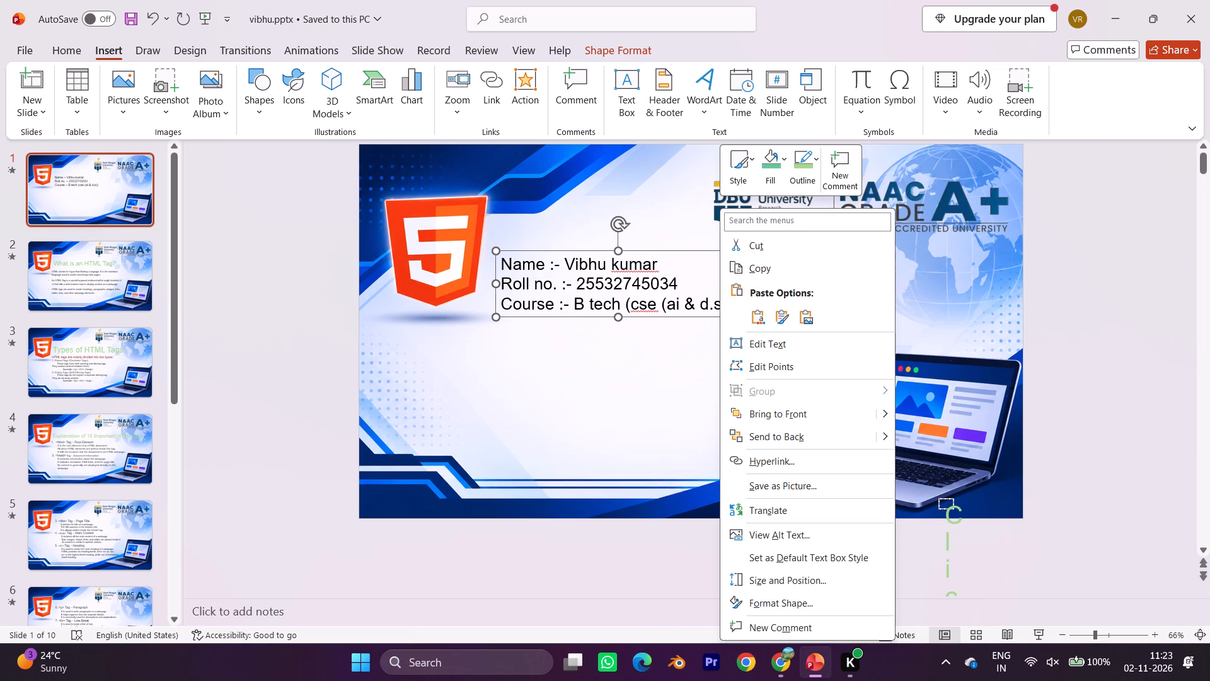
left_click(705, 305)
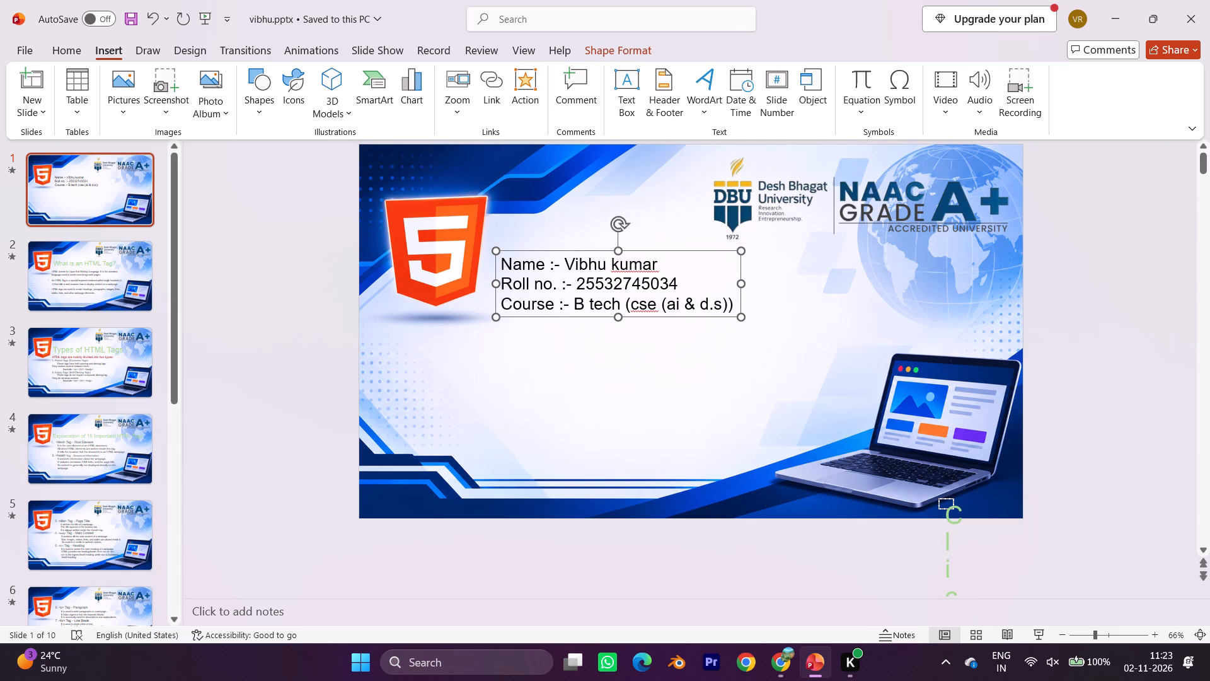
Have the spelling checker ignore all occurrences of "cse" in the course line and deselect the text box.
left_click(651, 313)
double_click(651, 313)
right_click(651, 313)
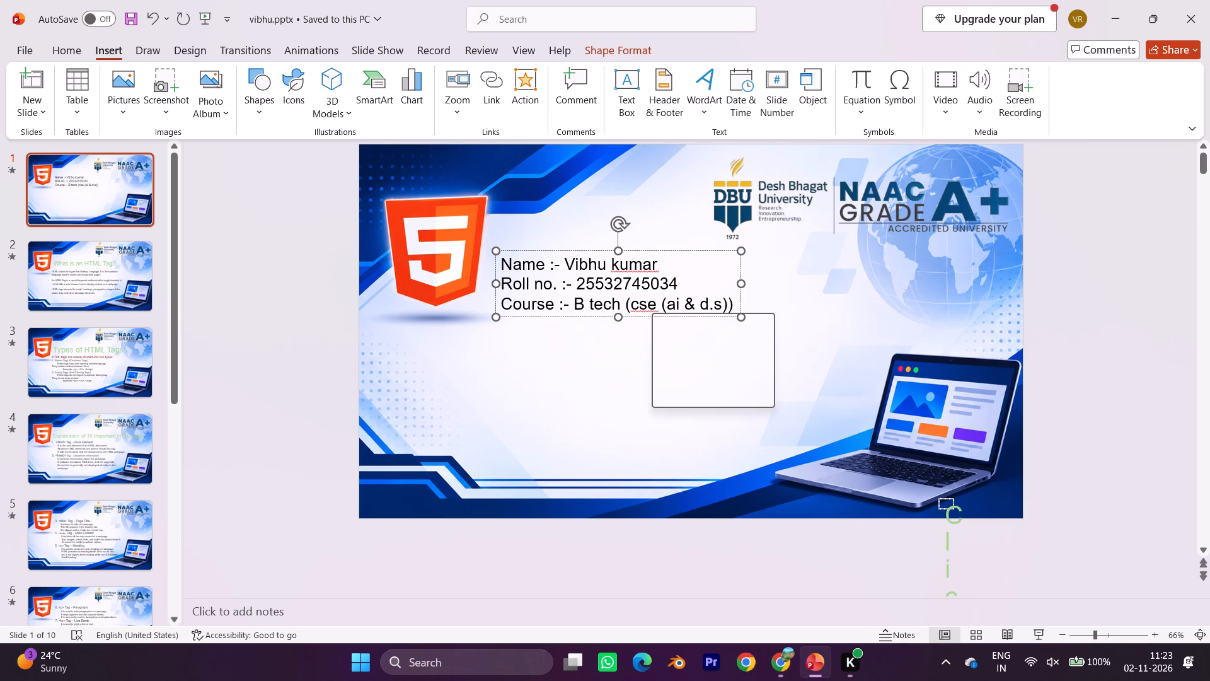
left_click(706, 374)
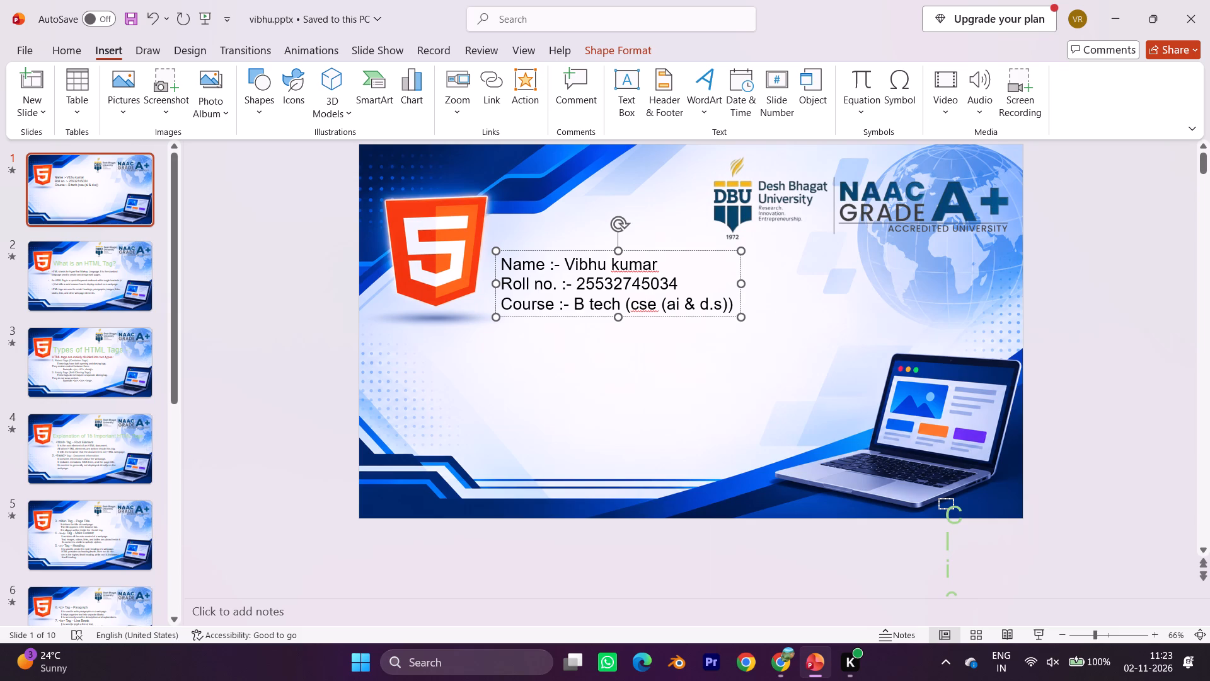
left_click(706, 374)
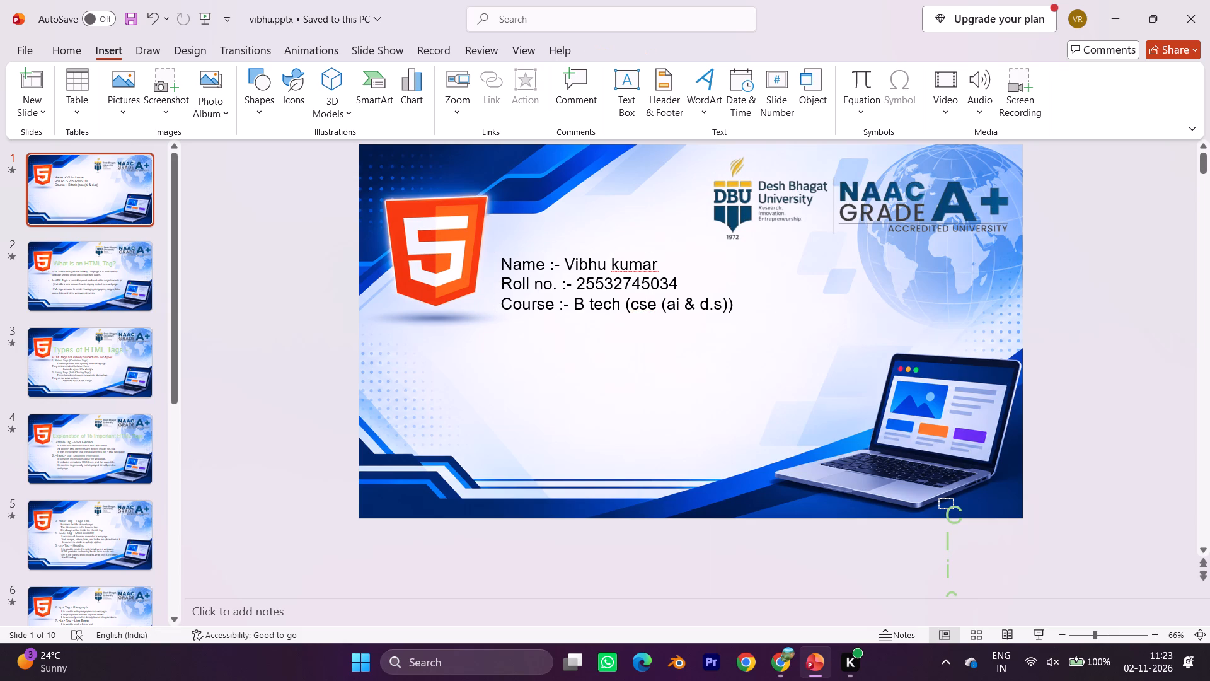
Have the spelling checker ignore all occurrences of the student's surname in the name line.
left_click(744, 301)
left_click(640, 262)
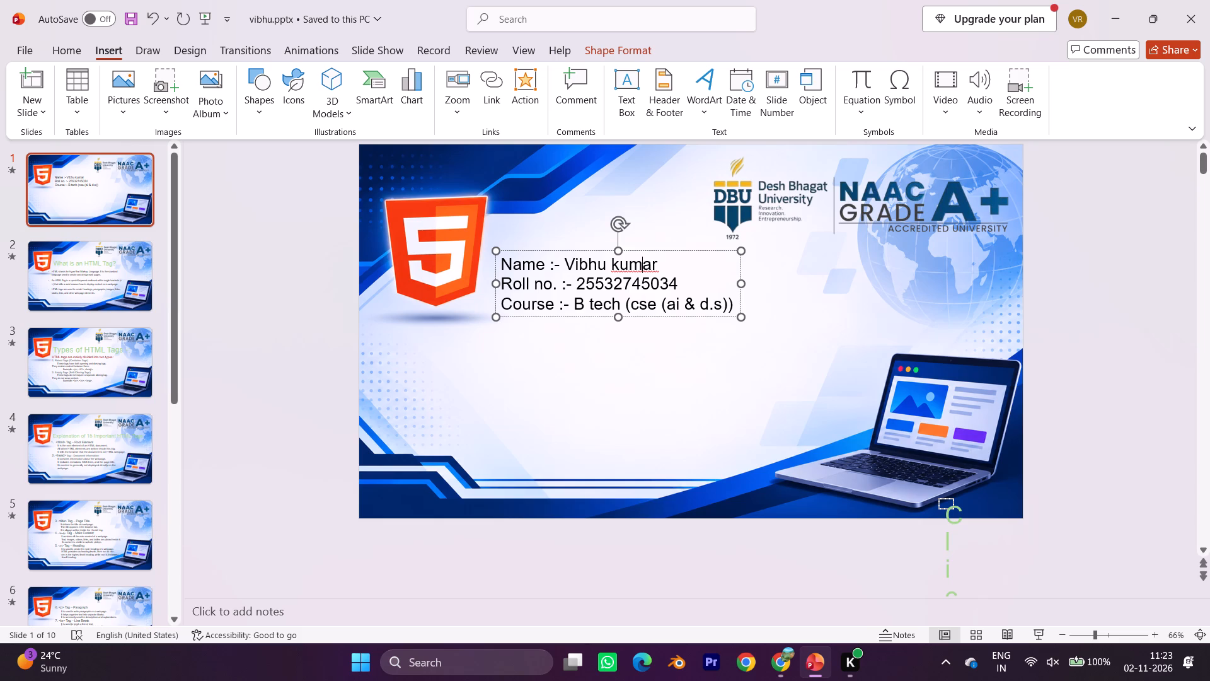
right_click(640, 262)
left_click(684, 317)
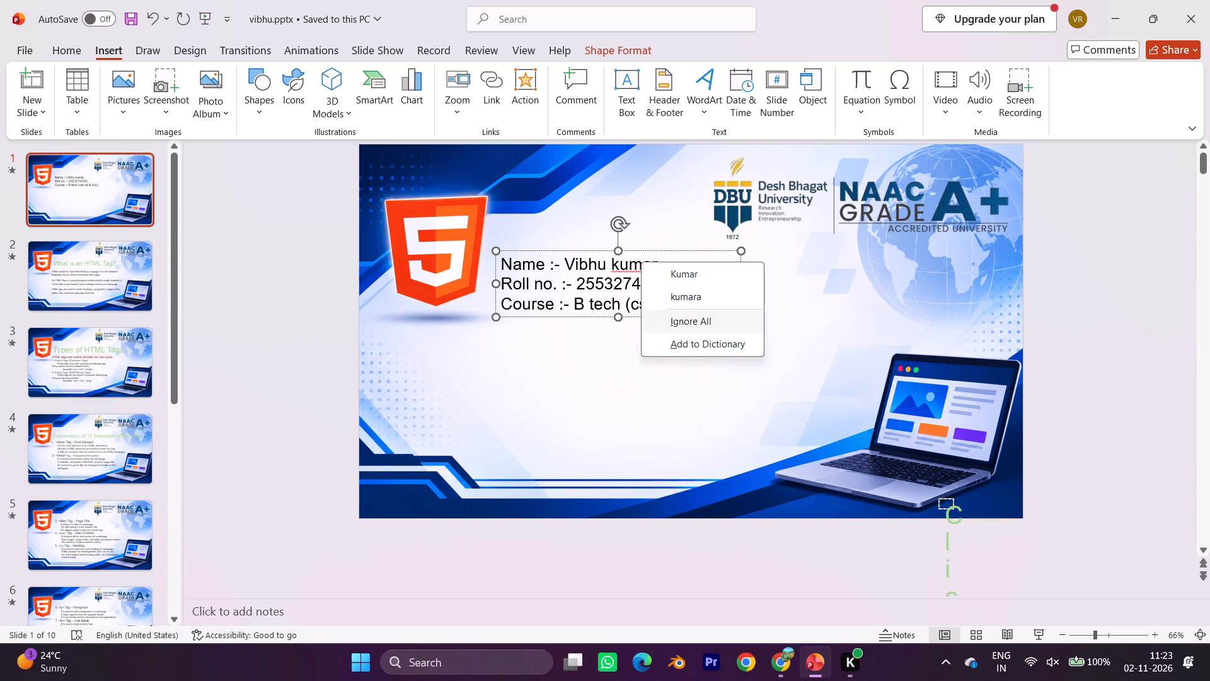
left_click(705, 301)
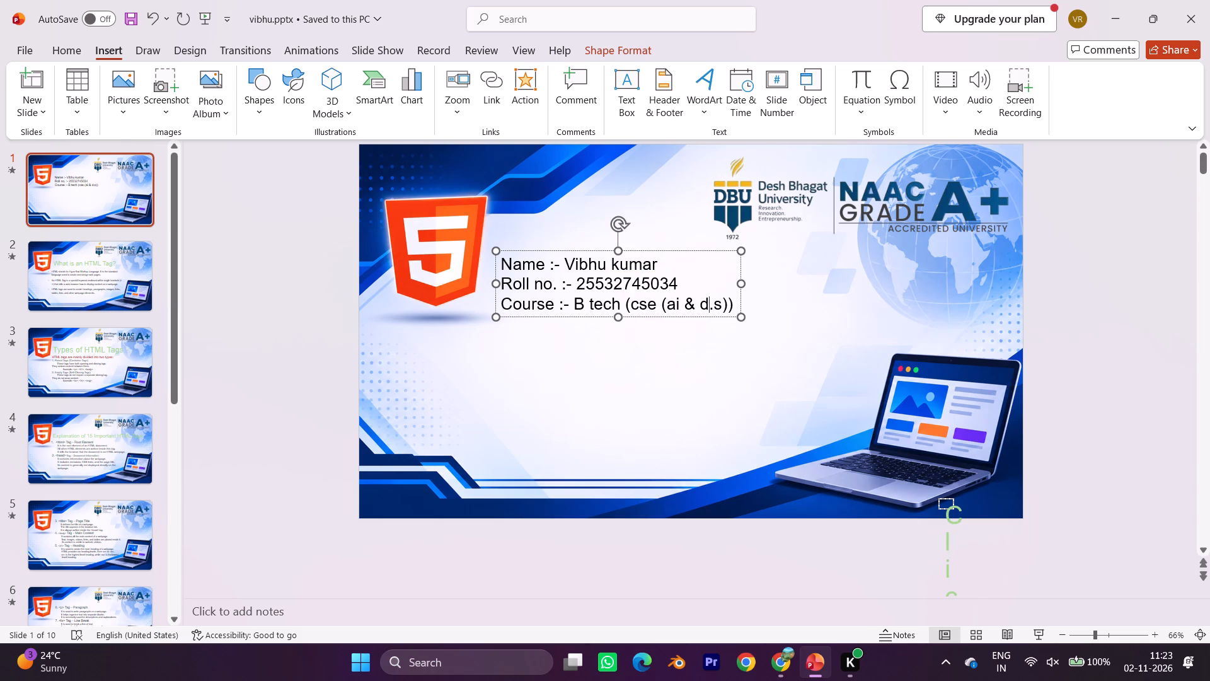
Add the line "Topic :- Basic tags of html" below the course line on slide 1, followed by an empty line.
left_click(736, 304)
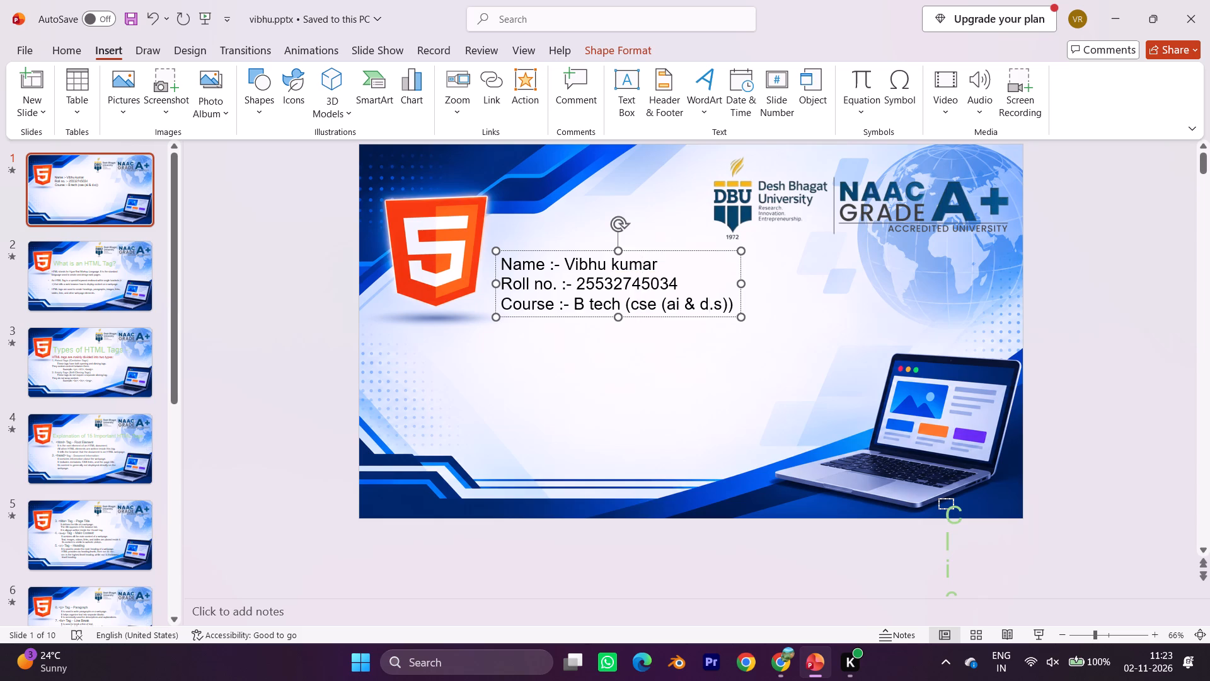
left_click(734, 304)
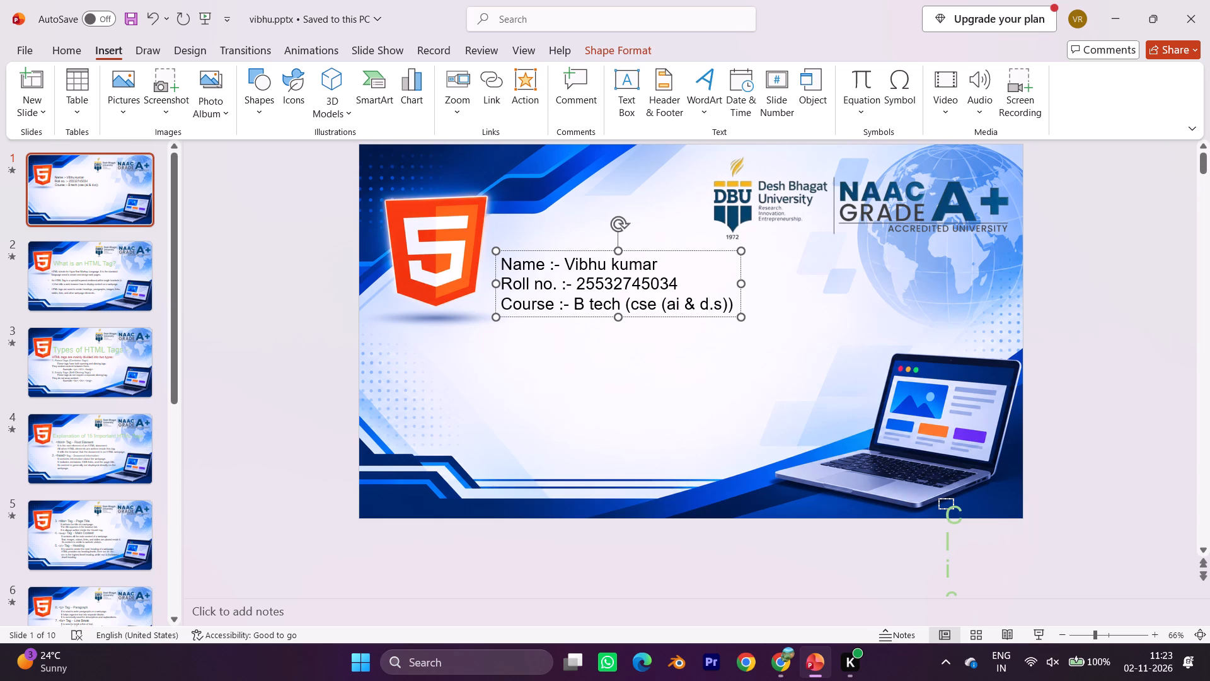
left_click(732, 303)
key("Return")
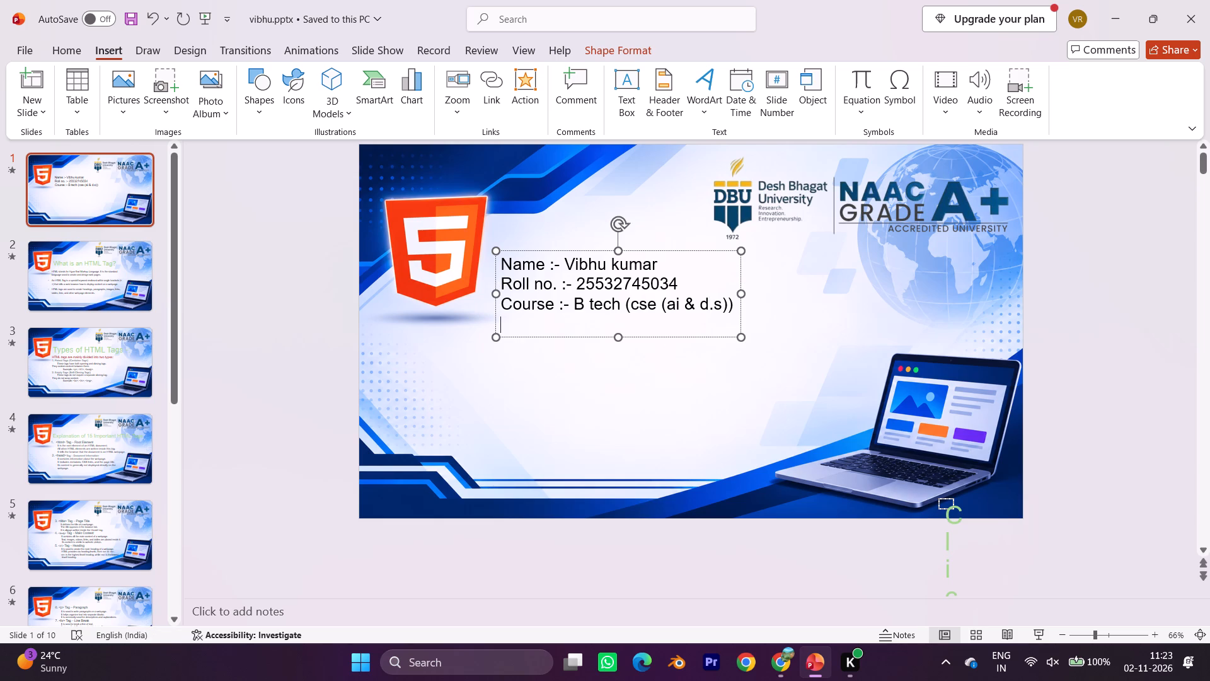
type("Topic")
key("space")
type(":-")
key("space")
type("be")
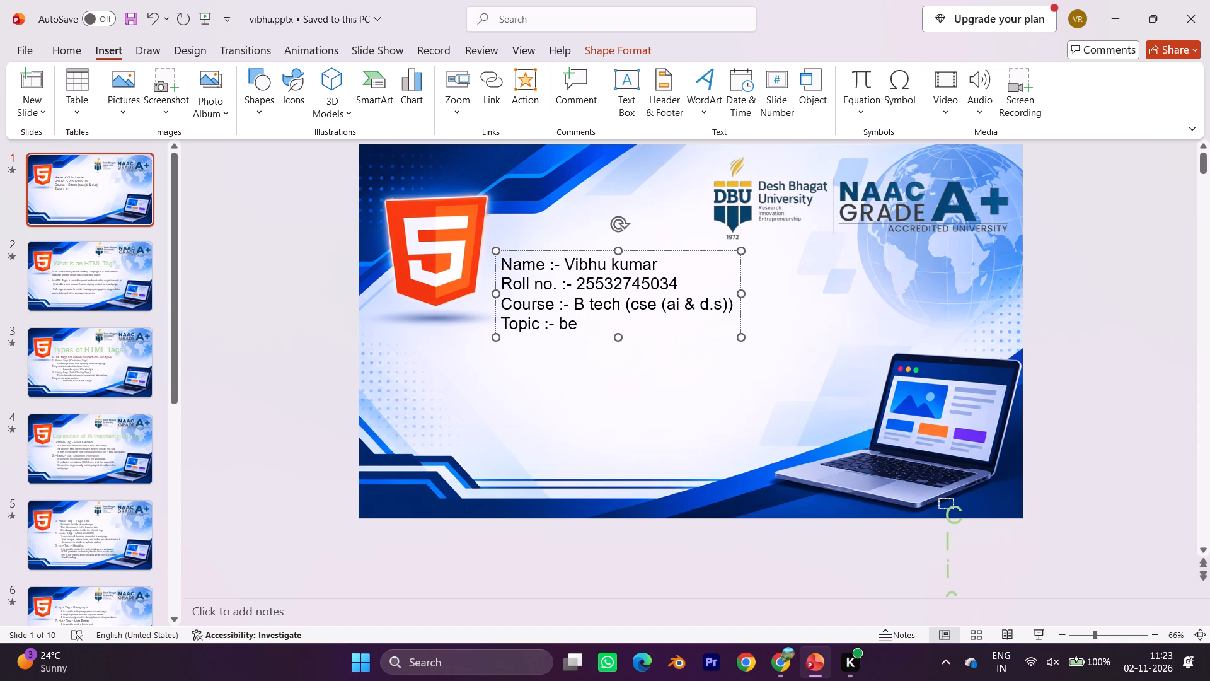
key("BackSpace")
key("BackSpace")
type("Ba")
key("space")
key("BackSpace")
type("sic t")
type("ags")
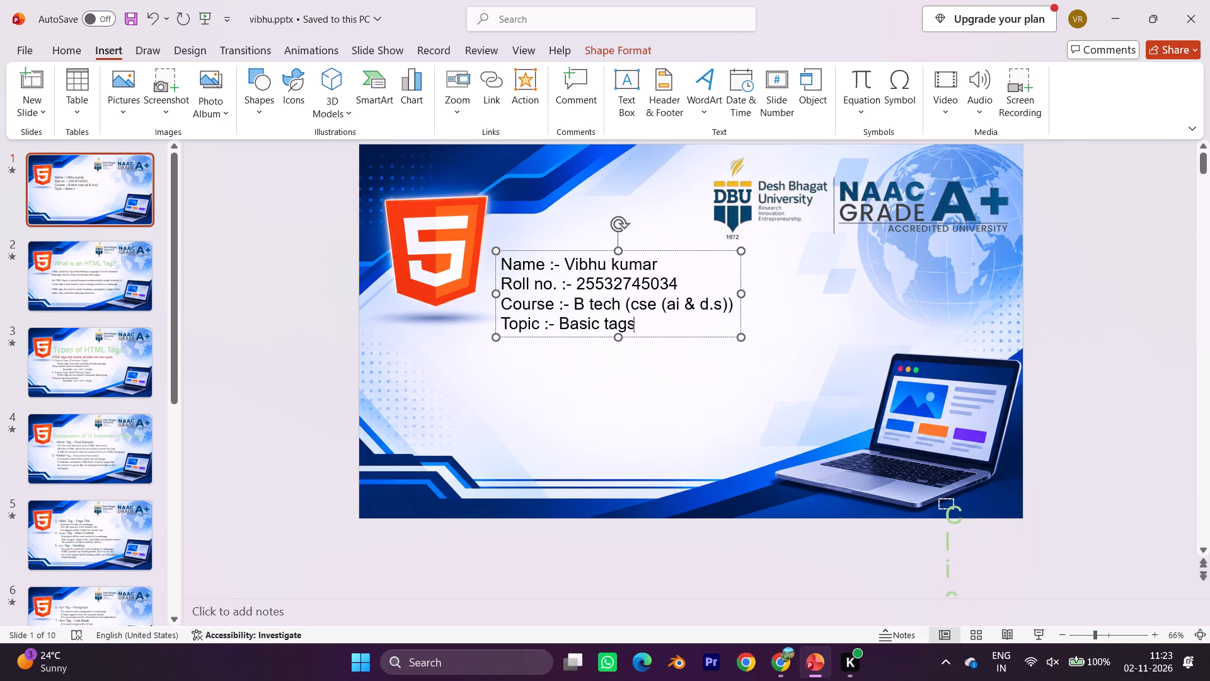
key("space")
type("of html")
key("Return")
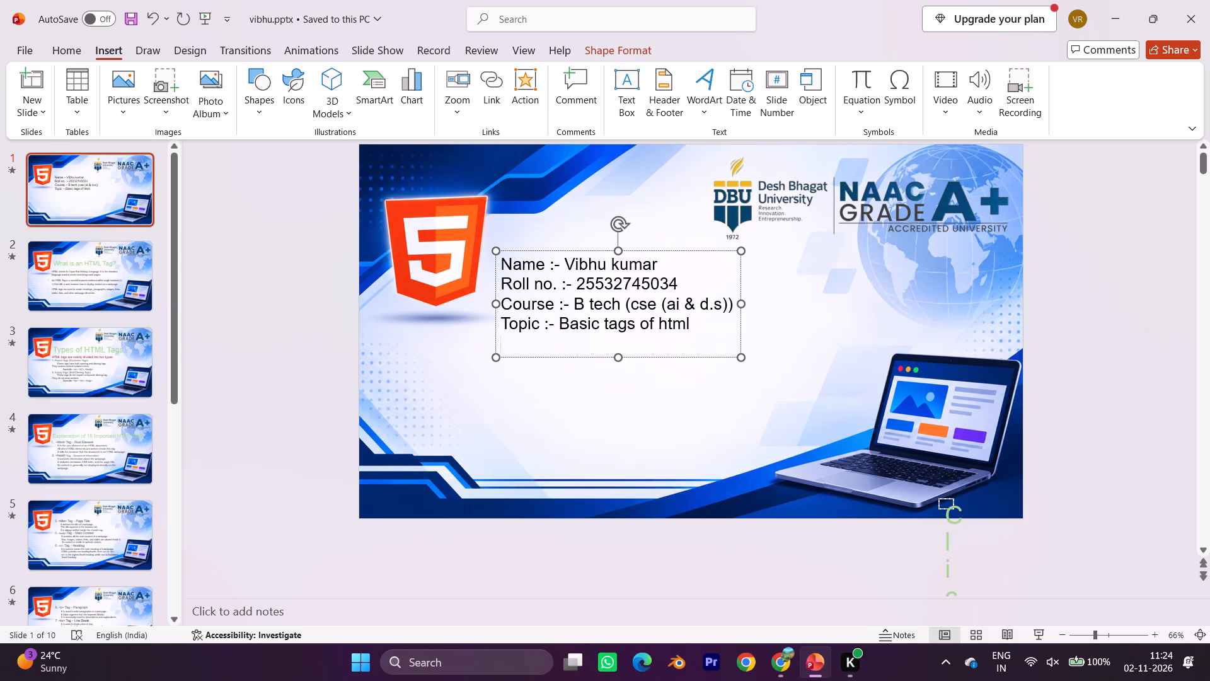
Minimise the presentation and close the Chrome window showing the ChatGPT conversation about HTML tags.
left_click(1123, 14)
left_click(1189, 9)
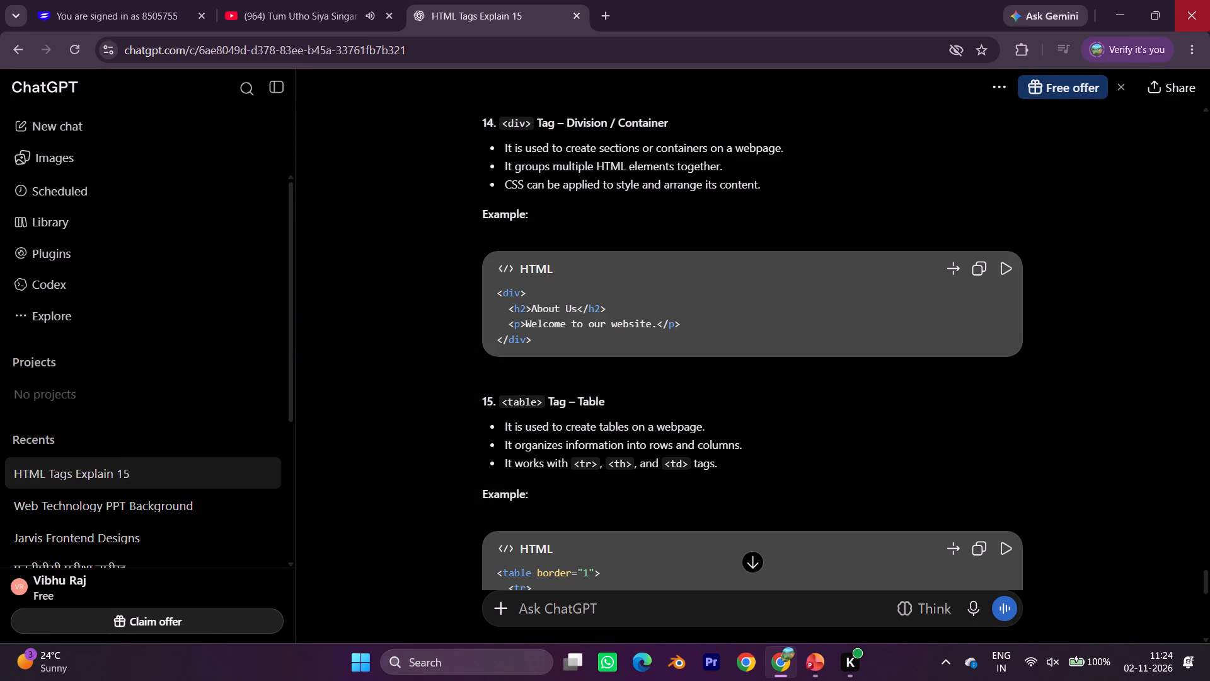